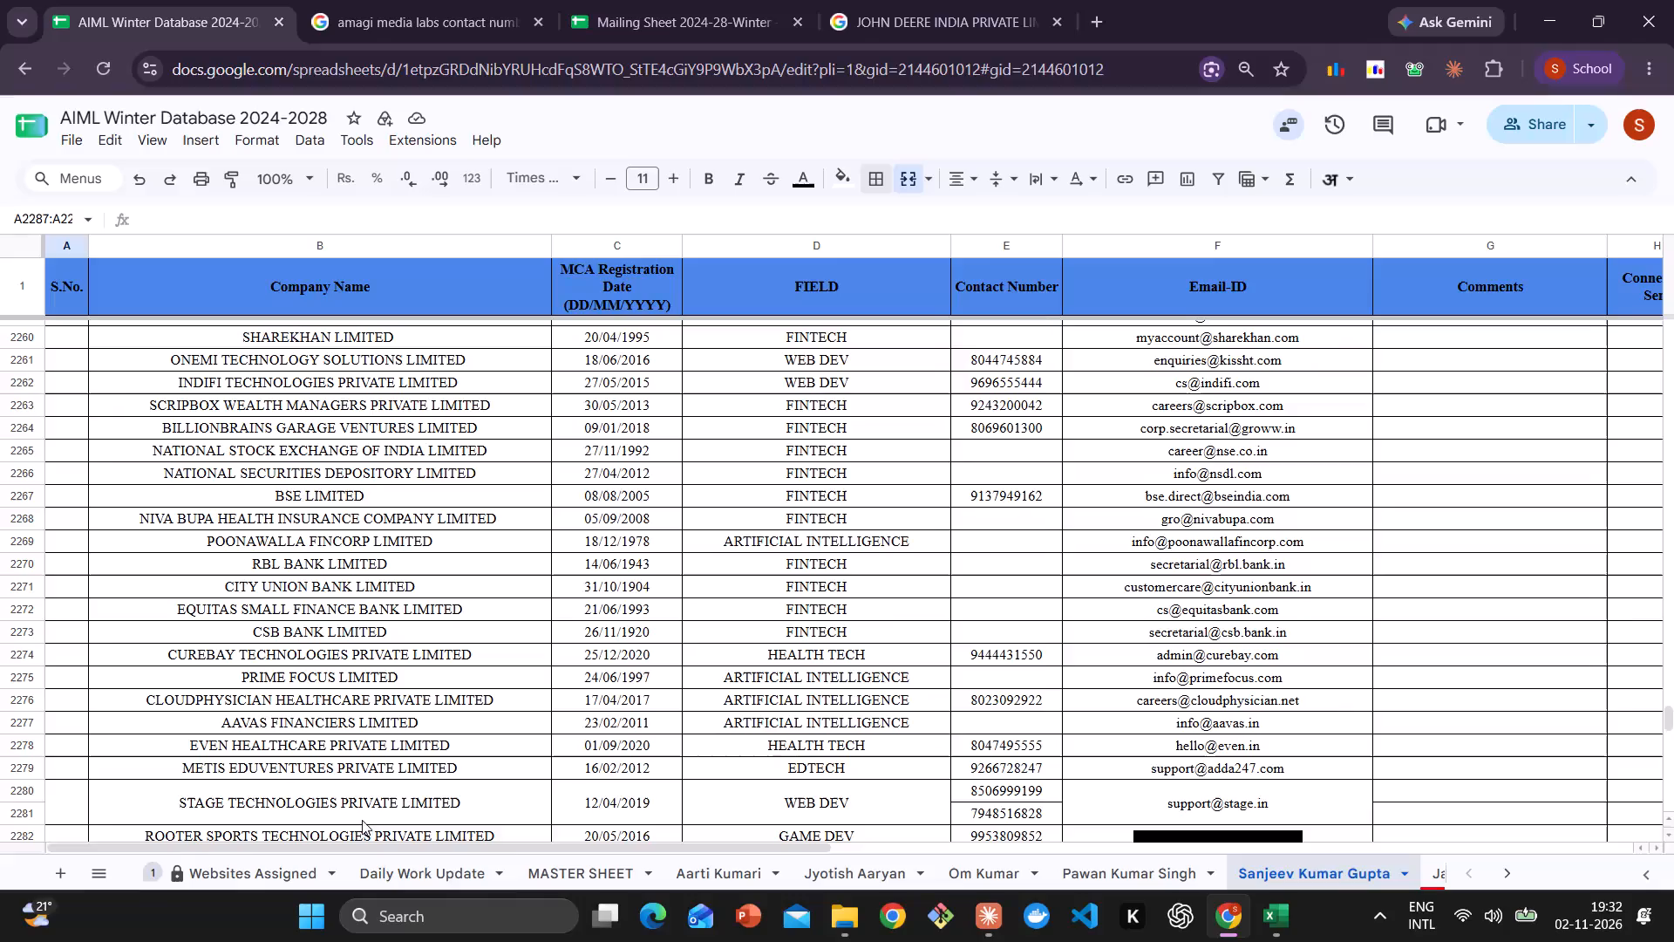
# Copy the names and MCA registration dates from D2C Consulting through Snitch Apparels in the Excel list into the database sheet, starting at B2289.
pyautogui.scroll(-4, 678, 570)
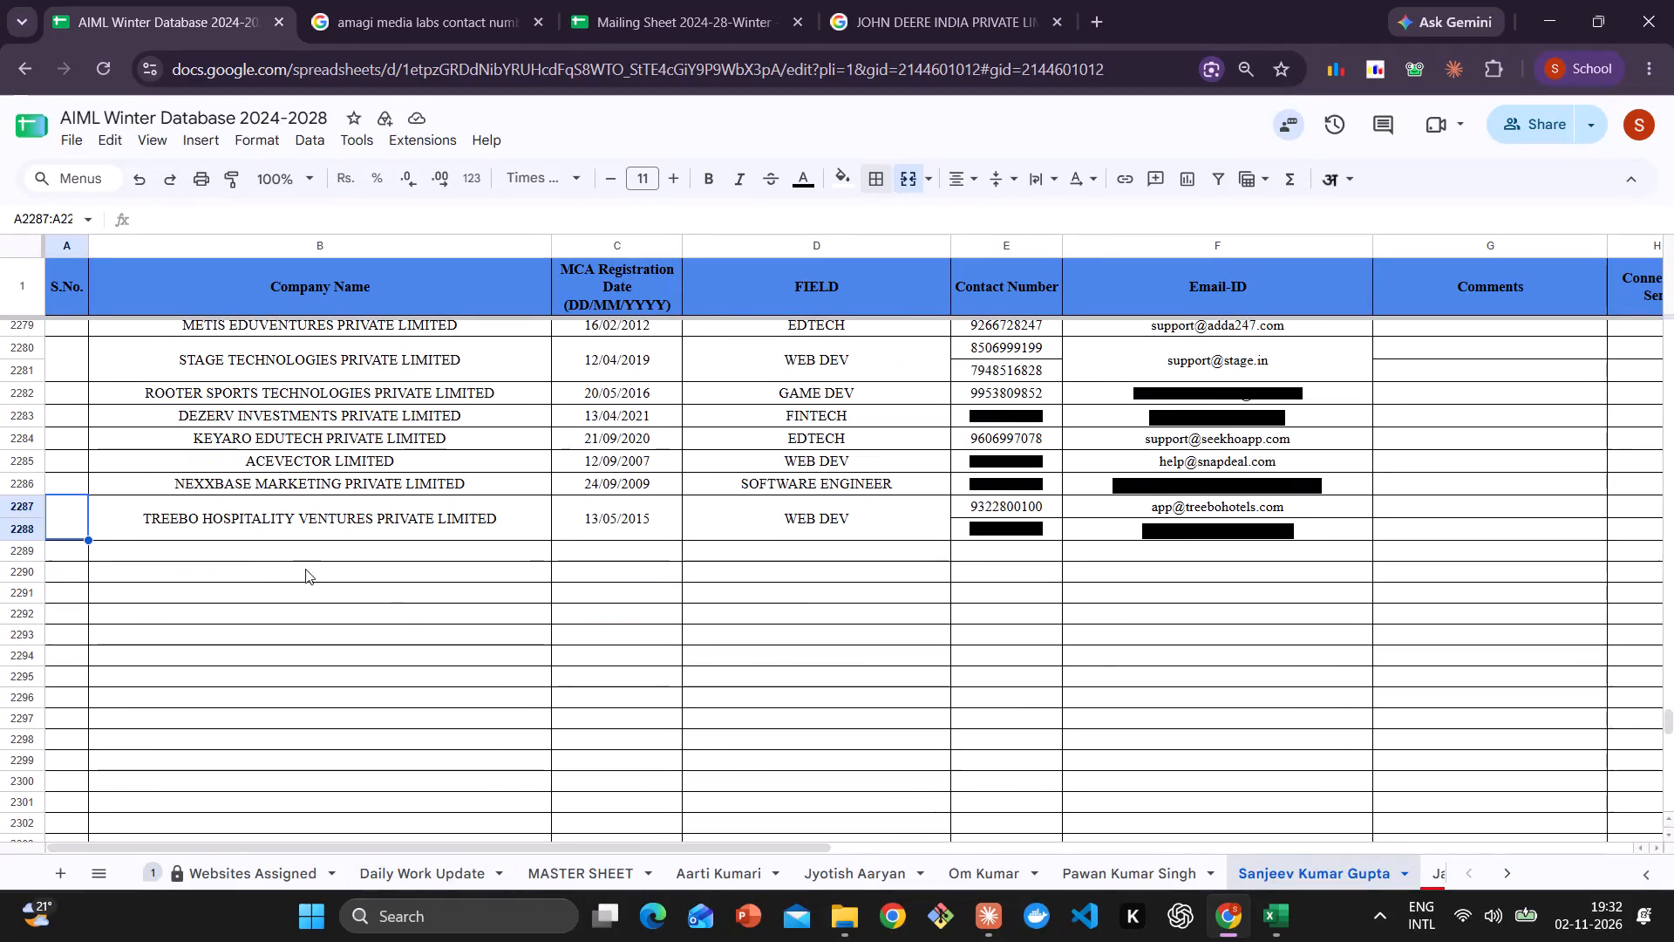
pyautogui.click(264, 553)
pyautogui.scroll(3, 264, 553)
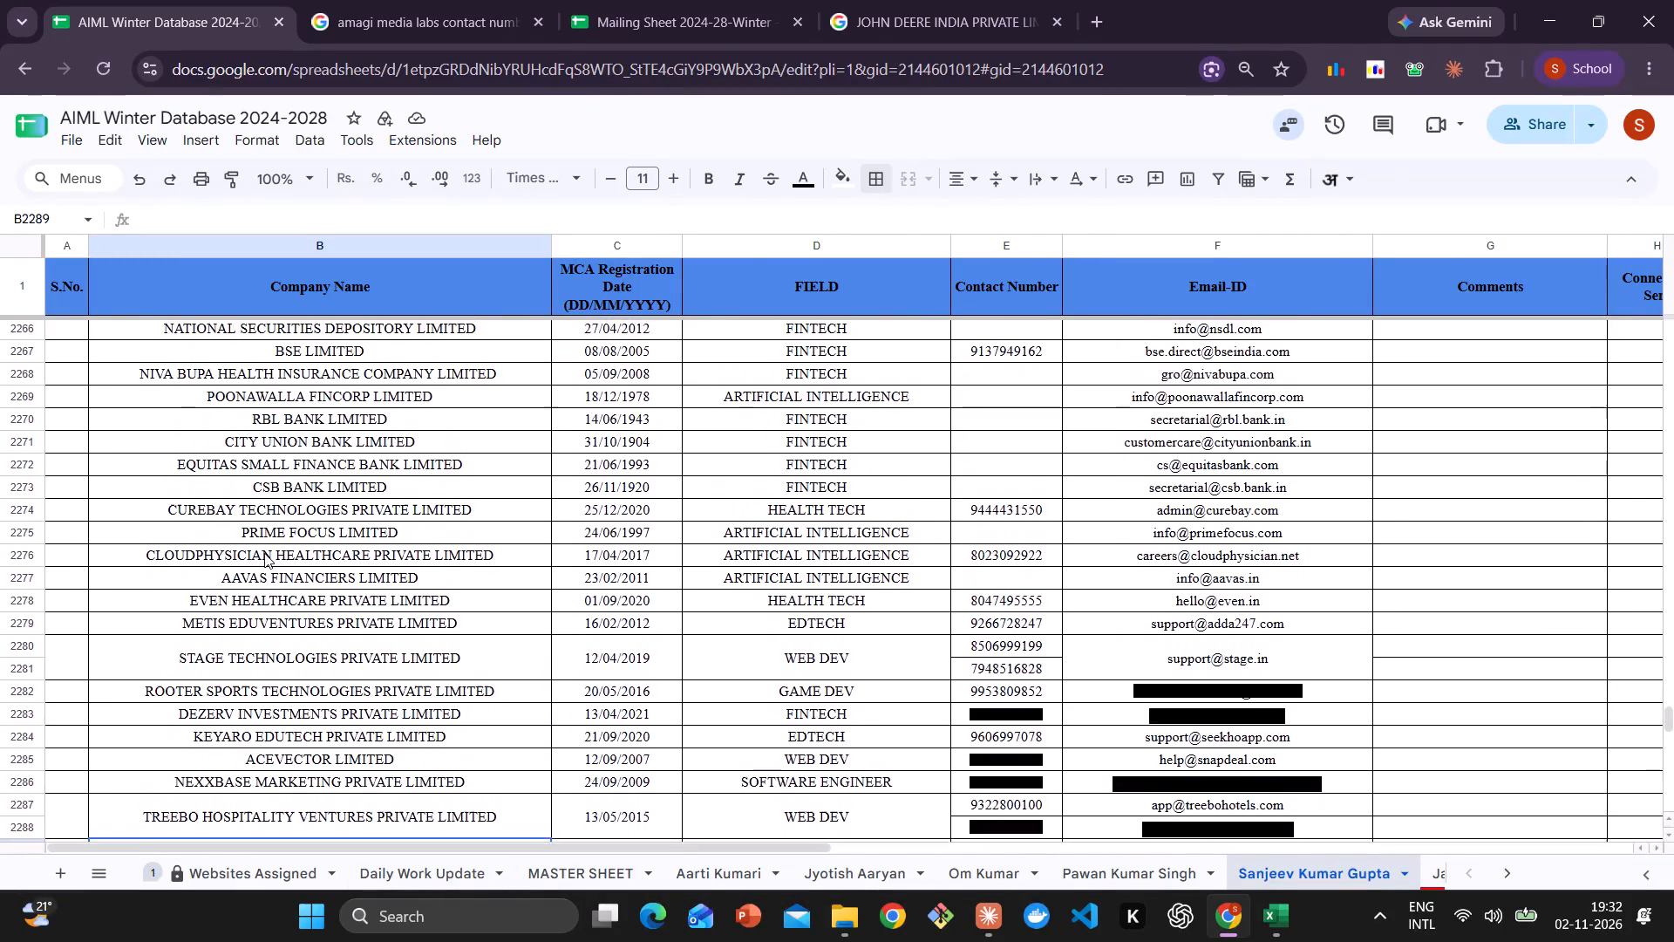
pyautogui.scroll(1, 264, 553)
pyautogui.scroll(-1, 213, 365)
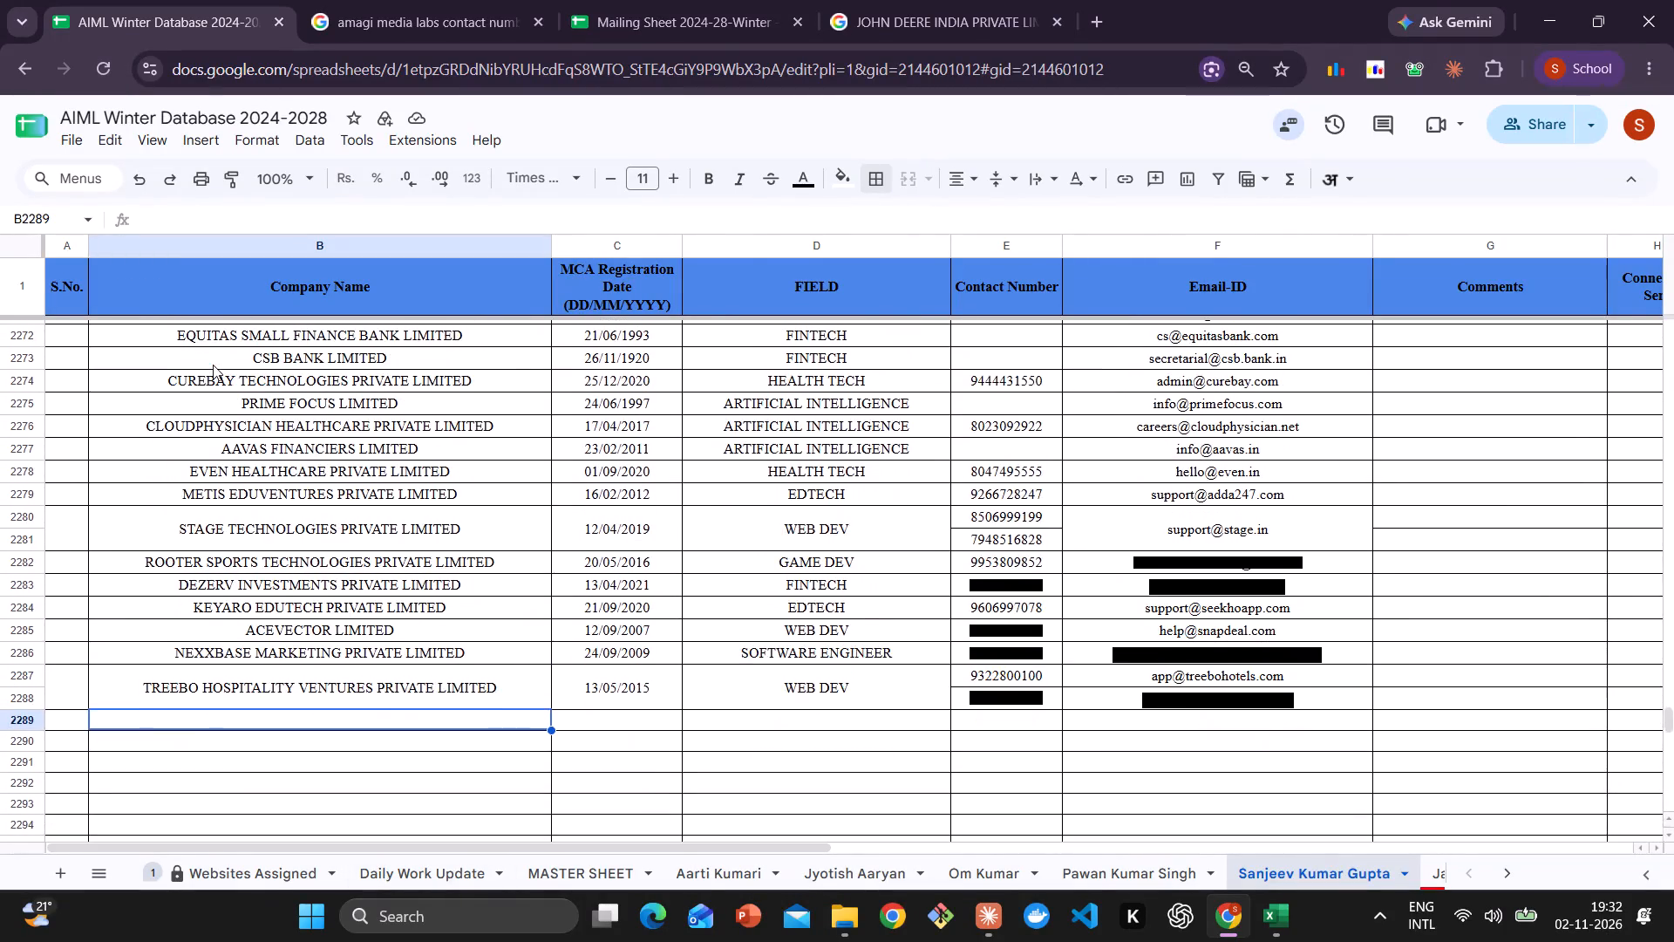
pyautogui.hotkey('alt', 'Tab')
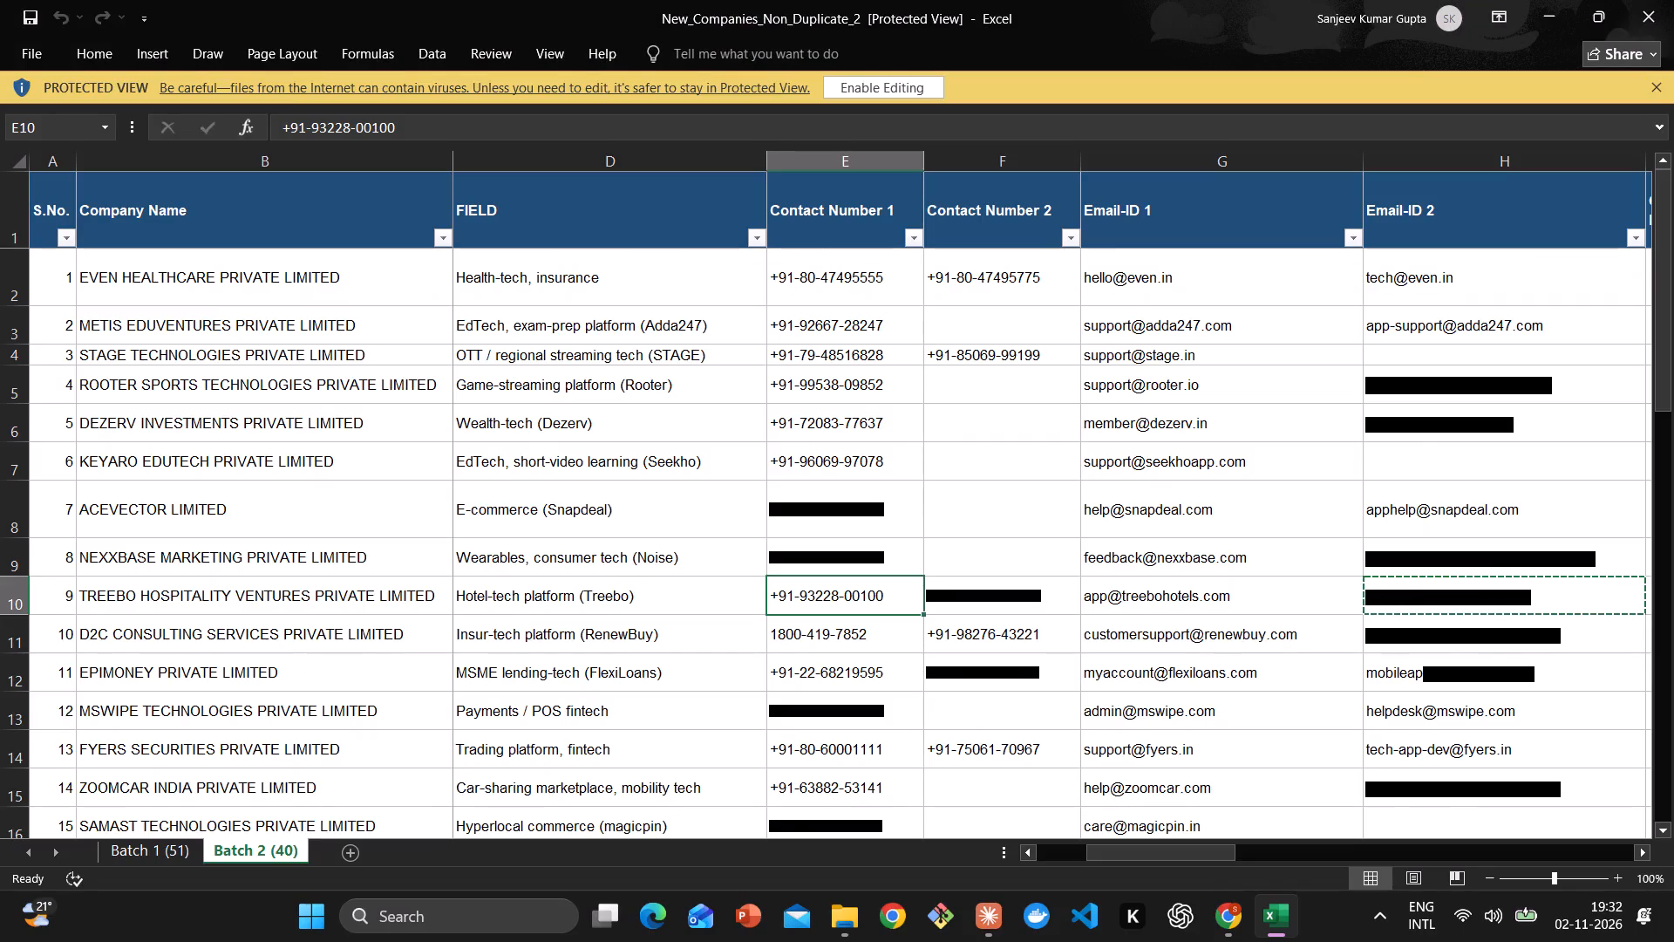
pyautogui.click(230, 645)
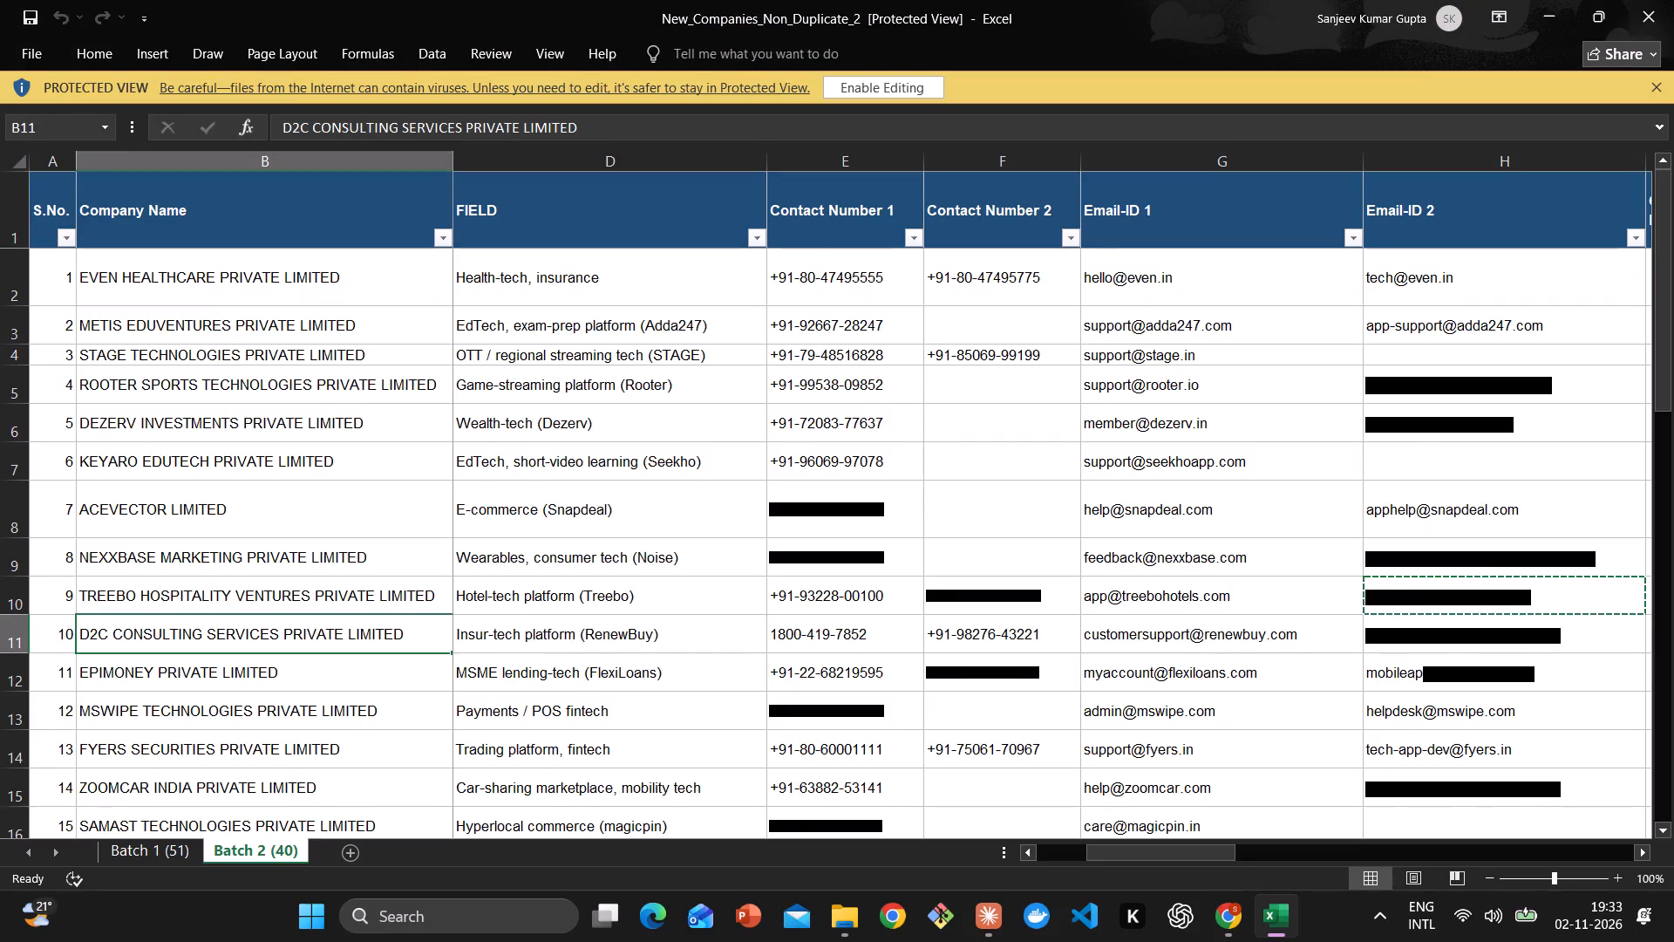
pyautogui.hotkey('shift', 'Down')
pyautogui.hotkey('shift', 'Down')
pyautogui.hotkey('shift', 'Down')
pyautogui.hotkey('shift', 'Down')
pyautogui.hotkey('shift', 'Down')
pyautogui.hotkey('shift', 'Right')
pyautogui.hotkey('shift', 'Right')
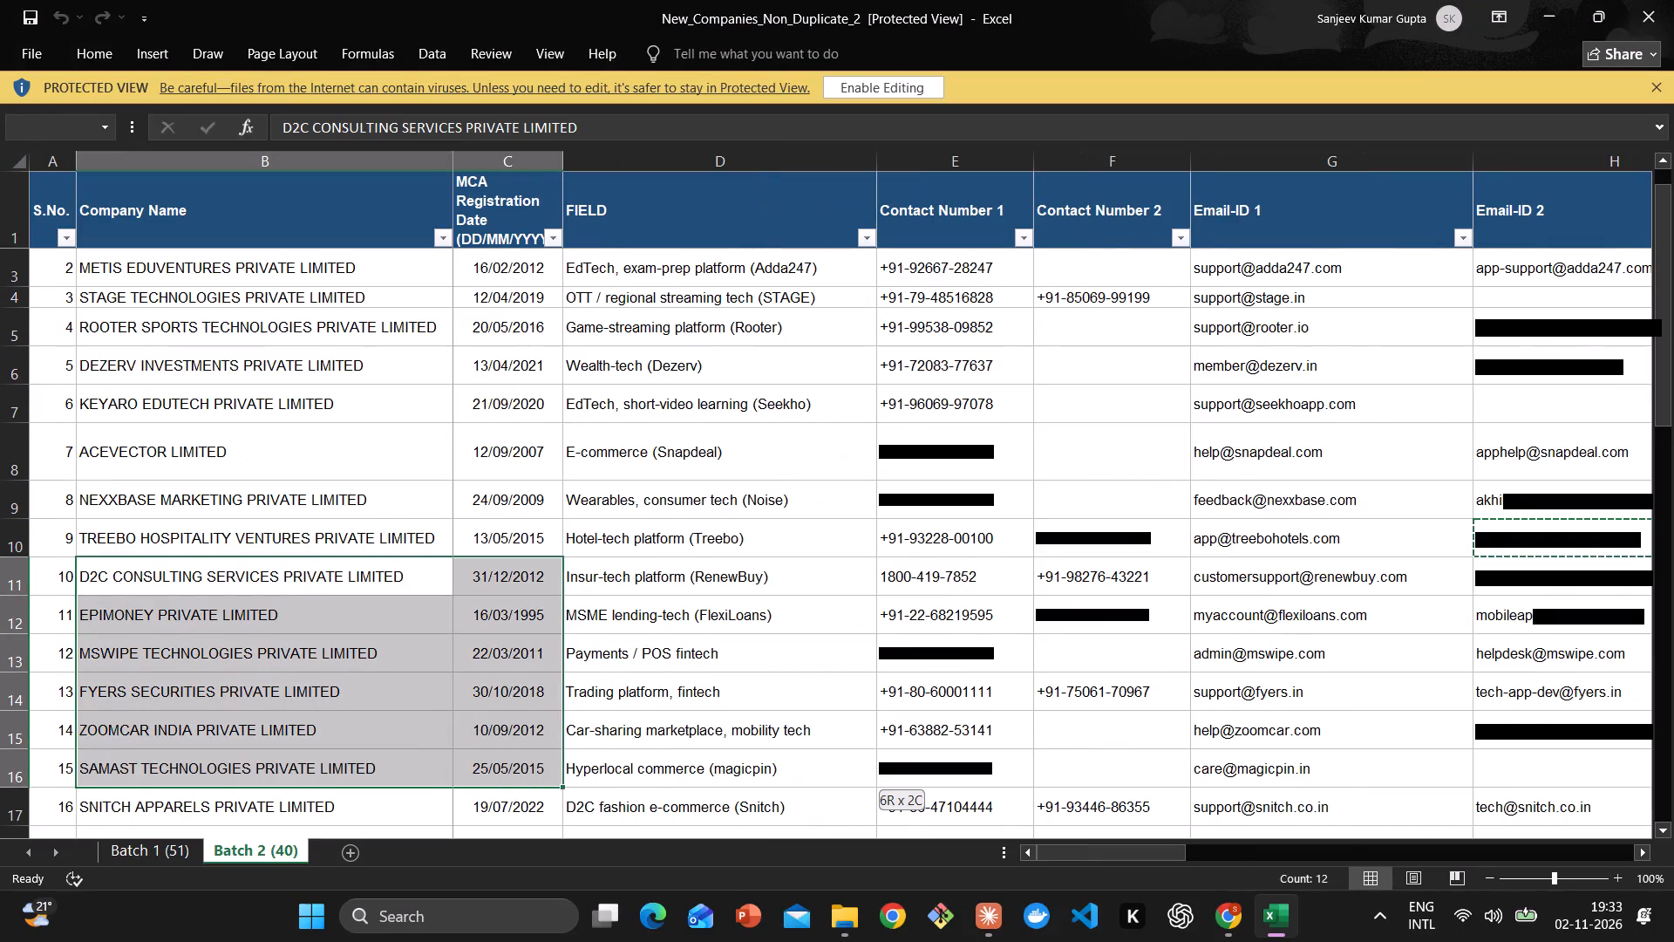
pyautogui.hotkey('shift', 'Left')
pyautogui.hotkey('shift', 'Down')
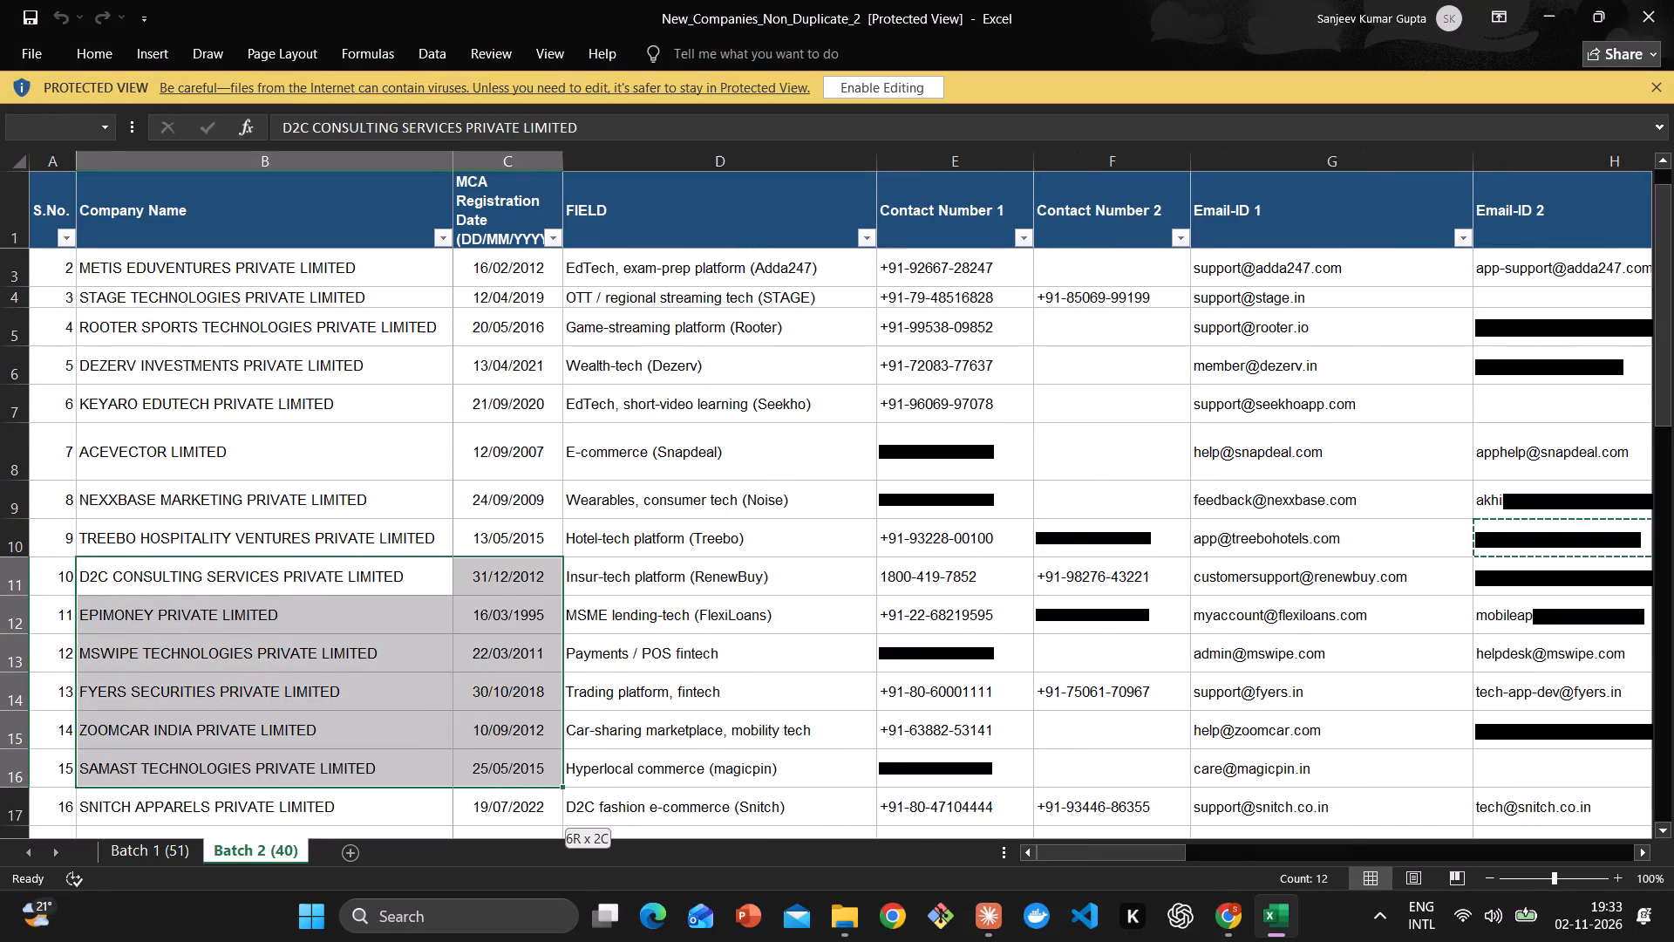
pyautogui.scroll(-1, 521, 659)
pyautogui.hotkey('ctrl', 'c')
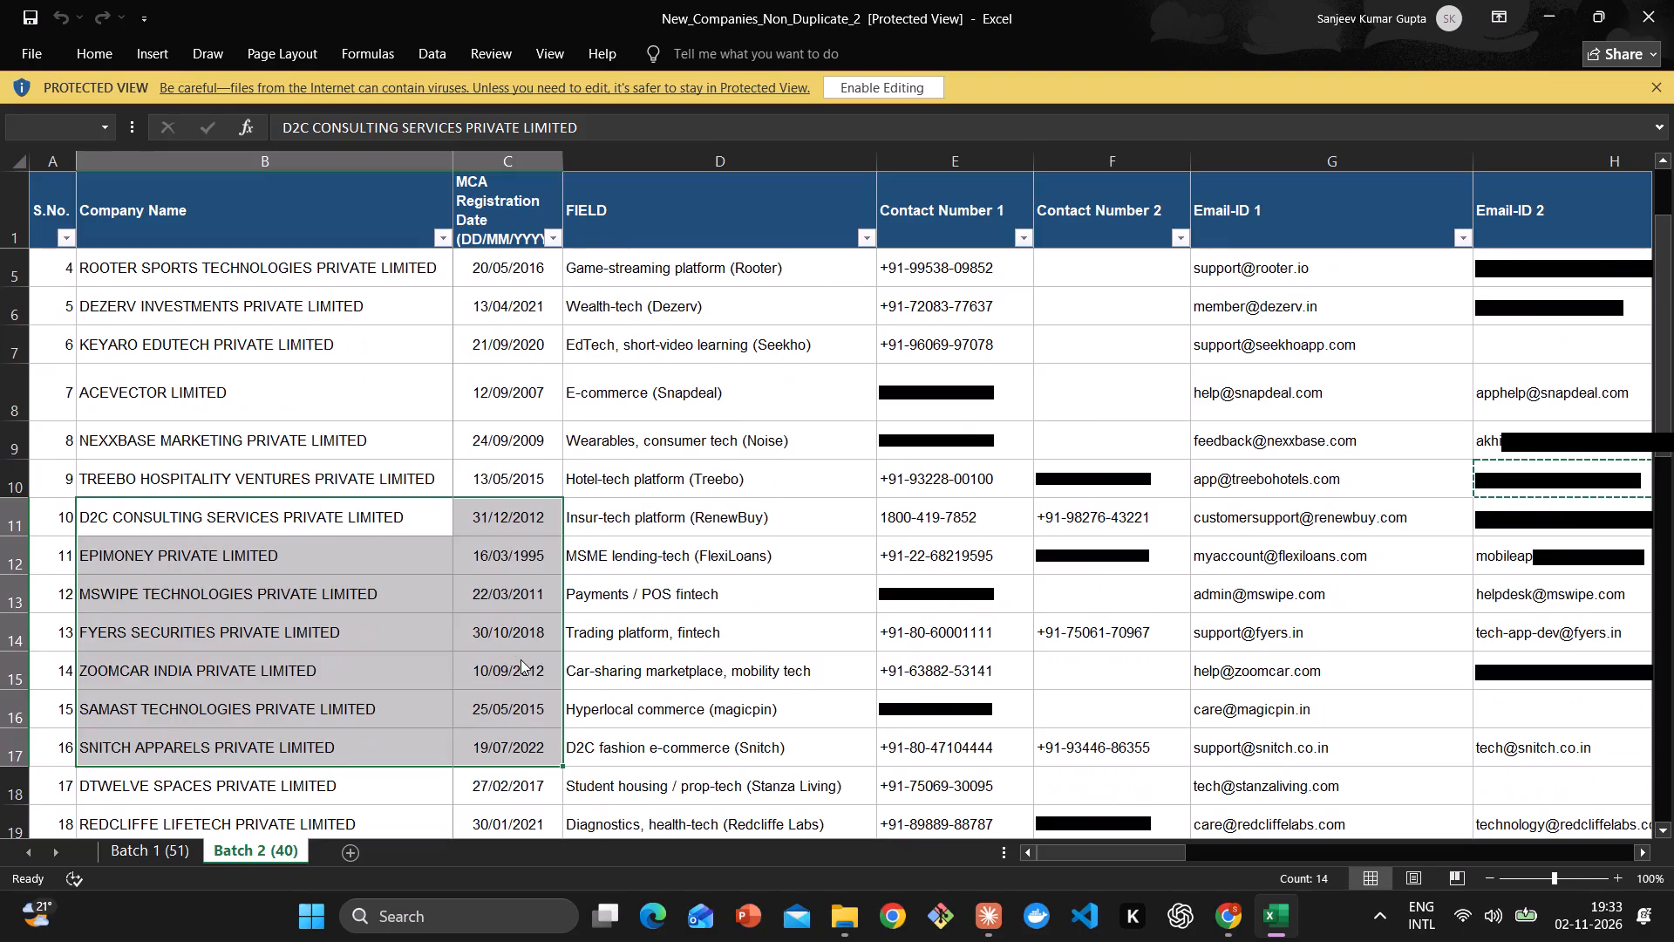
pyautogui.hotkey('alt', 'Tab')
pyautogui.hotkey('ctrl', 'v')
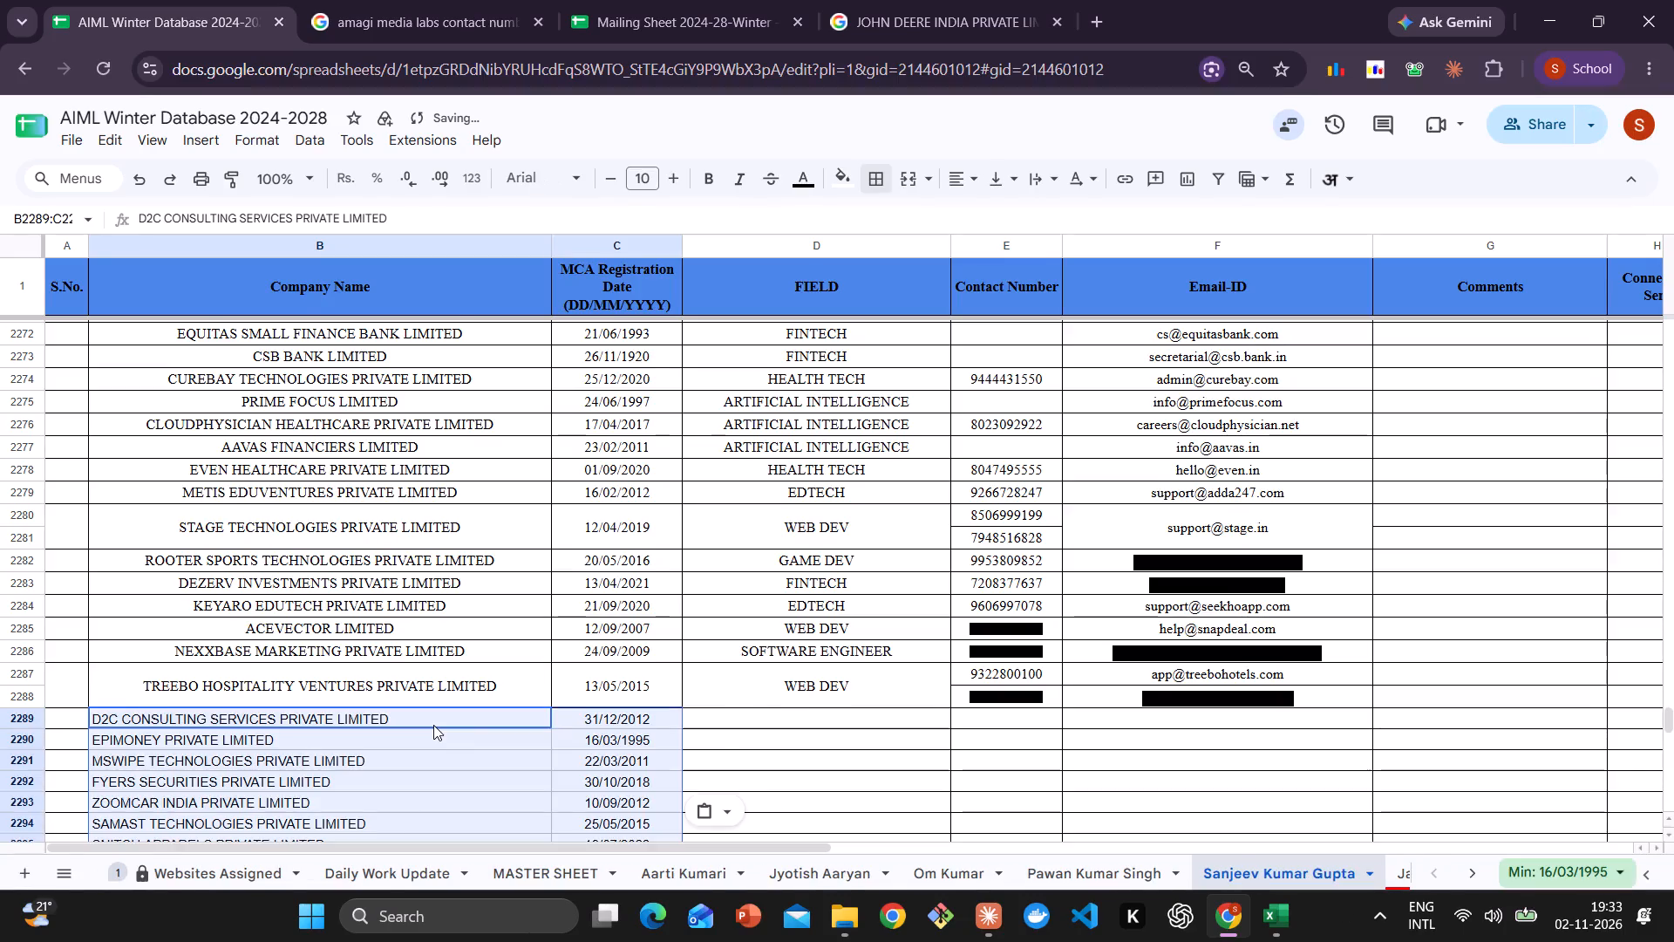
# Check the Excel list's business descriptions and enter FINTECH as the FIELD for D2C Consulting Services and Epimoney in the database sheet.
pyautogui.scroll(-1, 433, 725)
pyautogui.click(847, 579)
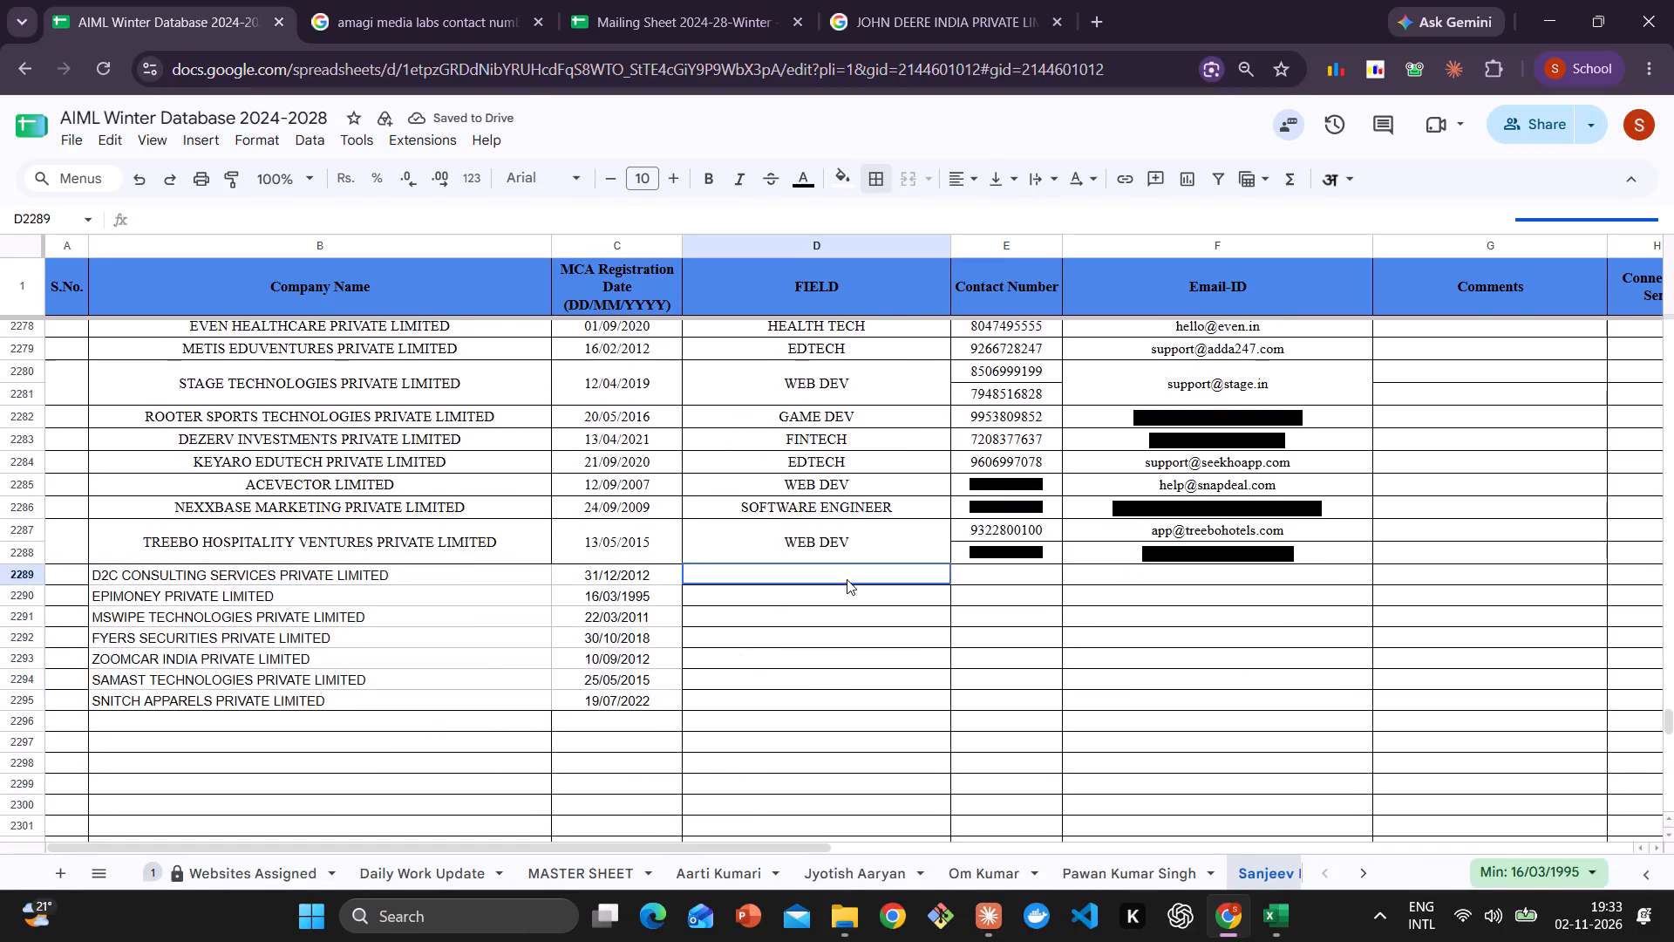
pyautogui.hotkey('alt', 'Tab')
pyautogui.click(687, 520)
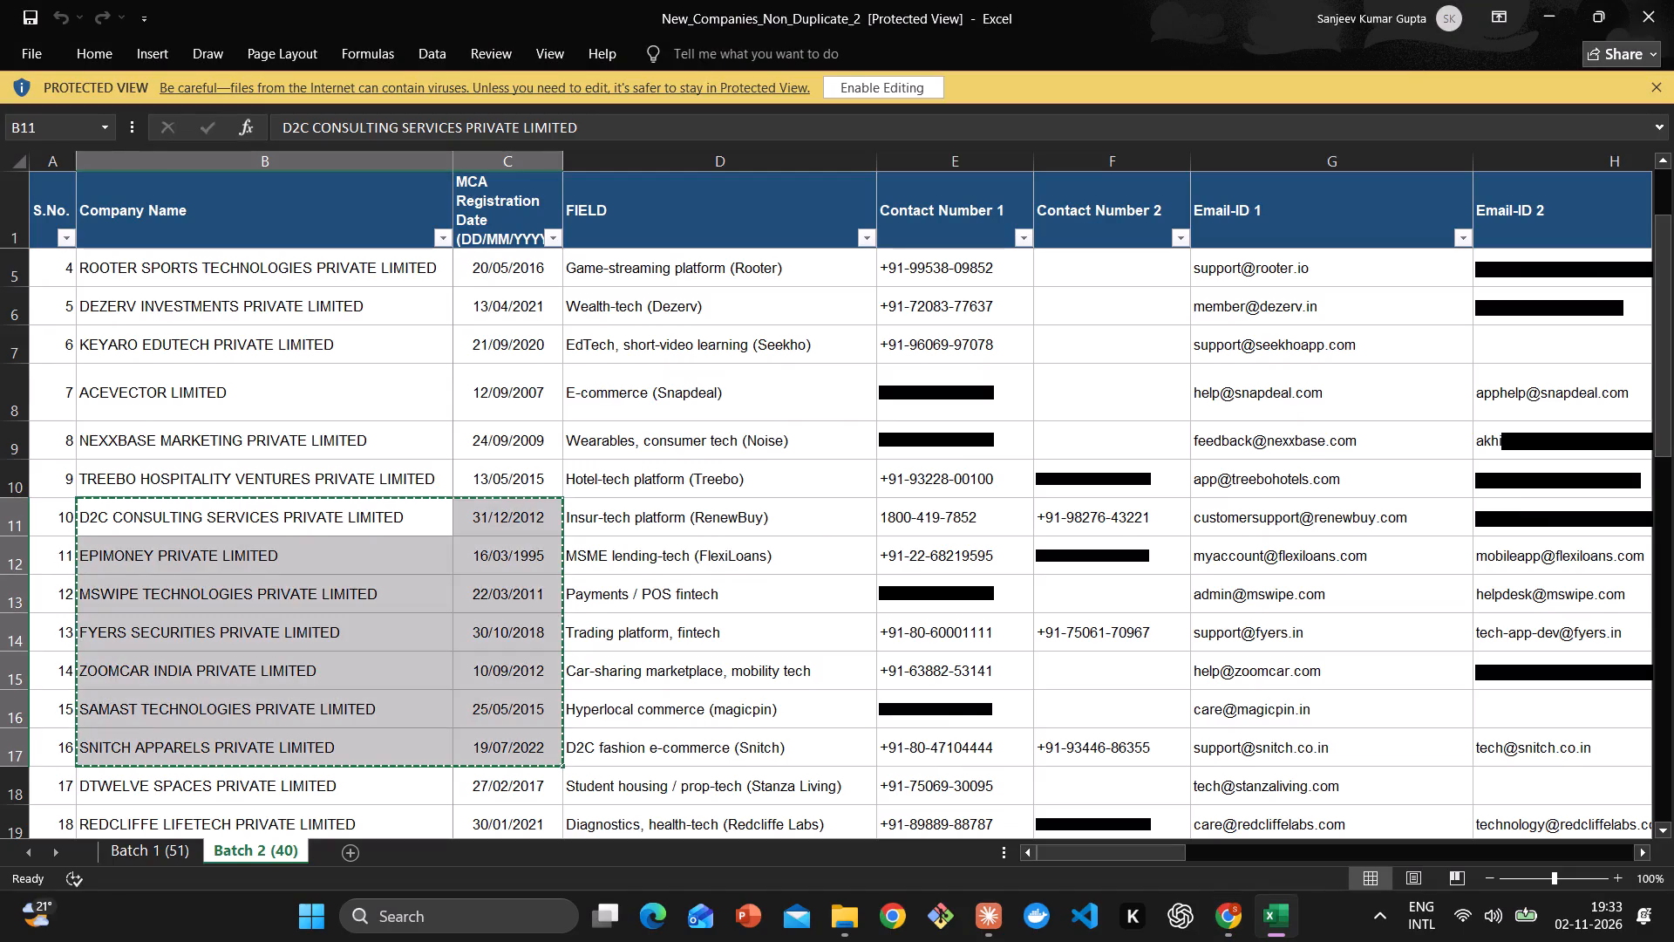
pyautogui.hotkey('alt', 'Tab')
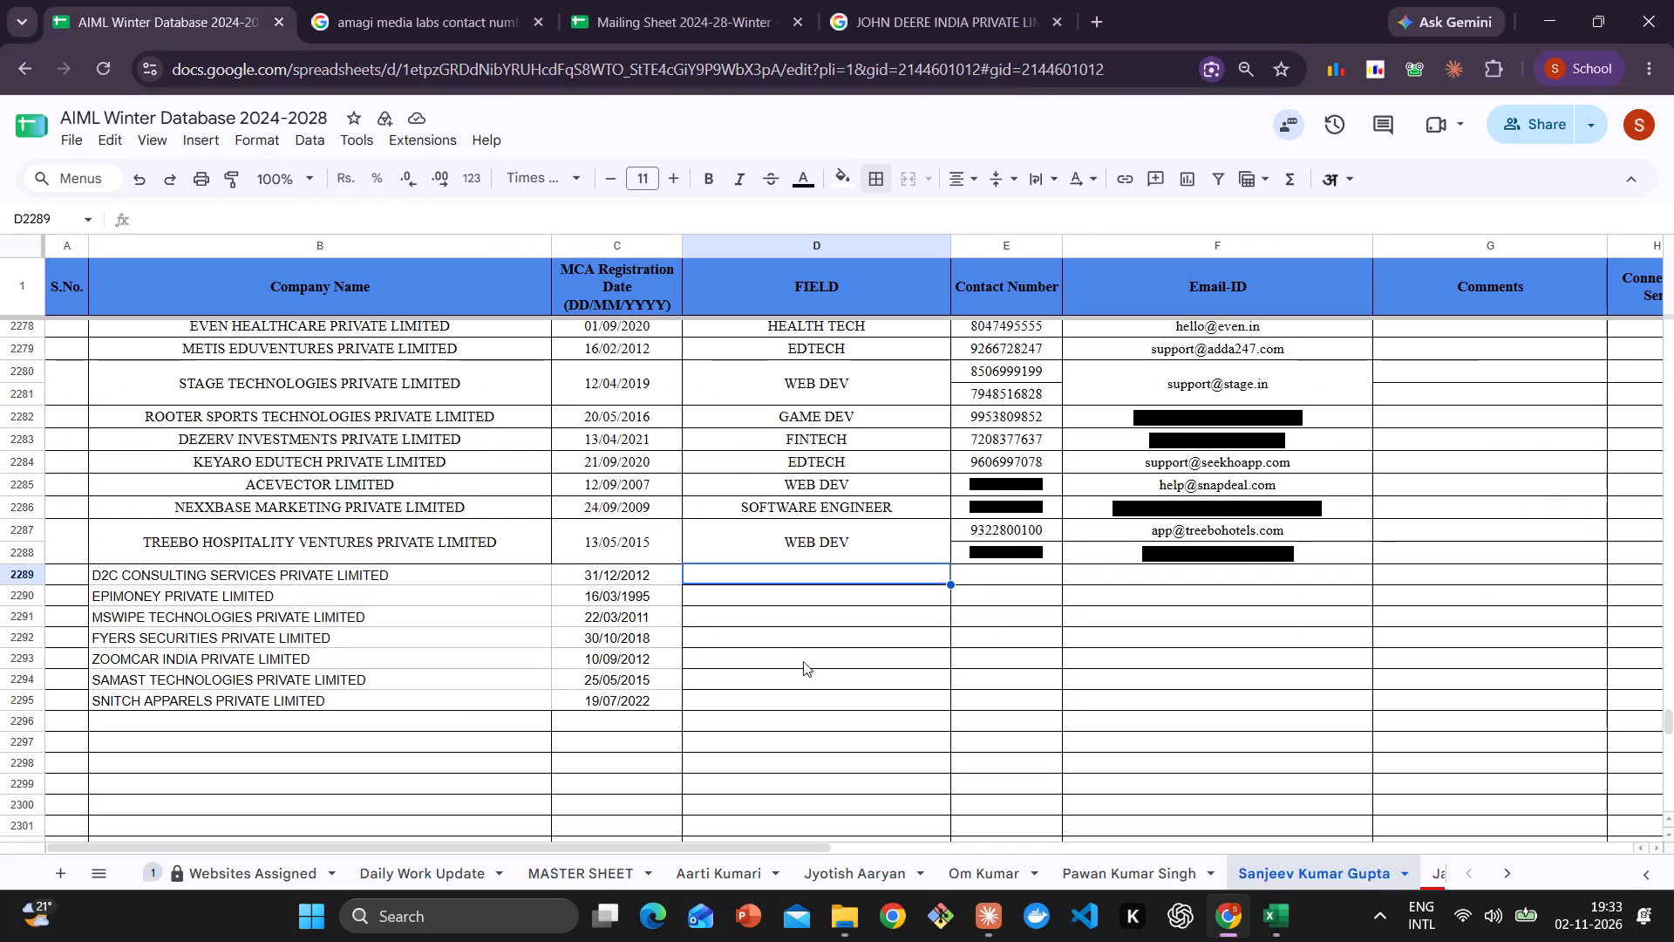
pyautogui.write('FINTECH')
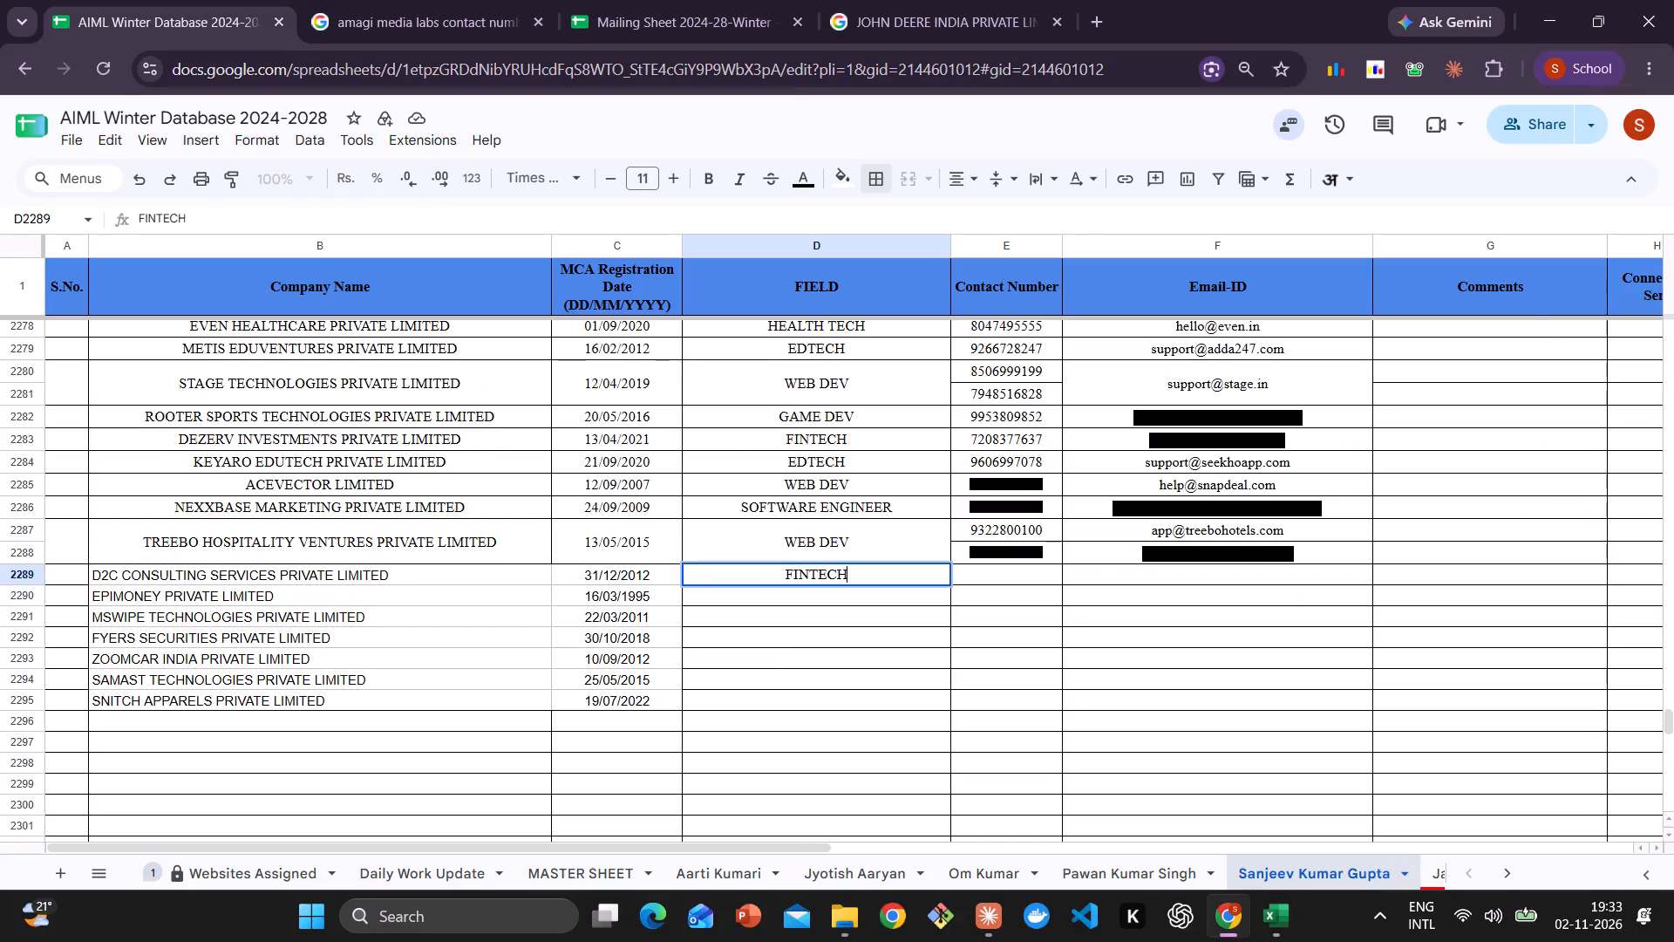
pyautogui.press('Return')
pyautogui.hotkey('alt', 'Tab')
pyautogui.hotkey('alt', 'Tab')
pyautogui.hotkey('alt', 'Tab')
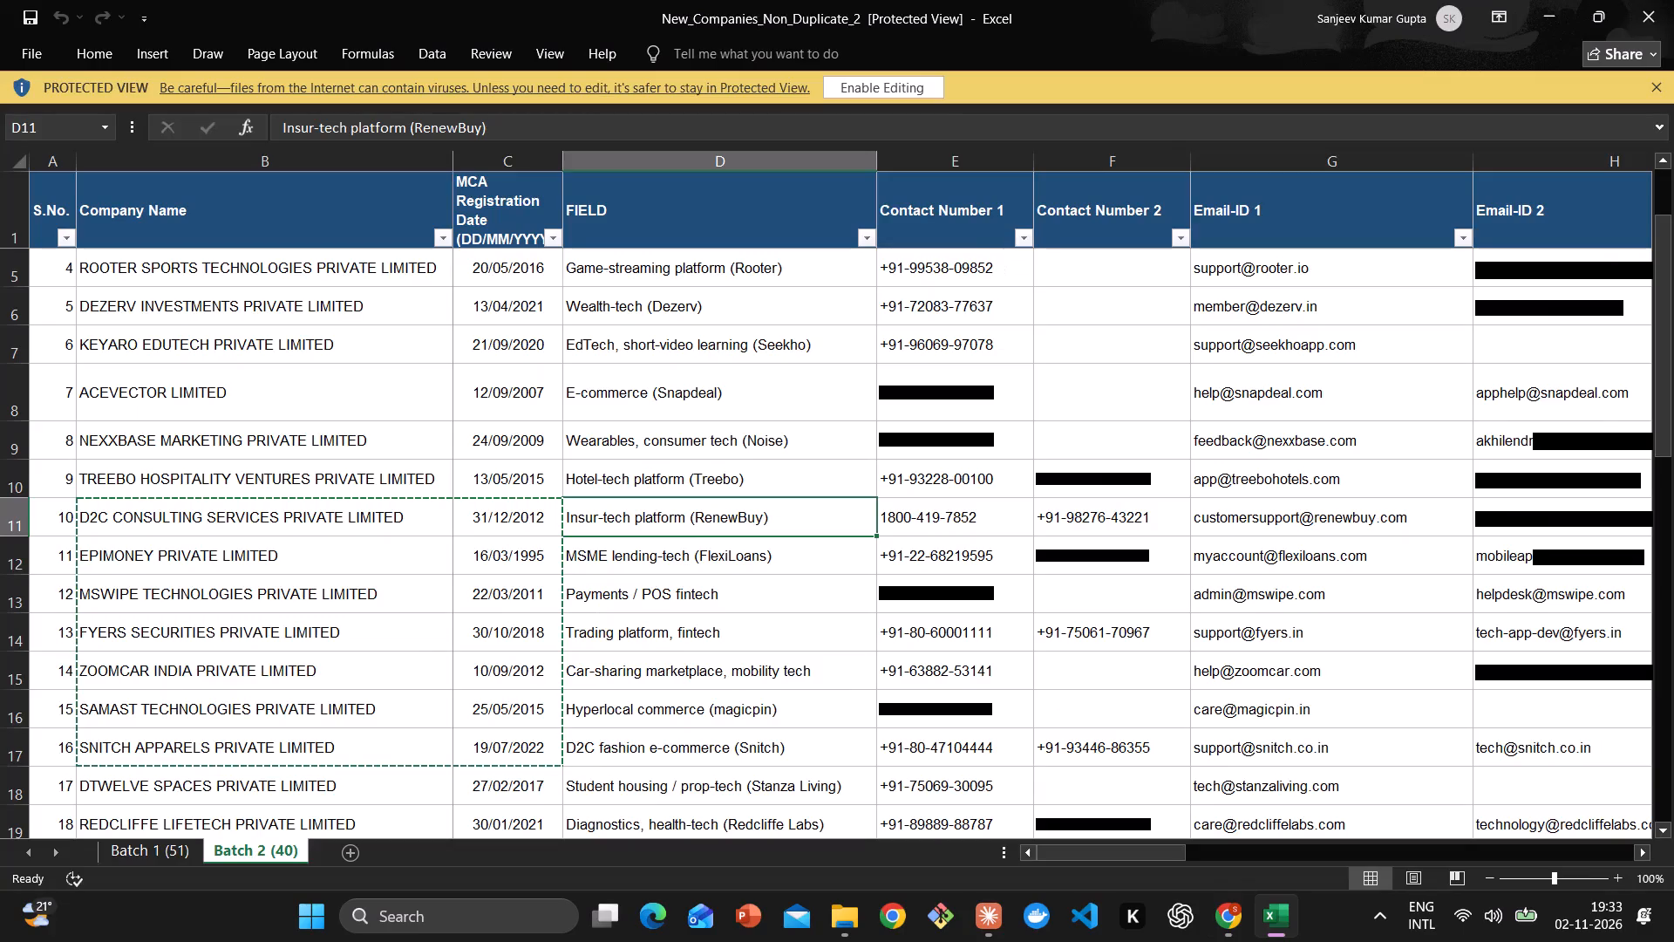
pyautogui.hotkey('alt', 'Tab')
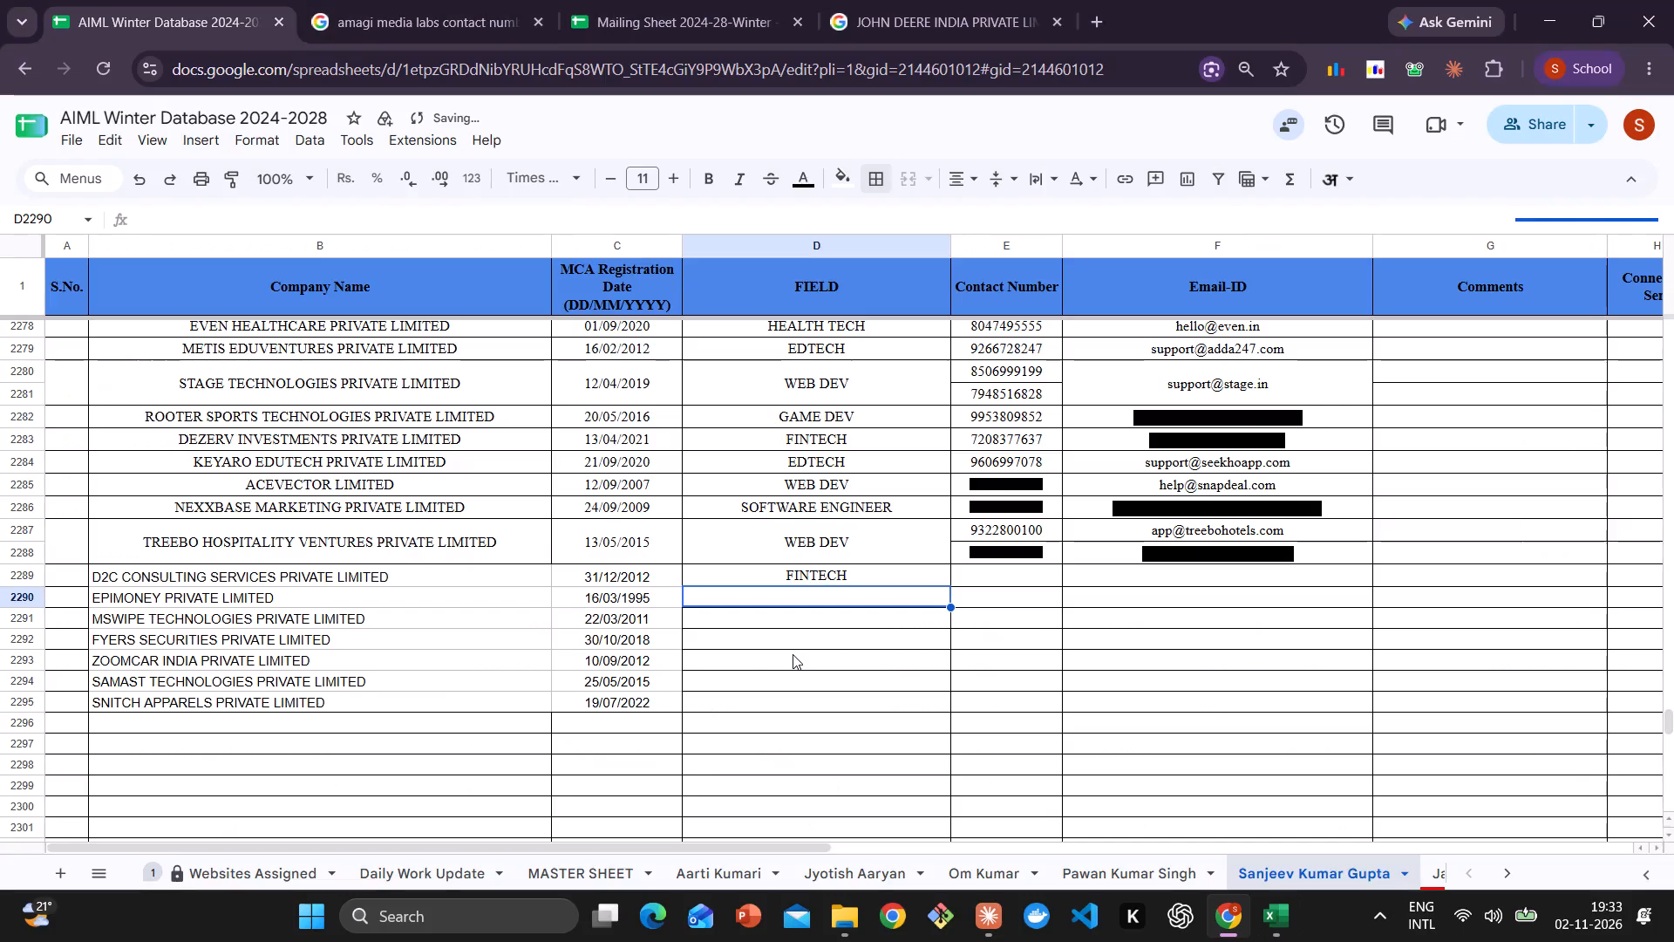
pyautogui.write('FINTE')
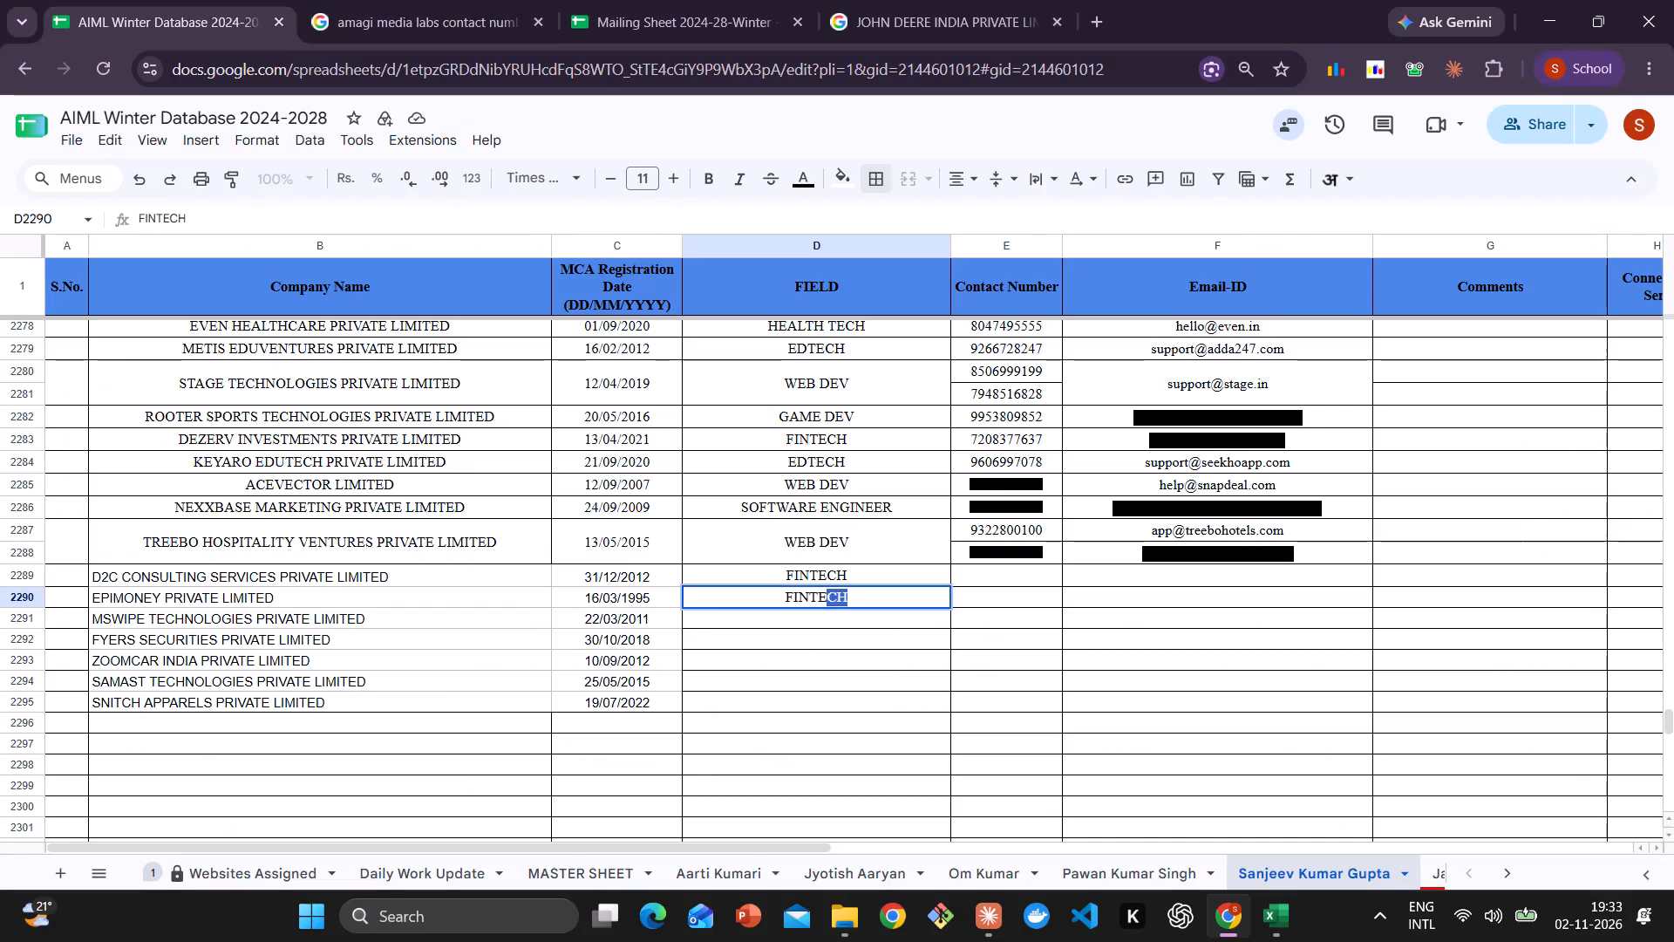
pyautogui.press('Return')
# Copy Epimoney's FINTECH field value to the Mswipe Technologies and Fyers Securities rows.
pyautogui.hotkey('alt', 'Tab')
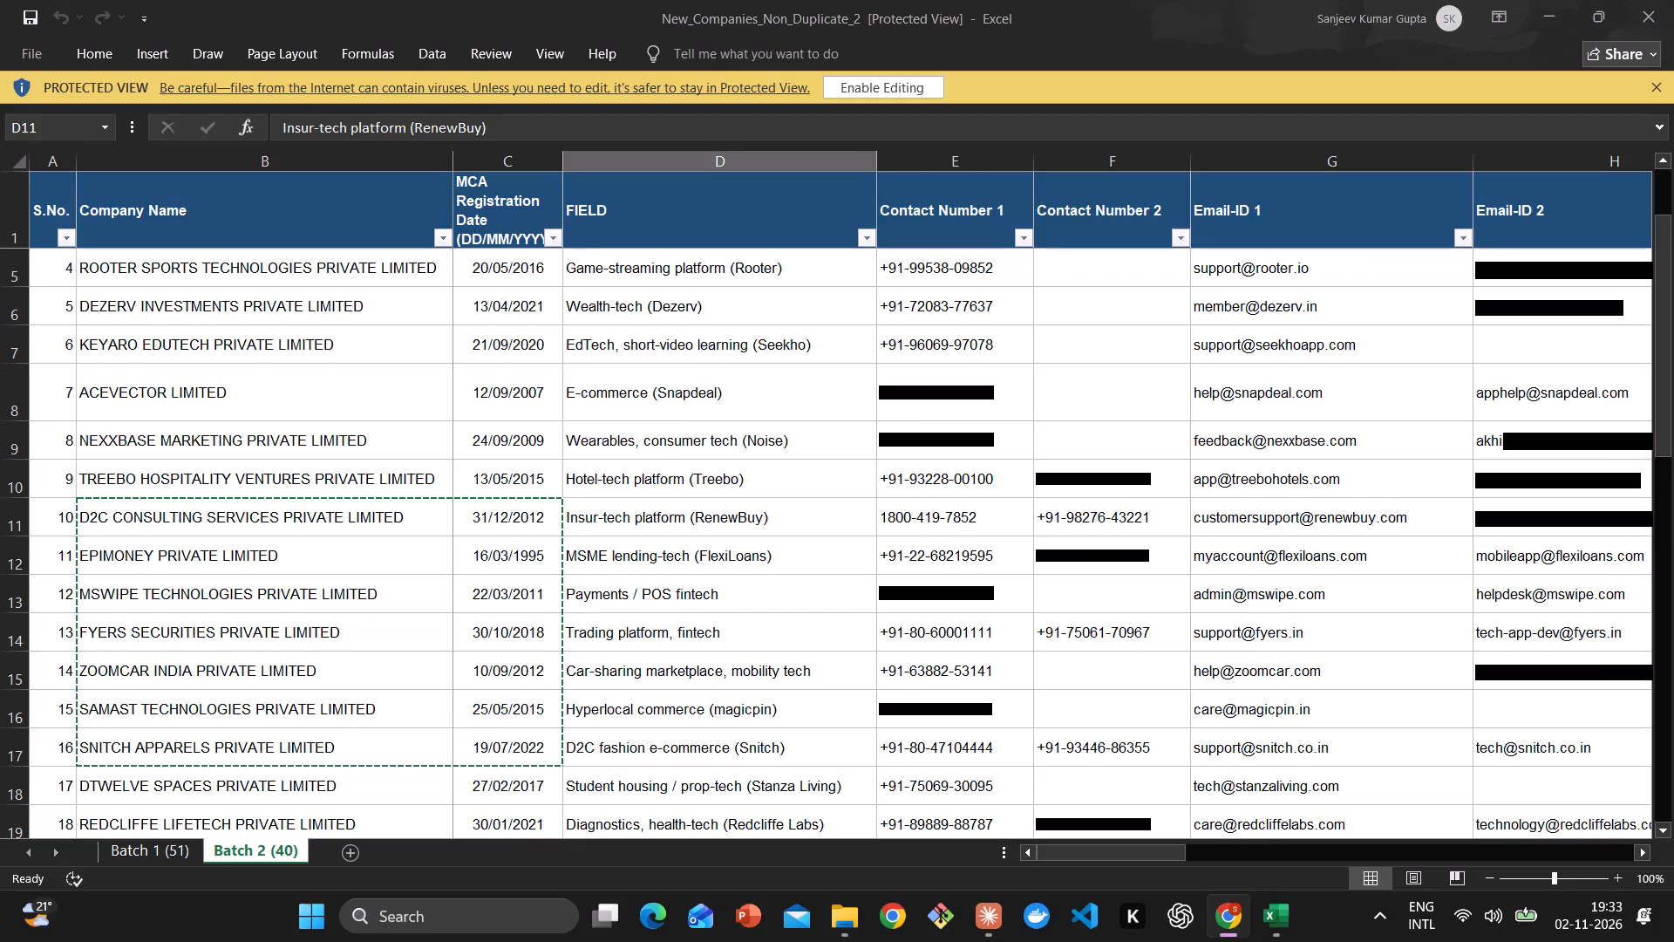
pyautogui.hotkey('alt', 'Tab')
pyautogui.press('Up')
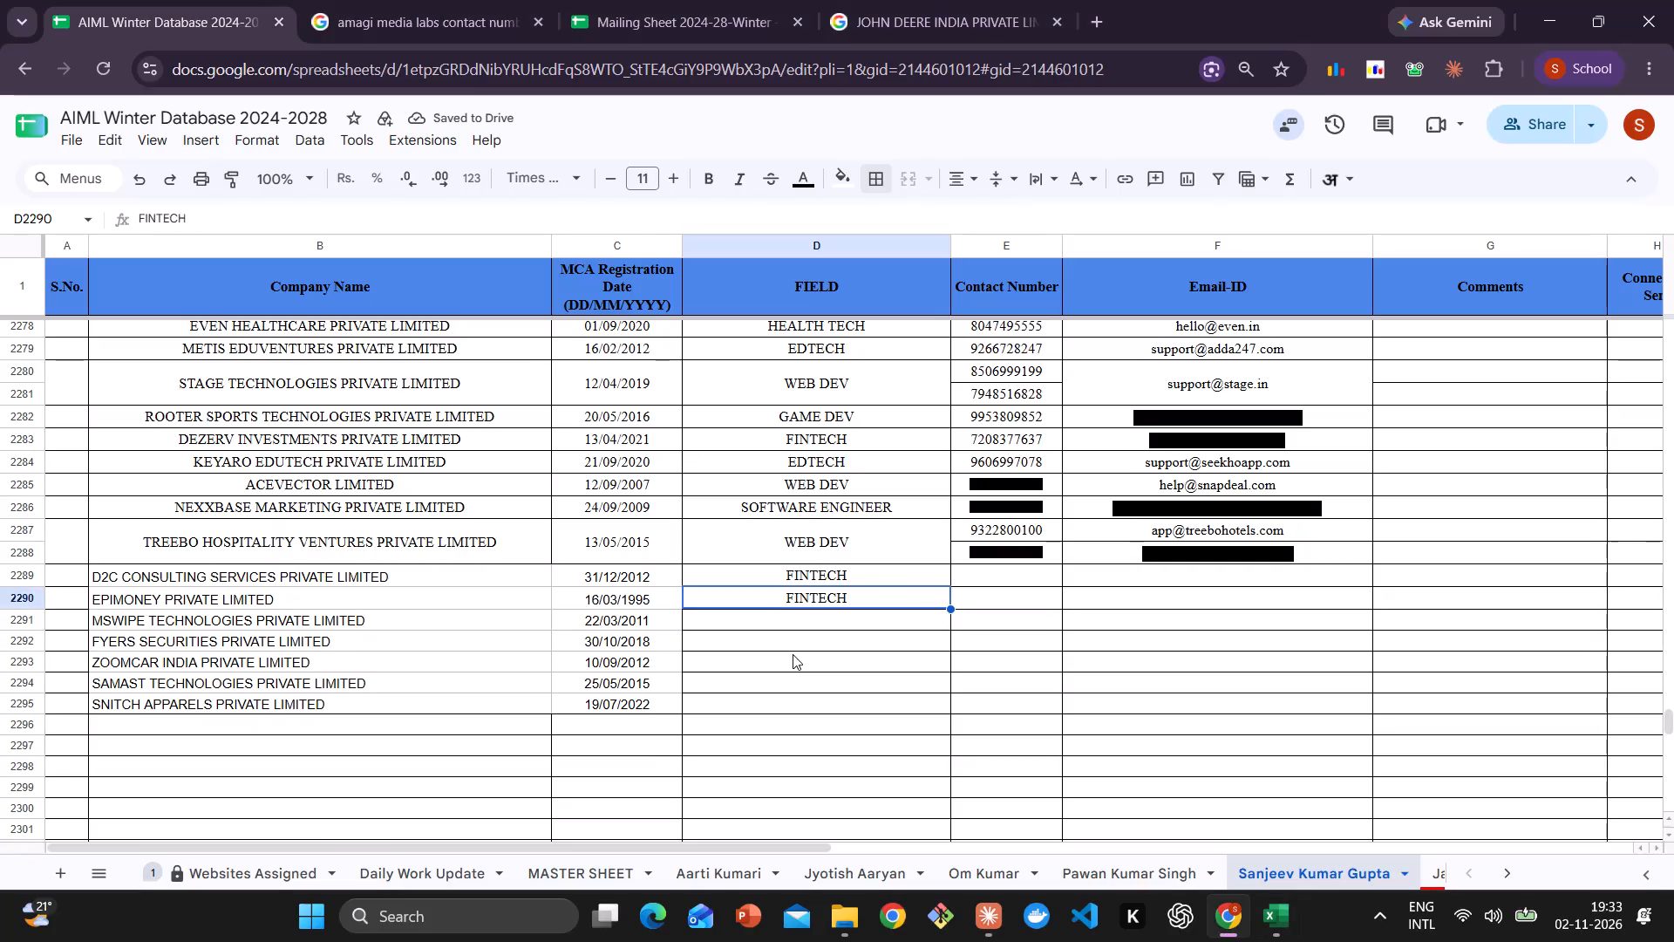
pyautogui.hotkey('ctrl', 'c')
pyautogui.press('Down')
pyautogui.hotkey('ctrl', 'v')
pyautogui.press('Down')
pyautogui.hotkey('ctrl', 'v')
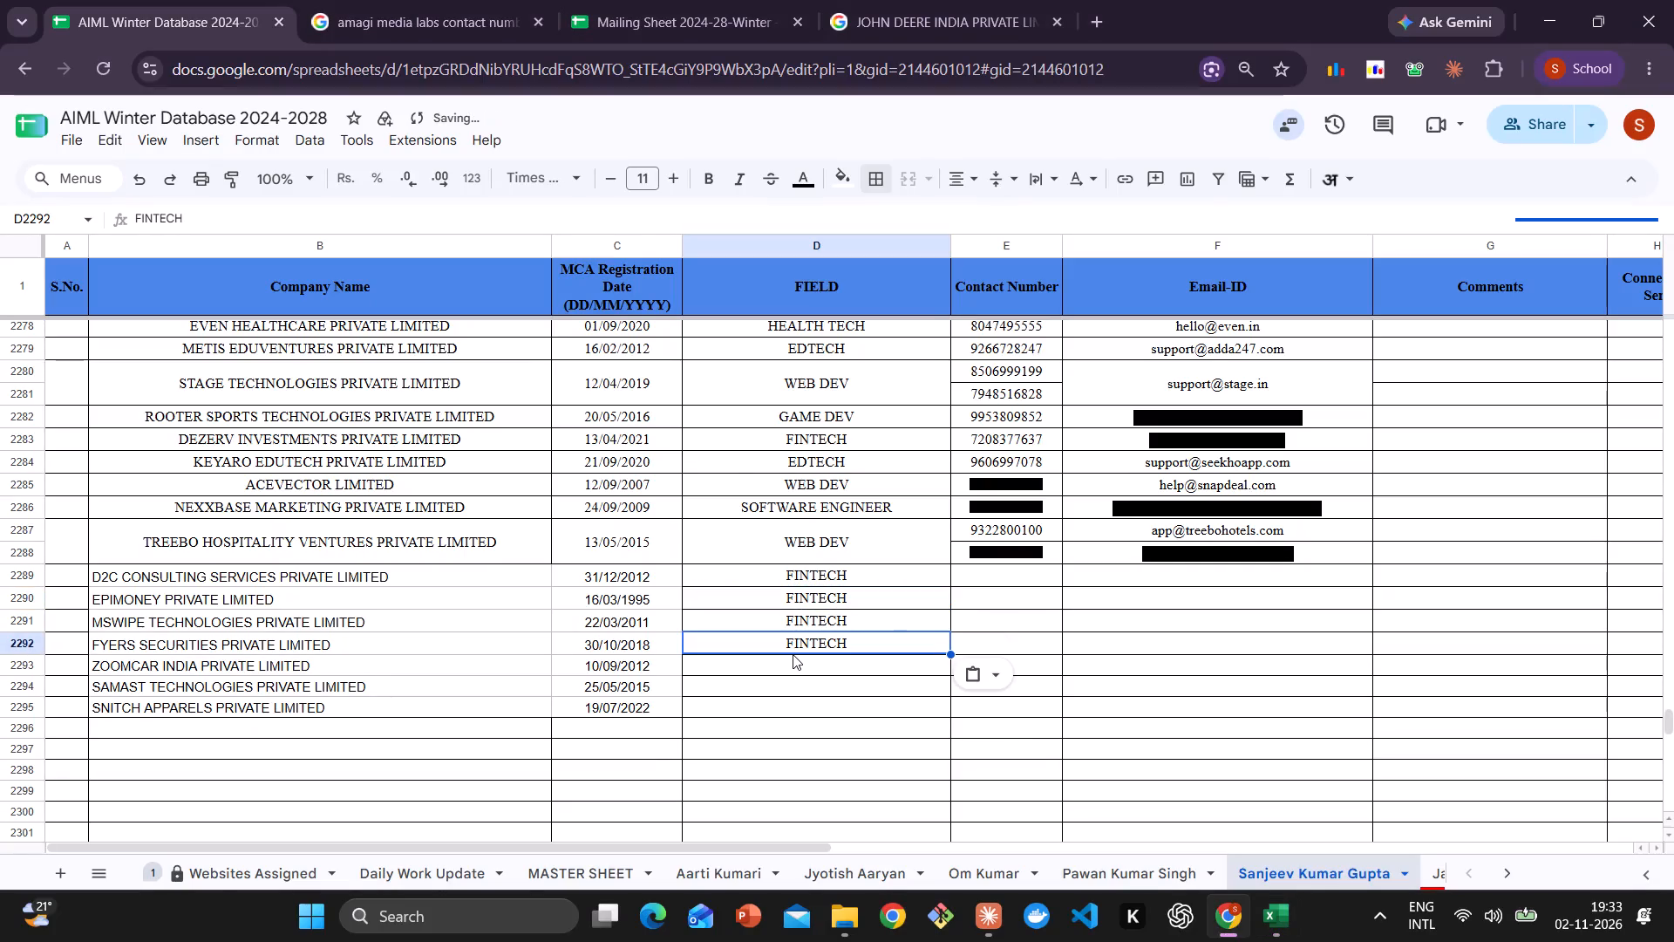
# Check Zoomcar India's description in the Excel list and enter SOFTWARE ENGINEERING as its FIELD in the database sheet.
pyautogui.hotkey('alt', 'Tab')
pyautogui.press('Down')
pyautogui.press('Down')
pyautogui.press('Down')
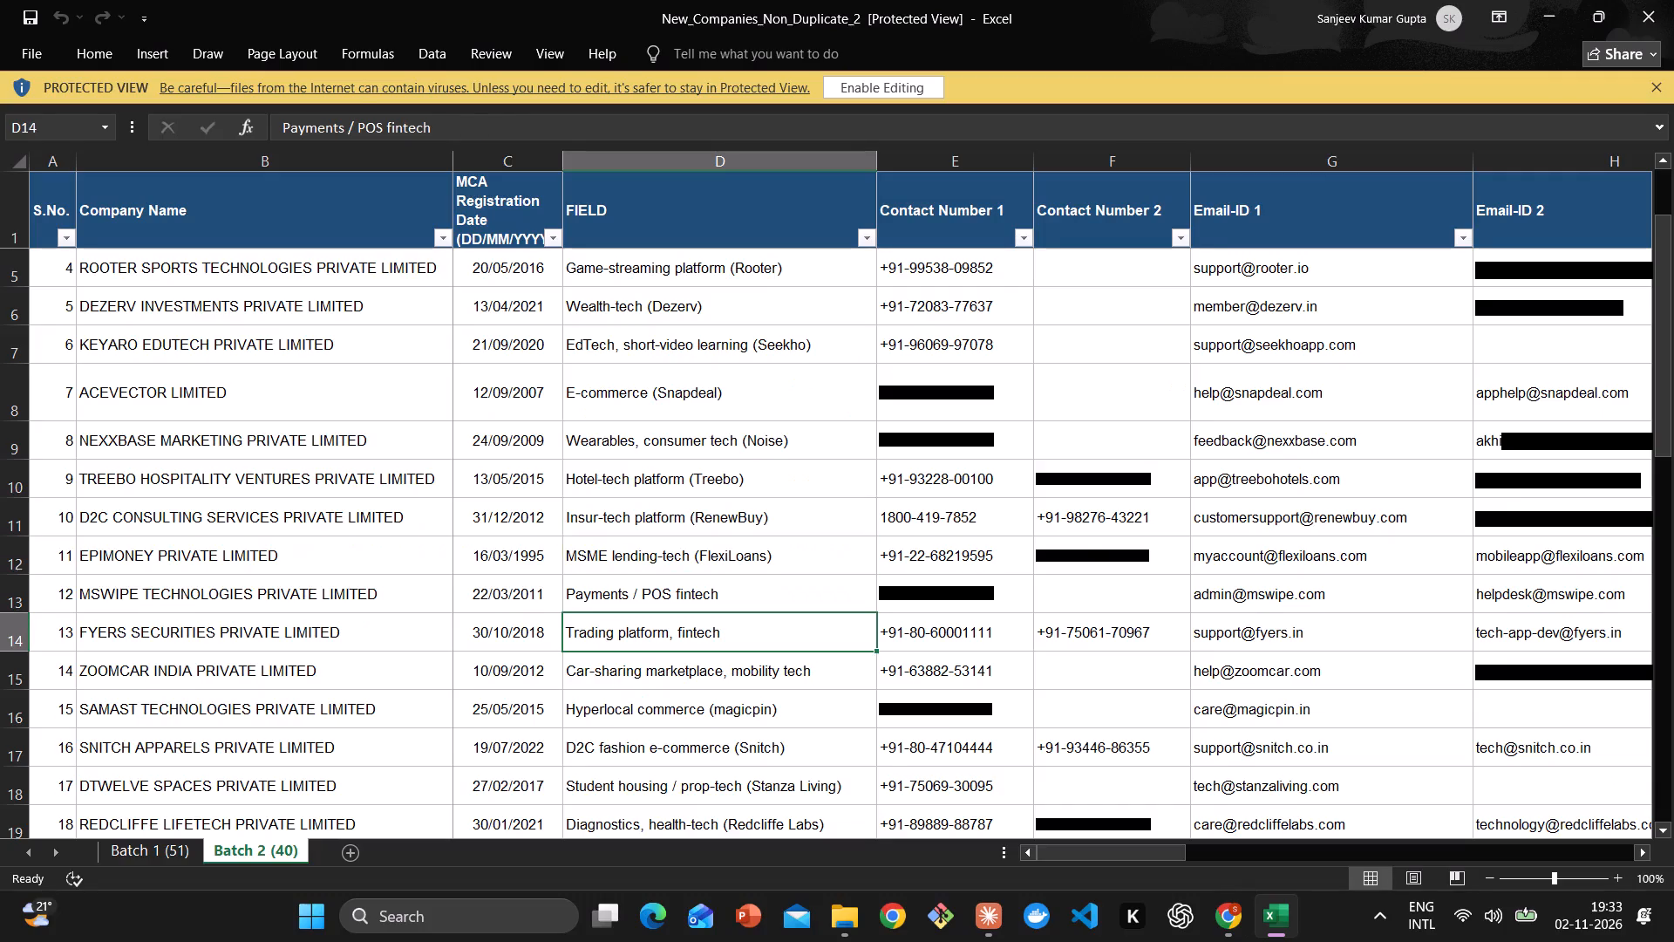
pyautogui.press('Down')
pyautogui.hotkey('alt', 'Tab')
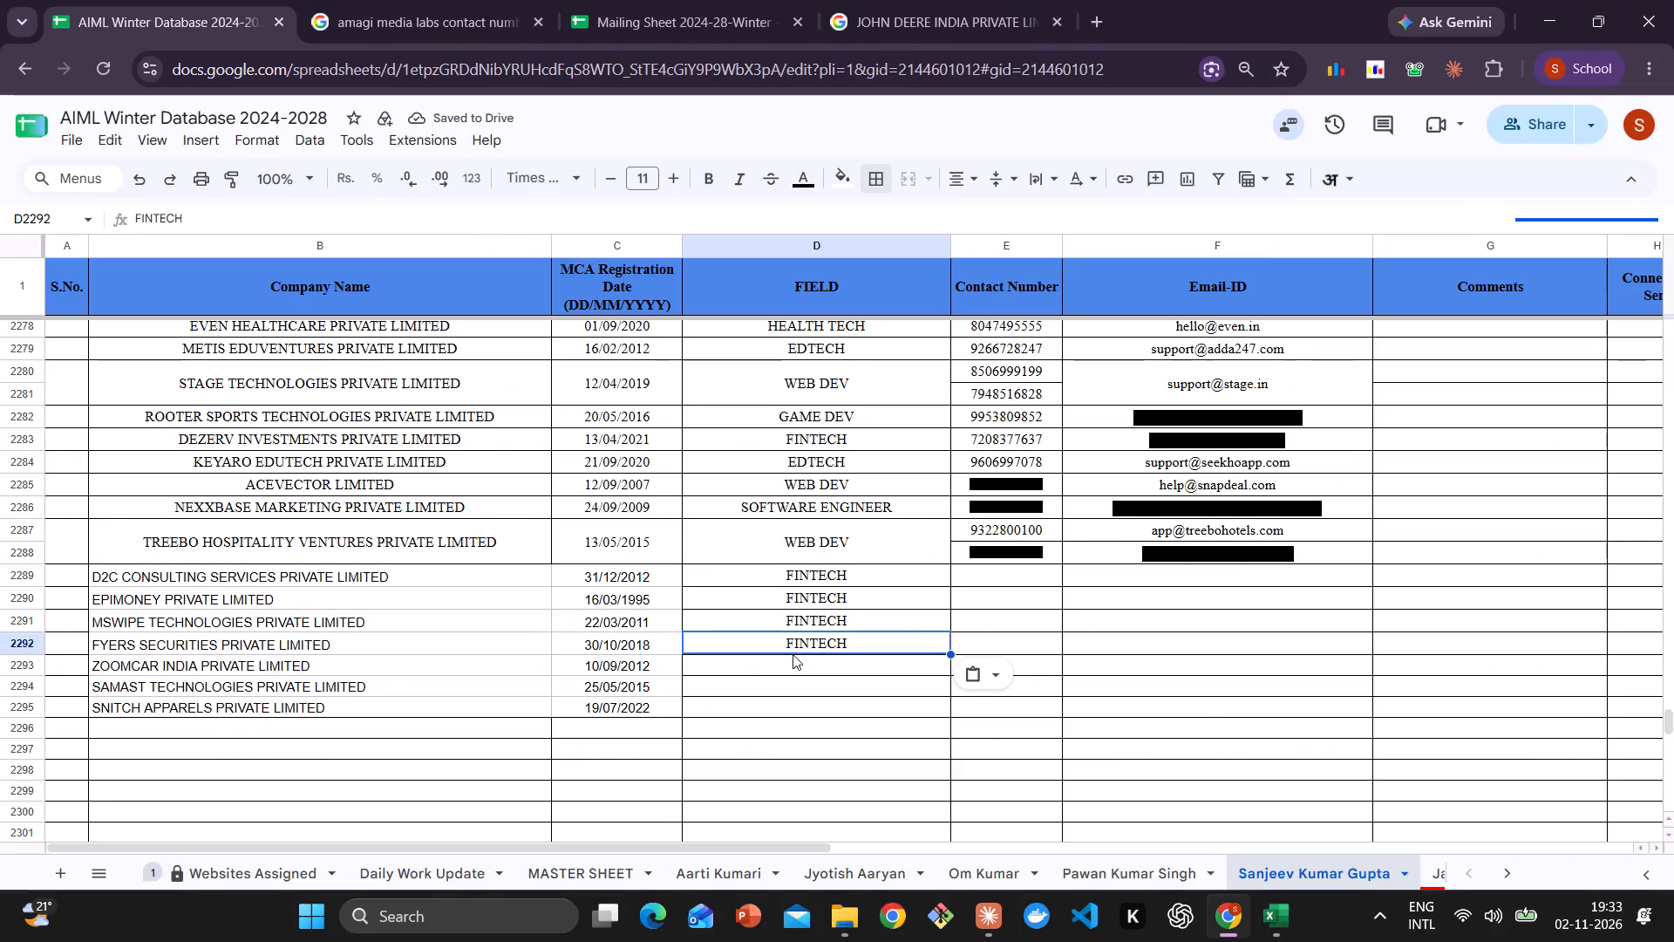
pyautogui.press('Down')
pyautogui.write('SOFTWARE ENGINEERING')
pyautogui.press('Return')
# Check Samast Technologies' description in the Excel list and copy Zoomcar's SOFTWARE ENGINEERING field value to its database row.
pyautogui.hotkey('alt', 'Tab')
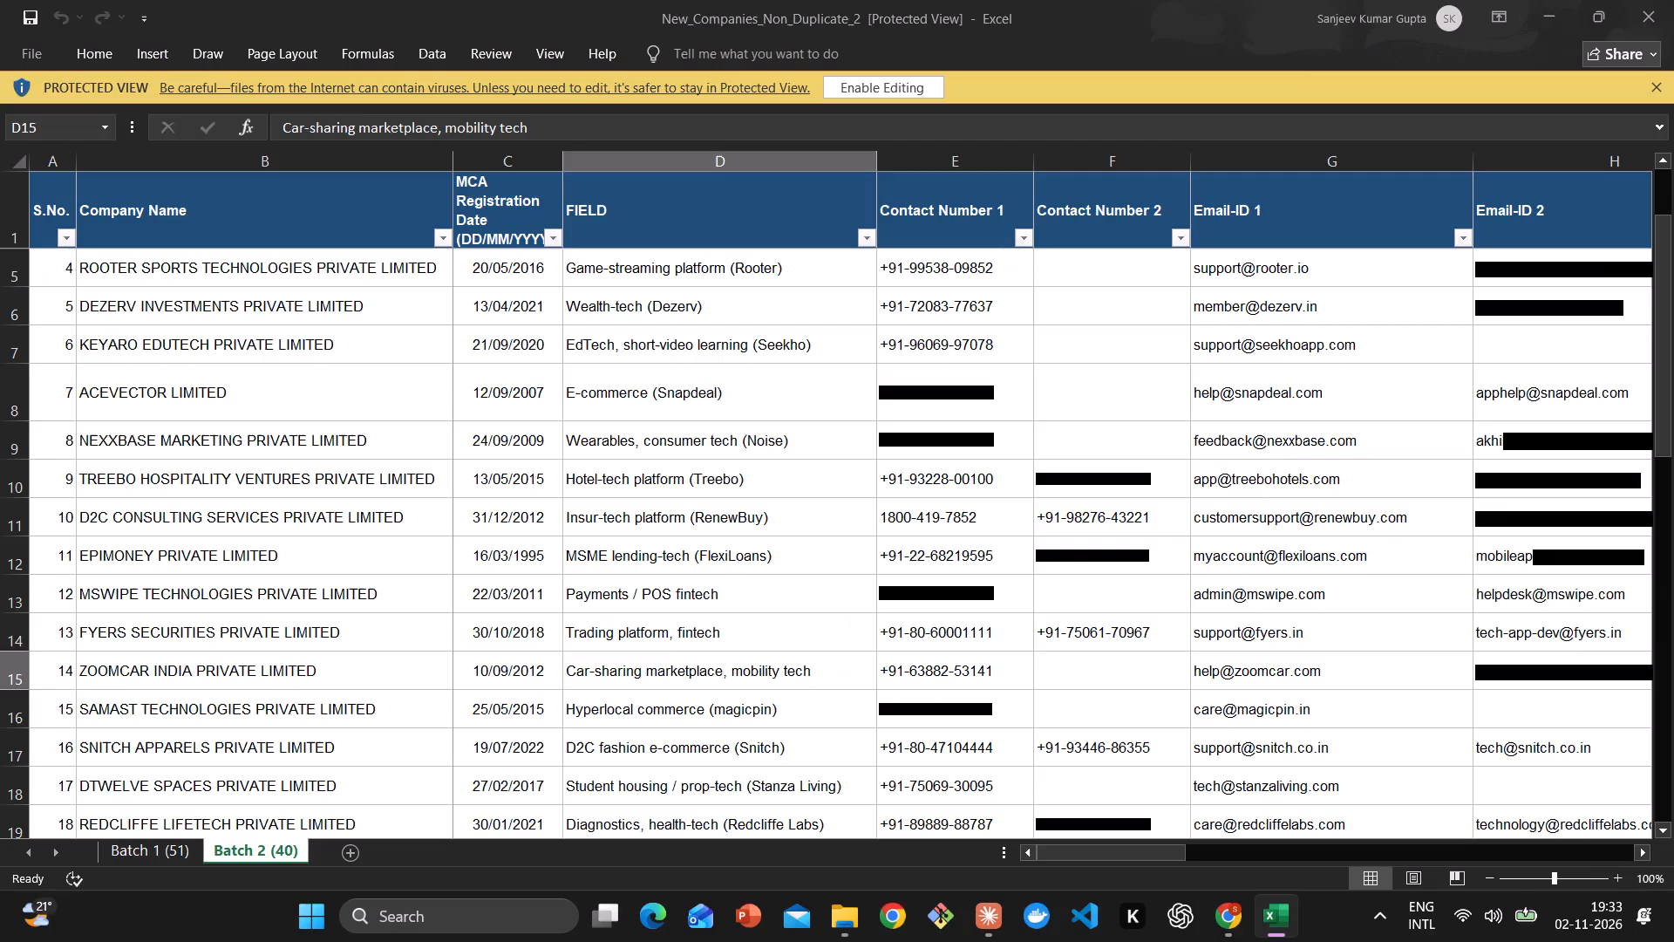
pyautogui.press('Down')
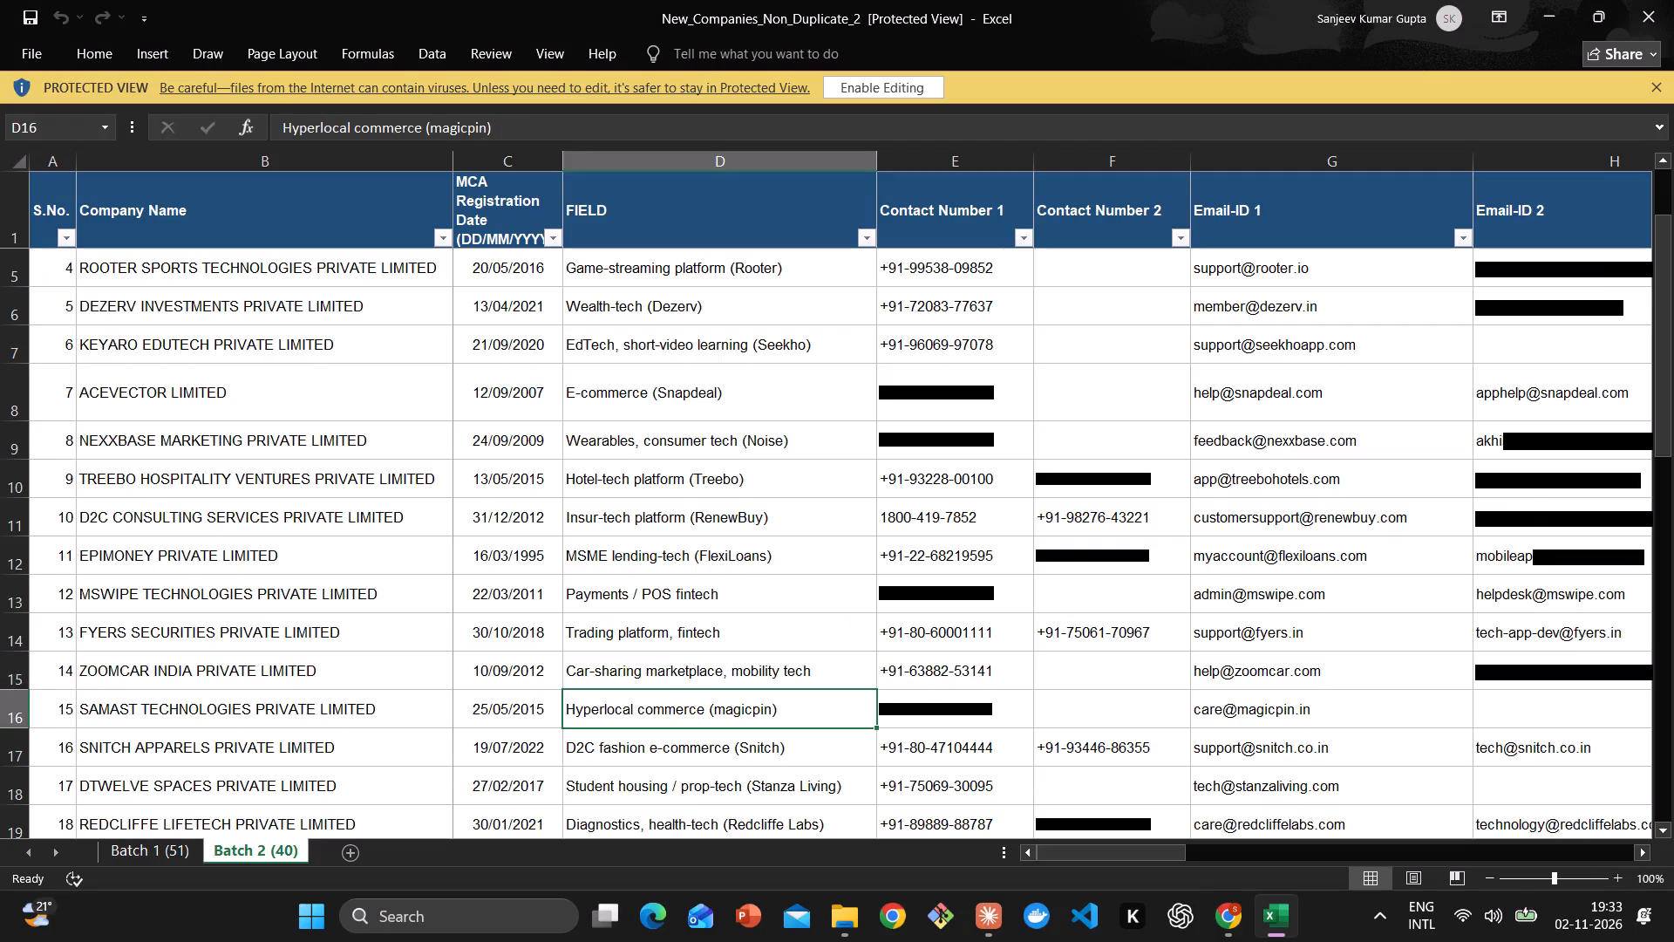
pyautogui.hotkey('alt', 'Tab')
pyautogui.press('Up')
pyautogui.hotkey('ctrl', 'c')
pyautogui.press('Down')
pyautogui.hotkey('ctrl', 'v')
# Check Snitch Apparels' description in the Excel list and enter APP DEV as its FIELD in the database sheet.
pyautogui.press('Down')
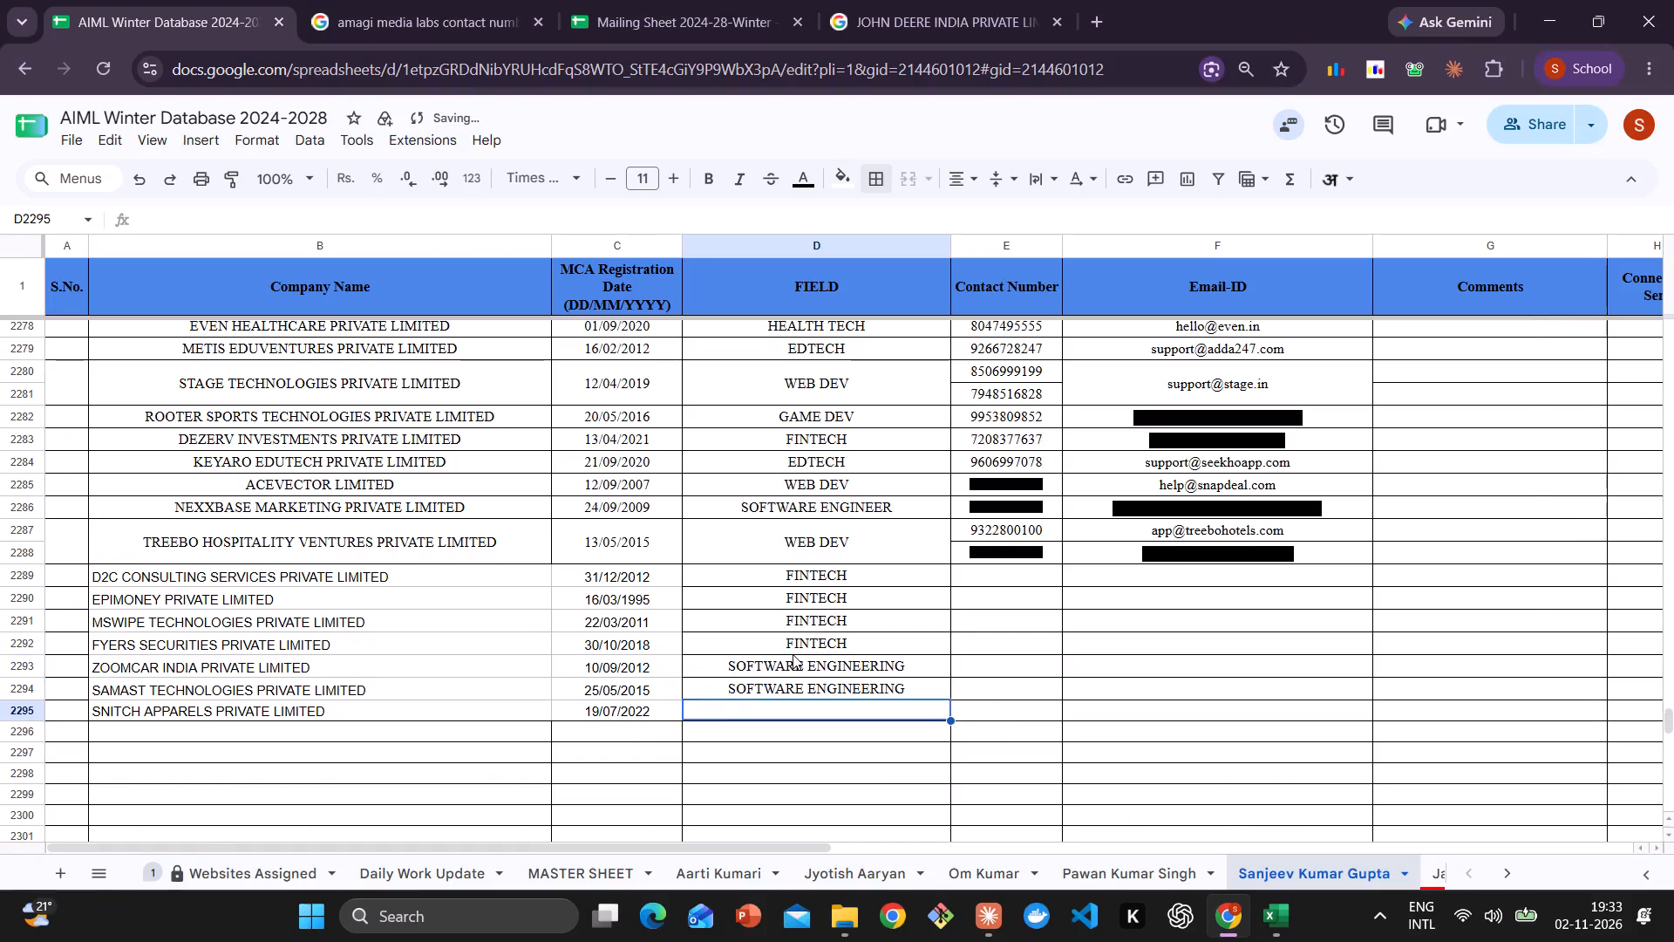
pyautogui.hotkey('alt', 'Tab')
pyautogui.press('Down')
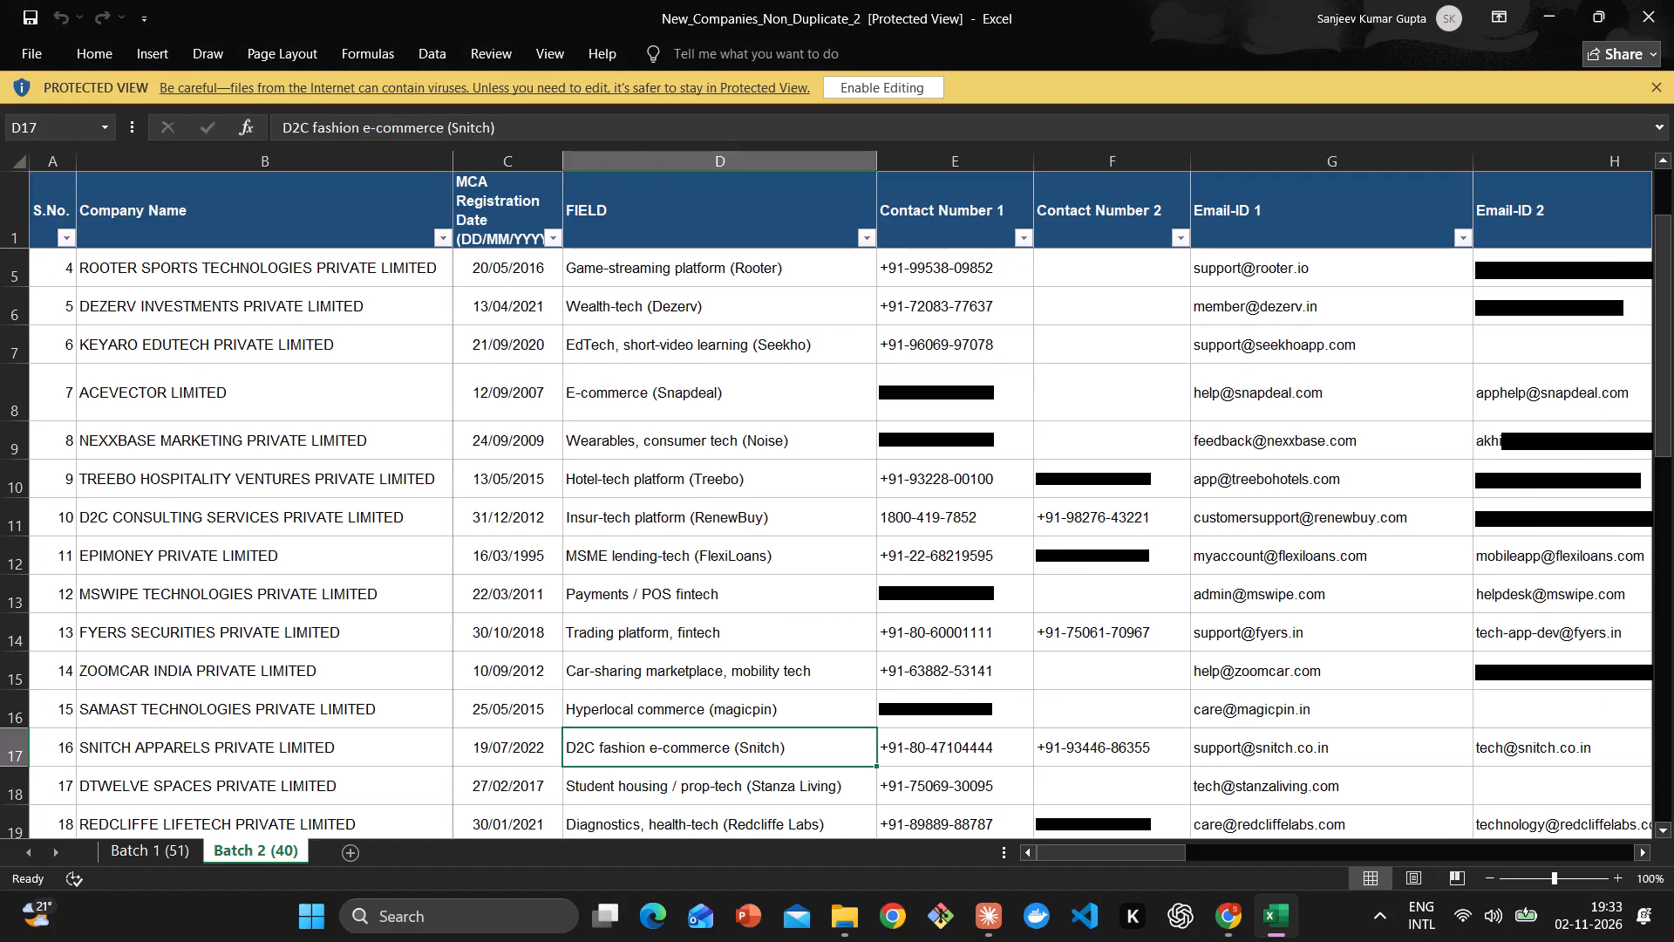
pyautogui.hotkey('alt', 'Tab')
pyautogui.write('WEB')
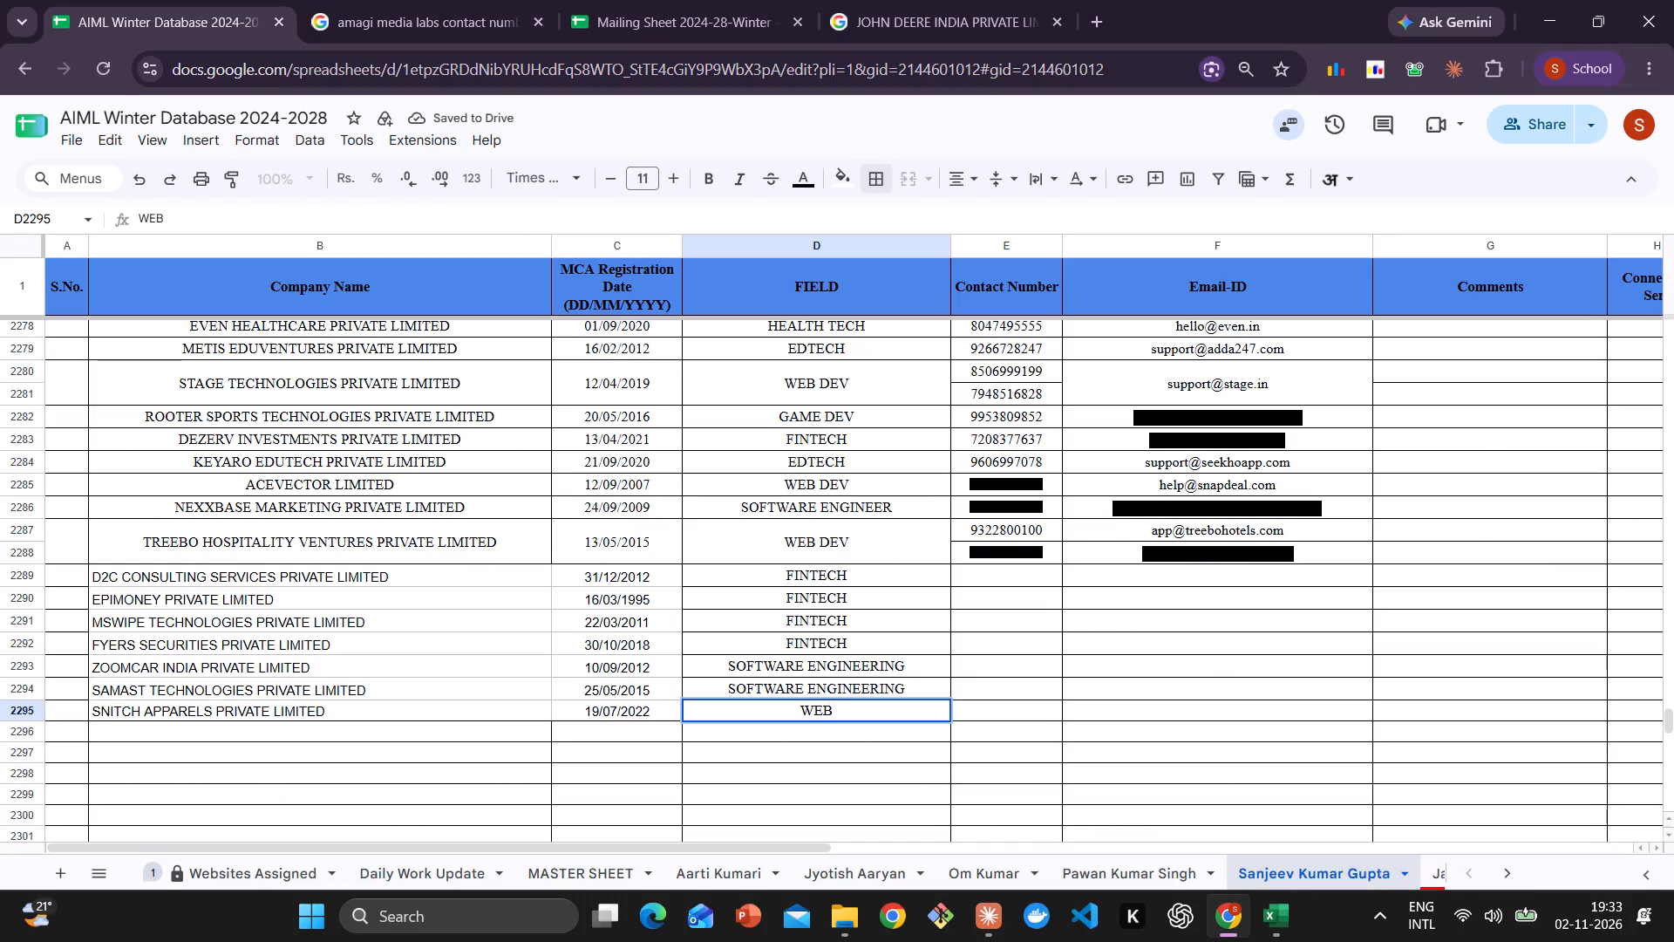
pyautogui.hotkey('shift', 'BackSpace')
pyautogui.hotkey('shift', 'BackSpace')
pyautogui.hotkey('shift', 'BackSpace')
pyautogui.hotkey('shift', 'BackSpace')
pyautogui.write('APP DEV')
pyautogui.press('Return')
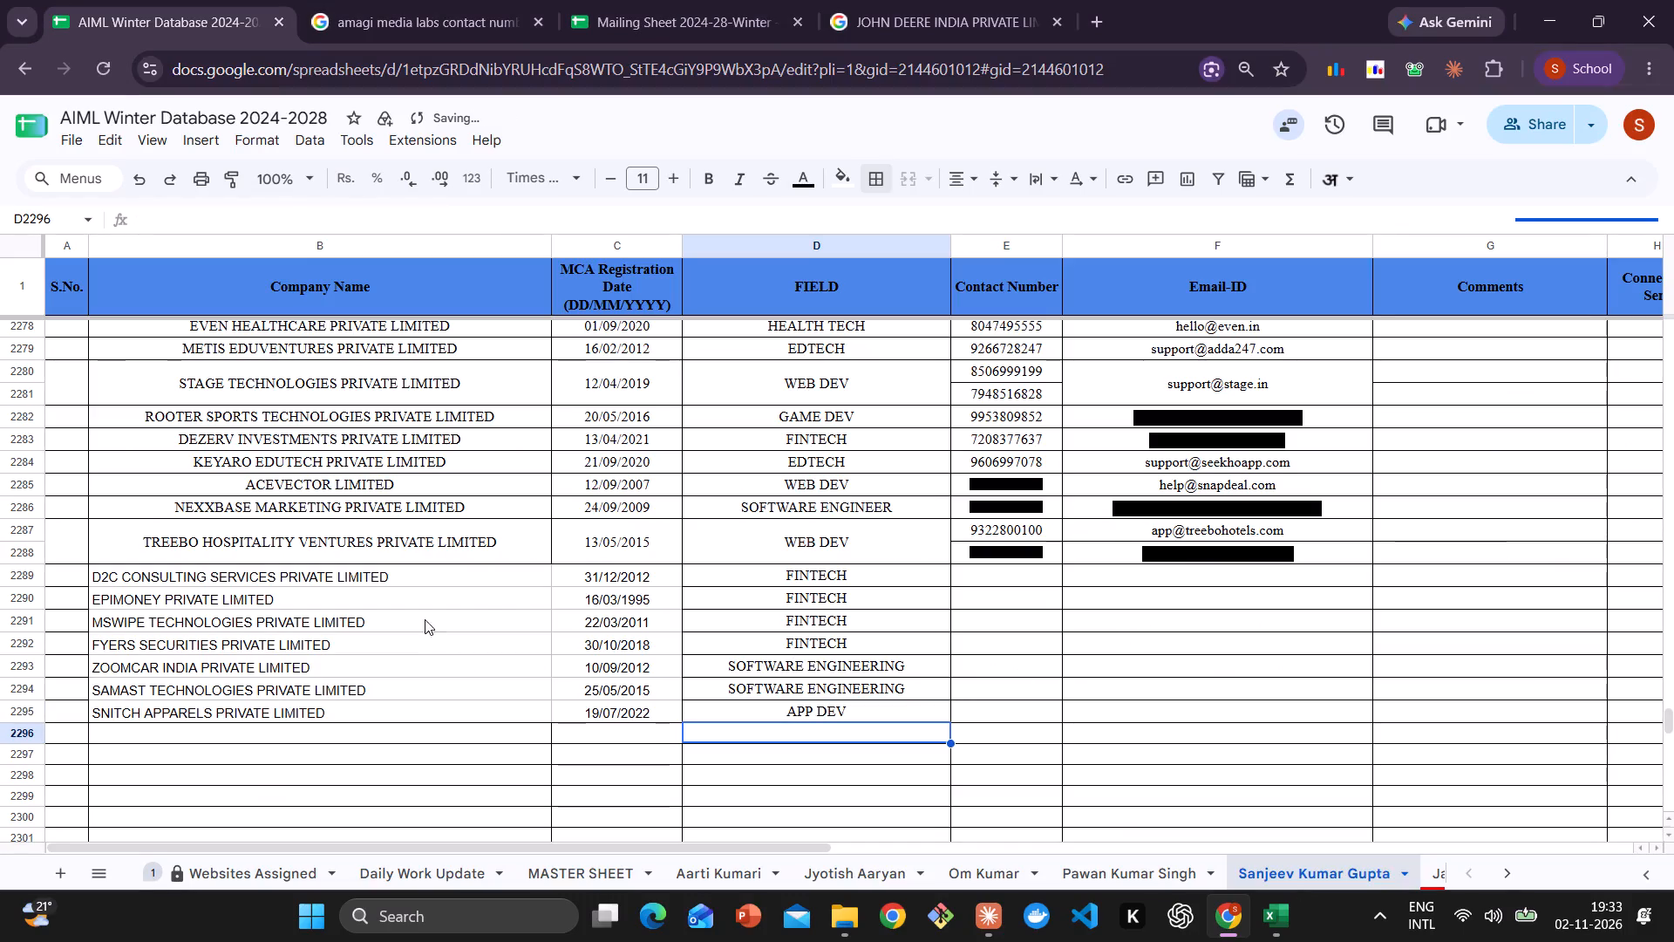
# Select the D2C Consulting Services company name cell in the database sheet.
pyautogui.click(392, 578)
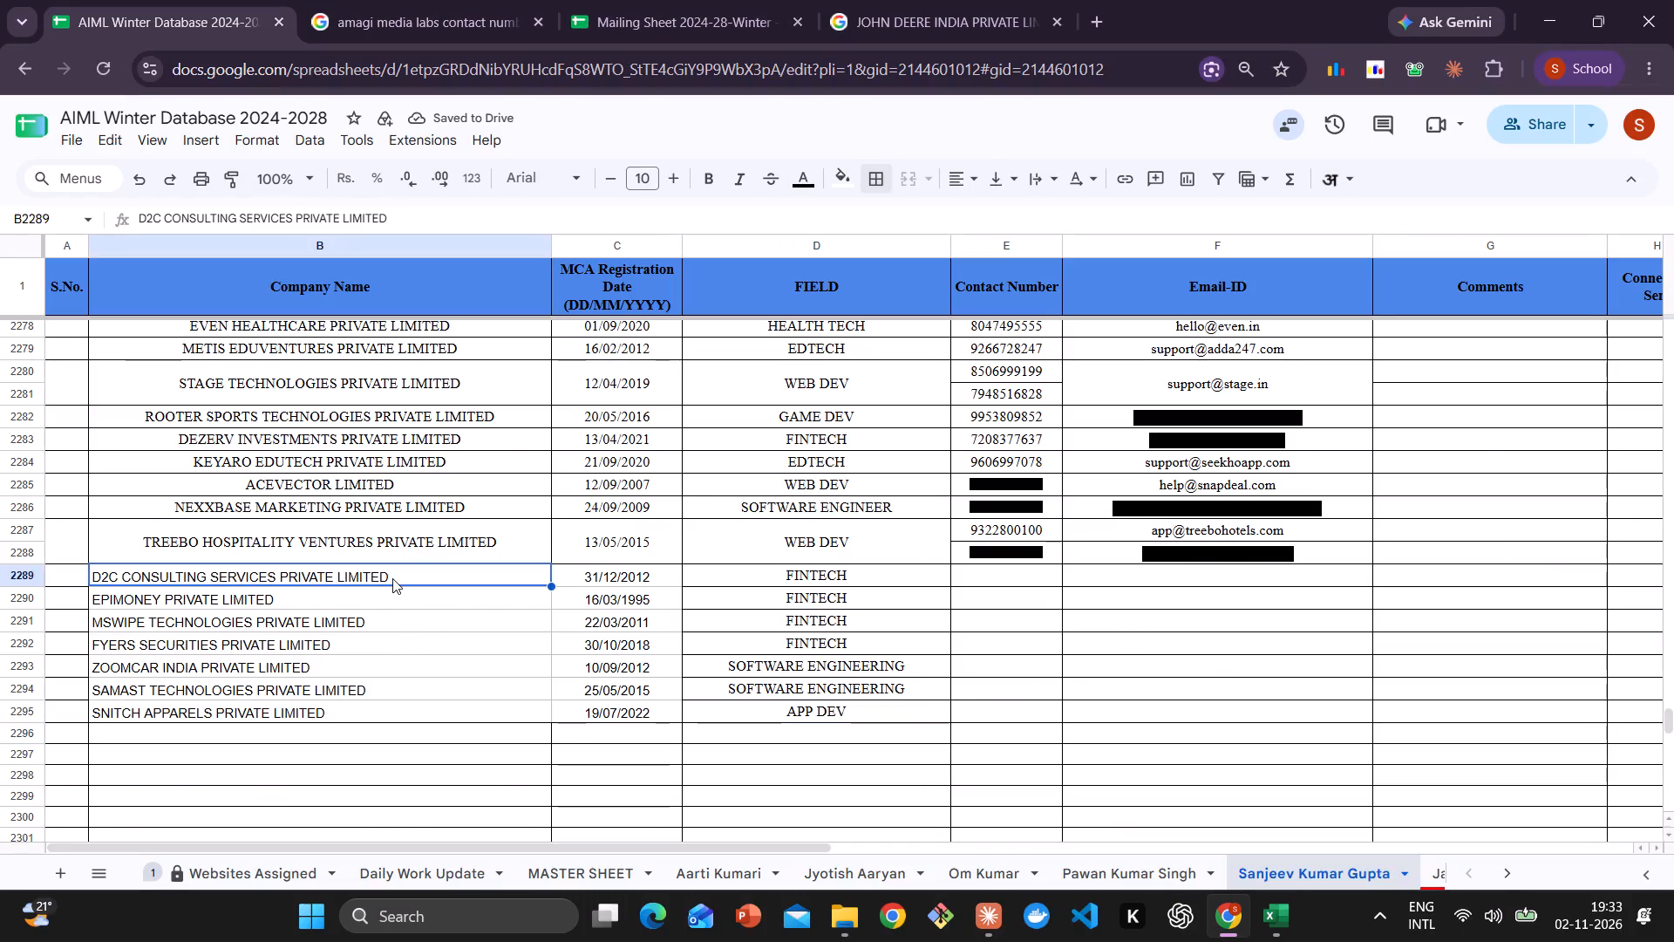
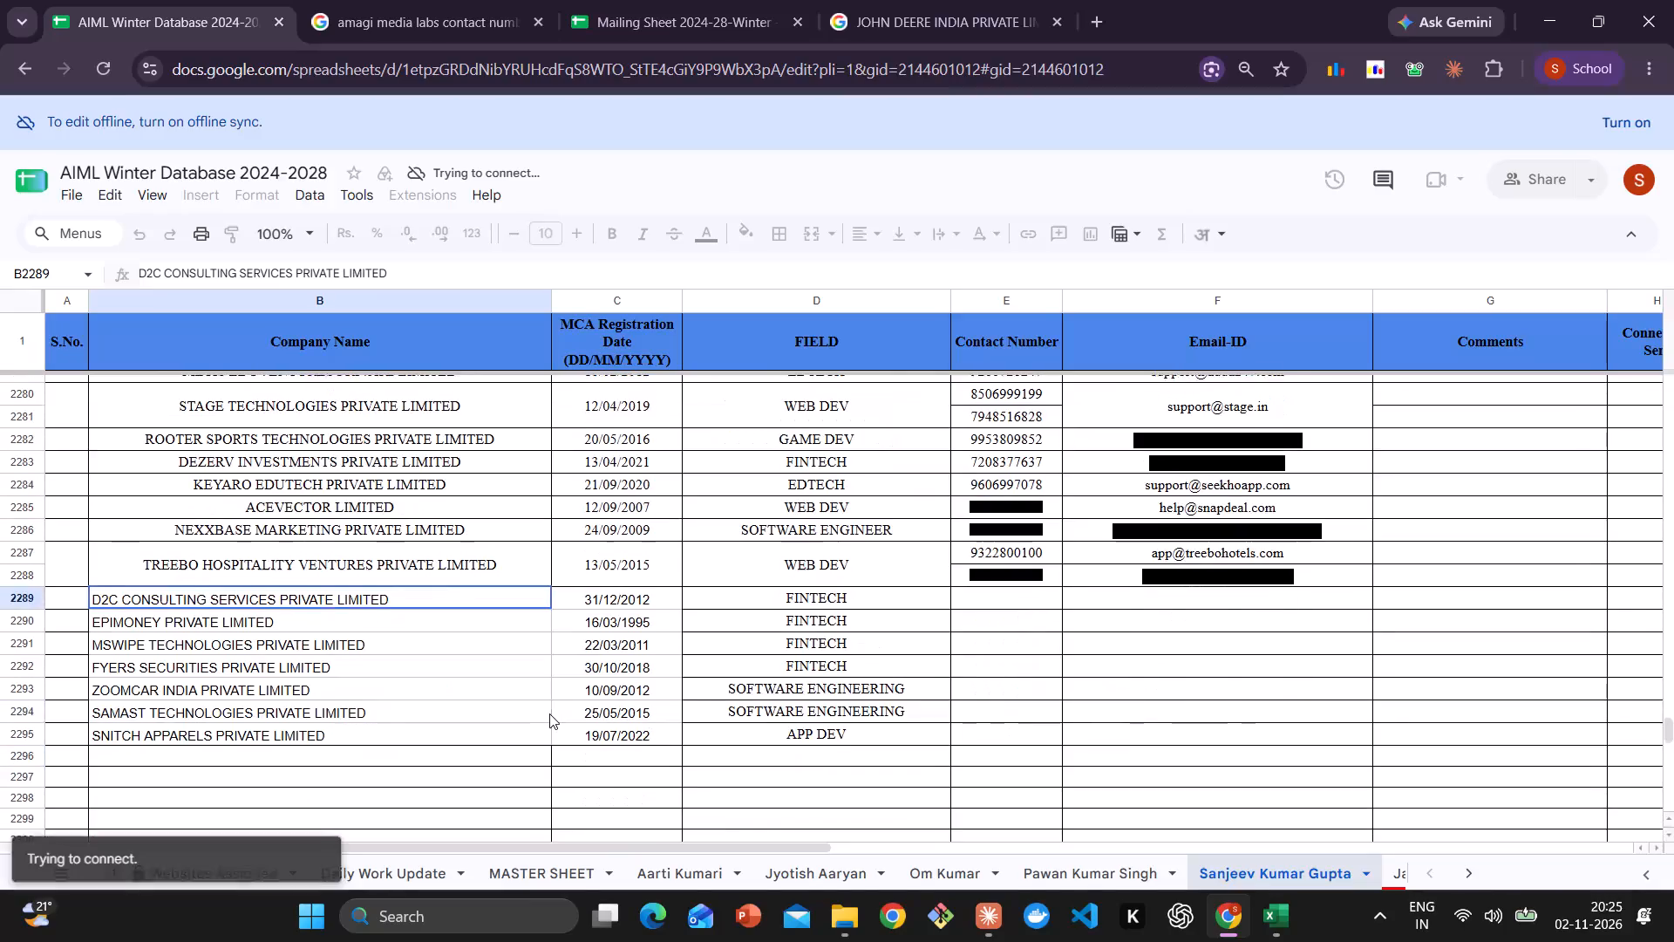
# In the Excel list, copy the company names and registration dates from DTWELVE SPACES through KOMOREBI TECH SOLUTIONS.
pyautogui.scroll(-1, 549, 713)
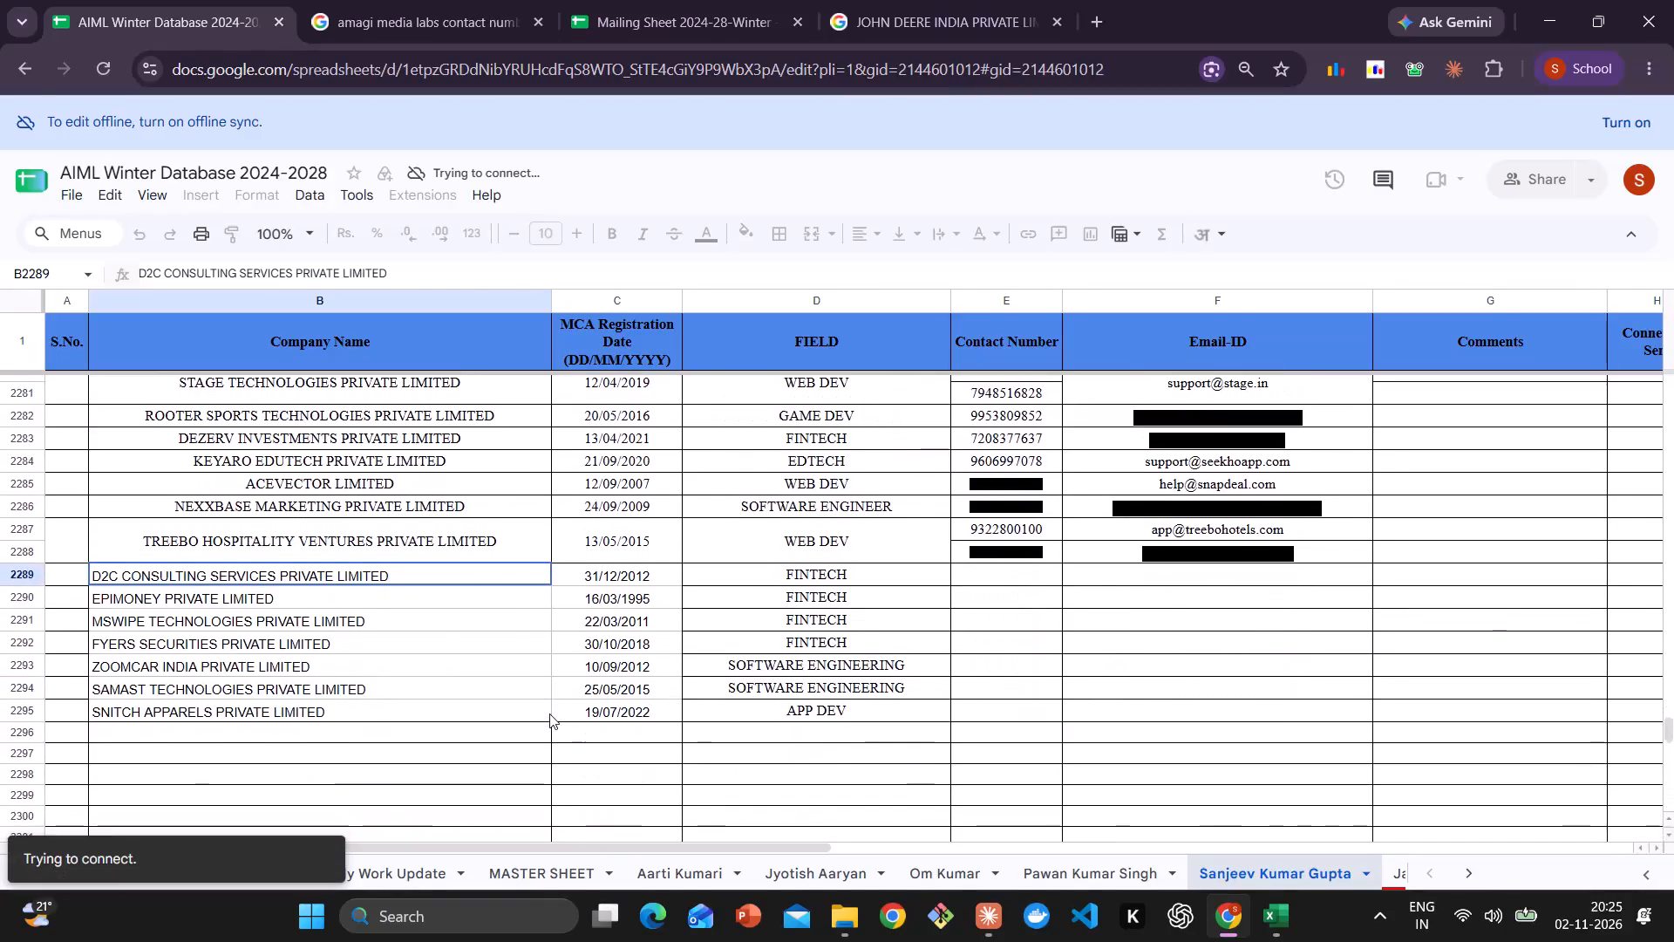
pyautogui.scroll(-1, 549, 713)
pyautogui.hotkey('alt', 'Tab')
pyautogui.hotkey('alt', 'Tab')
pyautogui.hotkey('alt', 'Tab')
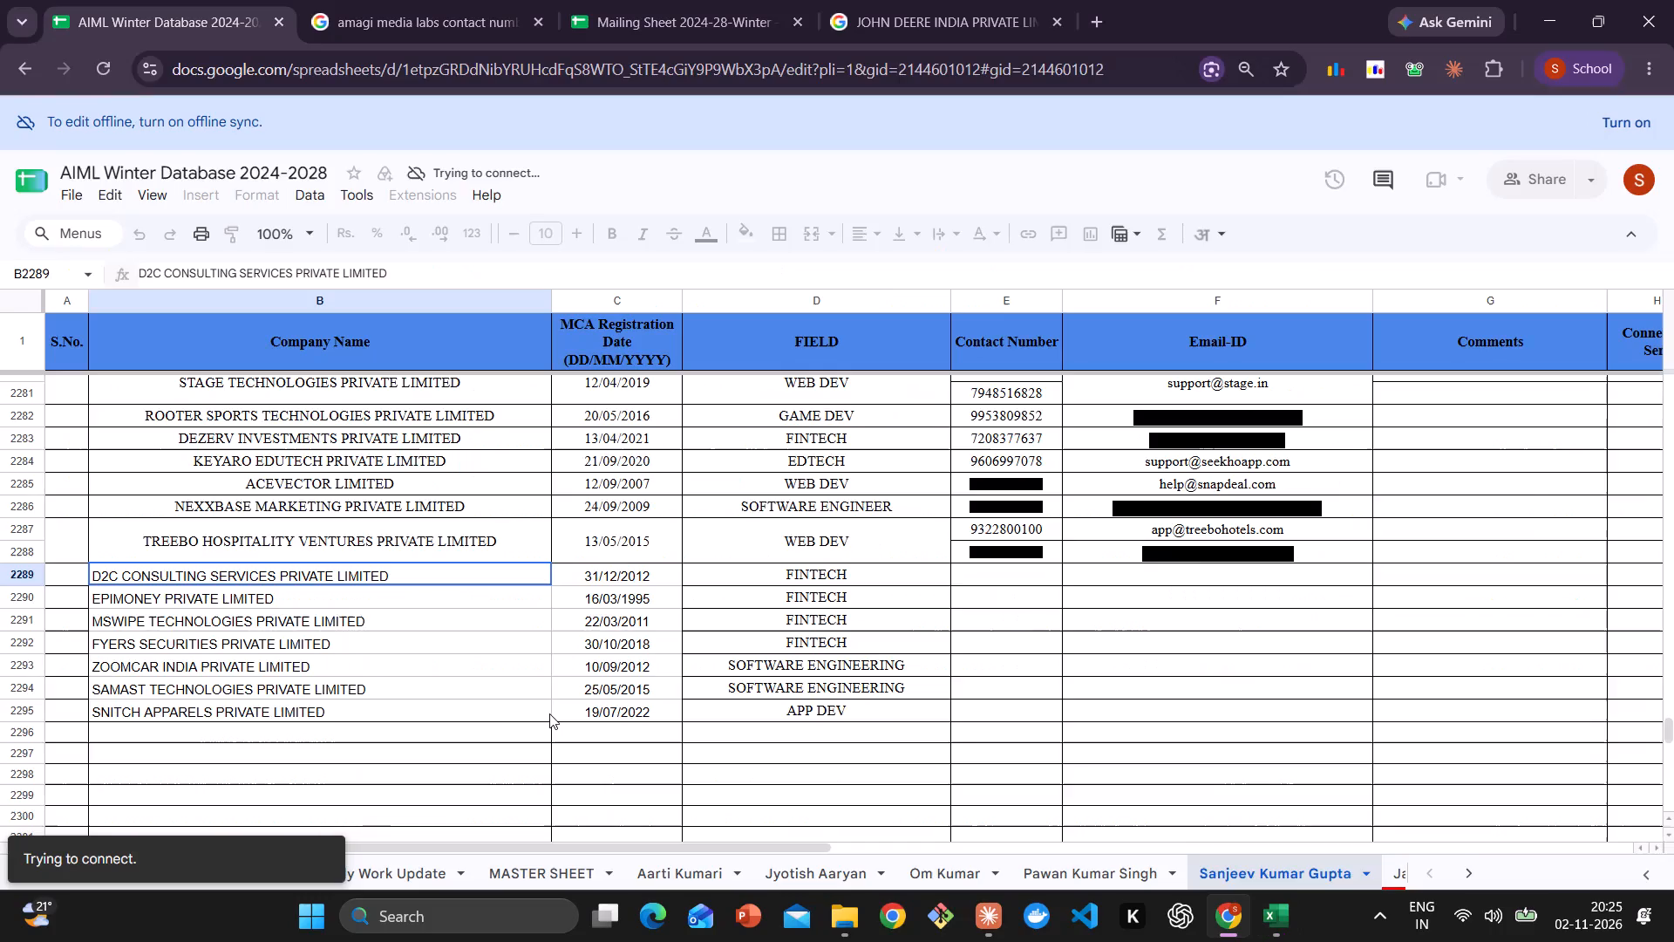
pyautogui.hotkey('alt', 'Tab')
pyautogui.scroll(-2, 510, 699)
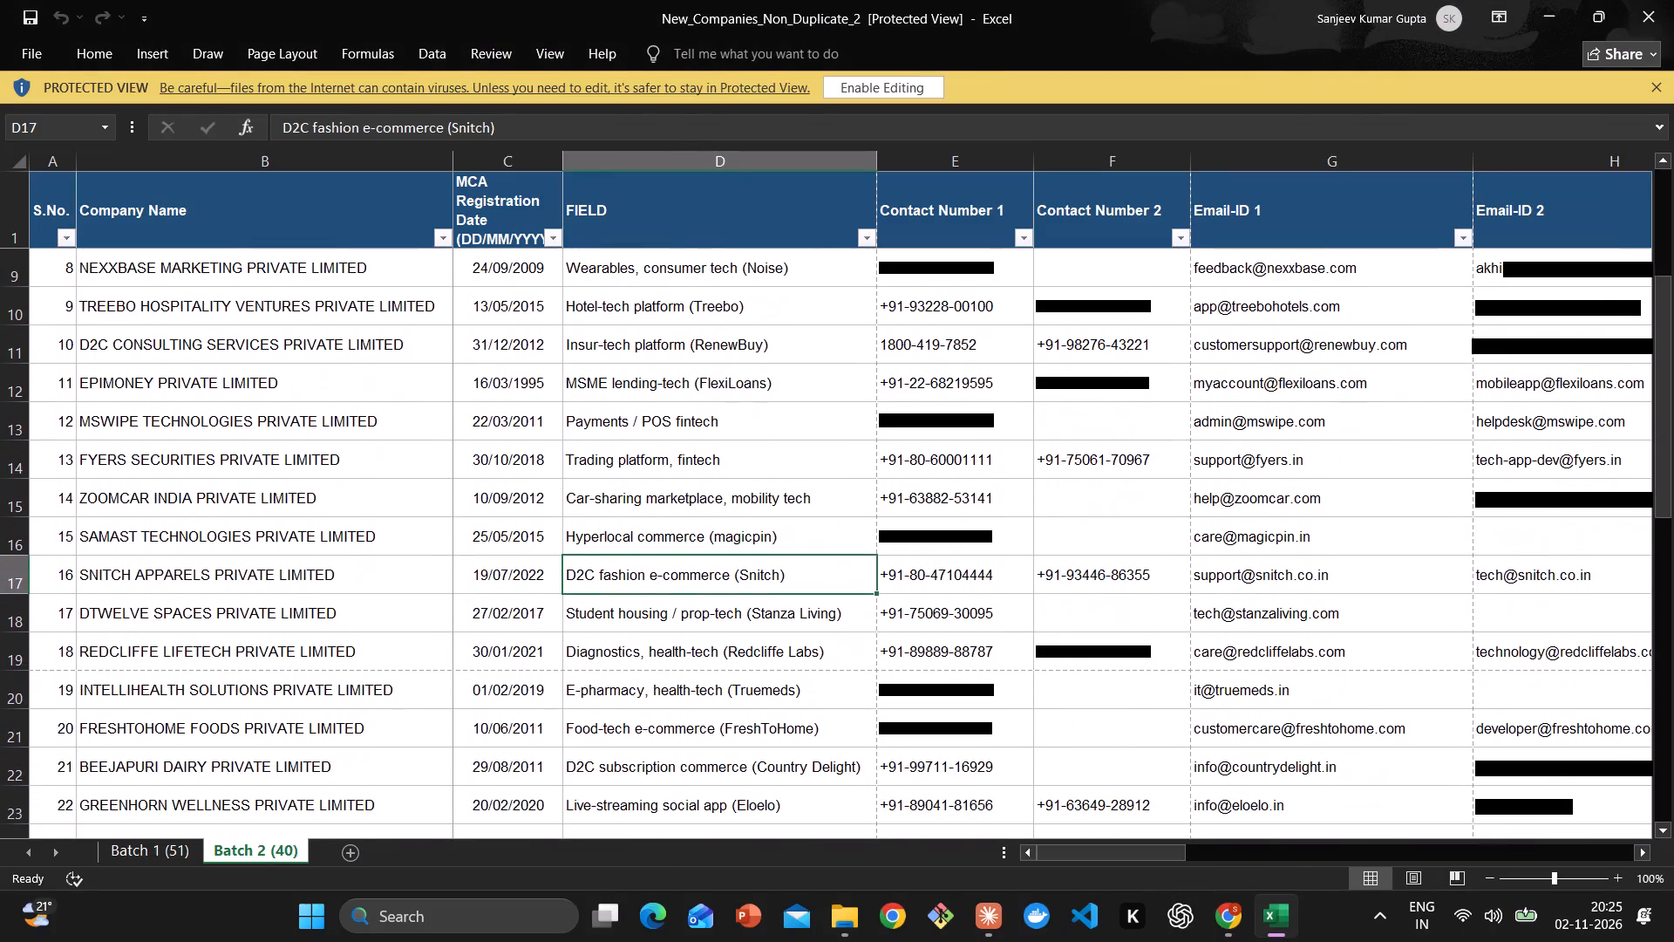
pyautogui.click(375, 622)
pyautogui.hotkey('shift', 'Right')
pyautogui.hotkey('shift', 'Down')
pyautogui.hotkey('shift', 'Down')
pyautogui.hotkey('shift', 'Down')
pyautogui.hotkey('shift', 'Down')
pyautogui.hotkey('shift', 'Down')
pyautogui.hotkey('shift', 'Down')
pyautogui.hotkey('shift', 'Down')
pyautogui.hotkey('shift', 'Down')
pyautogui.hotkey('shift', 'Down')
pyautogui.hotkey('shift', 'Down')
pyautogui.hotkey('shift', 'Down')
pyautogui.hotkey('shift', 'Down')
pyautogui.hotkey('shift', 'Down')
pyautogui.hotkey('shift', 'Down')
pyautogui.hotkey('shift', 'Down')
pyautogui.hotkey('shift', 'Down')
pyautogui.hotkey('shift', 'Down')
pyautogui.hotkey('shift', 'Down')
pyautogui.hotkey('shift', 'Down')
pyautogui.hotkey('shift', 'Down')
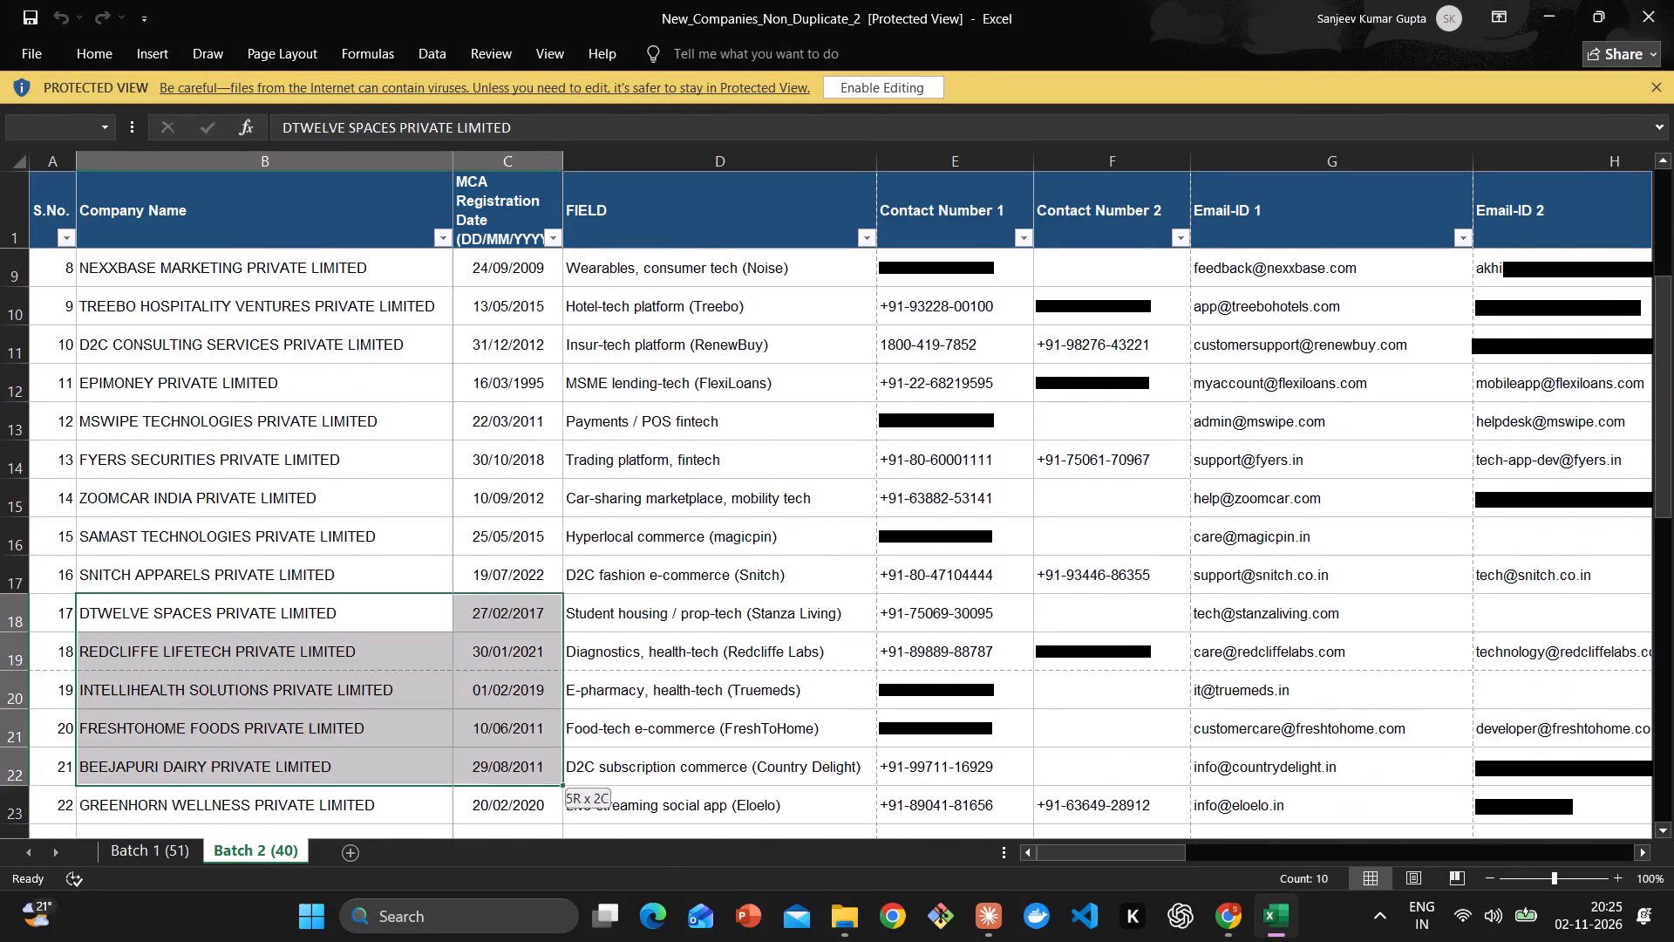
pyautogui.hotkey('shift', 'Down')
pyautogui.hotkey('shift', 'Up')
pyautogui.hotkey('shift', 'Up')
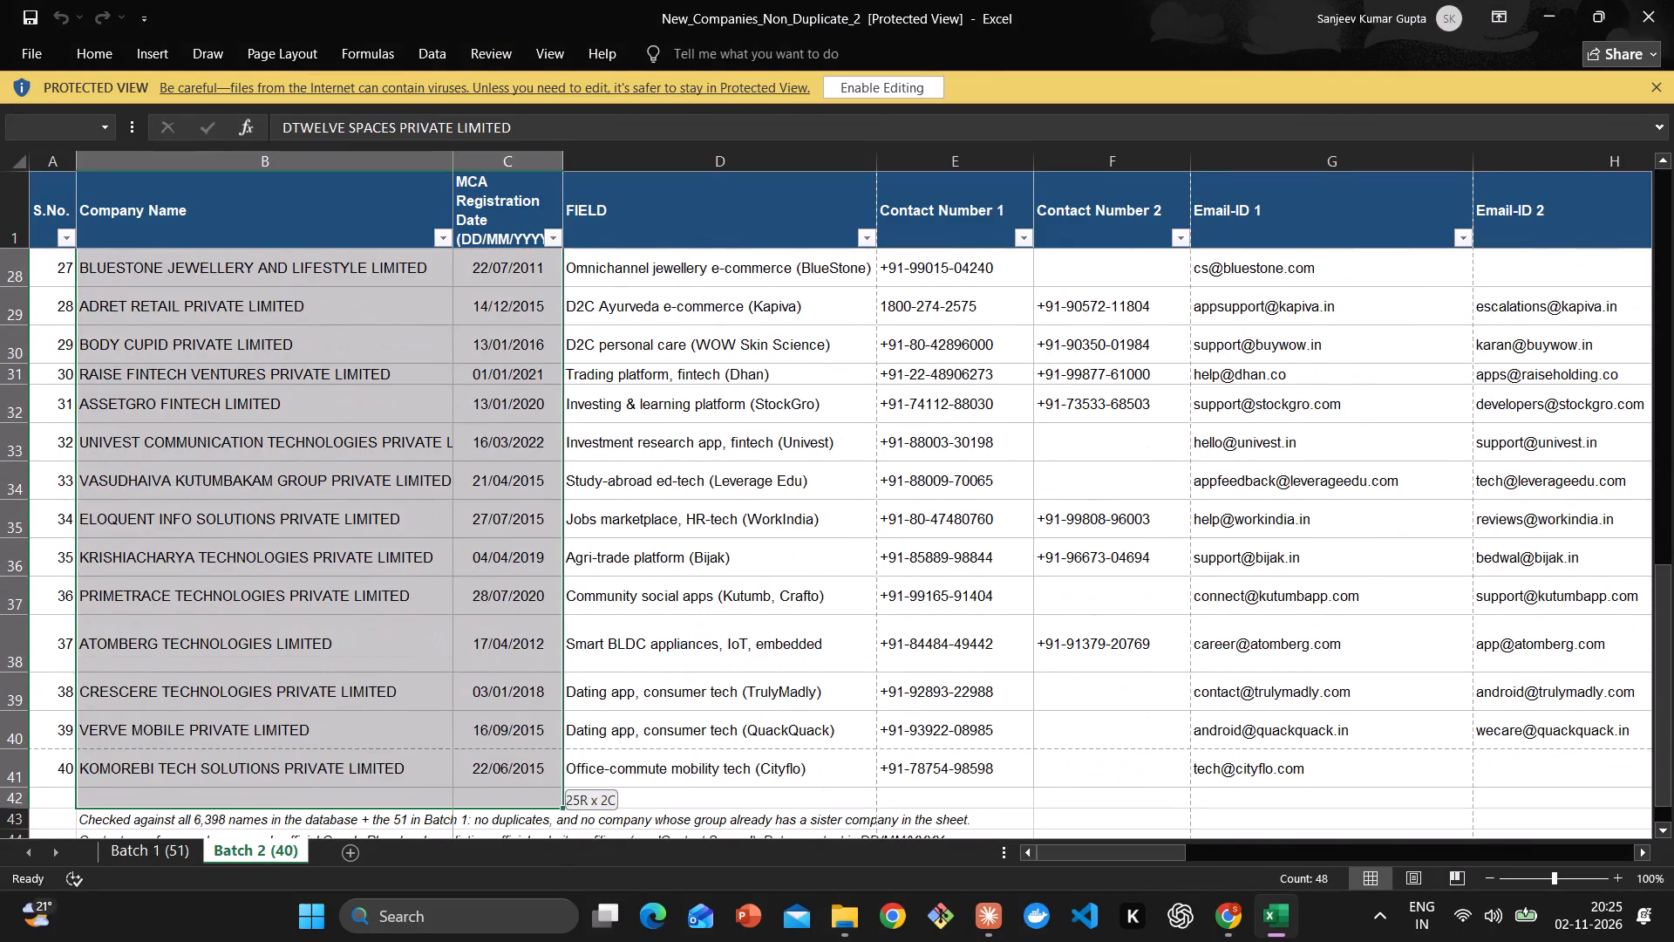
pyautogui.hotkey('ctrl', 'c')
# Paste the copied names and registration dates into the database sheet, starting in the empty row below SNITCH APPARELS.
pyautogui.hotkey('alt', 'Tab')
pyautogui.press('Down')
pyautogui.press('Down')
pyautogui.press('Down')
pyautogui.press('Down')
pyautogui.press('Down')
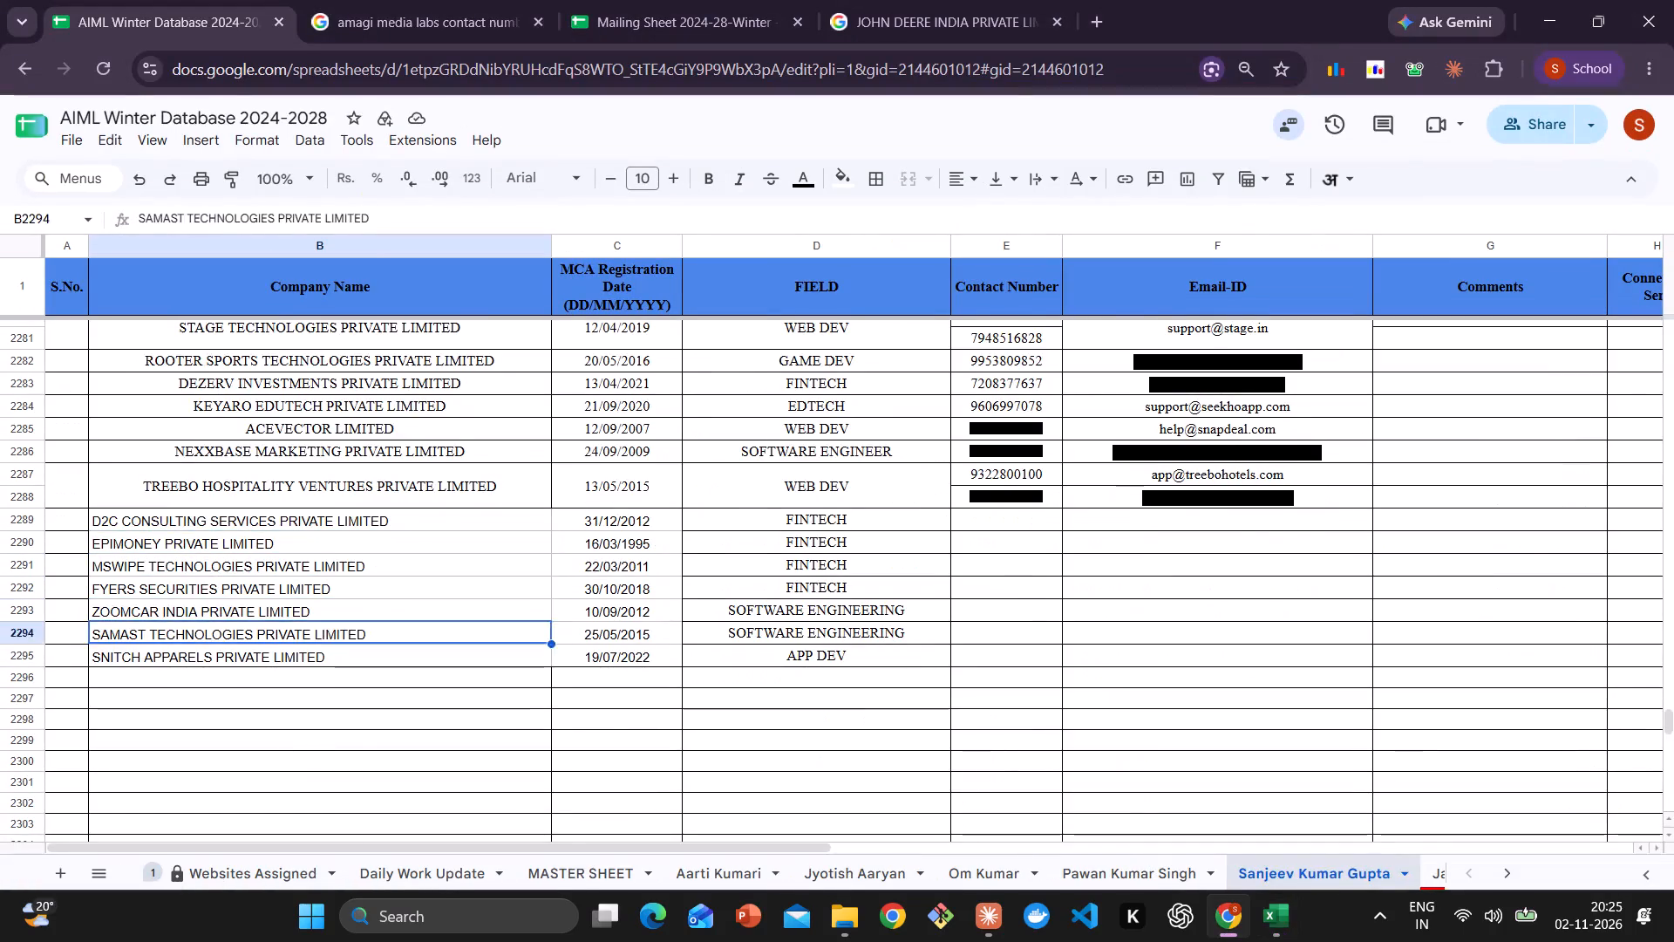
pyautogui.press('Down')
pyautogui.press('Down')
pyautogui.hotkey('ctrl', 'v')
pyautogui.scroll(-1, 375, 622)
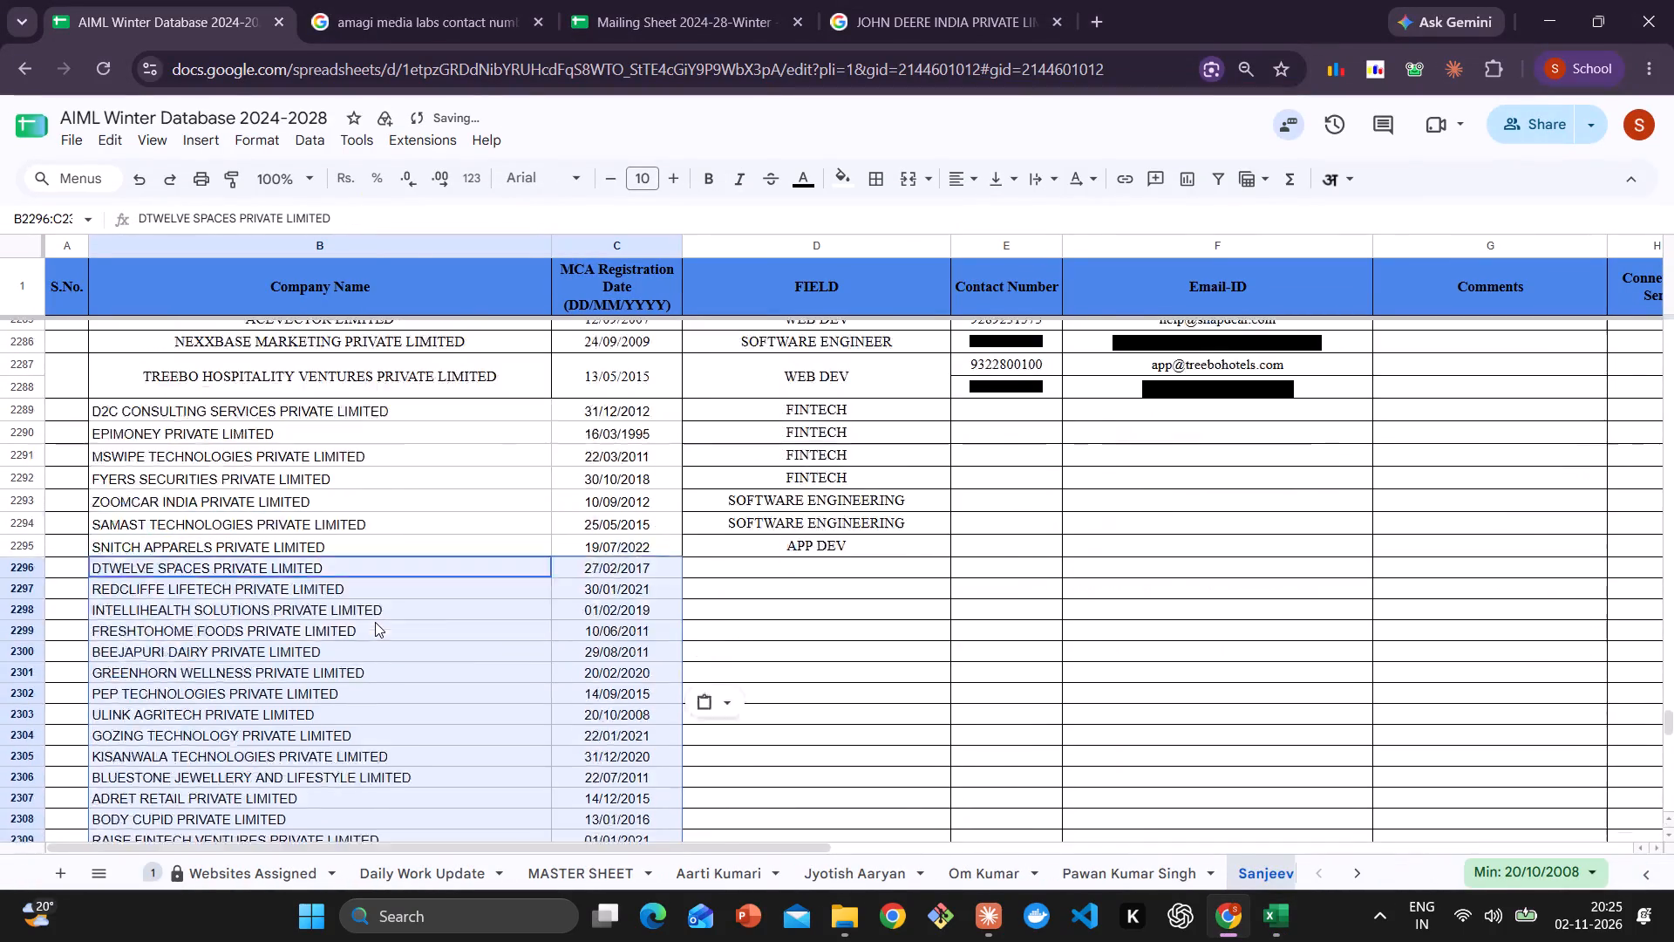
pyautogui.scroll(-3, 375, 622)
pyautogui.scroll(1, 375, 622)
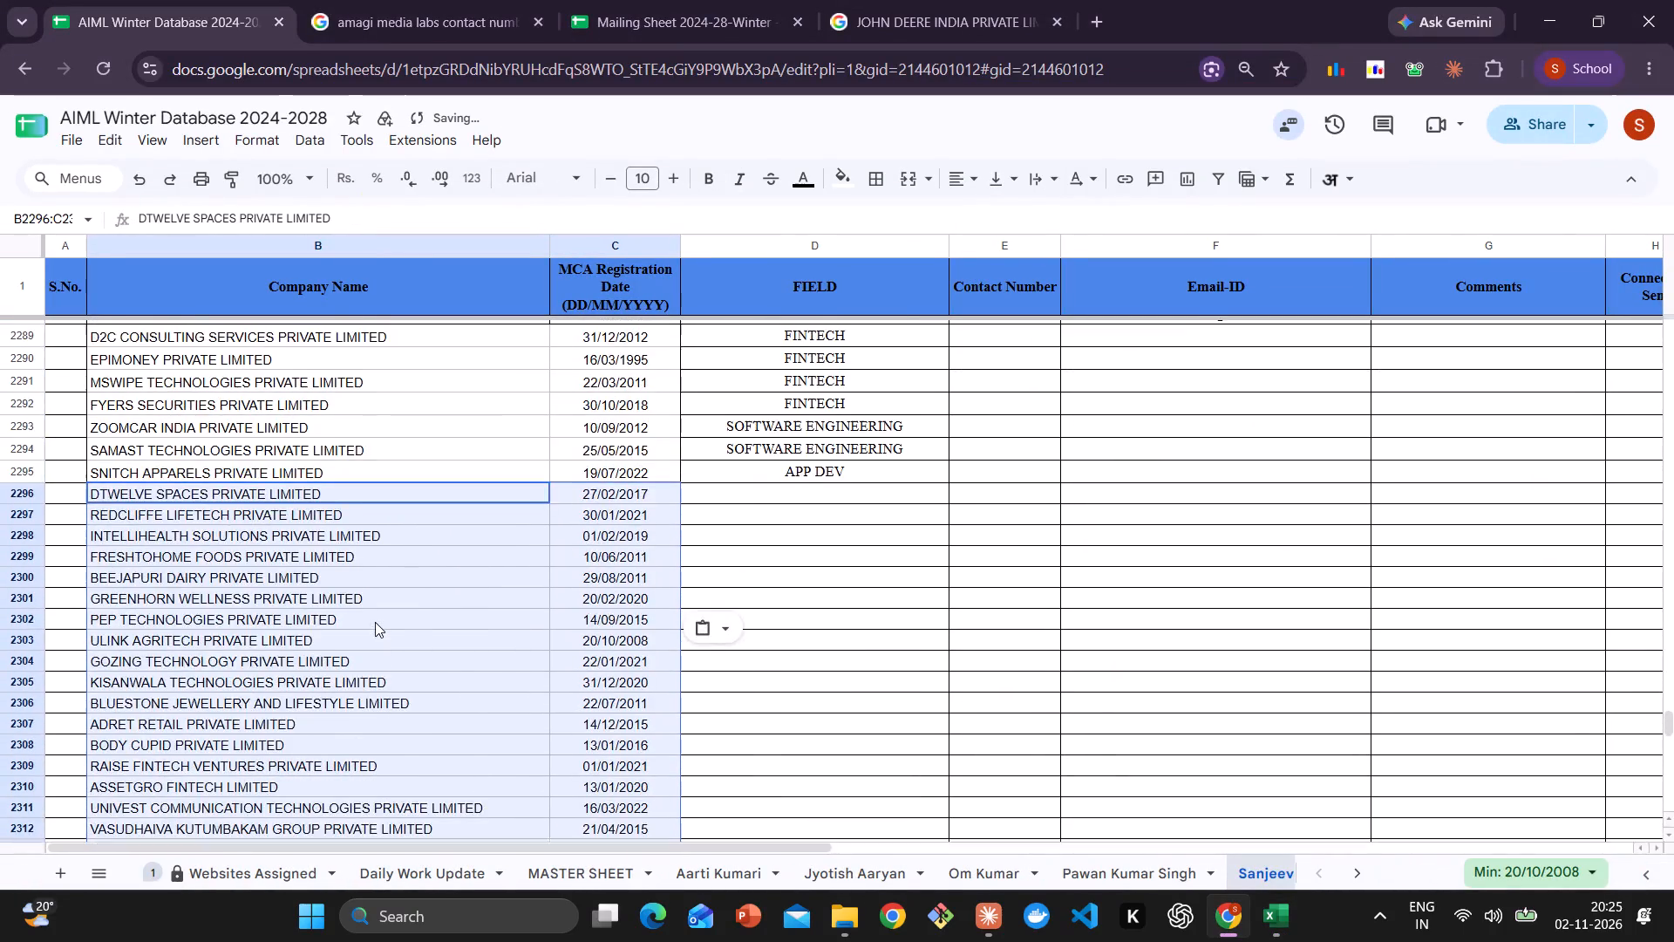
pyautogui.scroll(1, 375, 622)
# Check Dtwelve Spaces' description in the Excel list and enter WEB DEV as its FIELD in the database sheet.
pyautogui.click(834, 577)
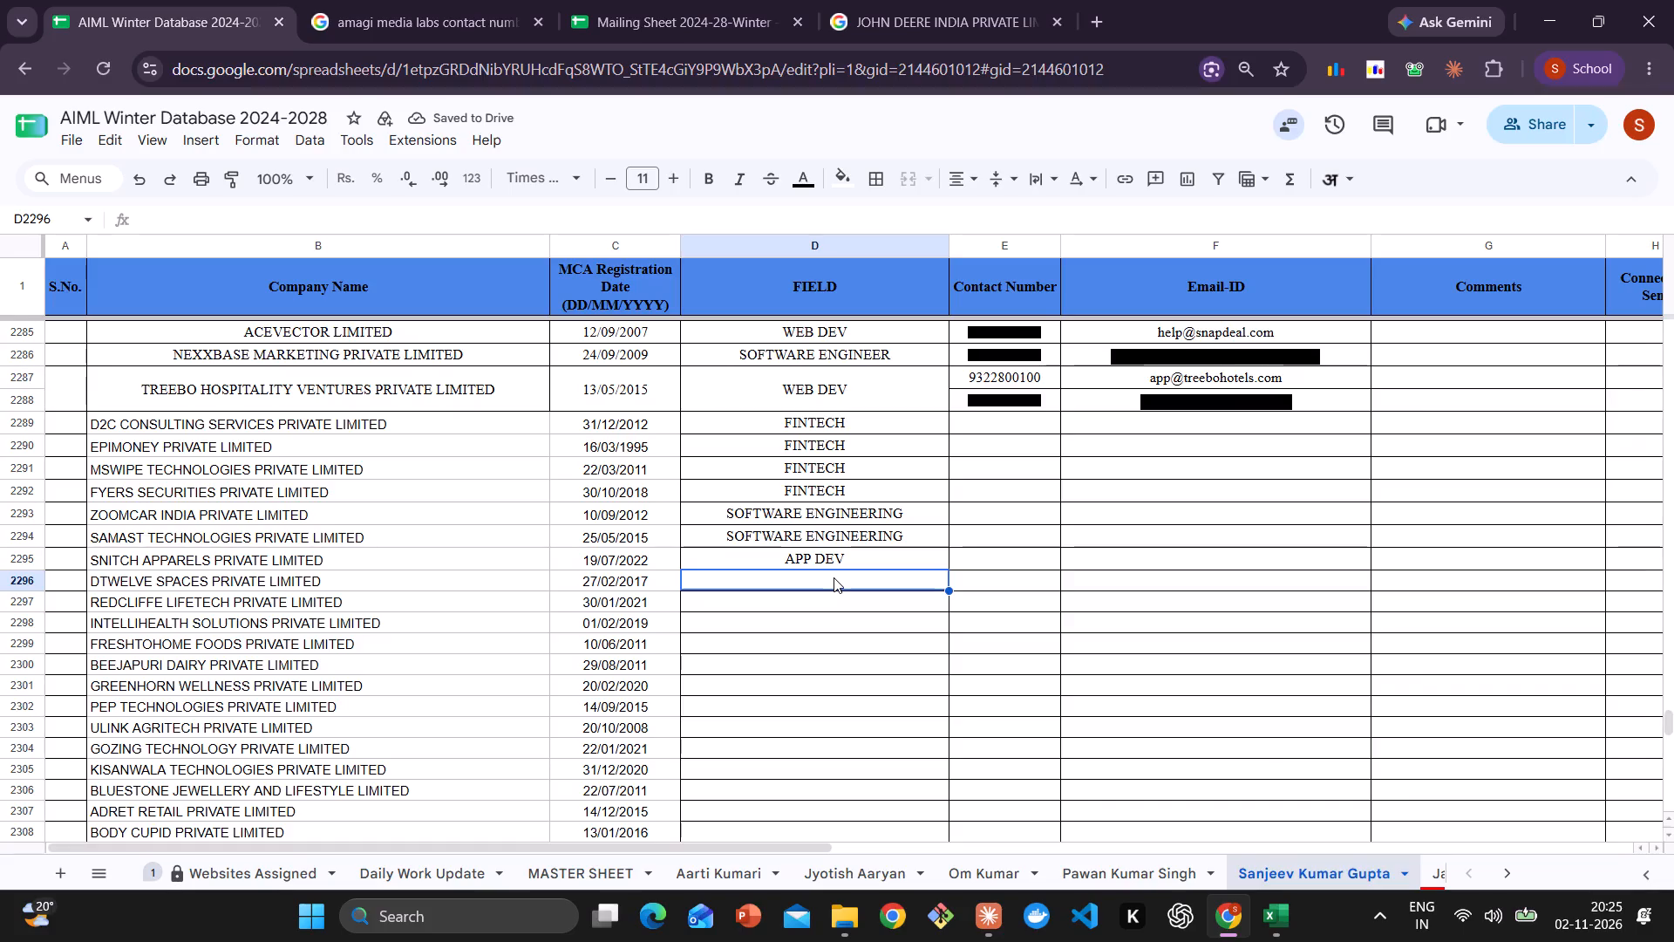
pyautogui.hotkey('alt', 'Tab')
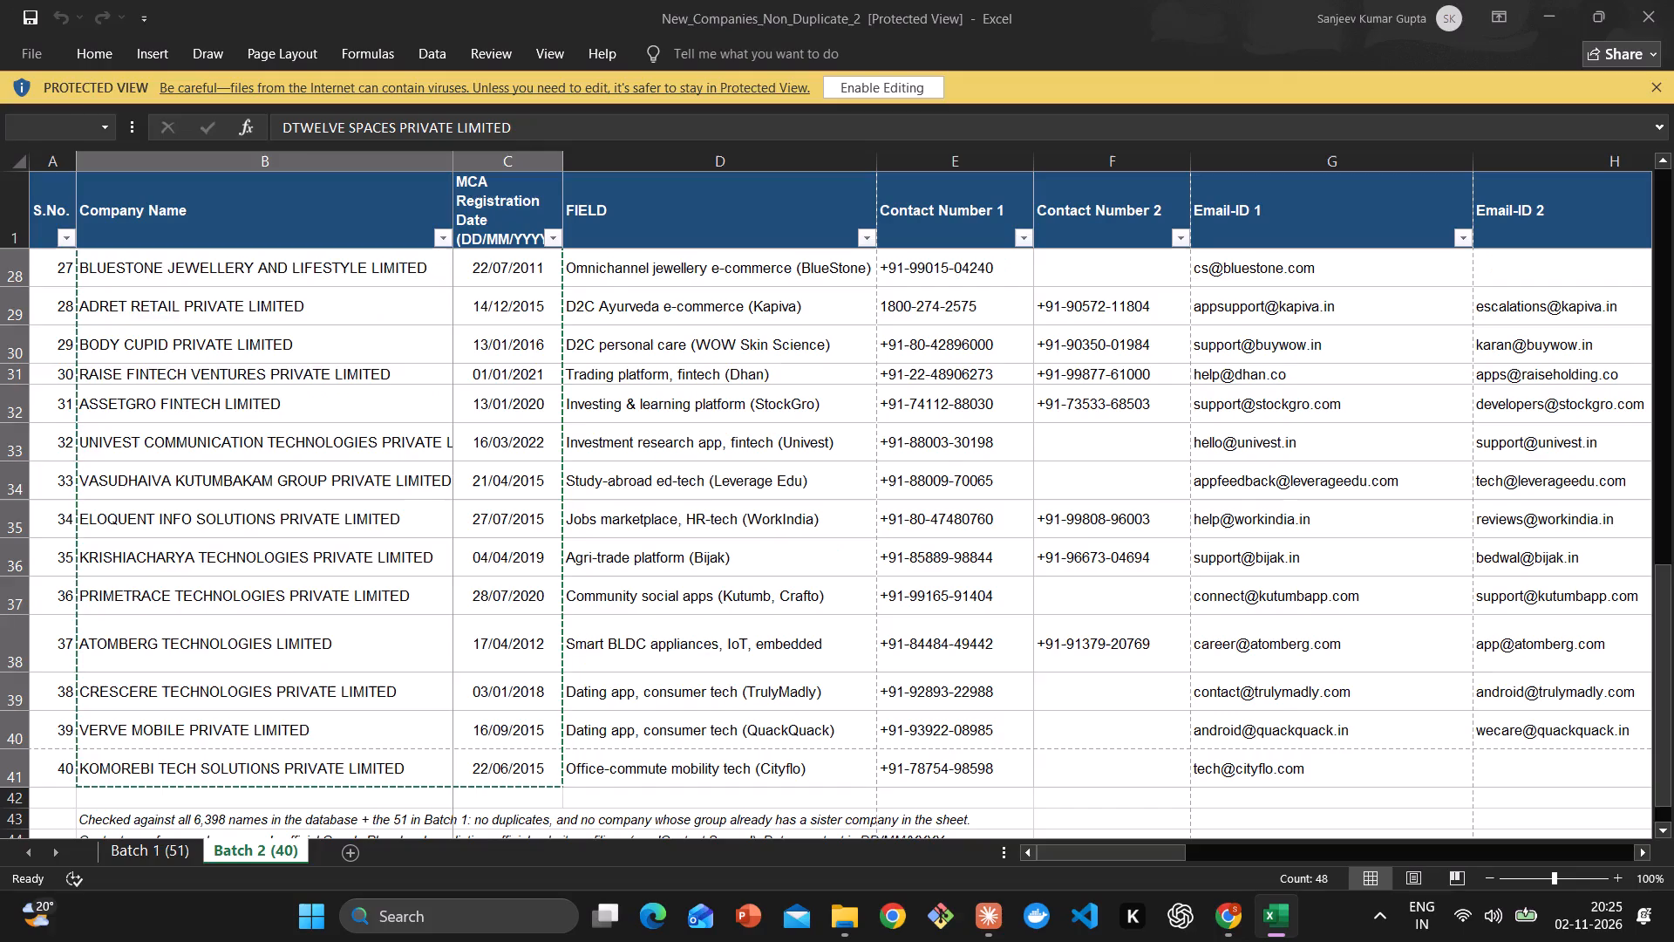
pyautogui.press('Up')
pyautogui.scroll(1, 834, 577)
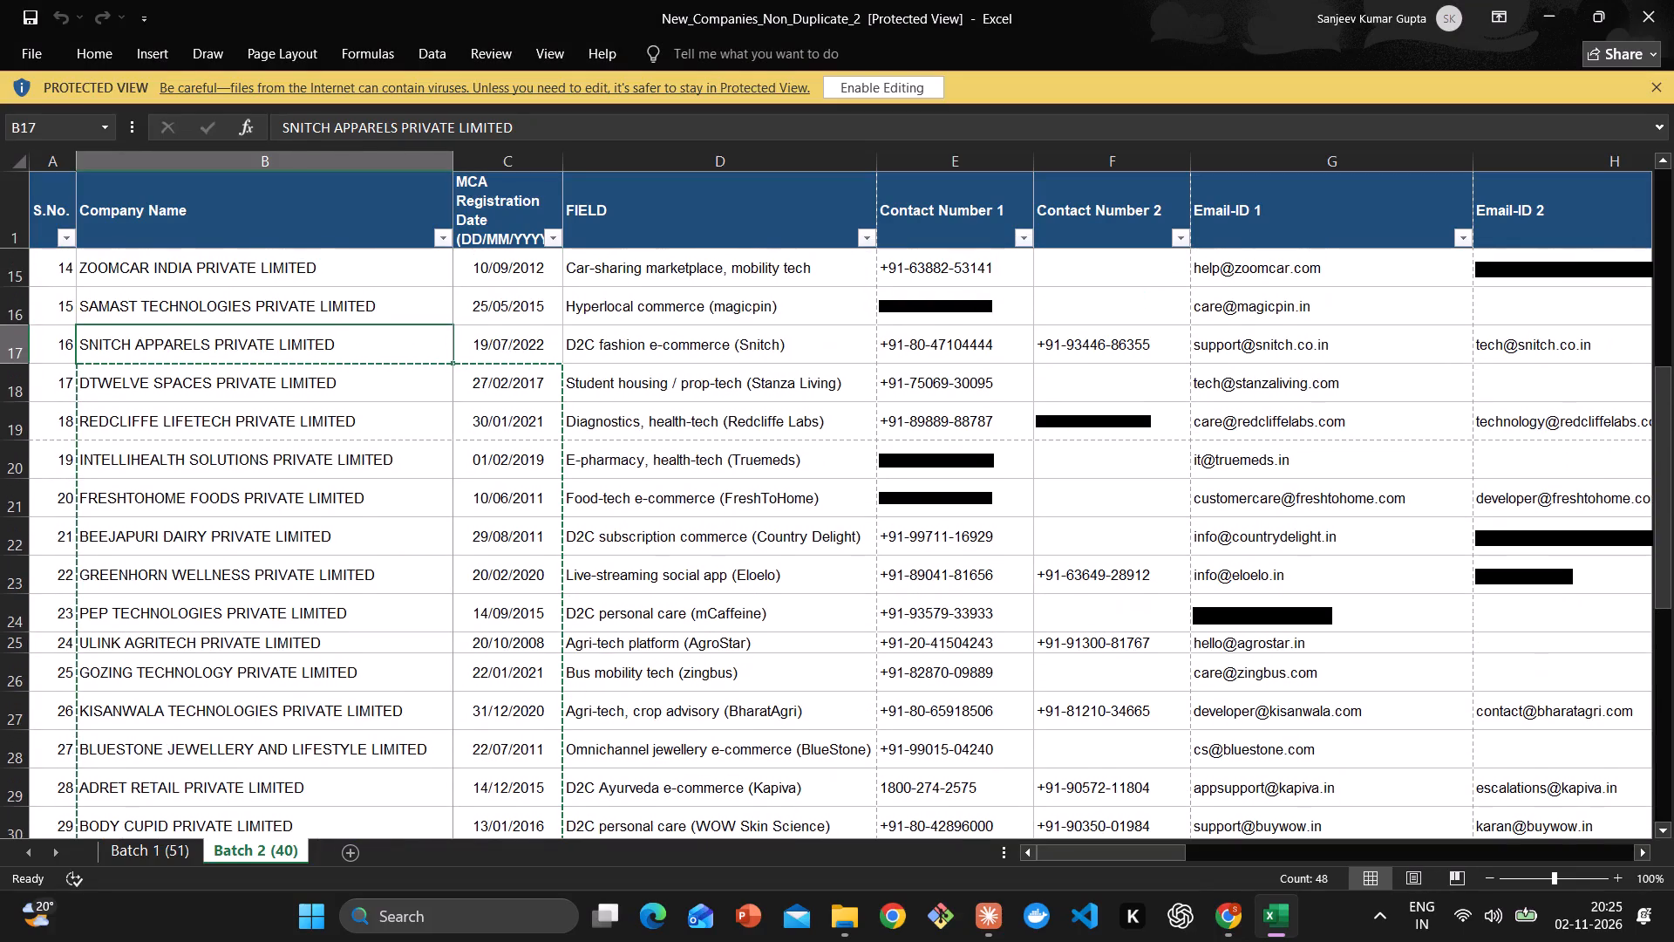
pyautogui.press('Down')
pyautogui.press('Right')
pyautogui.press('Right')
pyautogui.press('Right')
pyautogui.press('Left')
pyautogui.hotkey('alt', 'Tab')
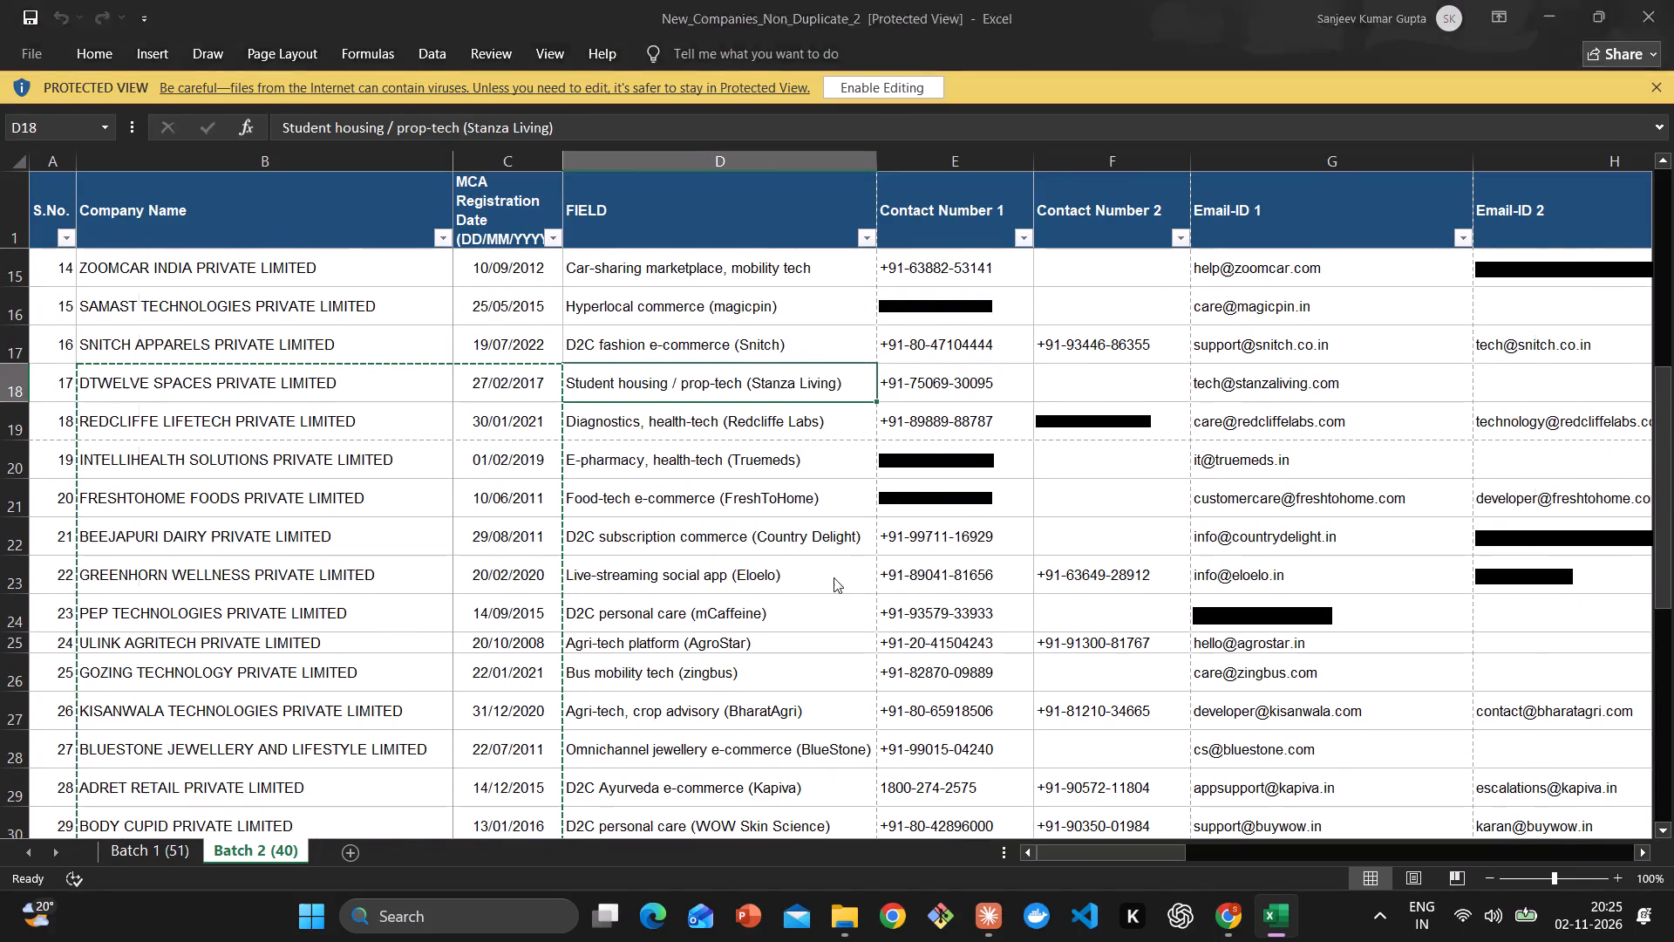
pyautogui.press('Up')
pyautogui.press('Down')
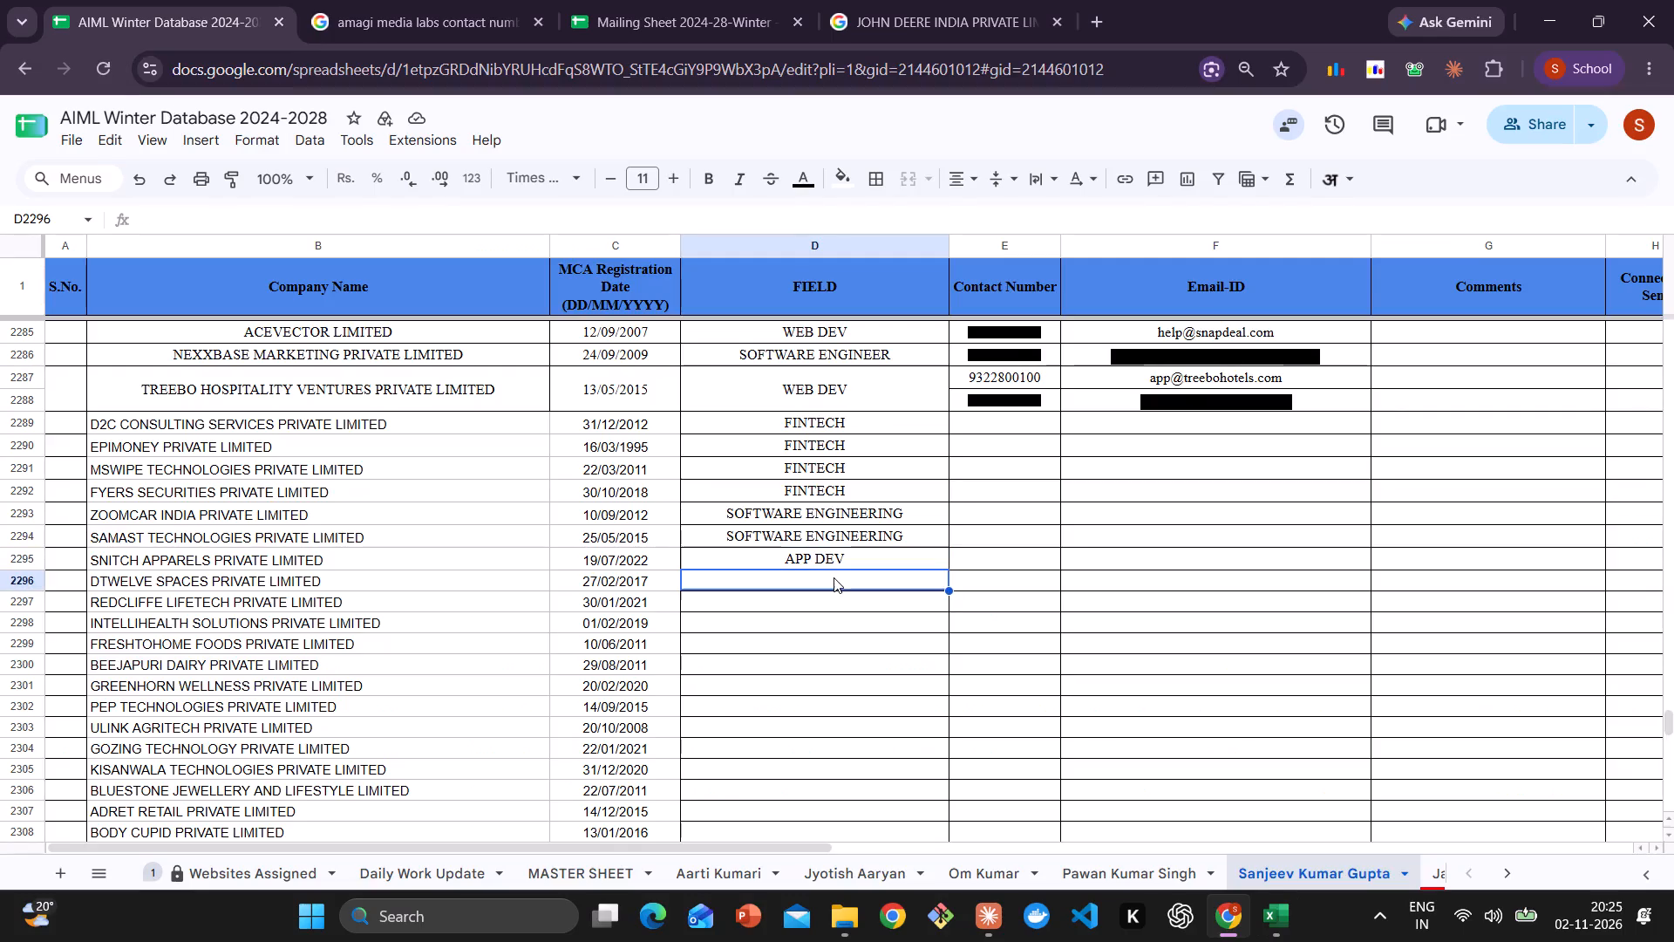
pyautogui.write('WEB DEv')
pyautogui.press('Return')
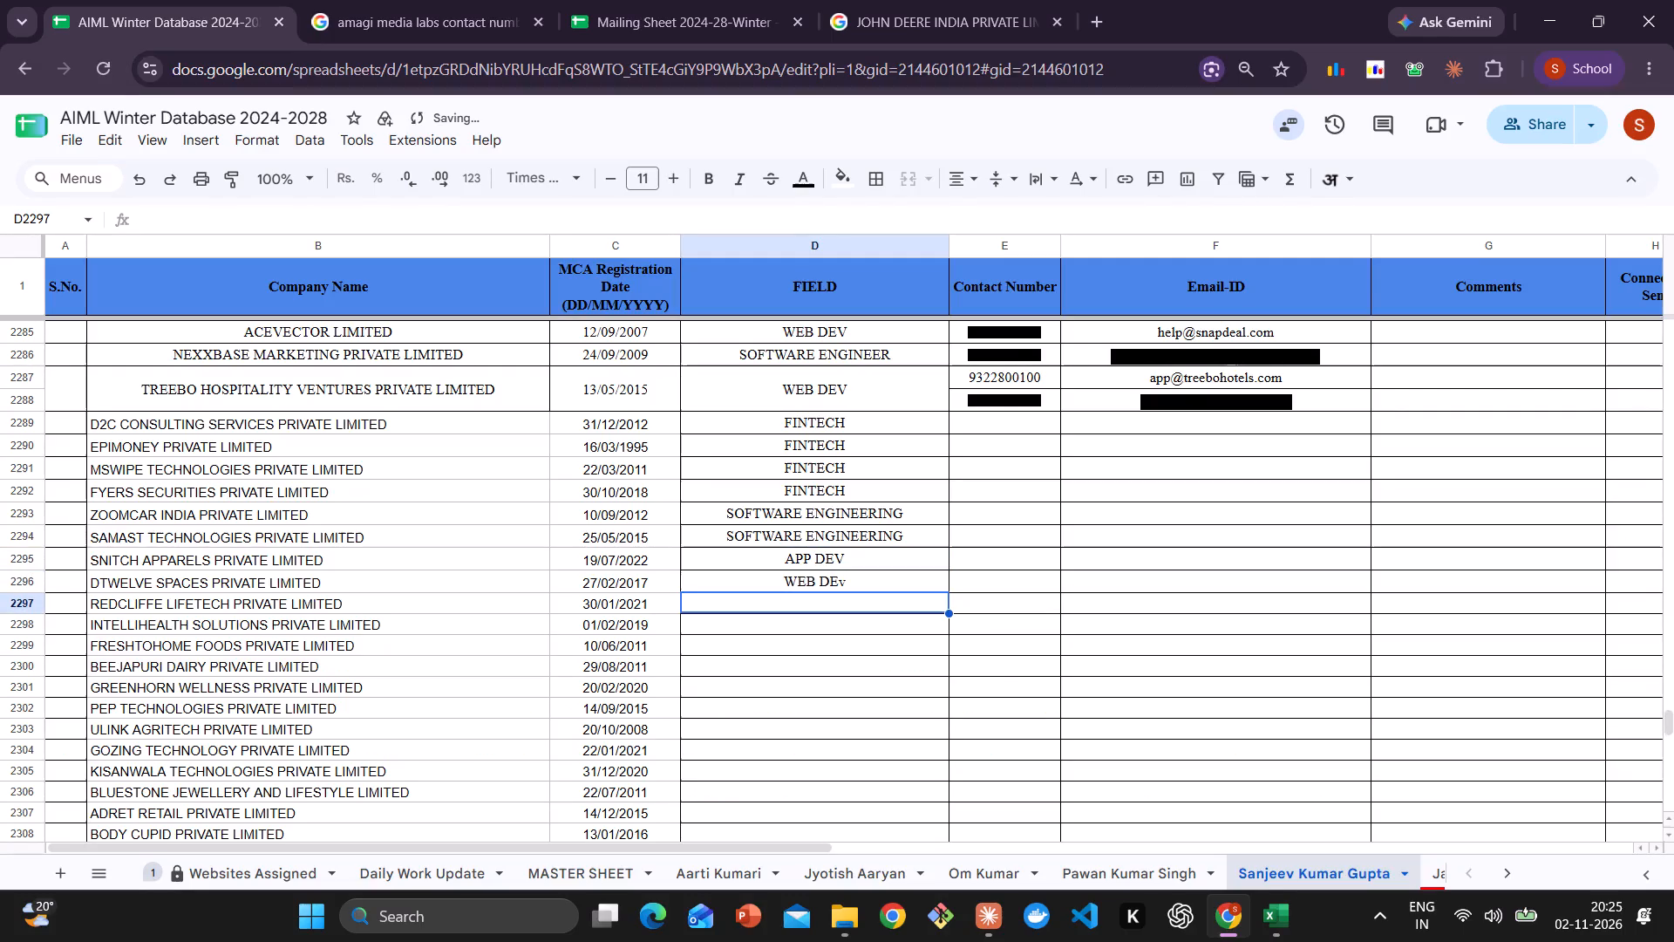
pyautogui.press('BackSpace')
pyautogui.press('Up')
pyautogui.press('\\')
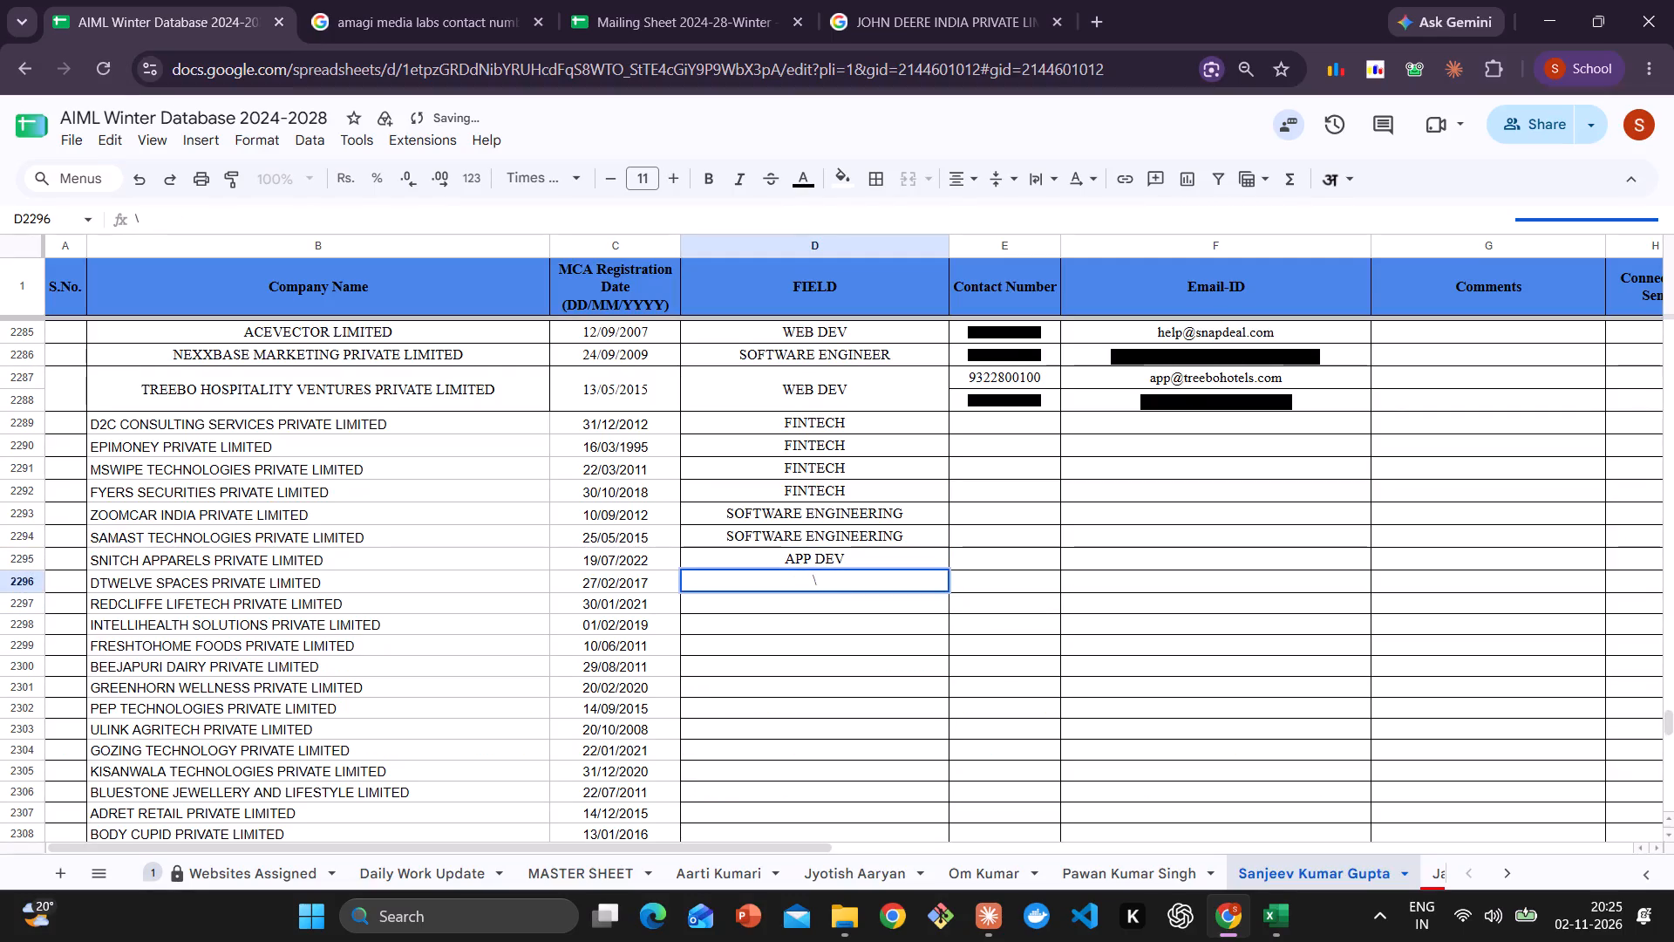
pyautogui.press('BackSpace')
pyautogui.write('WEB DF')
pyautogui.hotkey('shift', 'BackSpace')
pyautogui.write('EV')
pyautogui.press('Return')
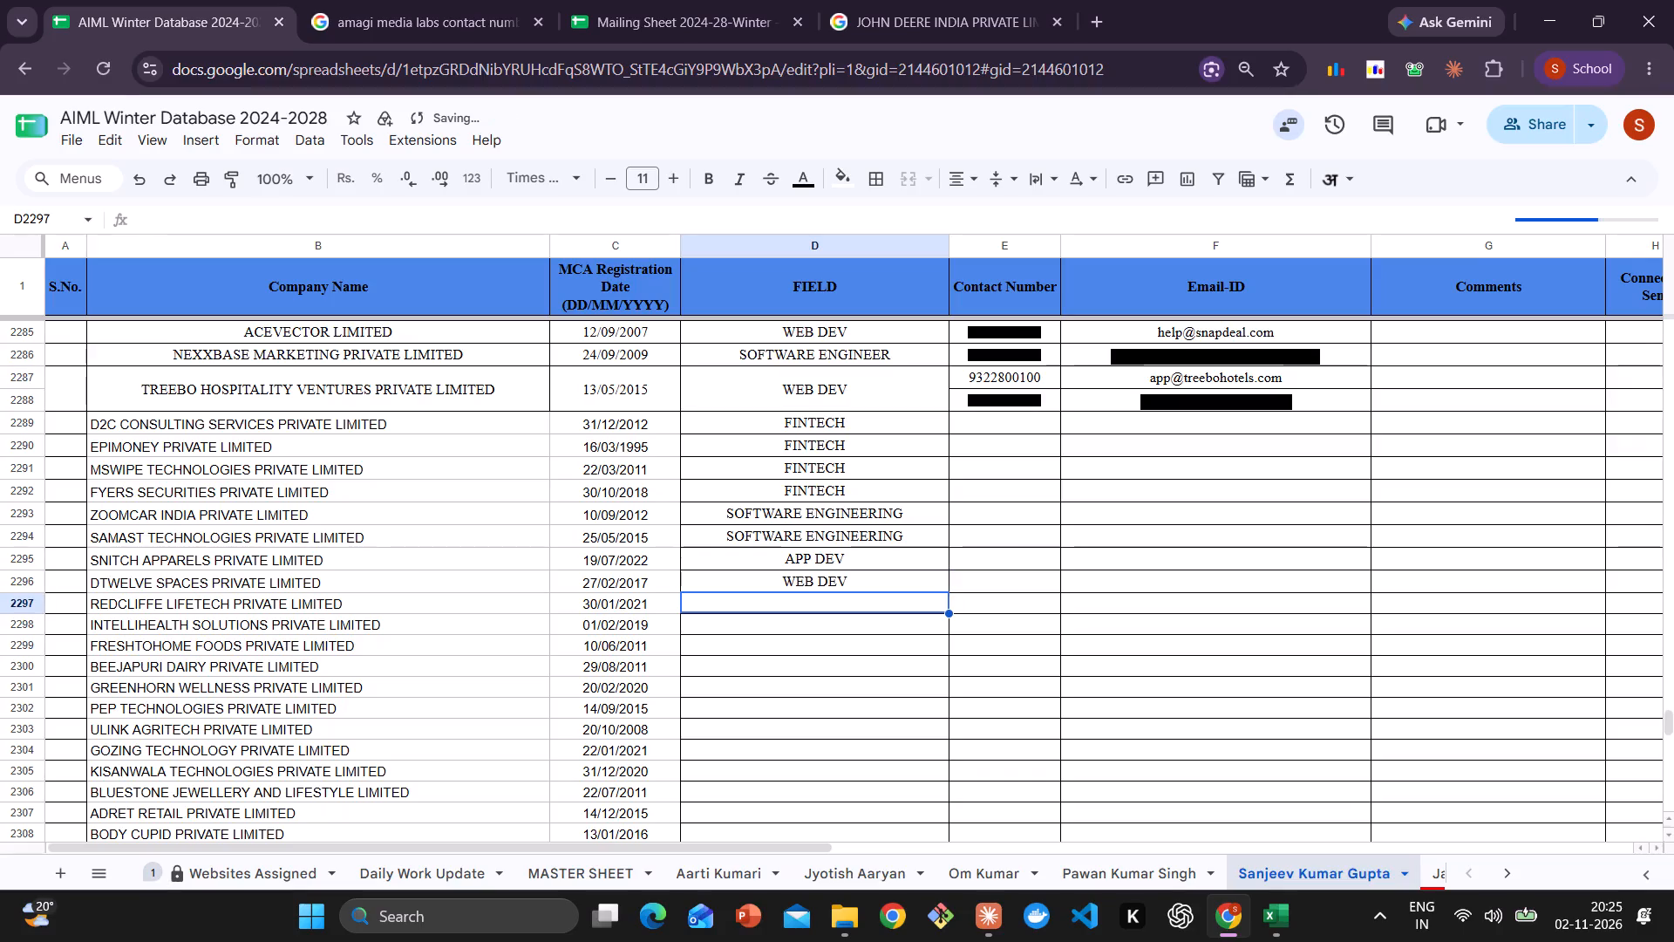
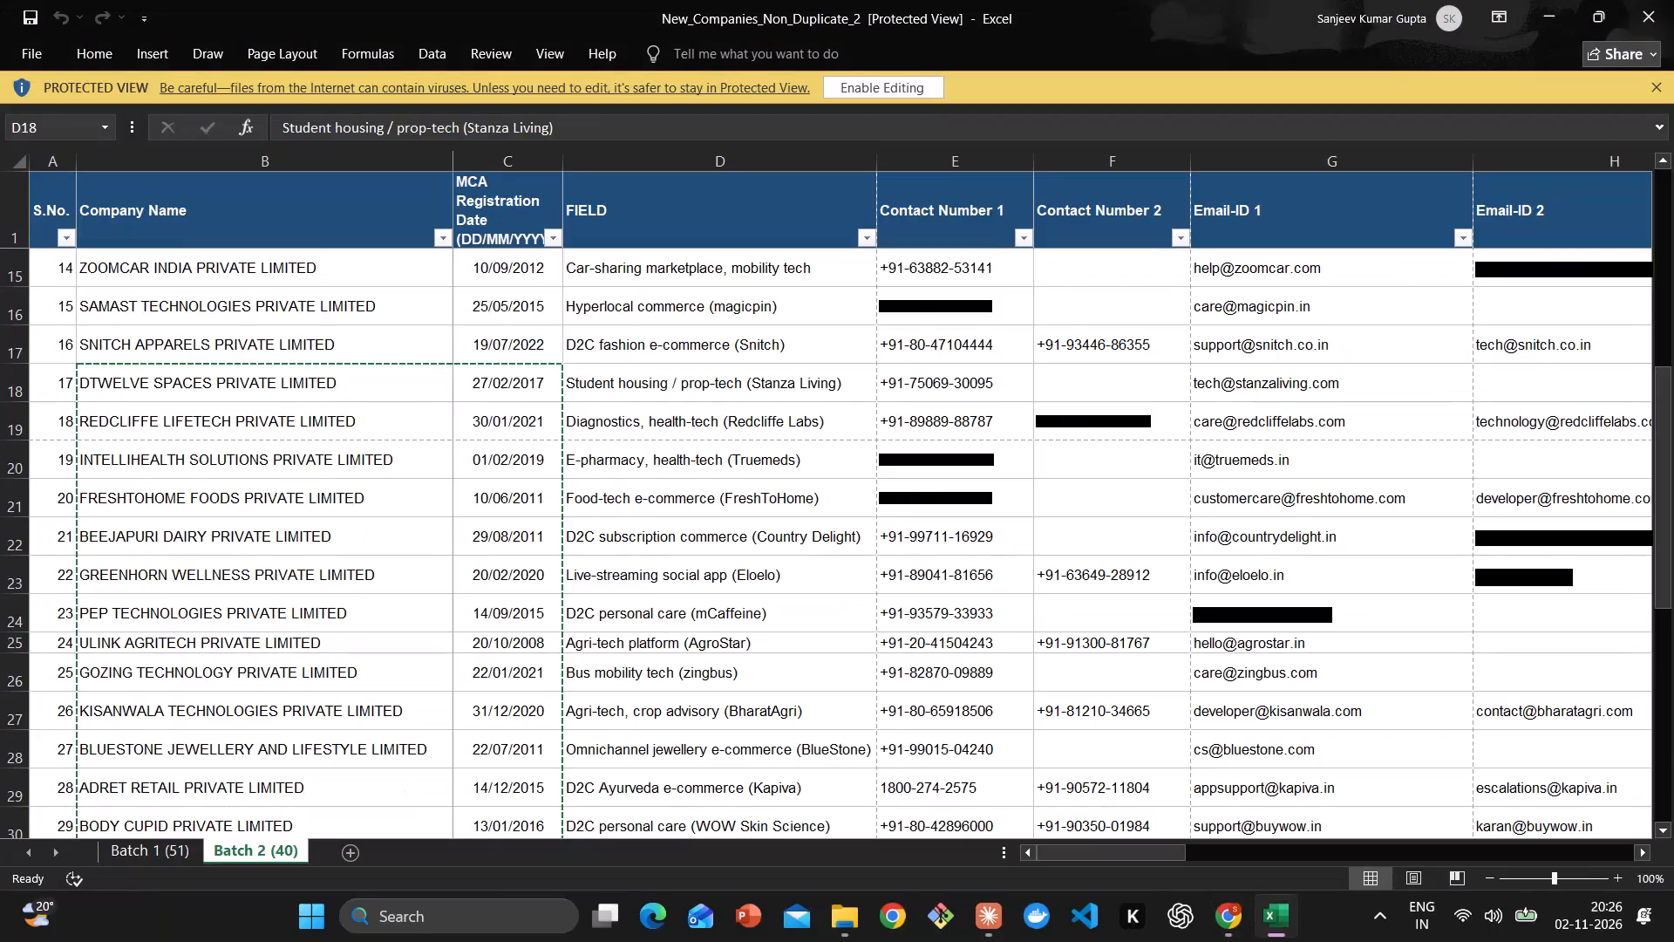
# Enter HEALTH TECH as the FIELD for REDCLIFFE LIFETECH and INTELLIHEALTH SOLUTIONS in the database sheet, checking their descriptions in the Excel list.
pyautogui.click(693, 427)
pyautogui.hotkey('alt', 'Tab')
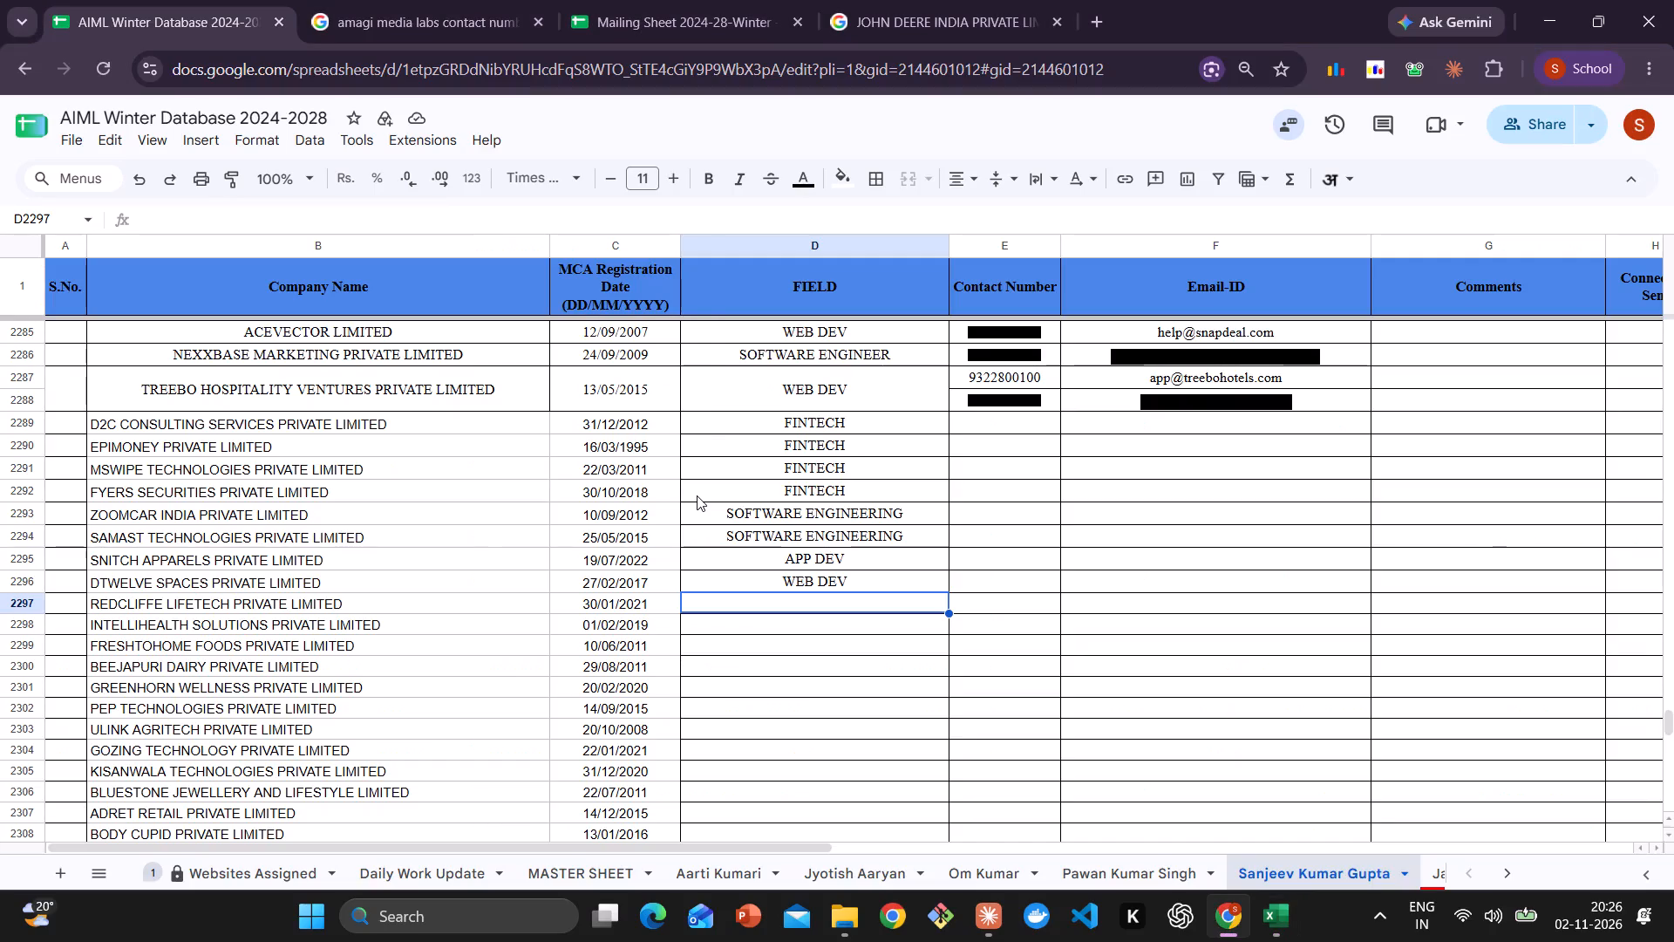
pyautogui.write('HEALTH TECH')
pyautogui.press('Return')
pyautogui.hotkey('alt', 'Tab')
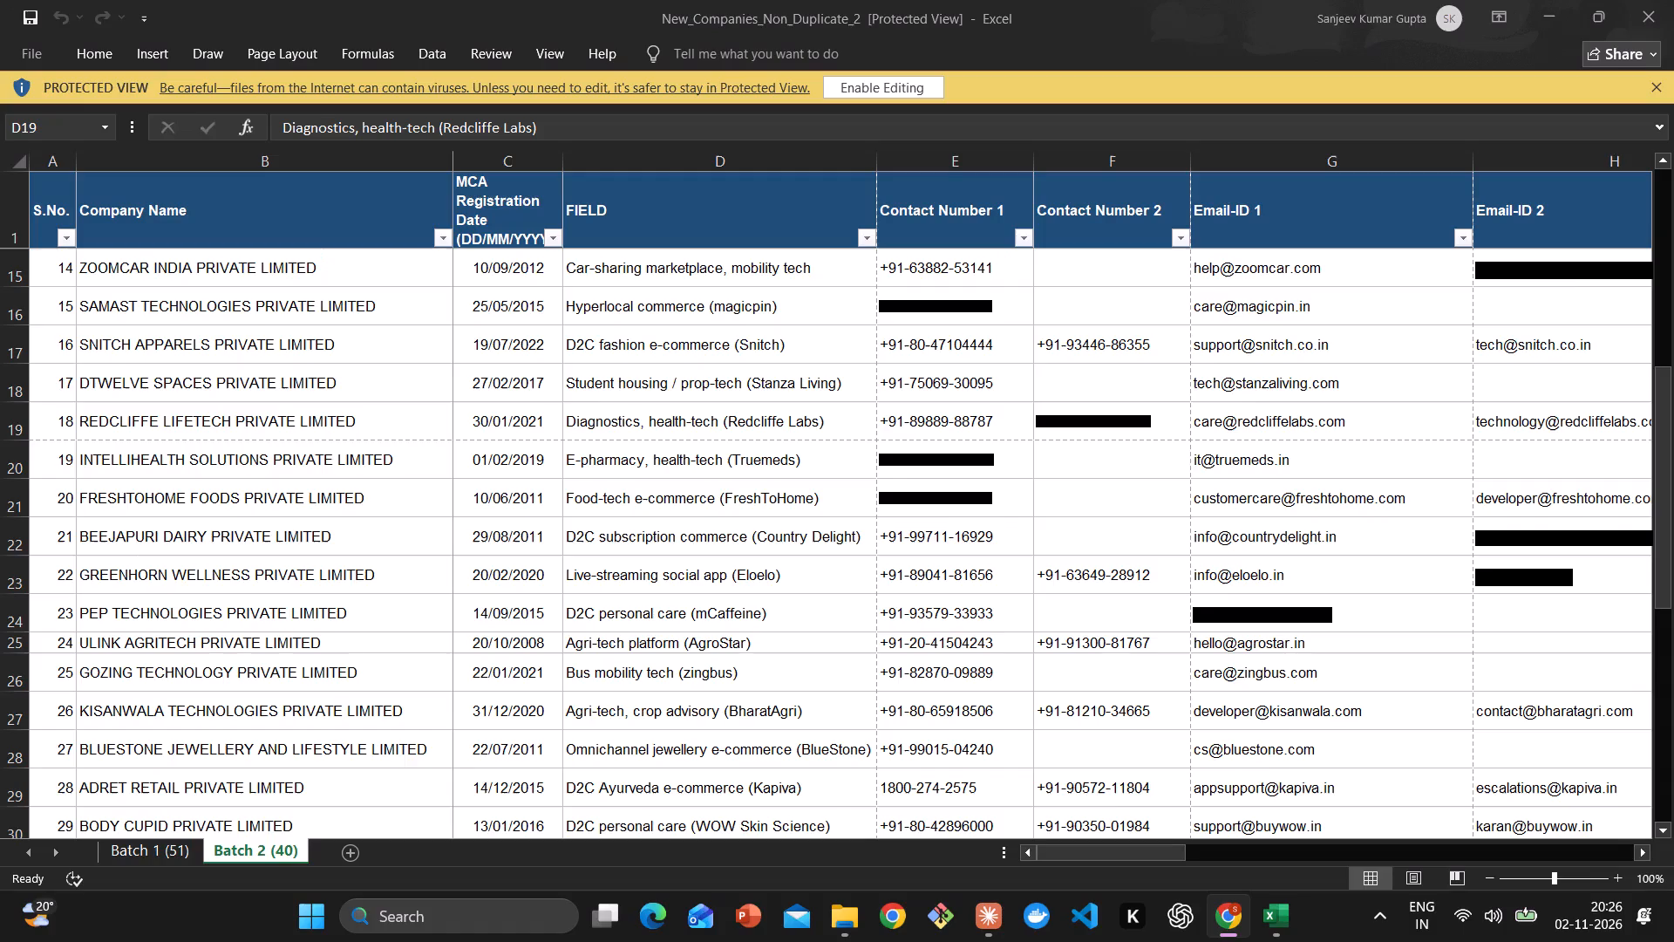
pyautogui.hotkey('alt', 'Tab')
pyautogui.press('Up')
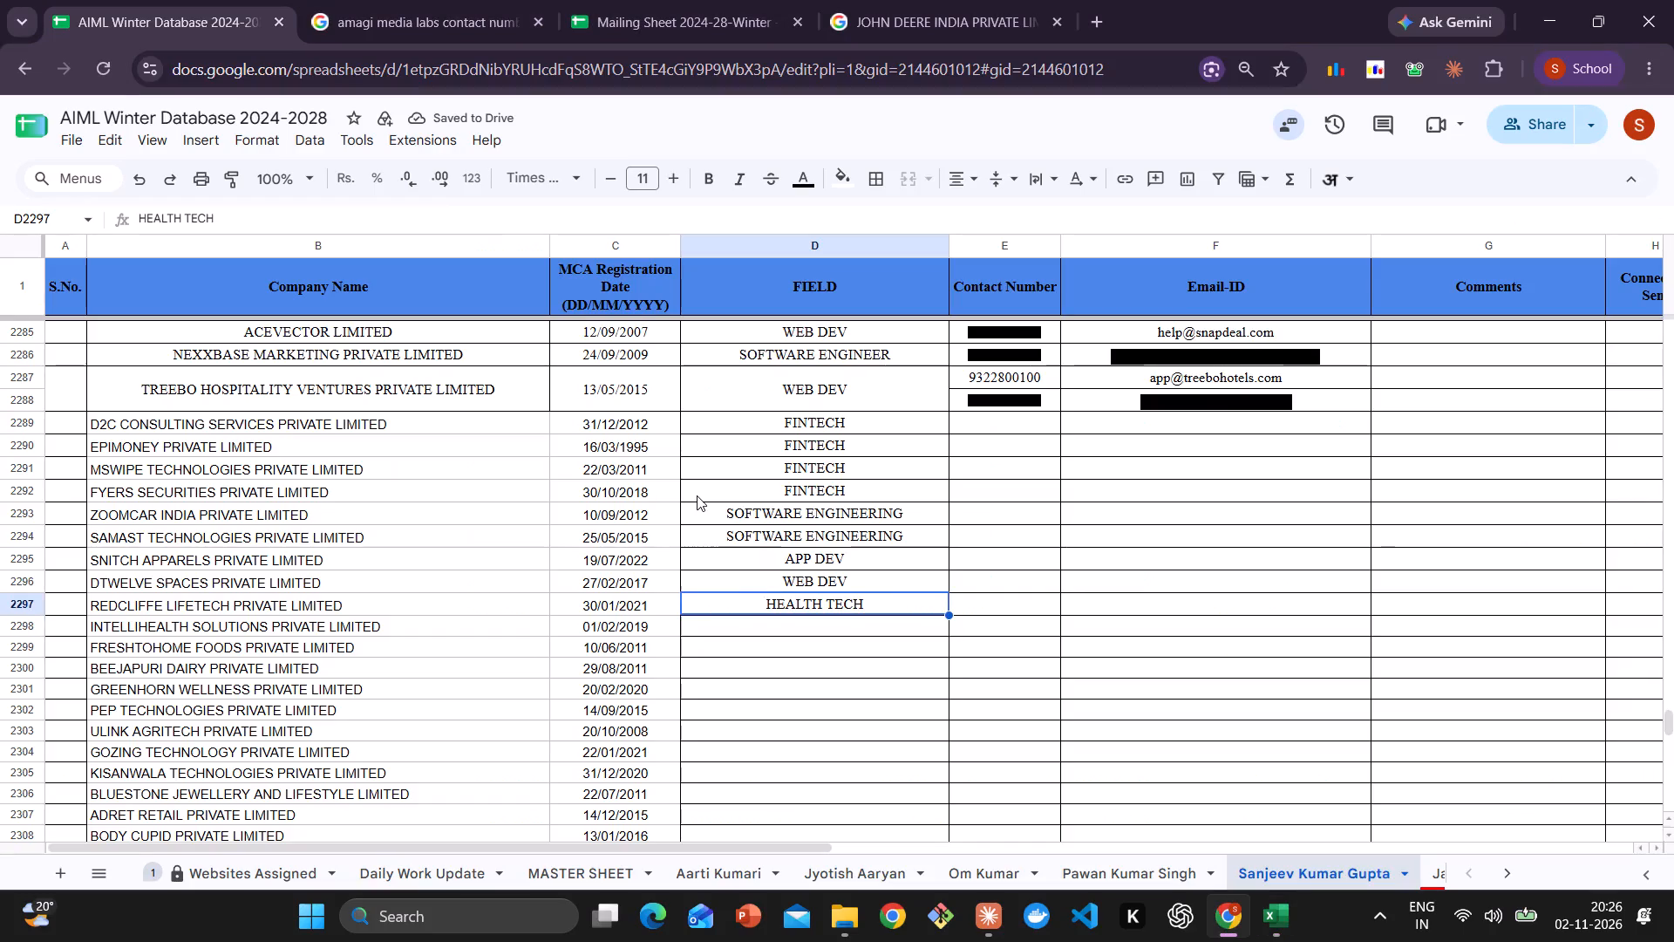
pyautogui.hotkey('ctrl', 'c')
pyautogui.press('Down')
pyautogui.hotkey('ctrl', 'v')
# Check FreshToHome Foods' description in the Excel list and enter WEB DEV as its FIELD in the database sheet.
pyautogui.hotkey('alt', 'Tab')
pyautogui.press('Down')
pyautogui.press('Down')
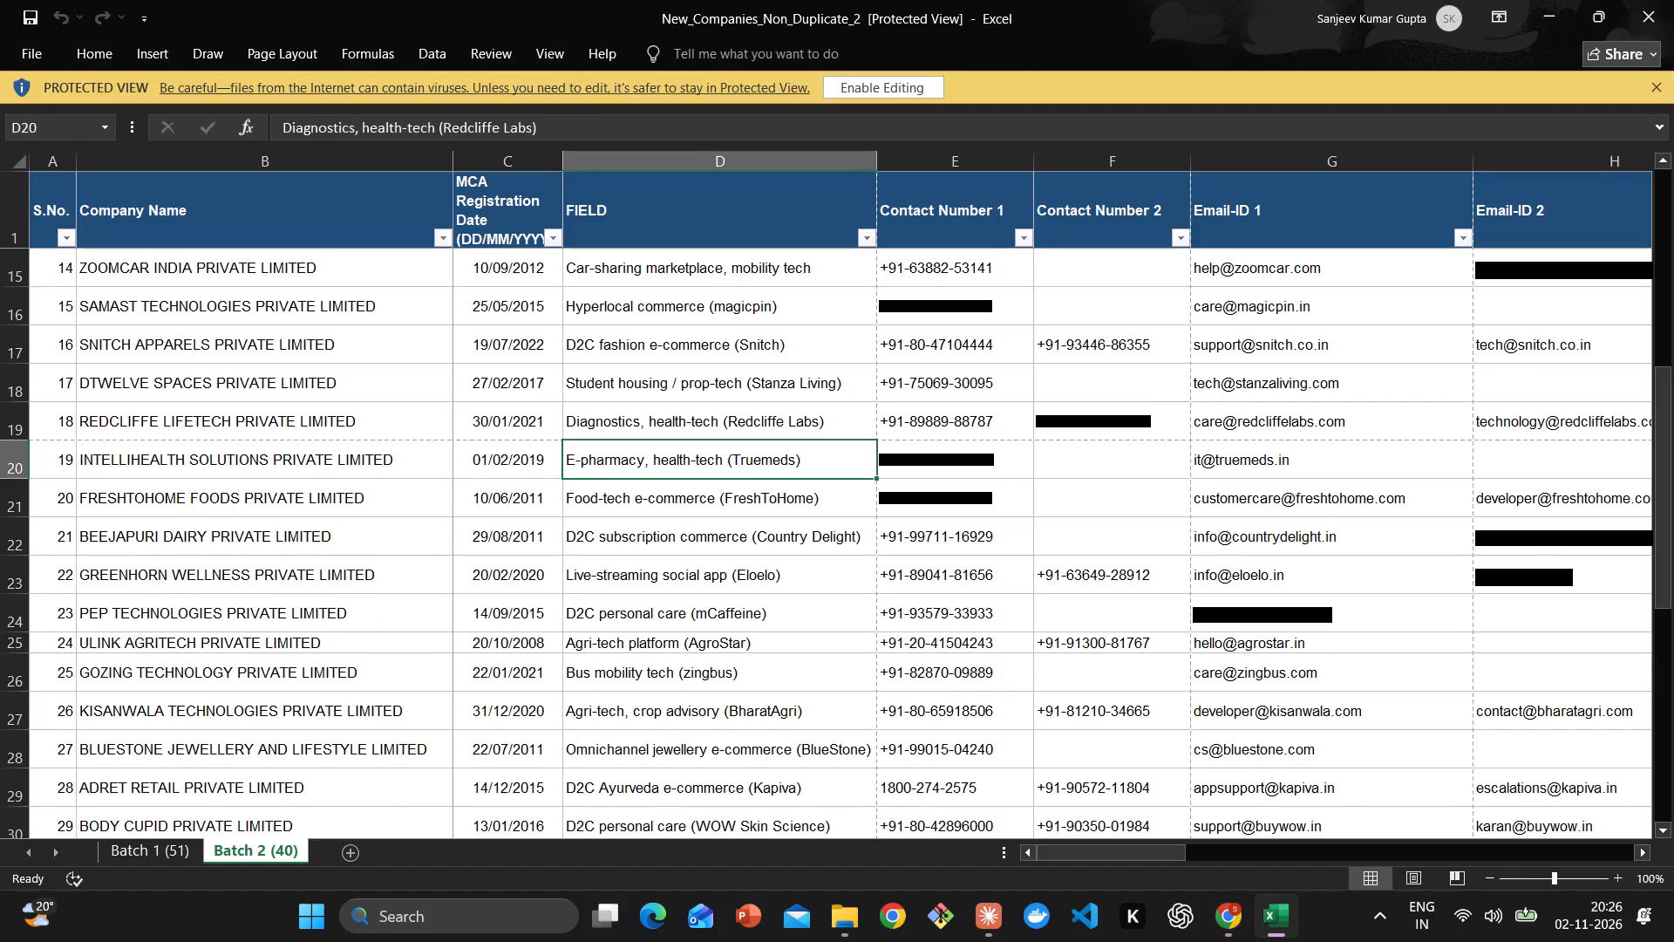
pyautogui.hotkey('alt', 'Tab')
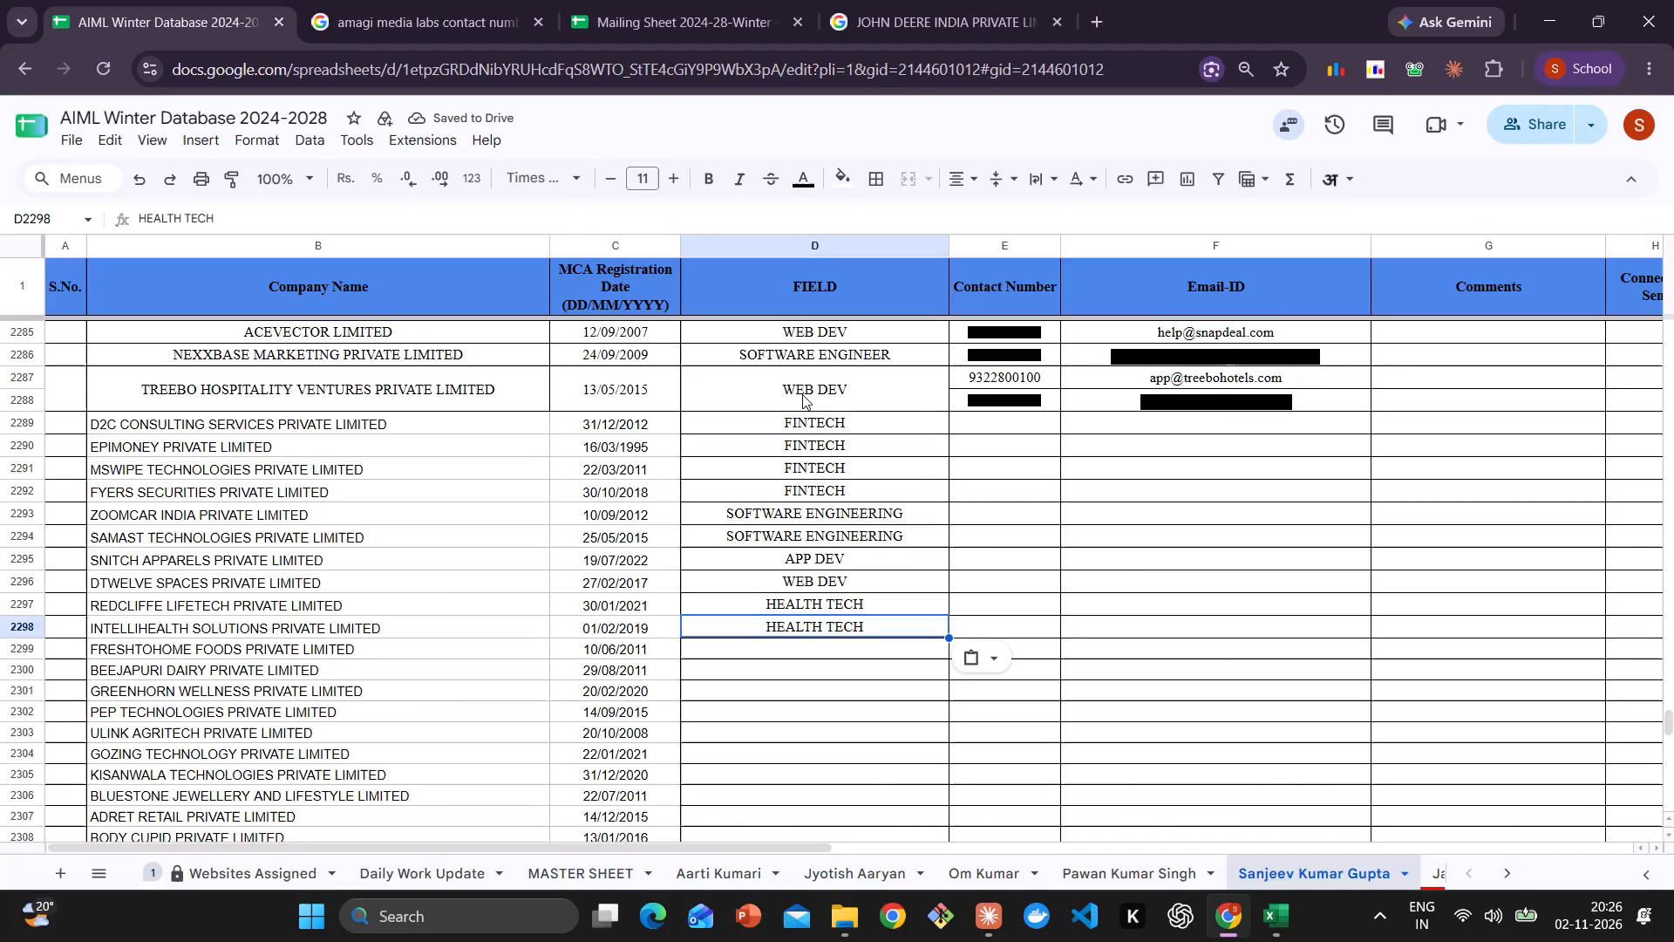
pyautogui.press('Down')
pyautogui.write('WEB D')
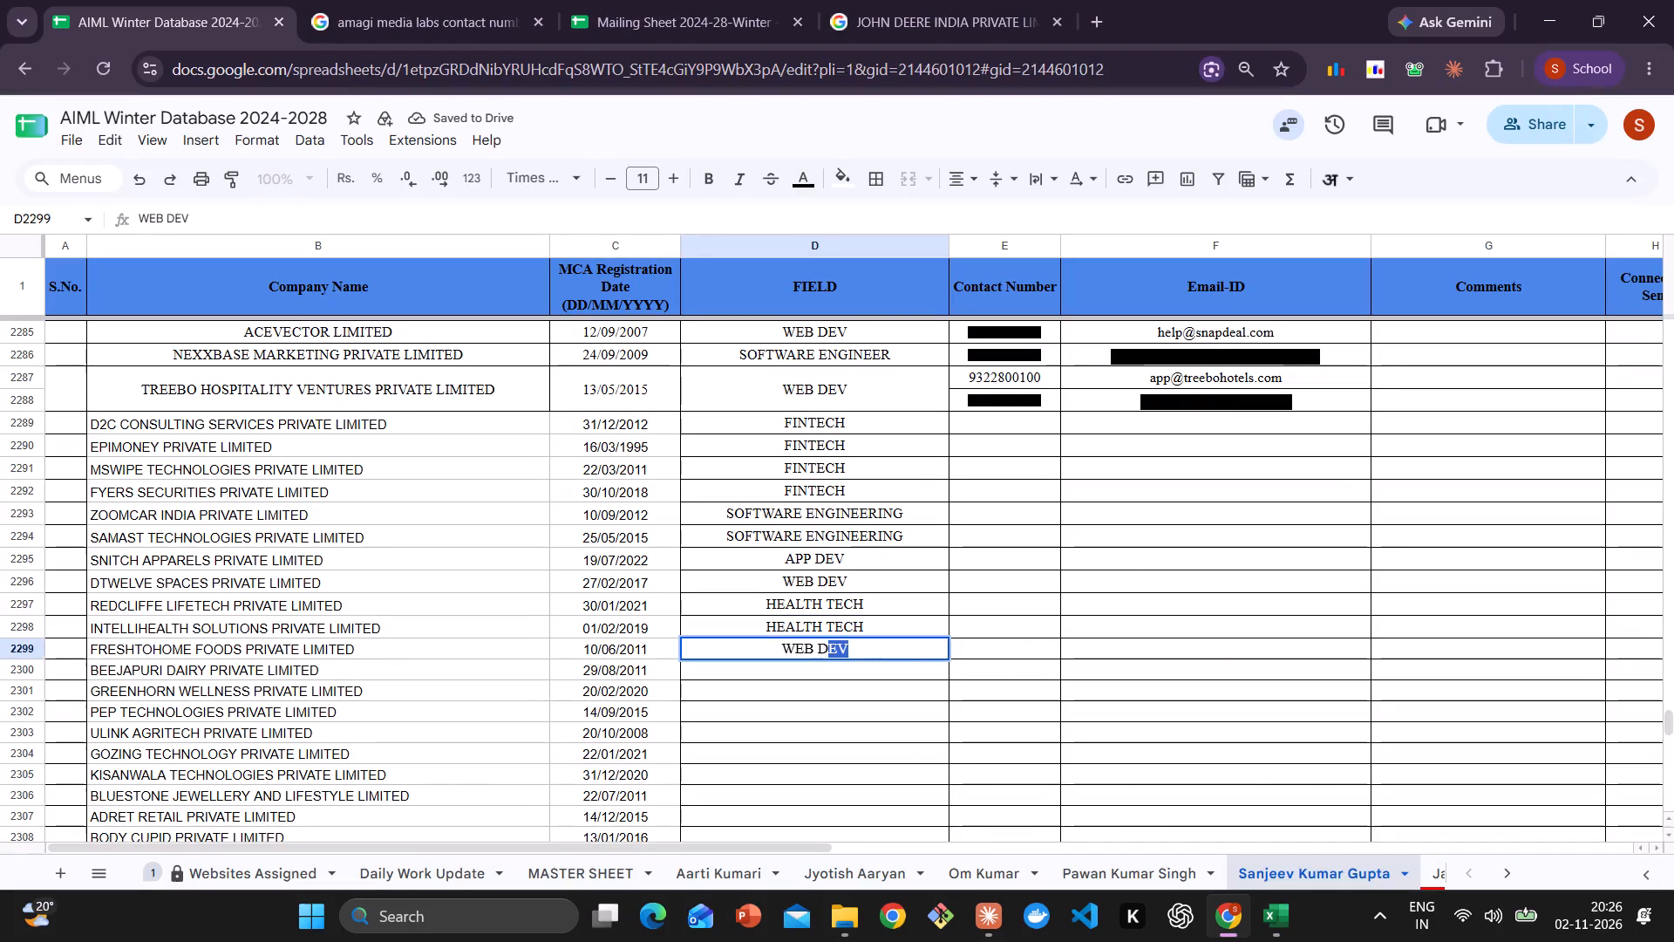
pyautogui.press('Return')
pyautogui.press('Down')
# Check BEEJAPURI DAIRY's description in the Excel list and copy the WEB DEV field from FRESHTOHOME FOODS into its FIELD cell.
pyautogui.hotkey('alt', 'Tab')
pyautogui.hotkey('alt', 'Tab')
pyautogui.press('Up')
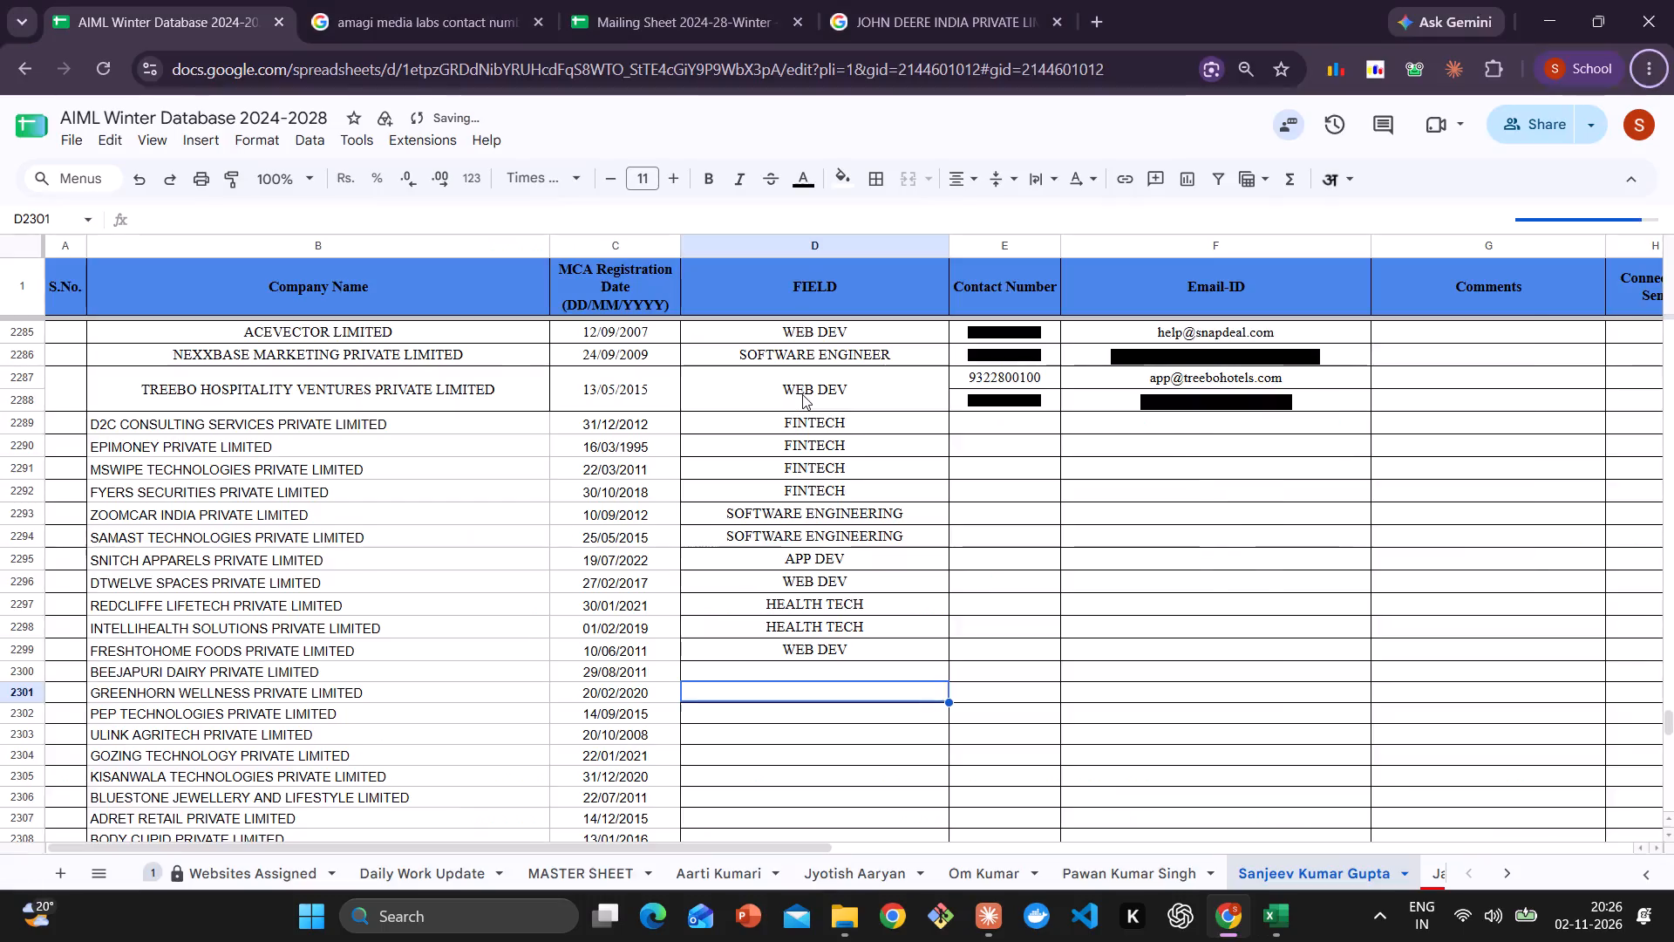
pyautogui.hotkey('alt', 'Tab')
pyautogui.hotkey('alt', 'Tab')
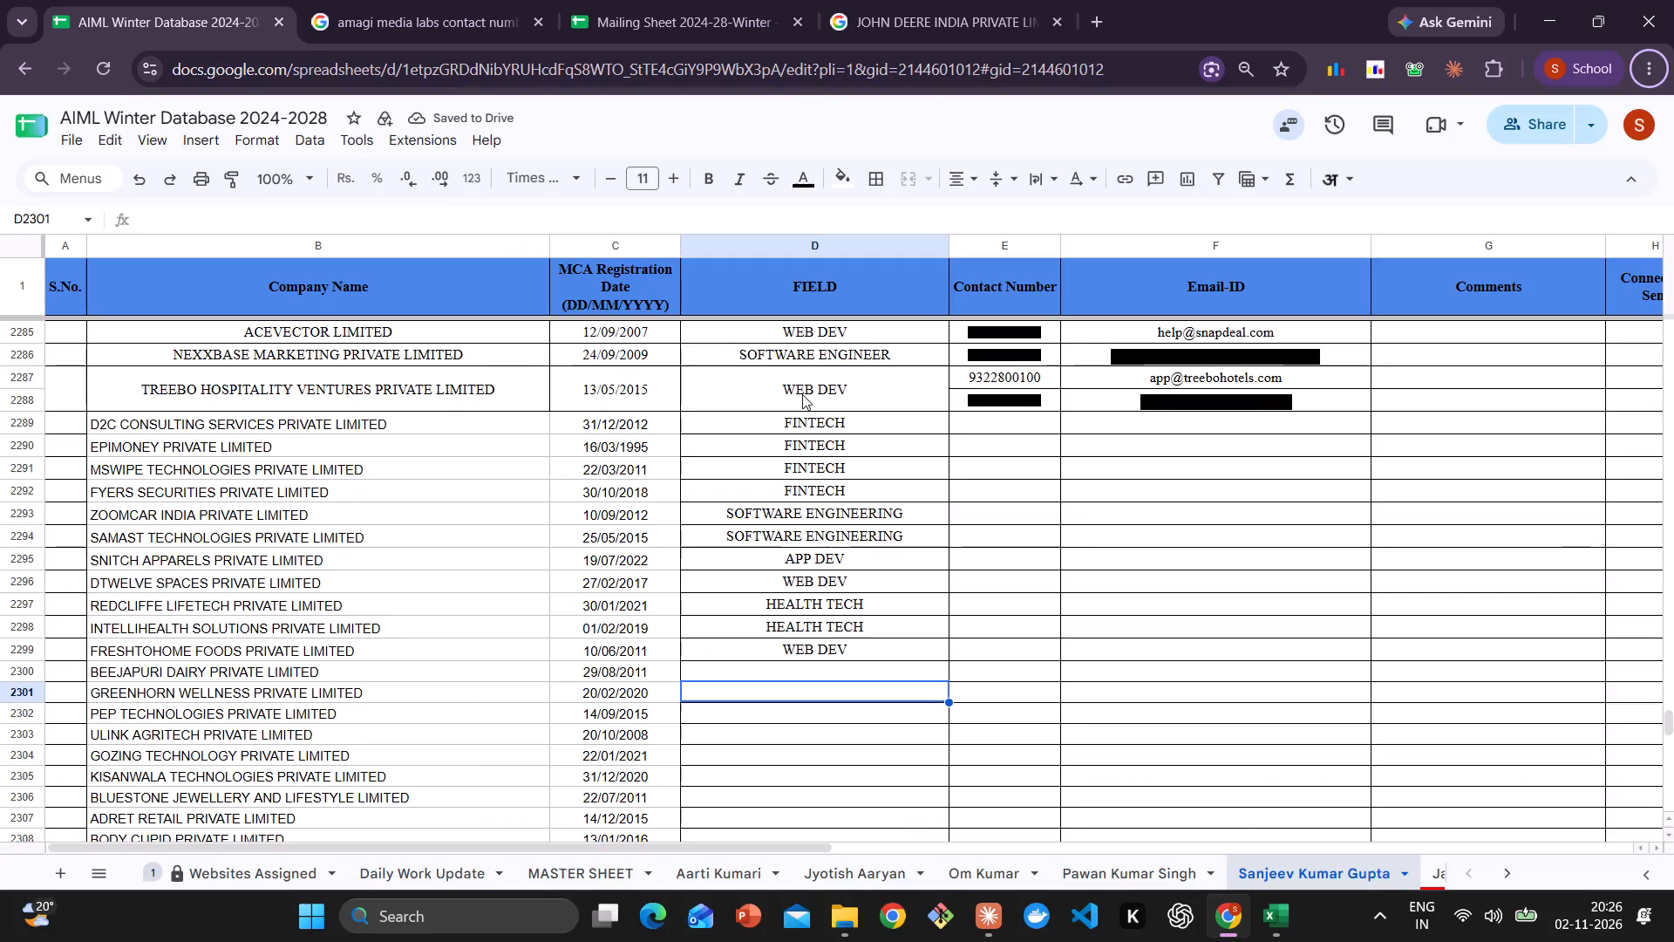
pyautogui.press('Up')
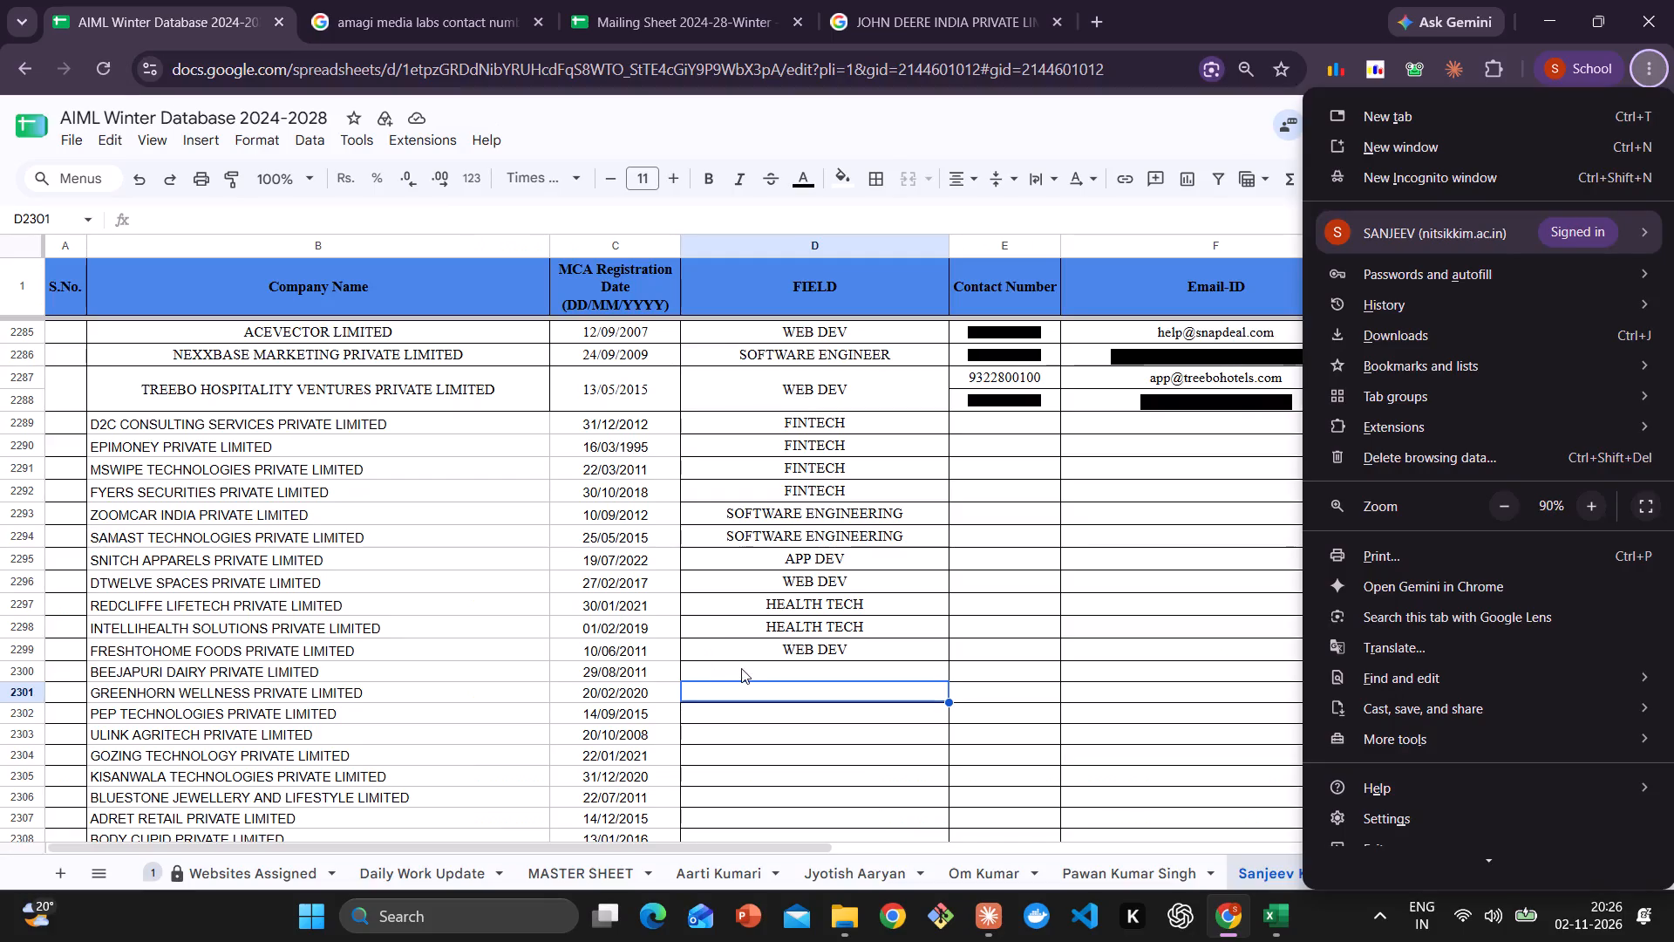
pyautogui.click(741, 668)
pyautogui.hotkey('alt', 'Tab')
pyautogui.press('Down')
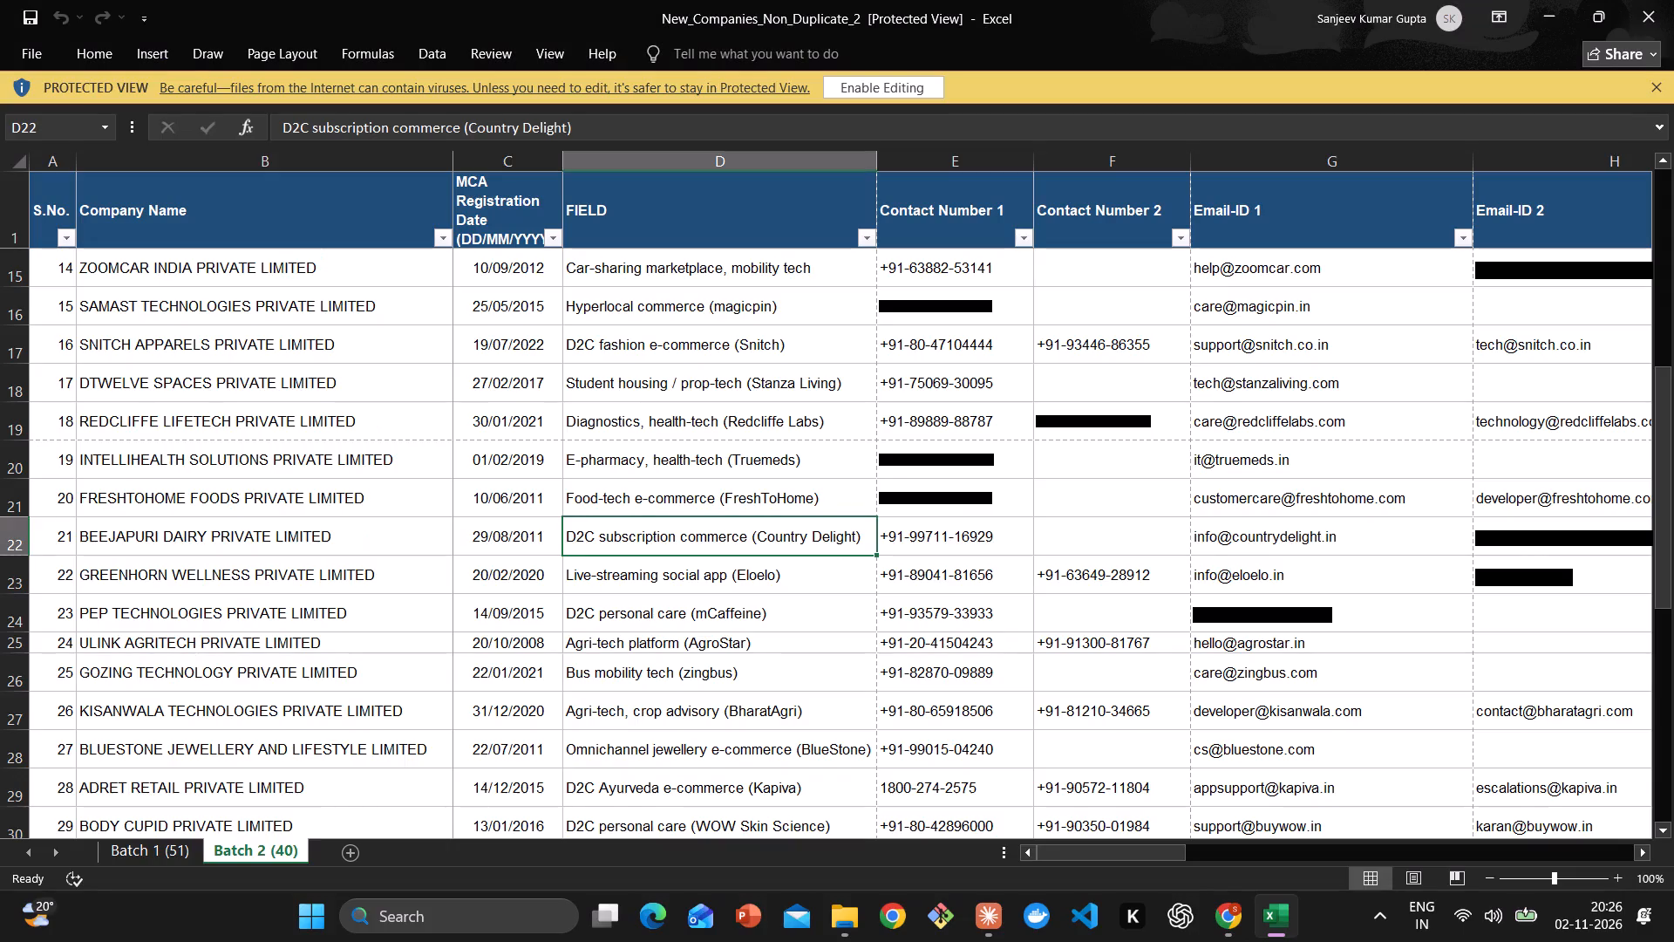
pyautogui.hotkey('alt', 'Tab')
pyautogui.press('Up')
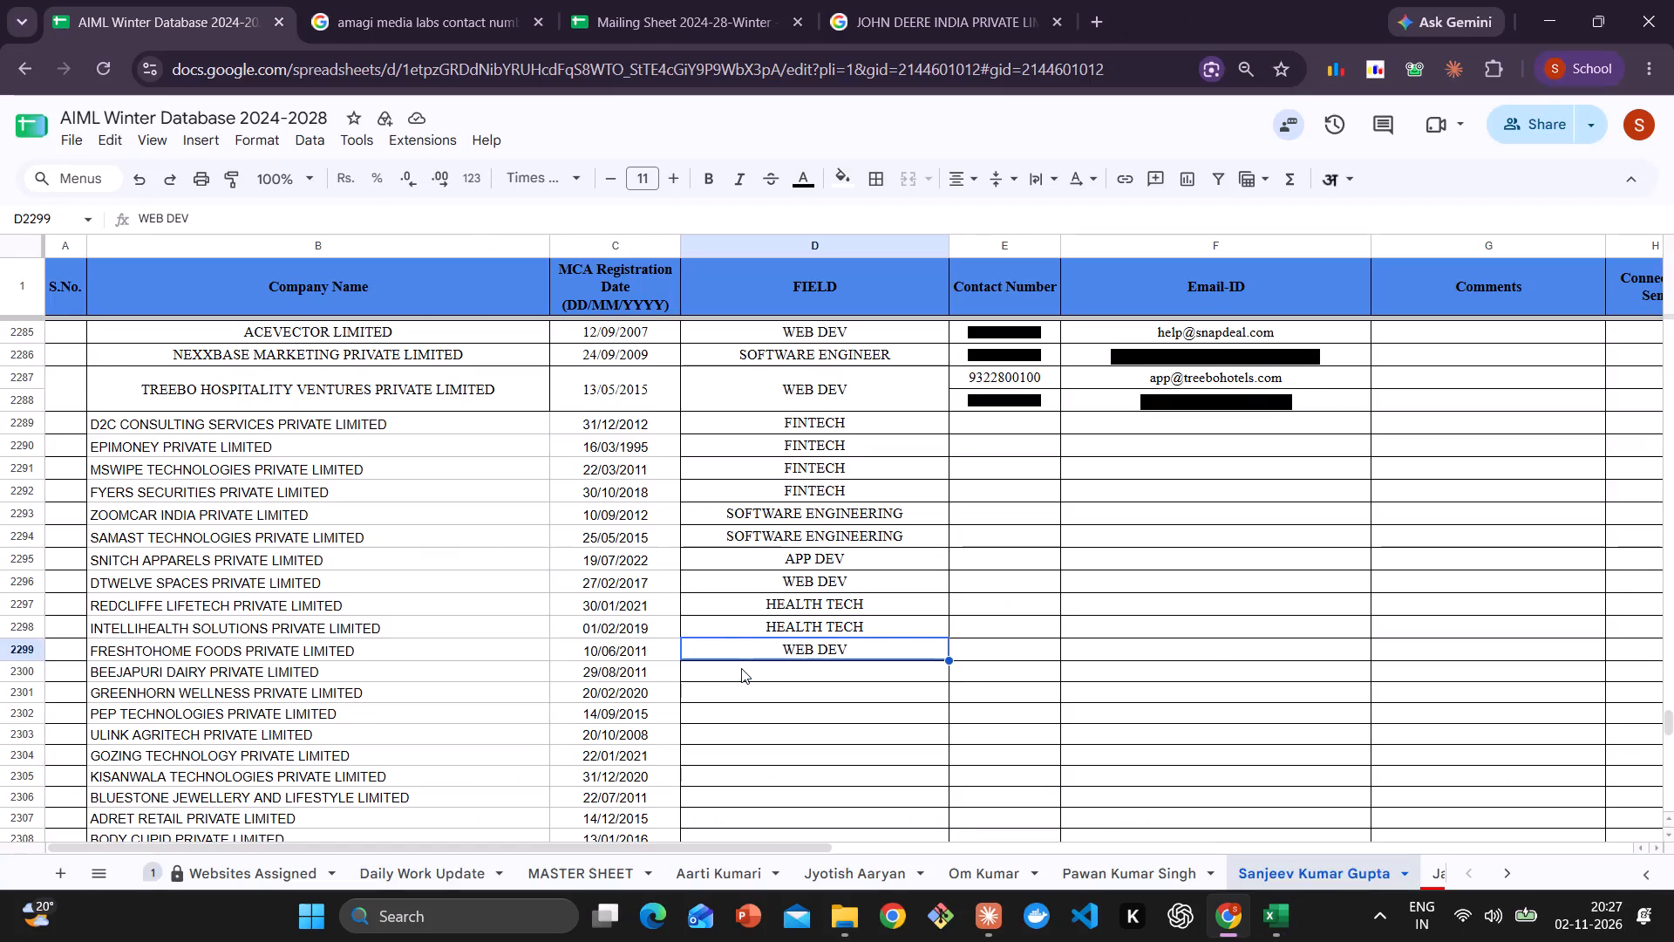
pyautogui.hotkey('ctrl', 'c')
pyautogui.press('Down')
pyautogui.hotkey('ctrl', 'v')
pyautogui.press('Down')
# Check GREENHORN WELLNESS's description in the Excel list and enter WEB DEV as its FIELD in the database sheet.
pyautogui.hotkey('alt', 'Tab')
pyautogui.press('Down')
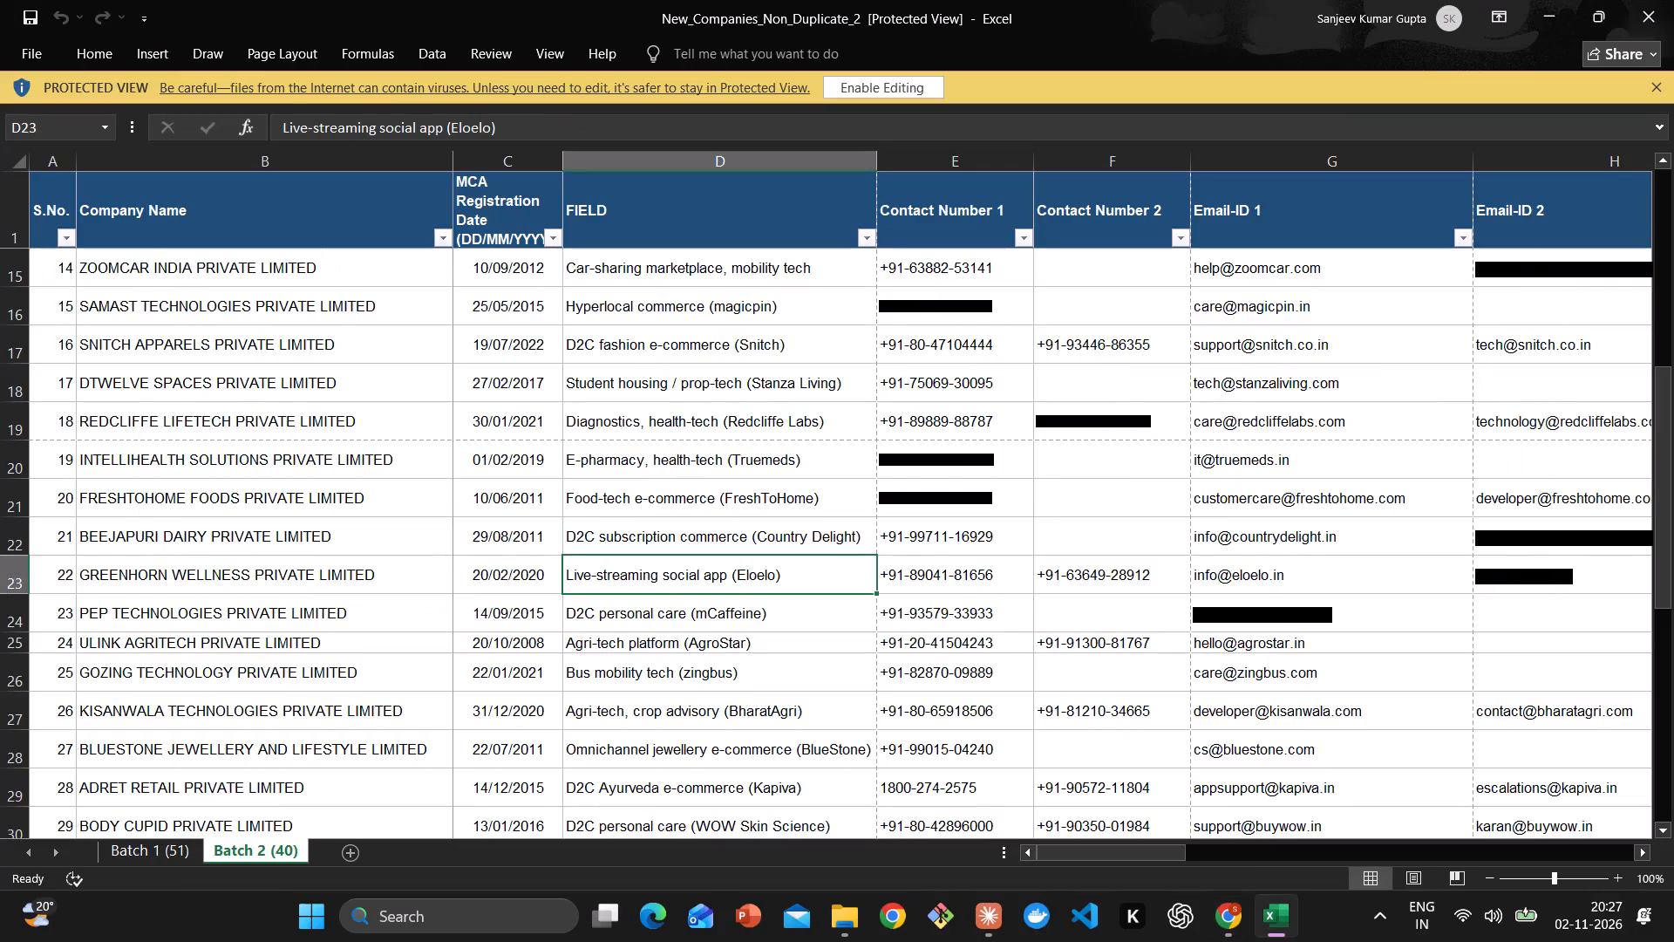
pyautogui.hotkey('alt', 'Tab')
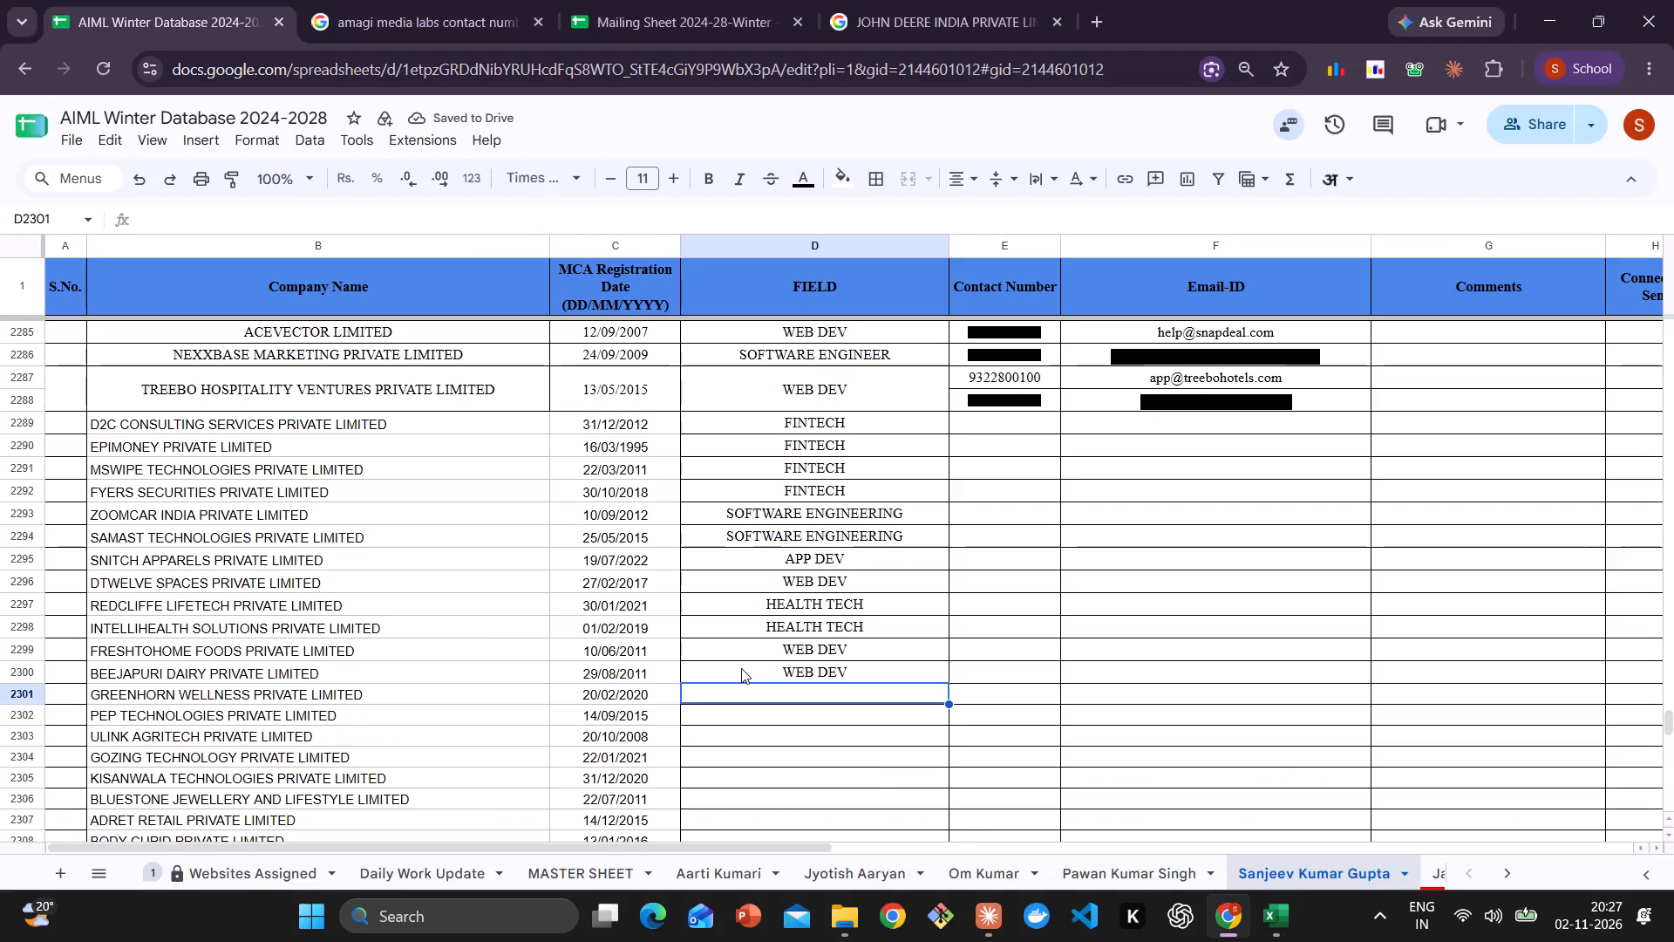
pyautogui.hotkey('alt', 'Tab')
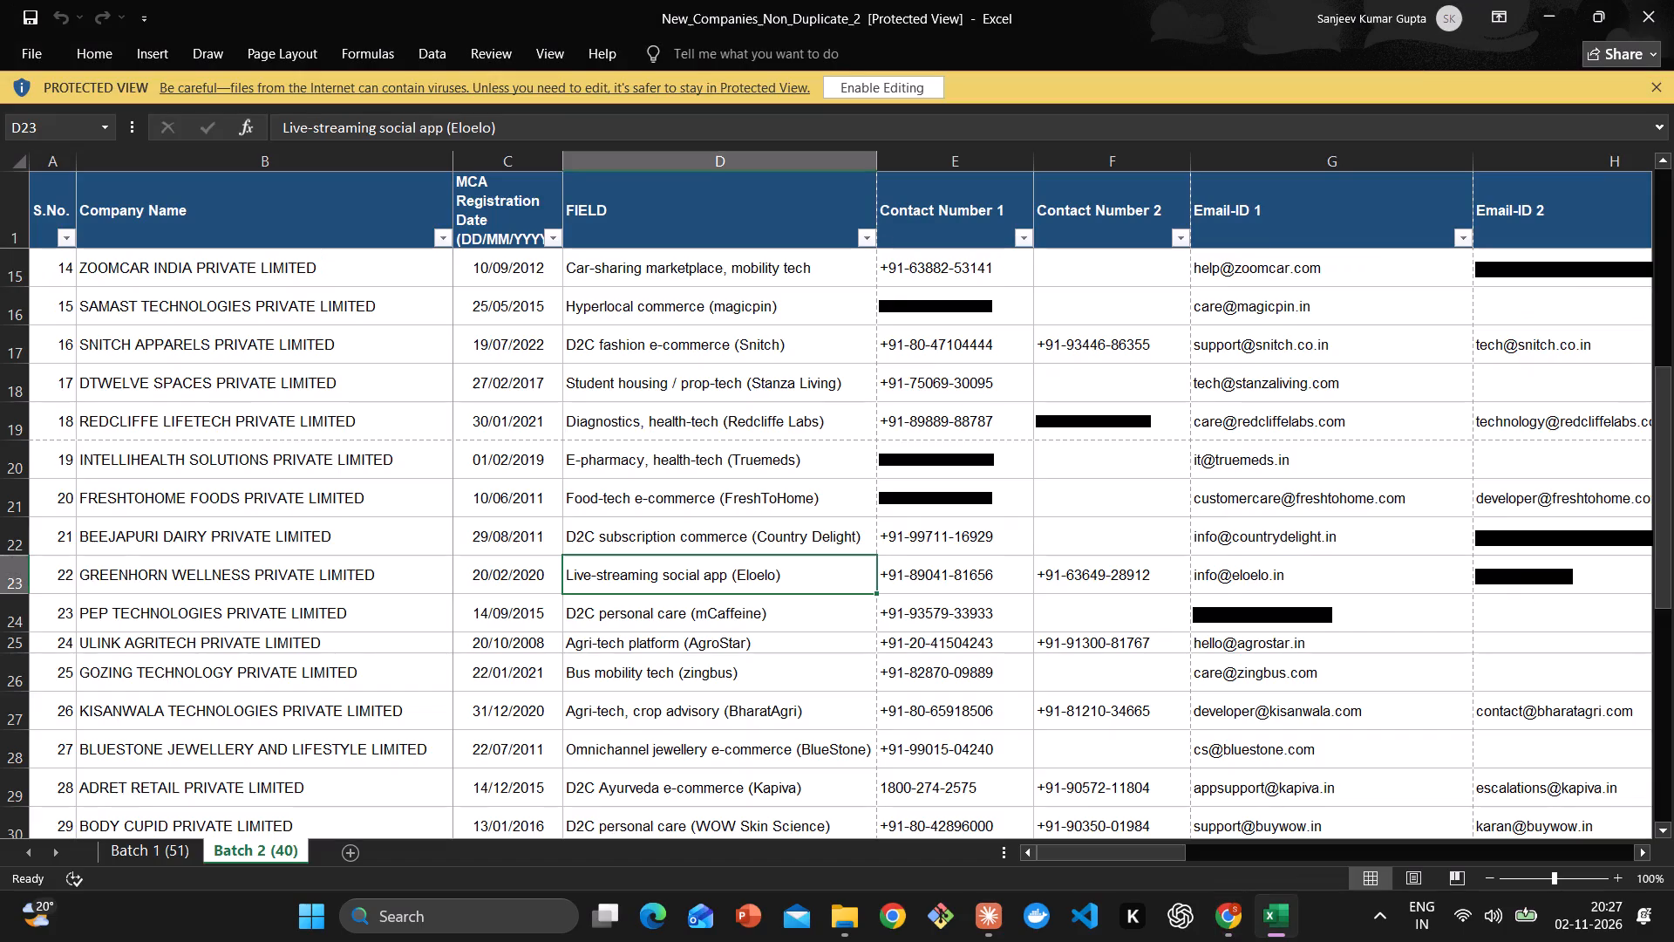
pyautogui.hotkey('alt', 'Tab')
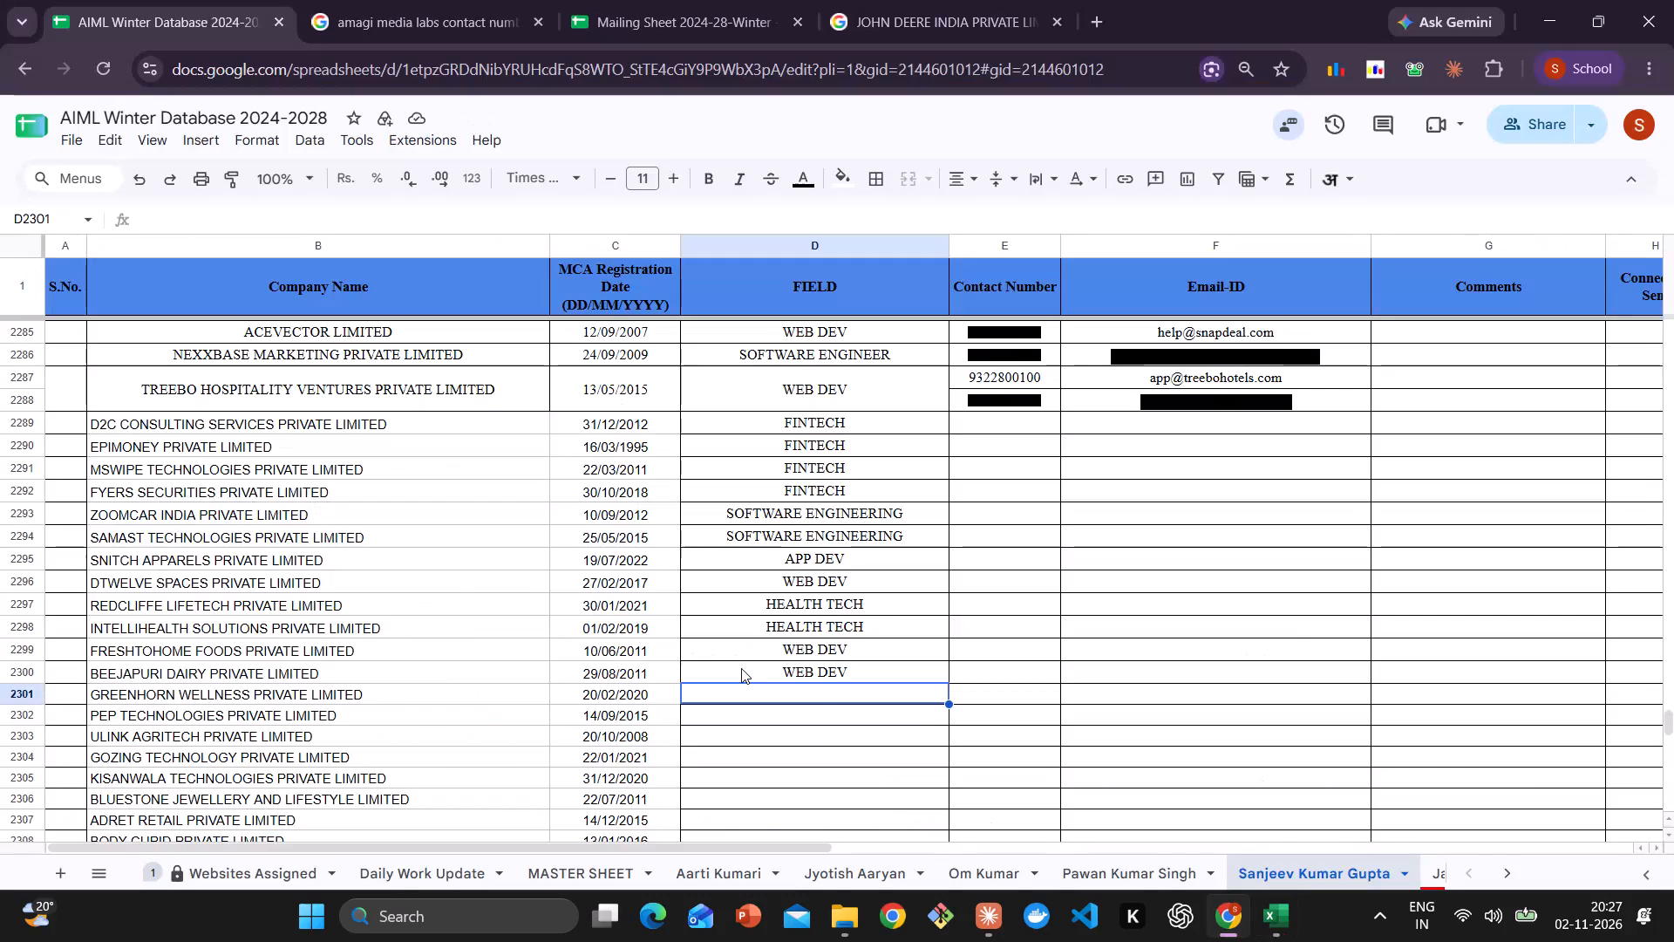
pyautogui.write('WEB')
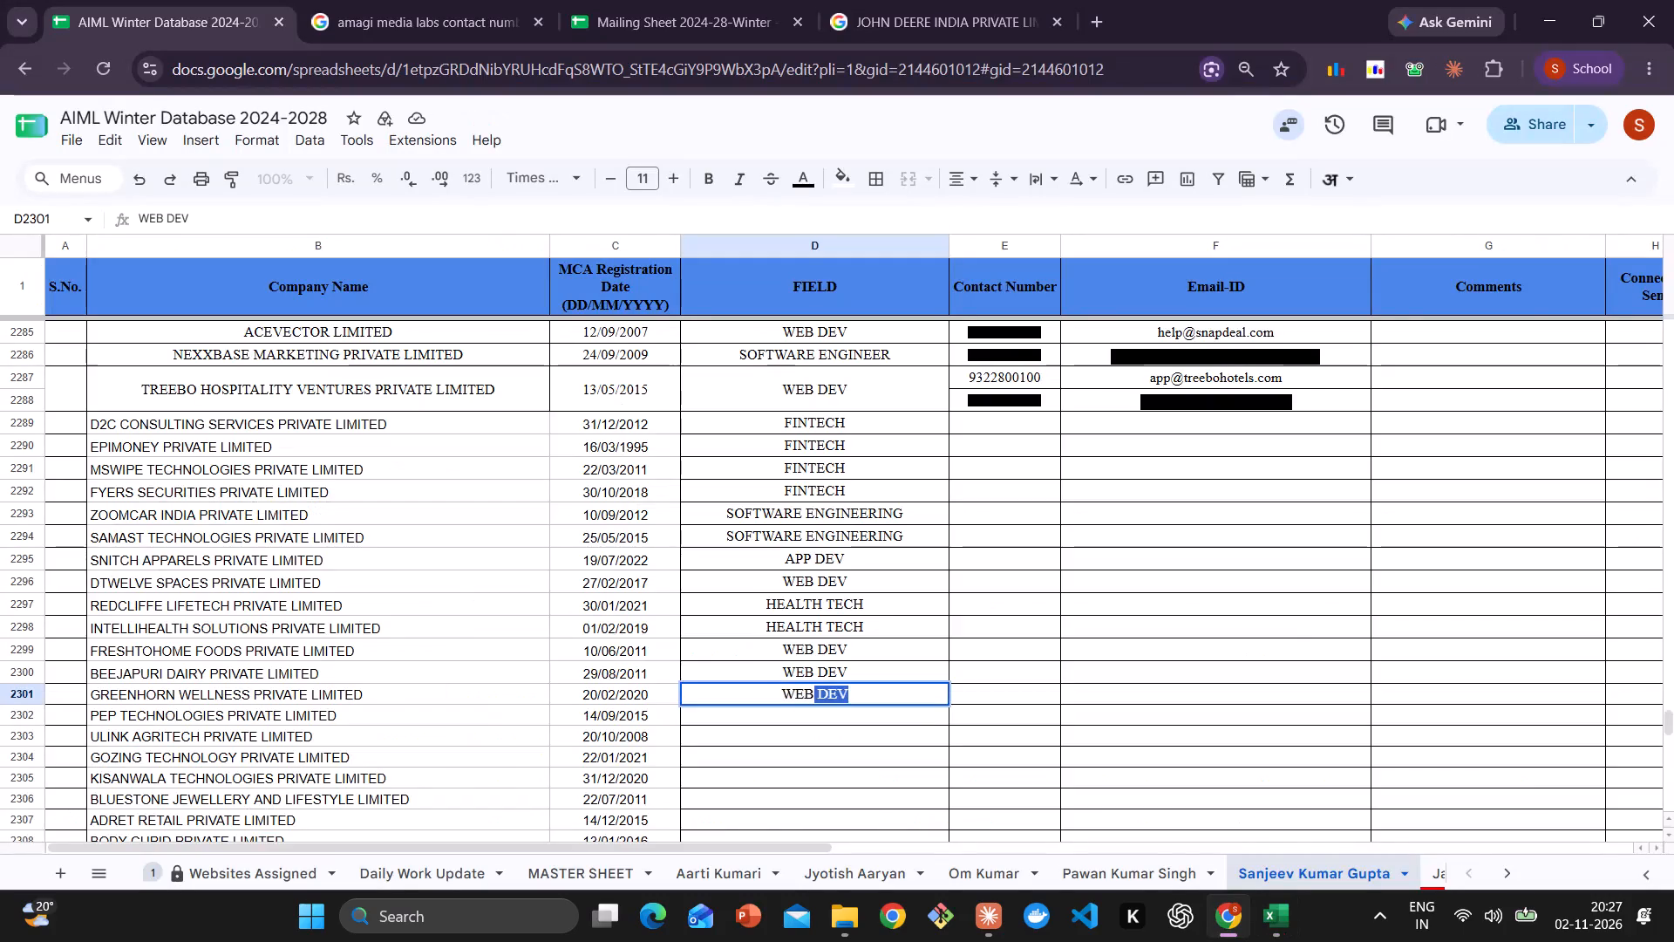
pyautogui.press('Return')
# Check PEP TECHNOLOGIES' description in the Excel list and copy the WEB DEV field from GREENHORN WELLNESS into its FIELD cell.
pyautogui.hotkey('alt', 'Tab')
pyautogui.press('Down')
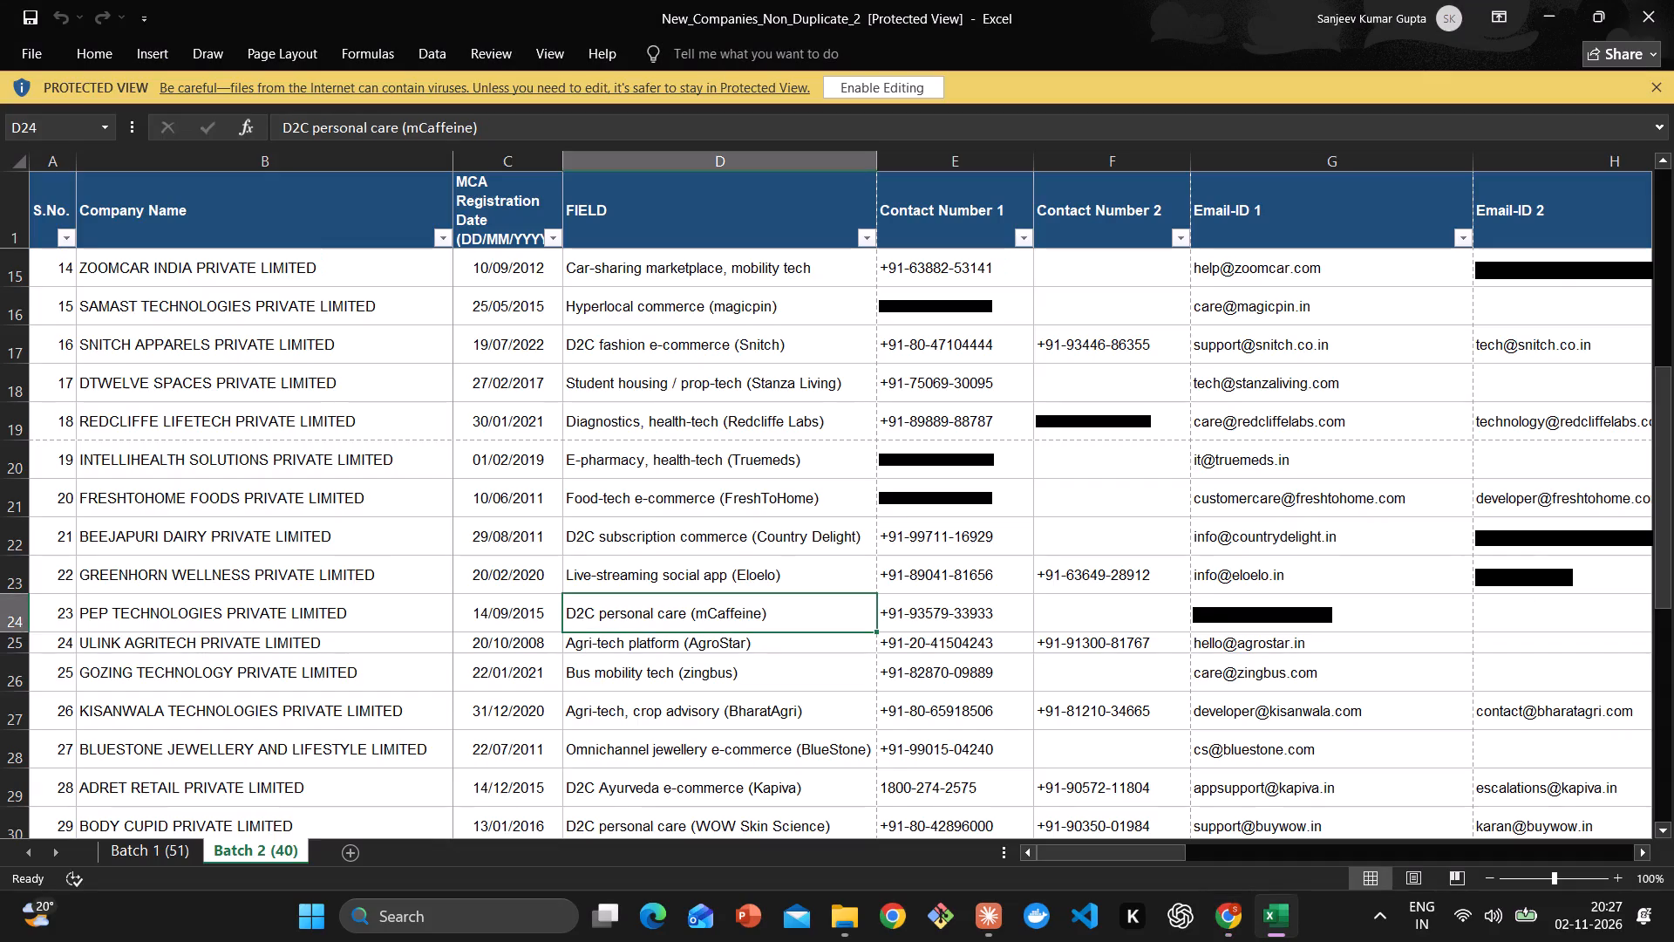
pyautogui.hotkey('alt', 'Tab')
pyautogui.press('Up')
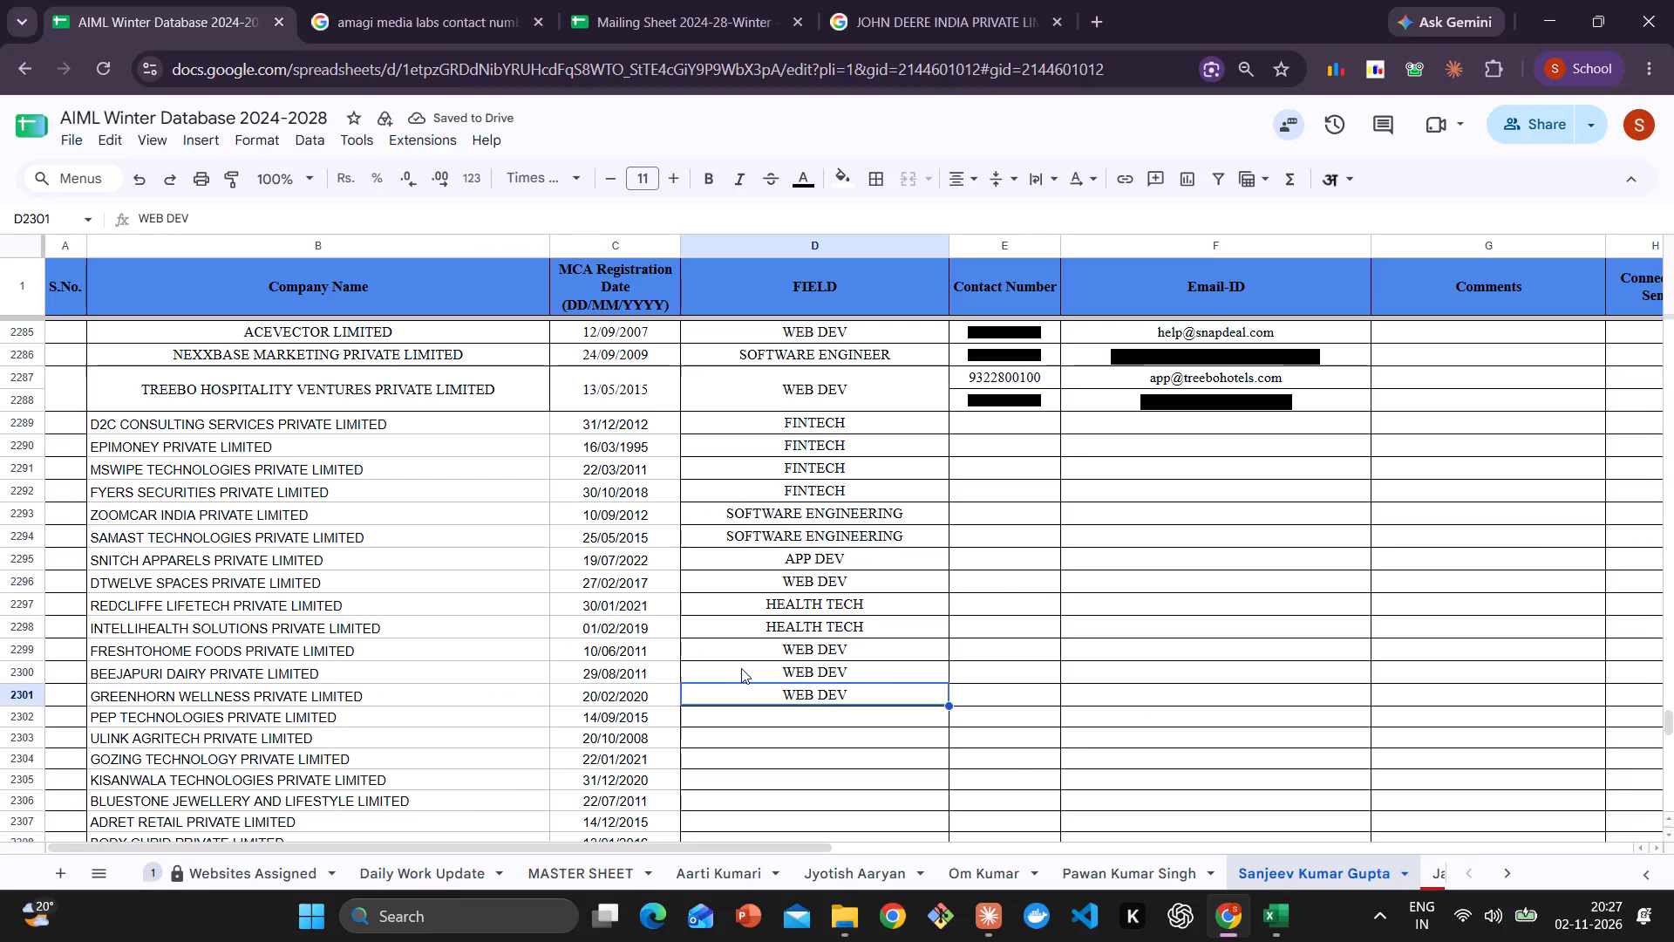
pyautogui.hotkey('ctrl', 'c')
pyautogui.press('Down')
pyautogui.hotkey('ctrl', 'v')
pyautogui.press('Down')
# Check ULINK AGRITECH's description in the Excel list and copy the WEB DEV field from PEP TECHNOLOGIES into its FIELD cell.
pyautogui.hotkey('alt', 'Tab')
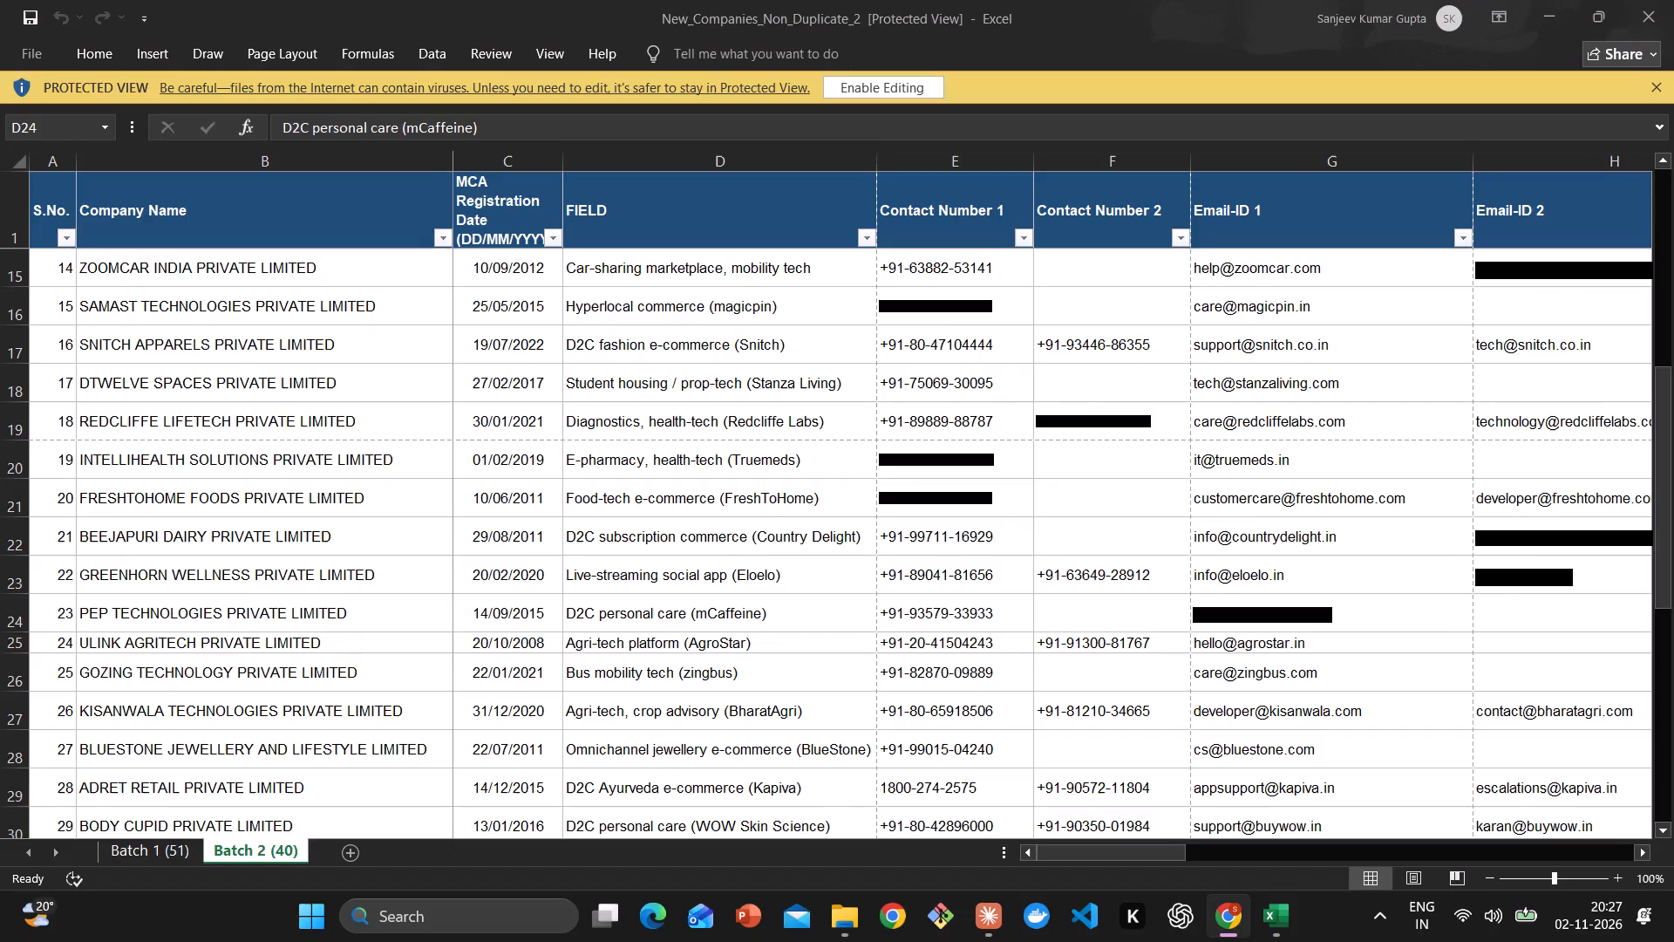
pyautogui.press('Down')
pyautogui.hotkey('alt', 'Tab')
pyautogui.press('Up')
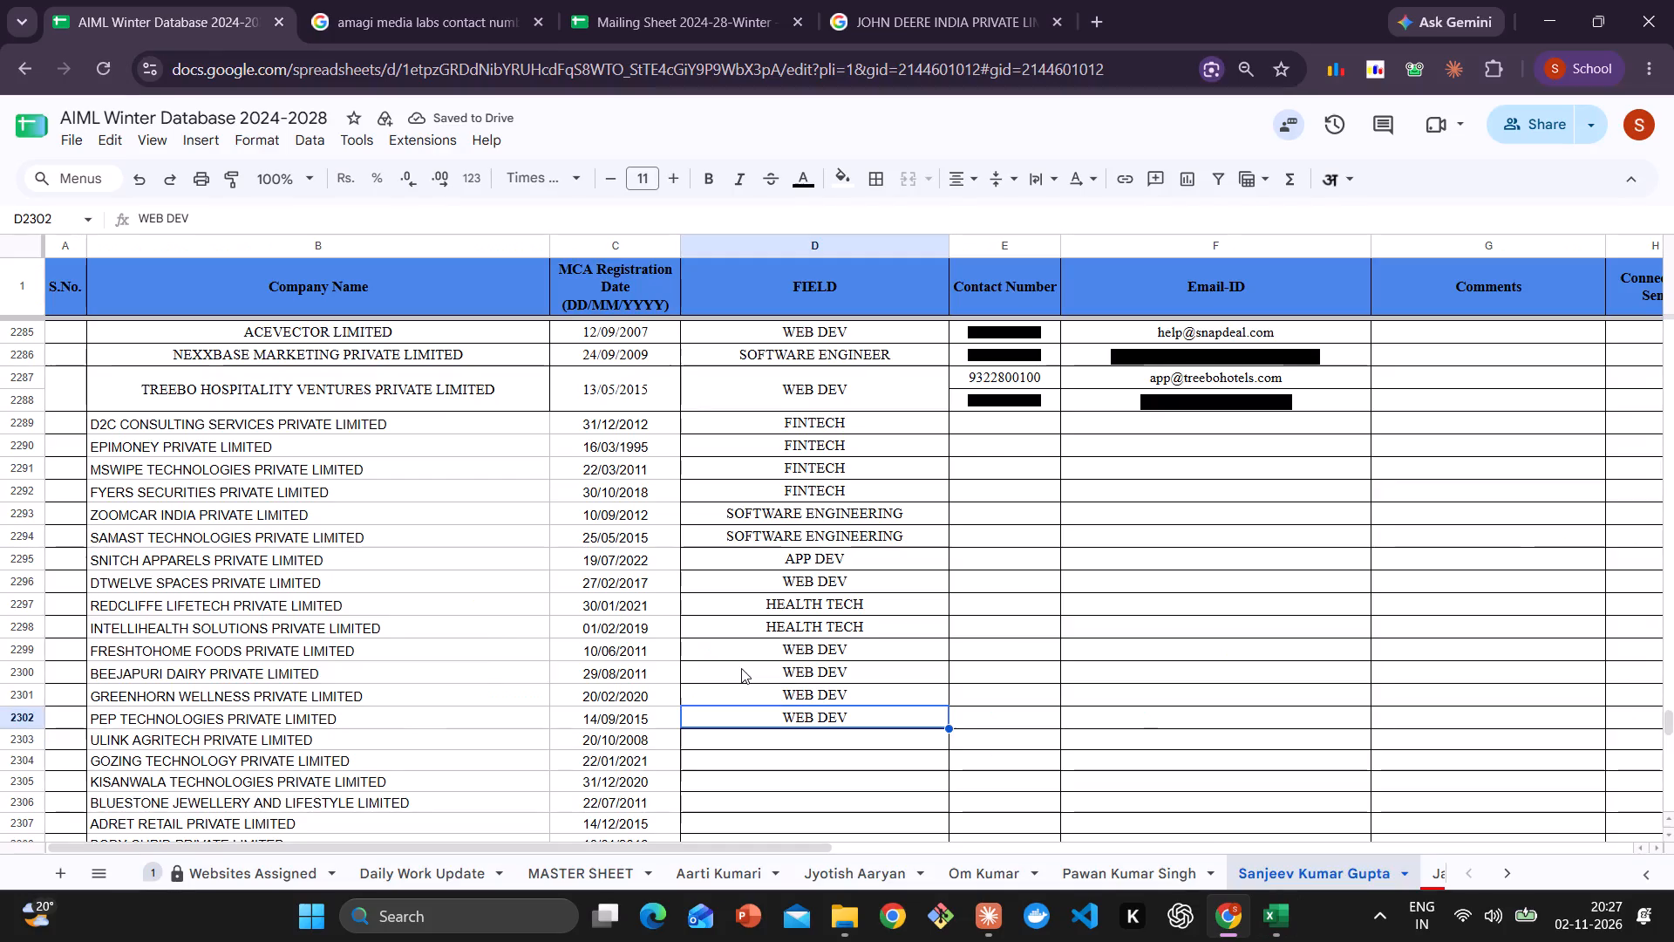
pyautogui.hotkey('ctrl', 'c')
pyautogui.press('Down')
pyautogui.hotkey('ctrl', 'v')
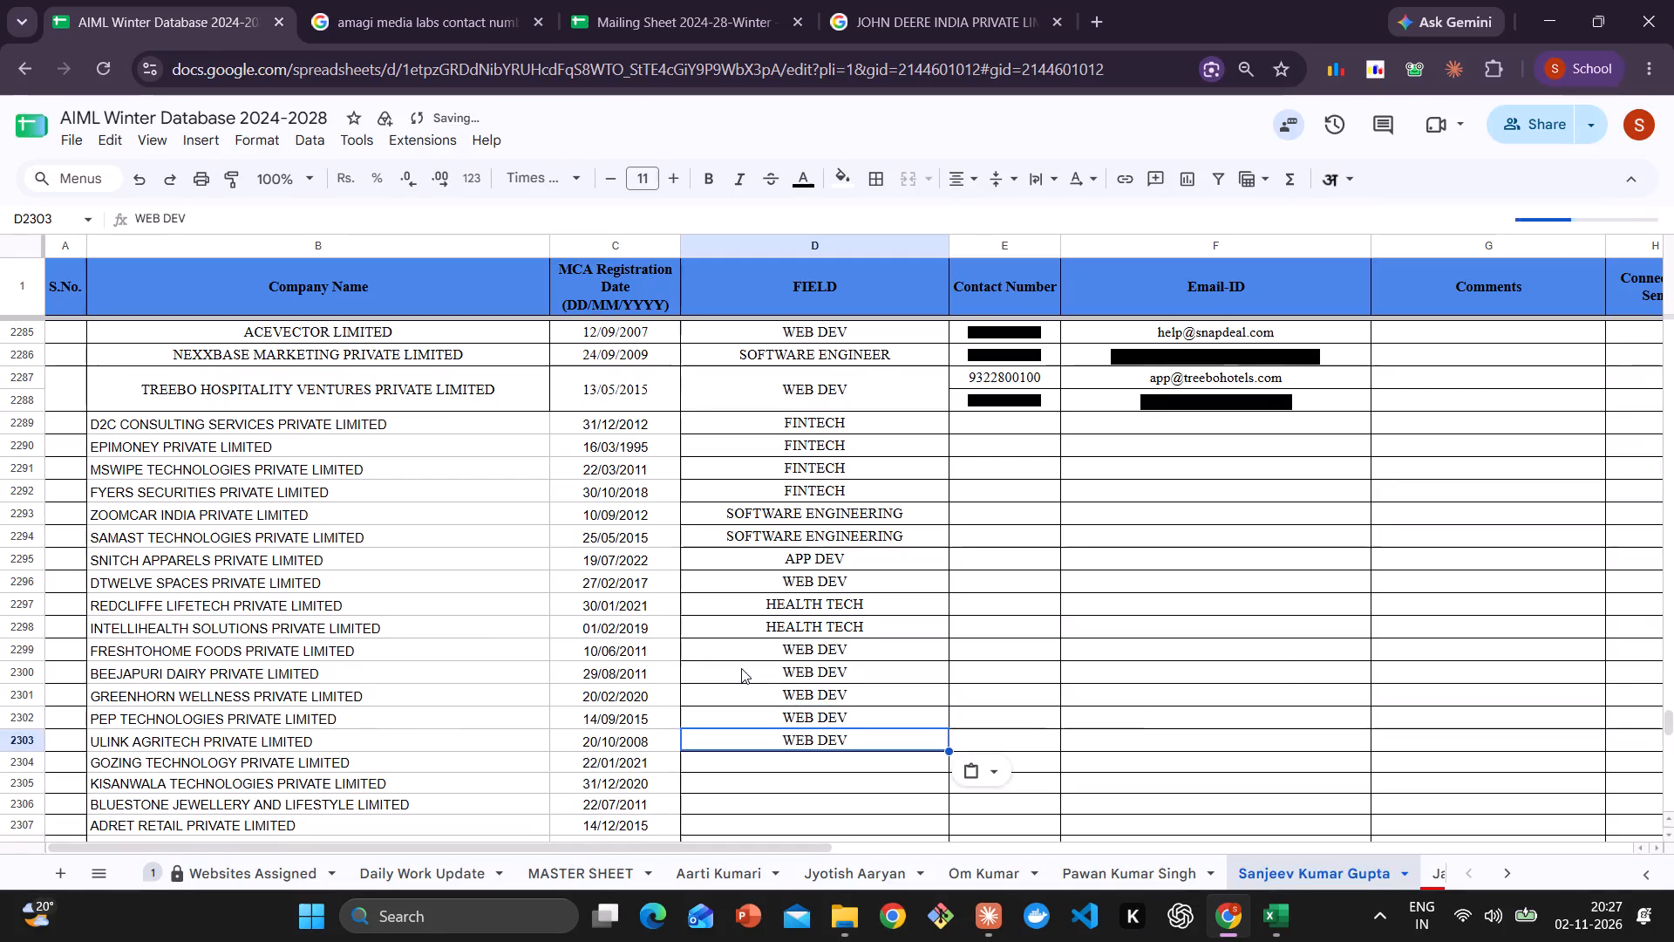
# Paste WEB DEV as the FIELD for GOZING TECHNOLOGY, KISANWALA TECHNOLOGIES and BLUESTONE JEWELLERY AND LIFESTYLE.
pyautogui.press('Down')
pyautogui.click(790, 757)
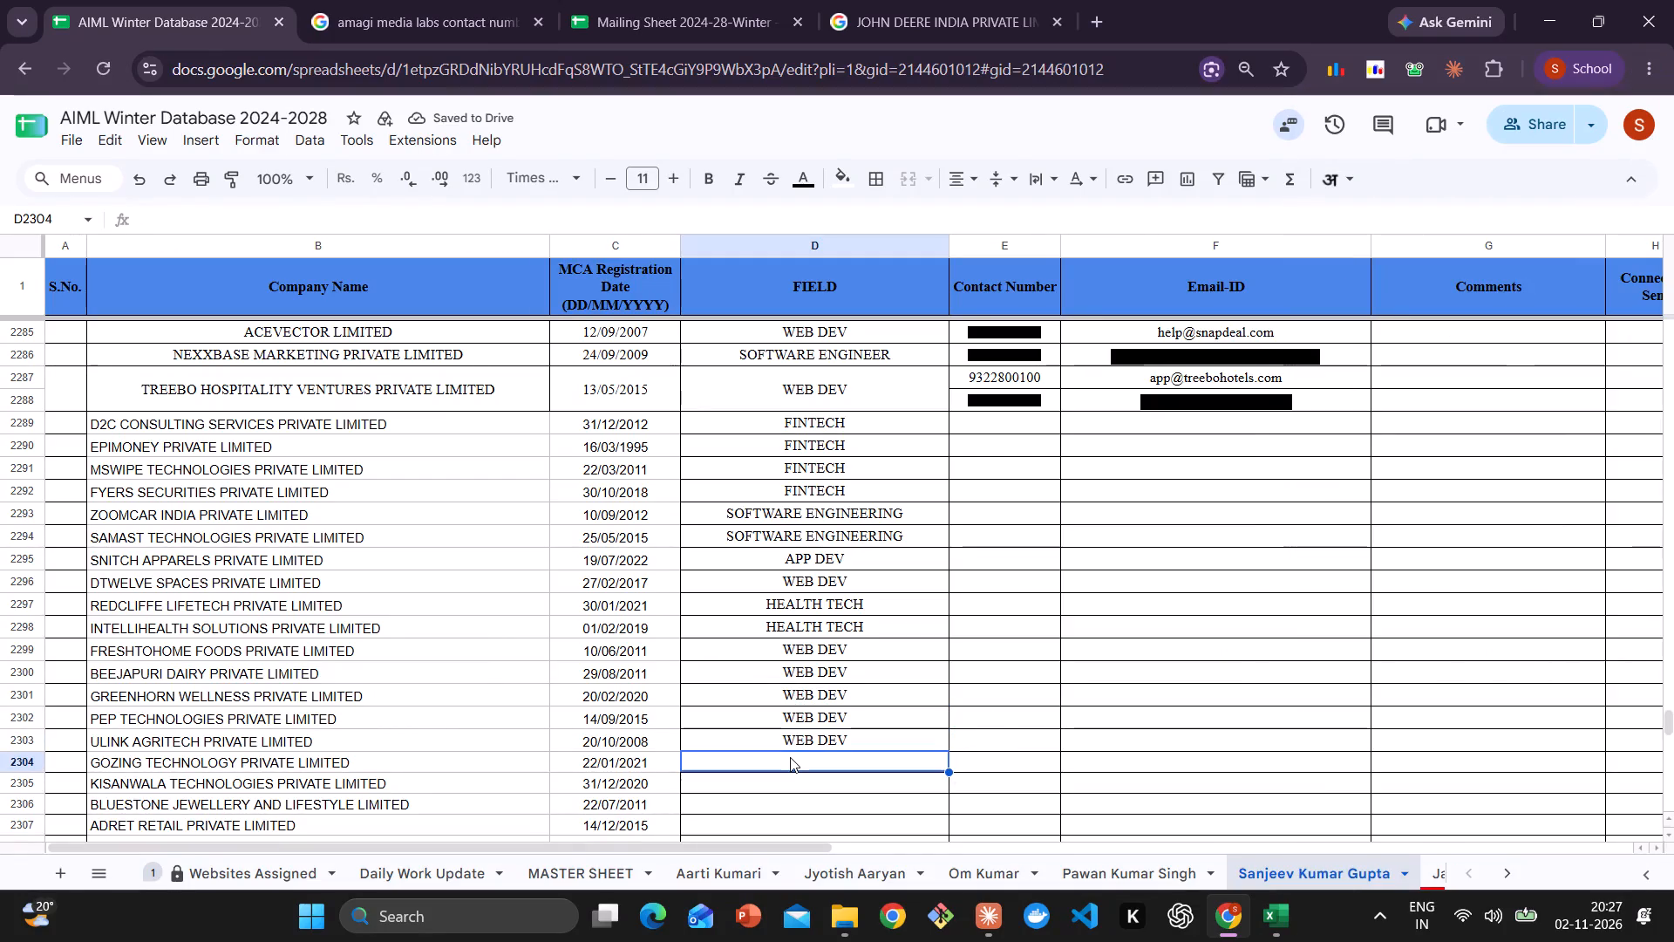
pyautogui.hotkey('ctrl', 'v')
pyautogui.press('Down')
pyautogui.hotkey('ctrl', 'v')
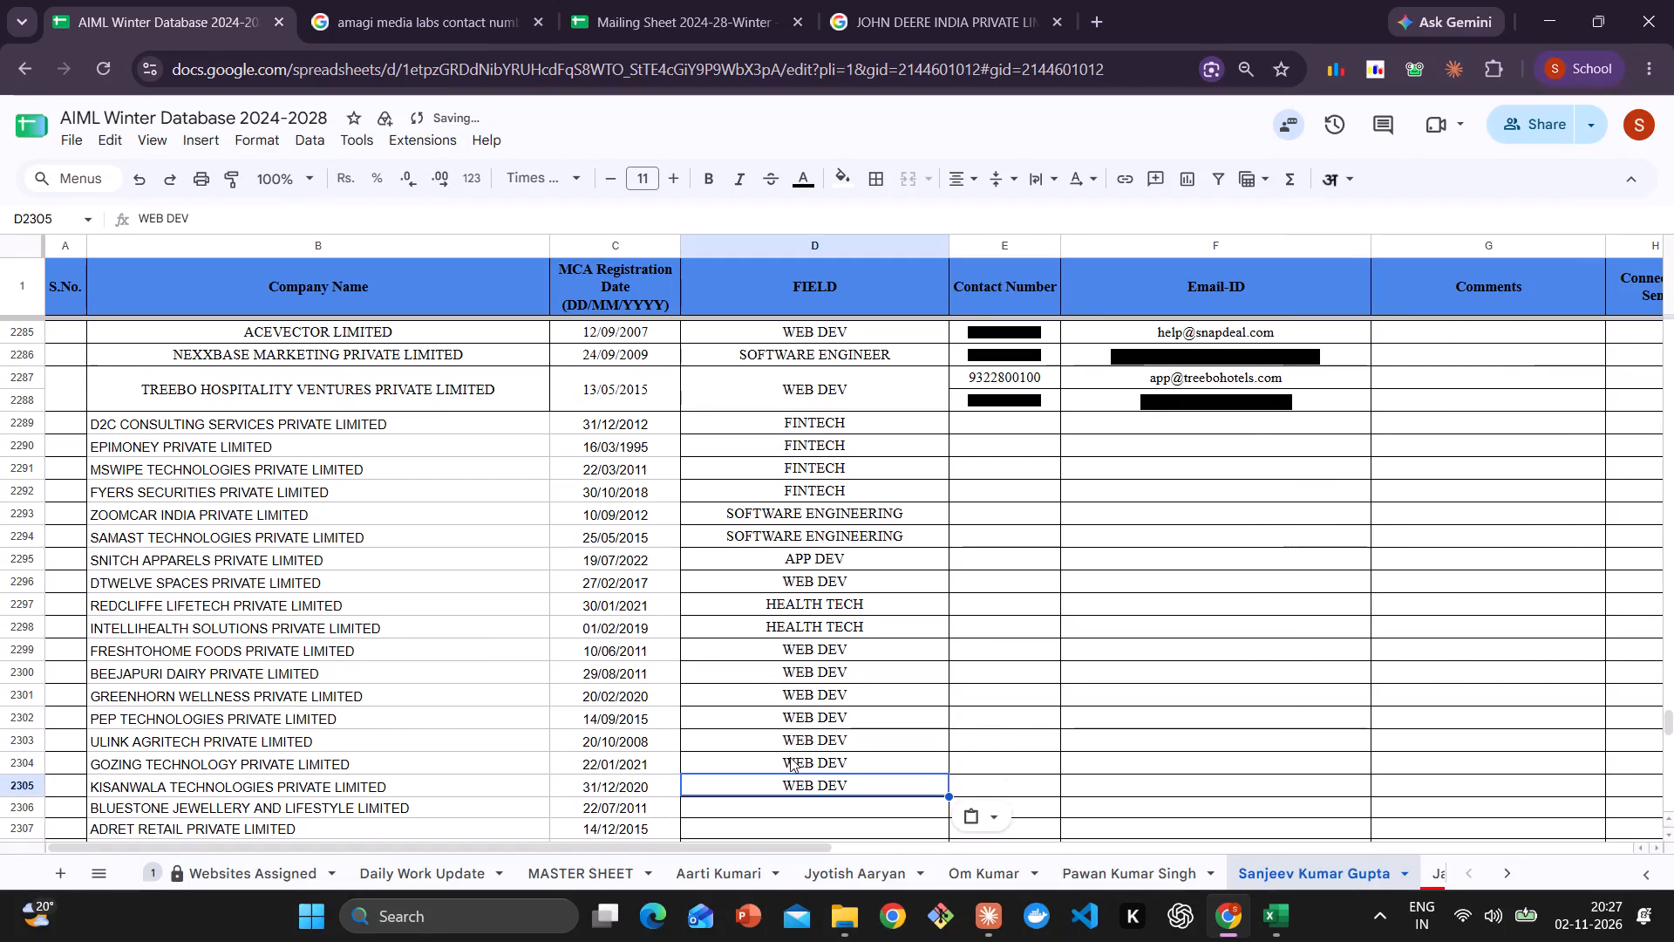
pyautogui.press('Down')
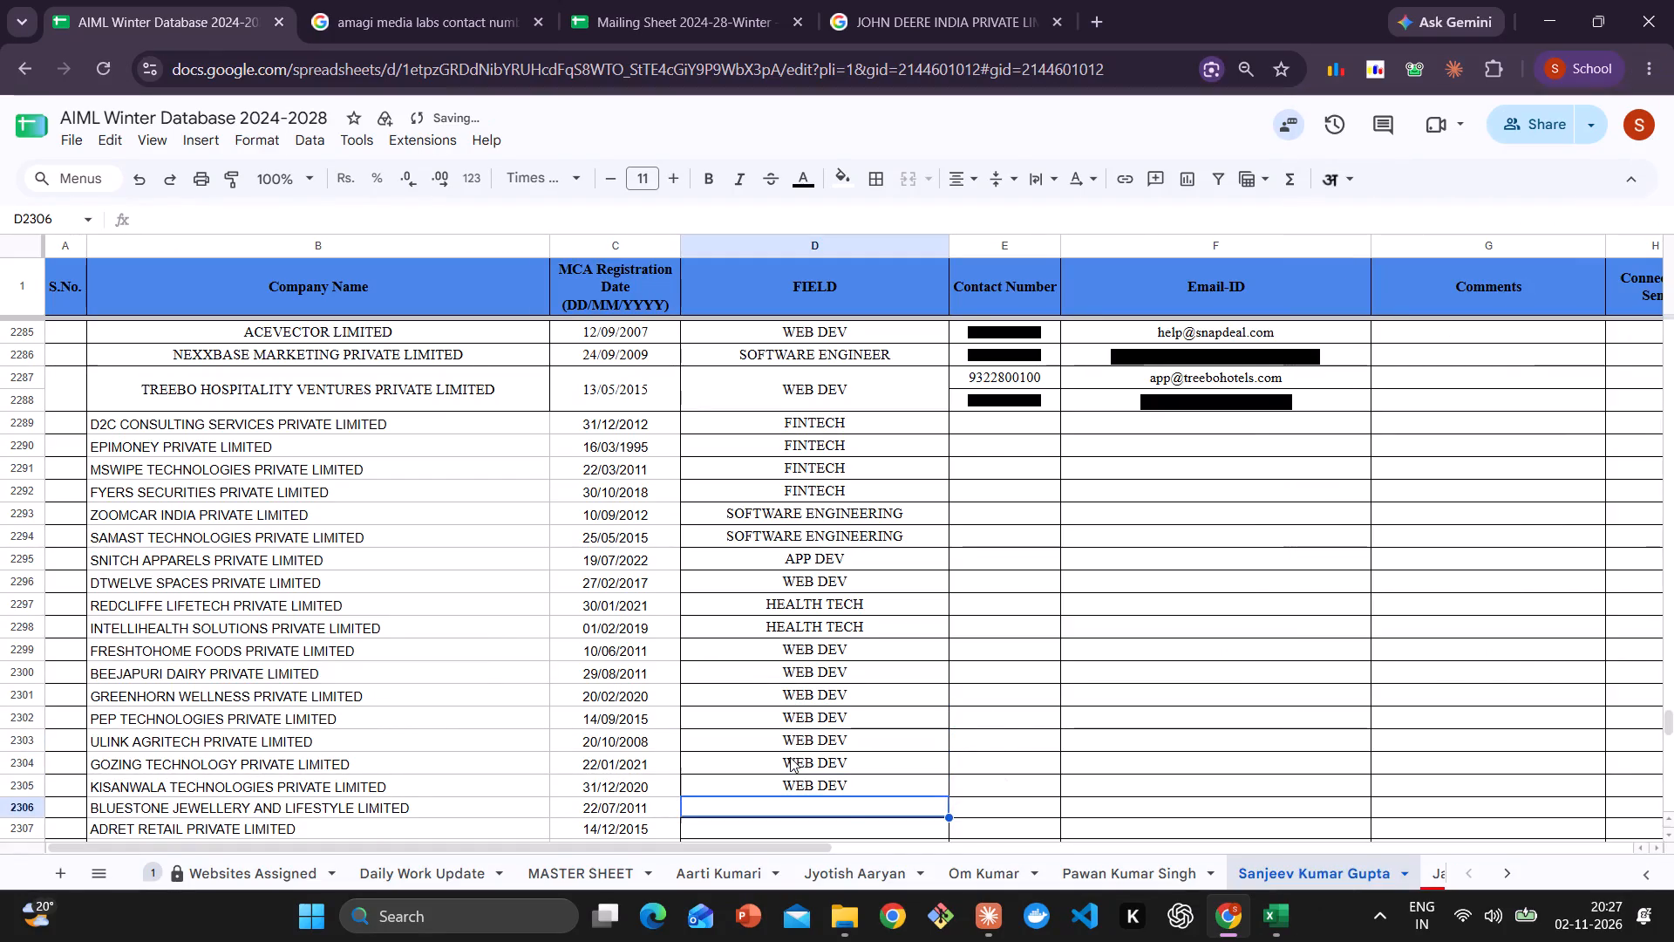
pyautogui.hotkey('ctrl', 'v')
# Check the next descriptions in the Excel list and paste WEB DEV as the FIELD for ADRET RETAIL and BODY CUPID.
pyautogui.hotkey('alt', 'Tab')
pyautogui.scroll(-1, 790, 757)
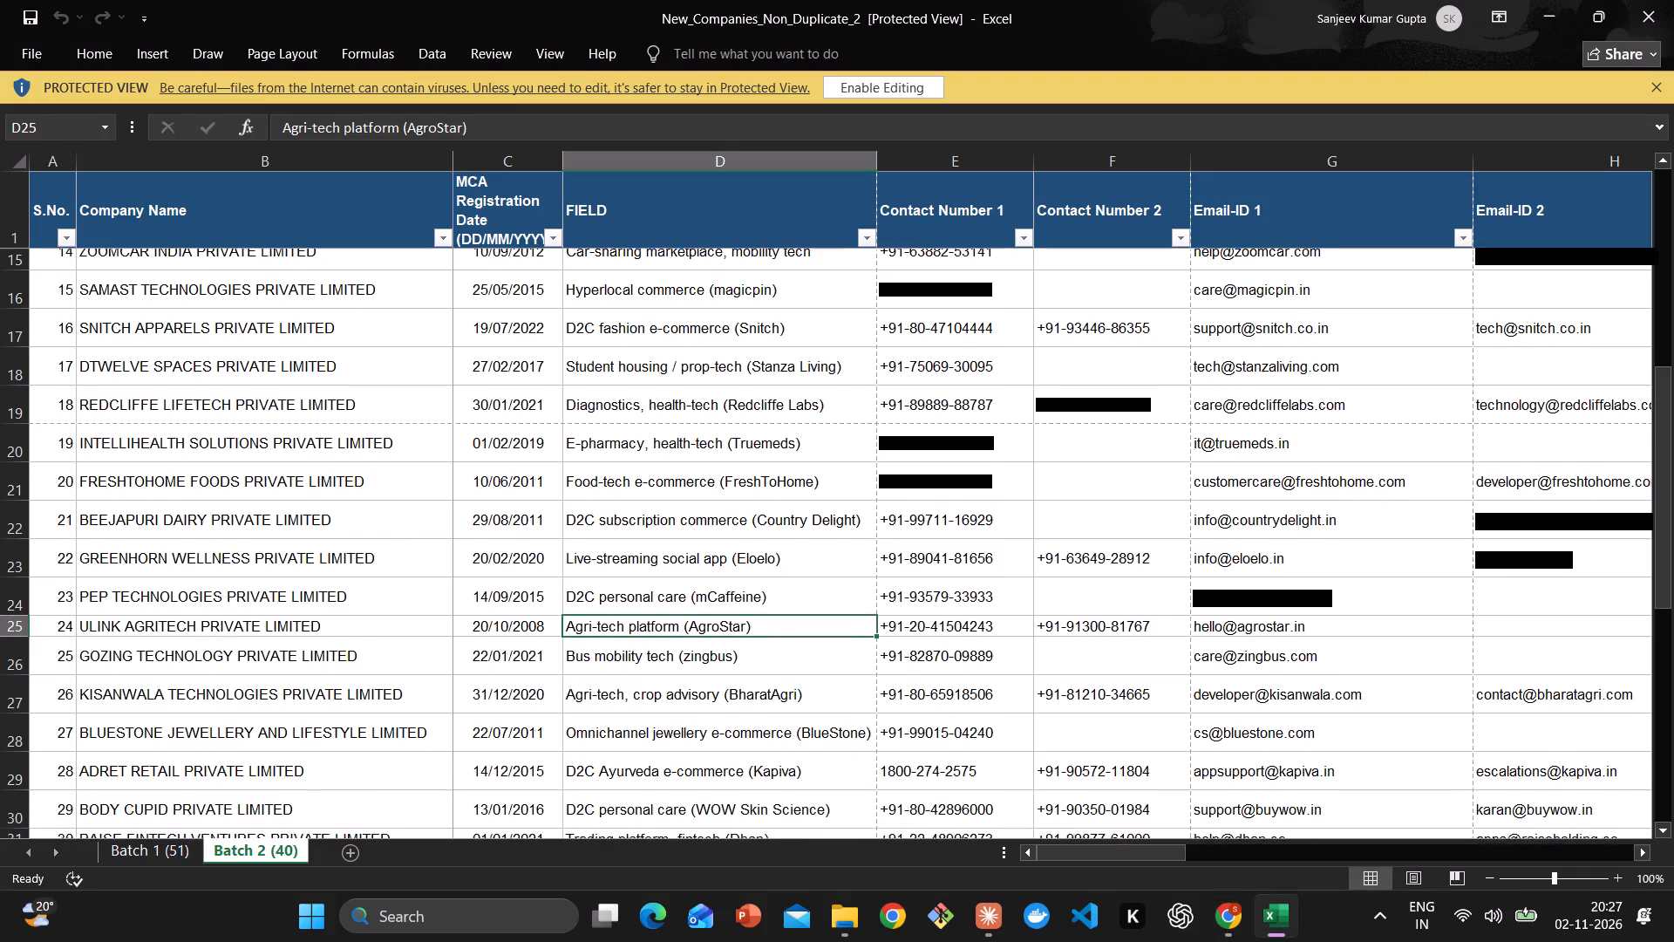
pyautogui.scroll(-1, 790, 757)
pyautogui.click(753, 698)
pyautogui.hotkey('alt', 'Tab')
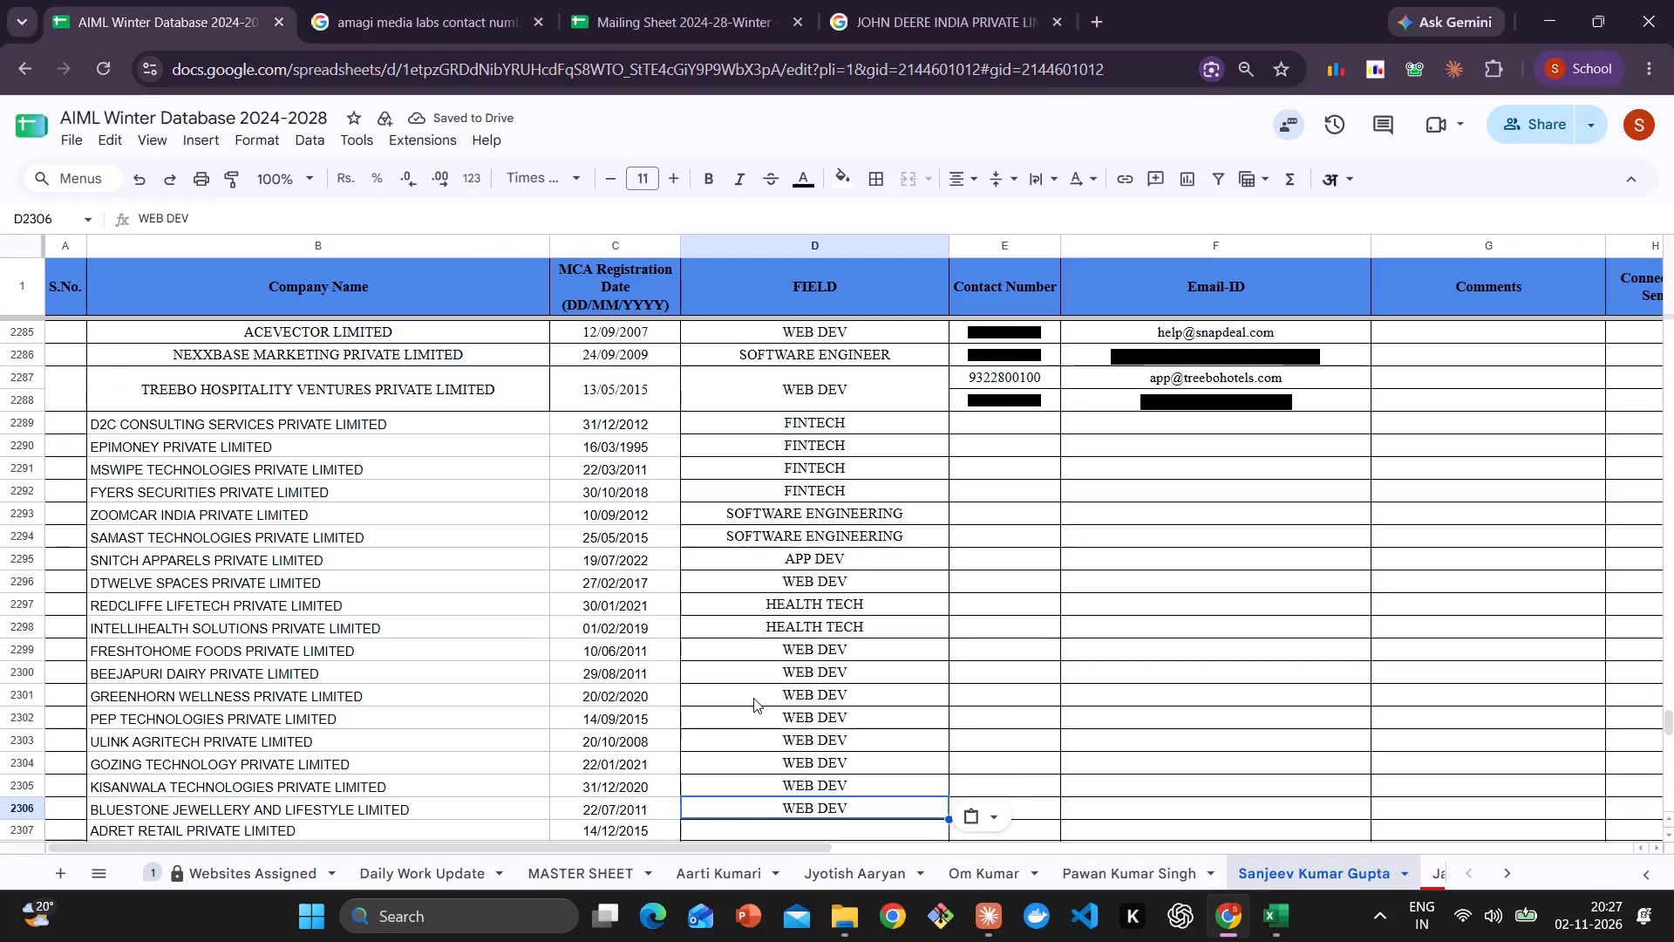
pyautogui.press('Down')
pyautogui.hotkey('ctrl', 'v')
pyautogui.press('Down')
pyautogui.hotkey('ctrl', 'v')
# Enter FINTECH as the FIELD for RAISE FINTECH VENTURES, ASSETGRO FINTECH and UNIVEST COMMUNICATION TECHNOLOGIES.
pyautogui.press('Down')
pyautogui.hotkey('ctrl', 'v')
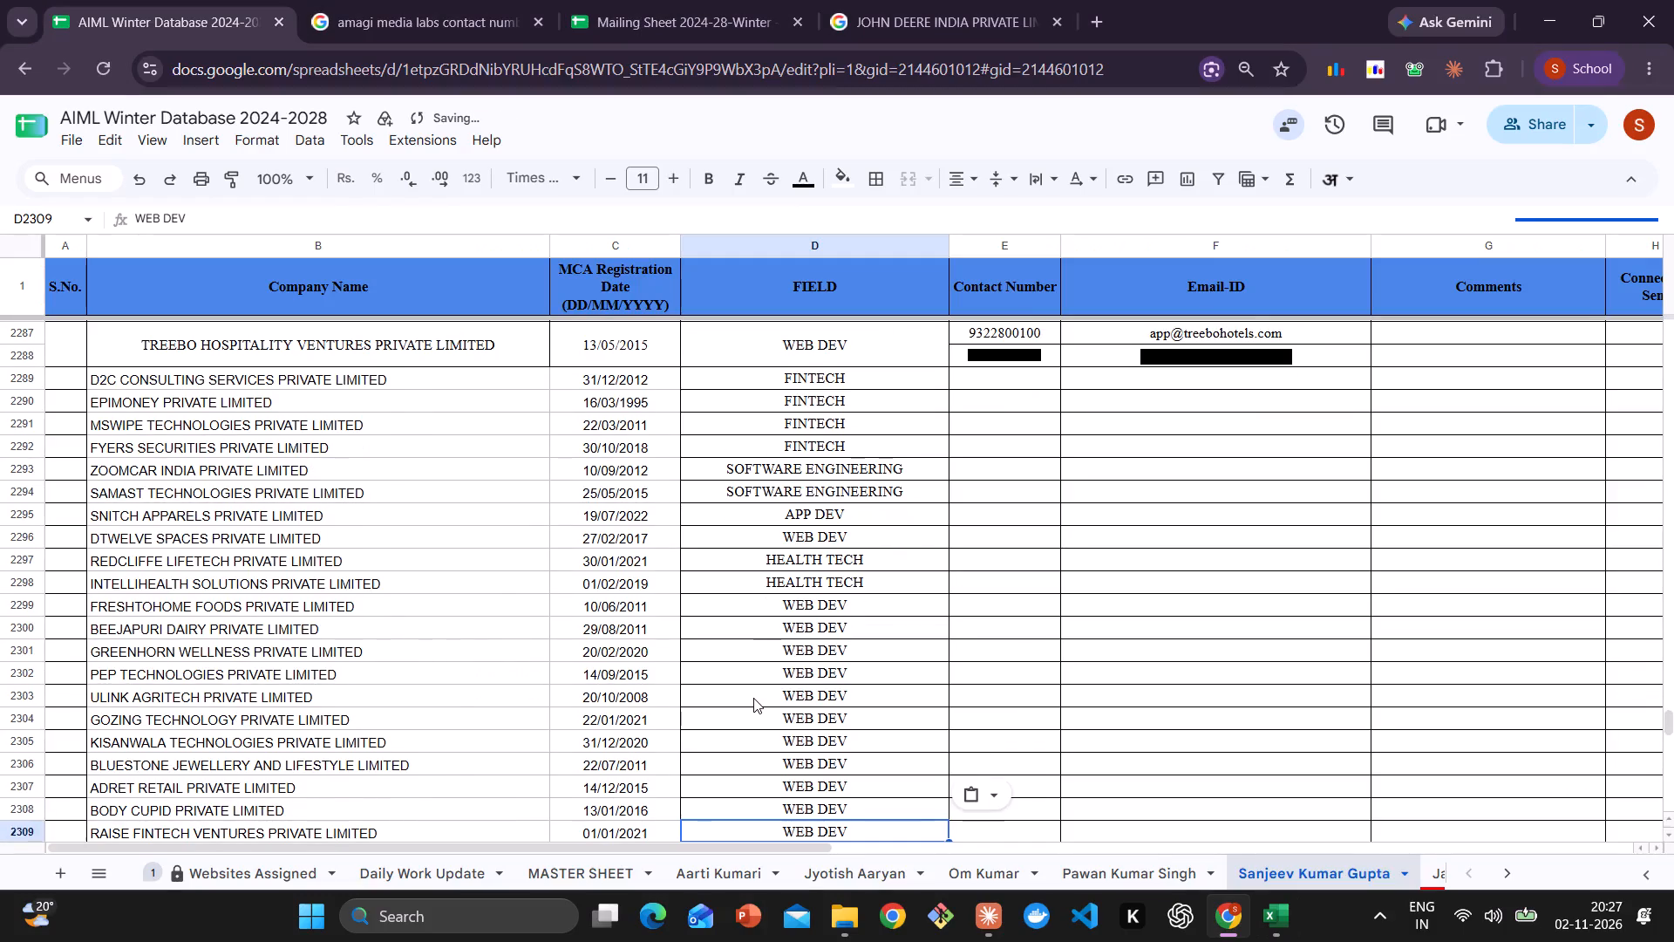
pyautogui.write('FIN')
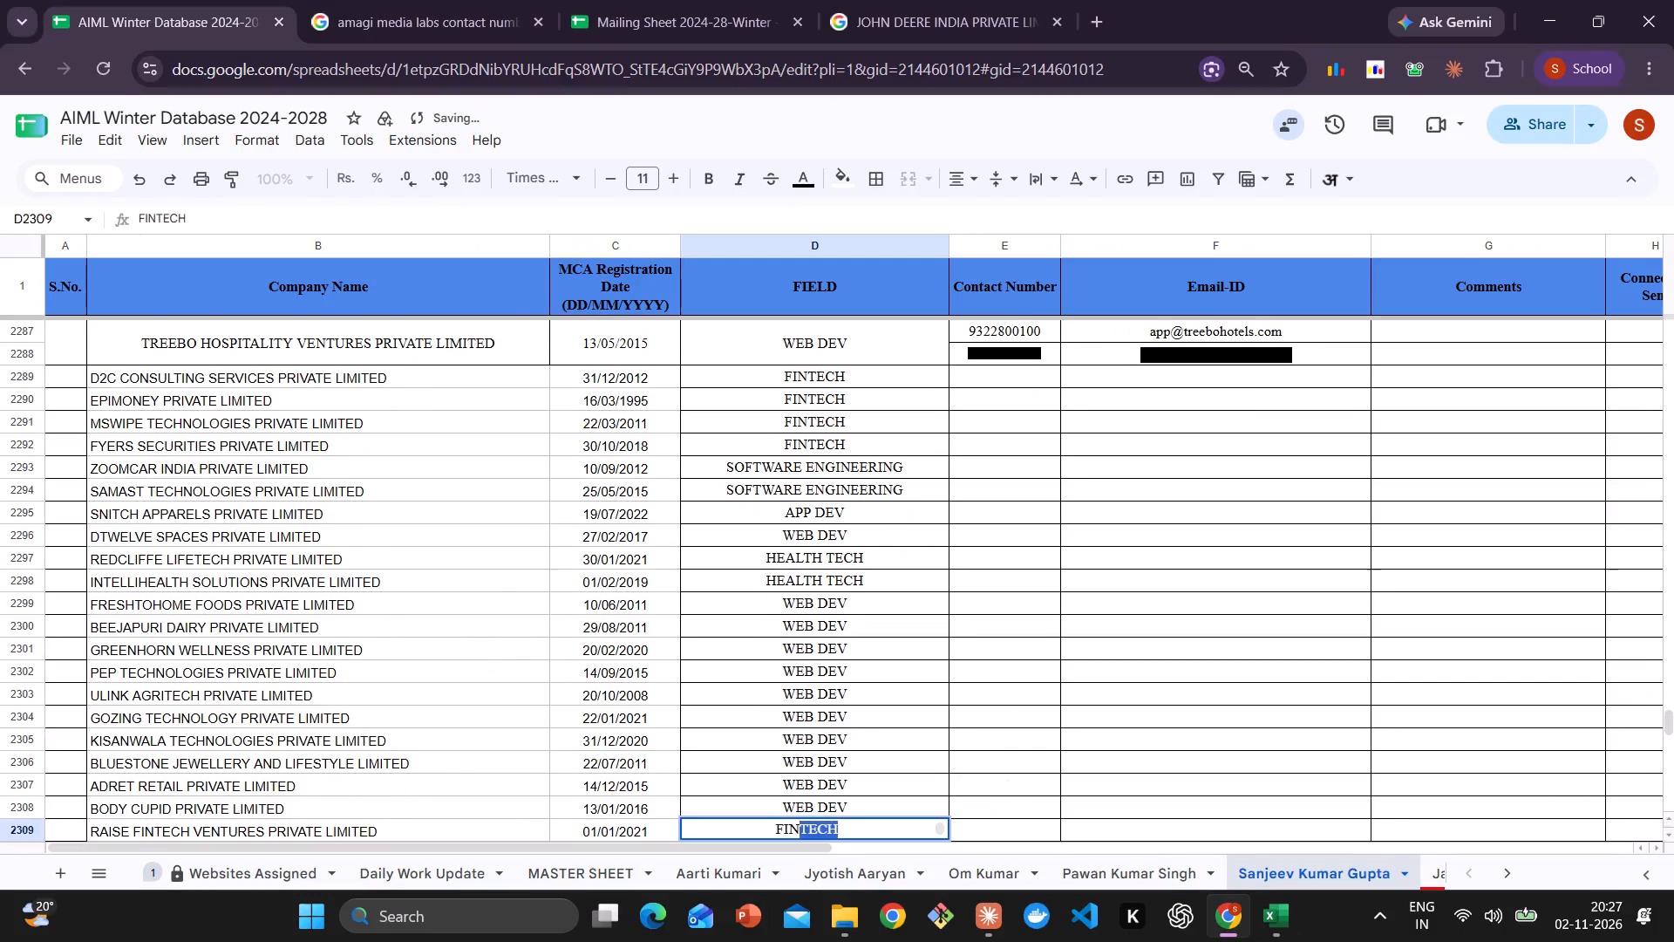
pyautogui.press('Return')
pyautogui.scroll(-1, 753, 698)
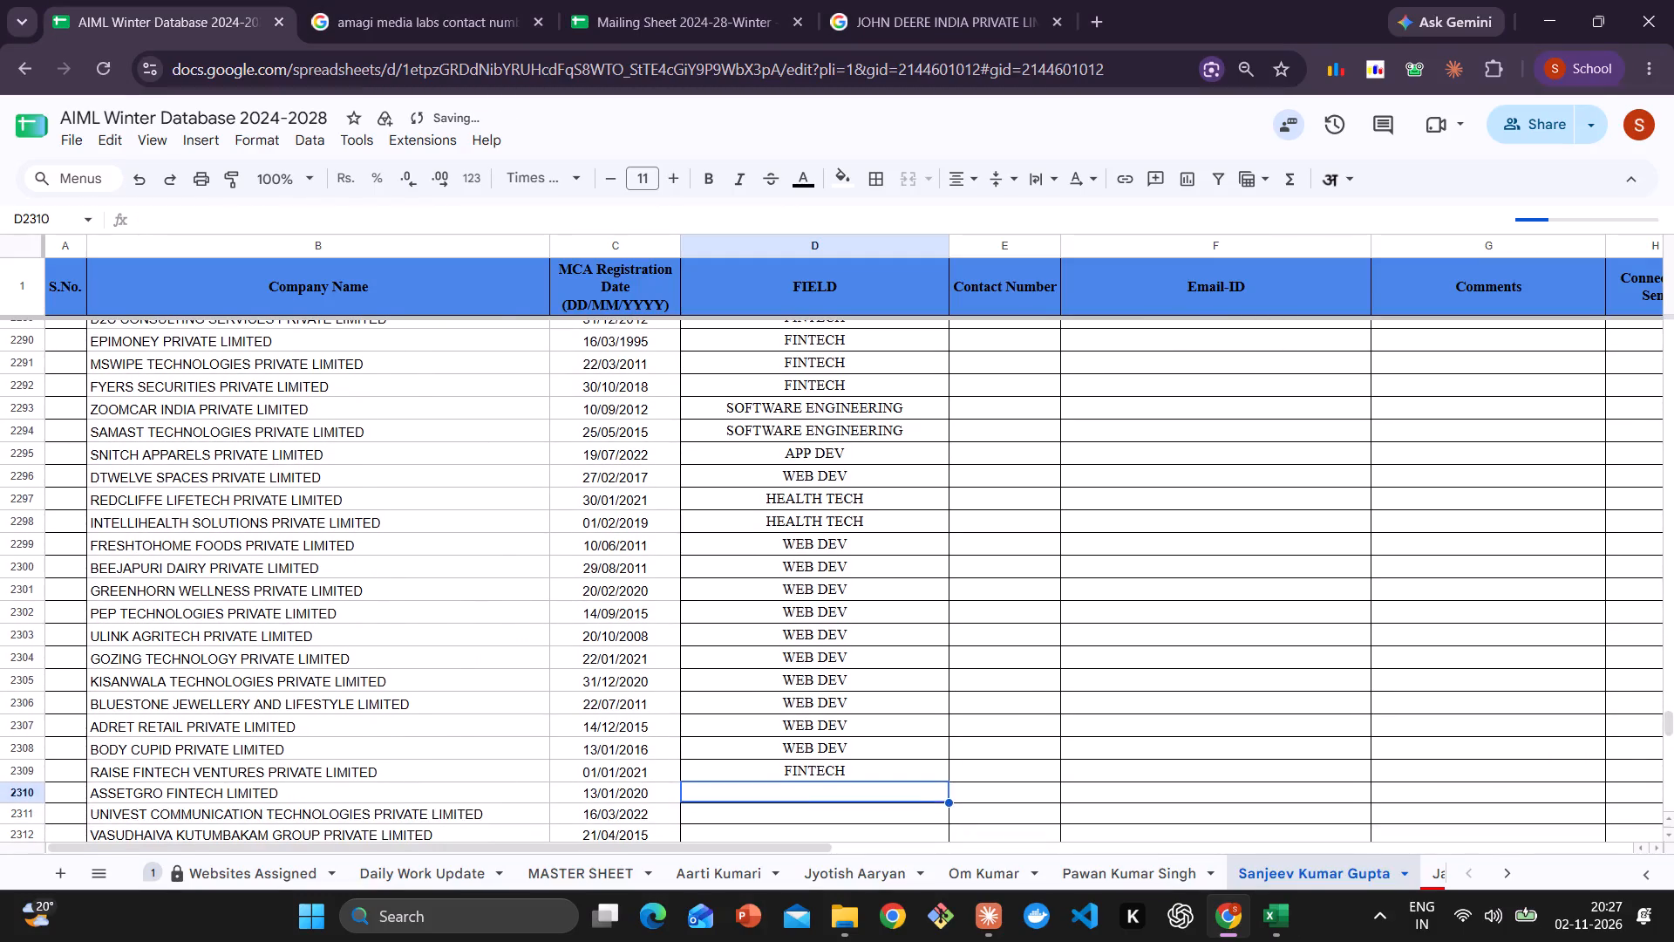
pyautogui.write('FIN')
pyautogui.press('Tab')
pyautogui.press('Down')
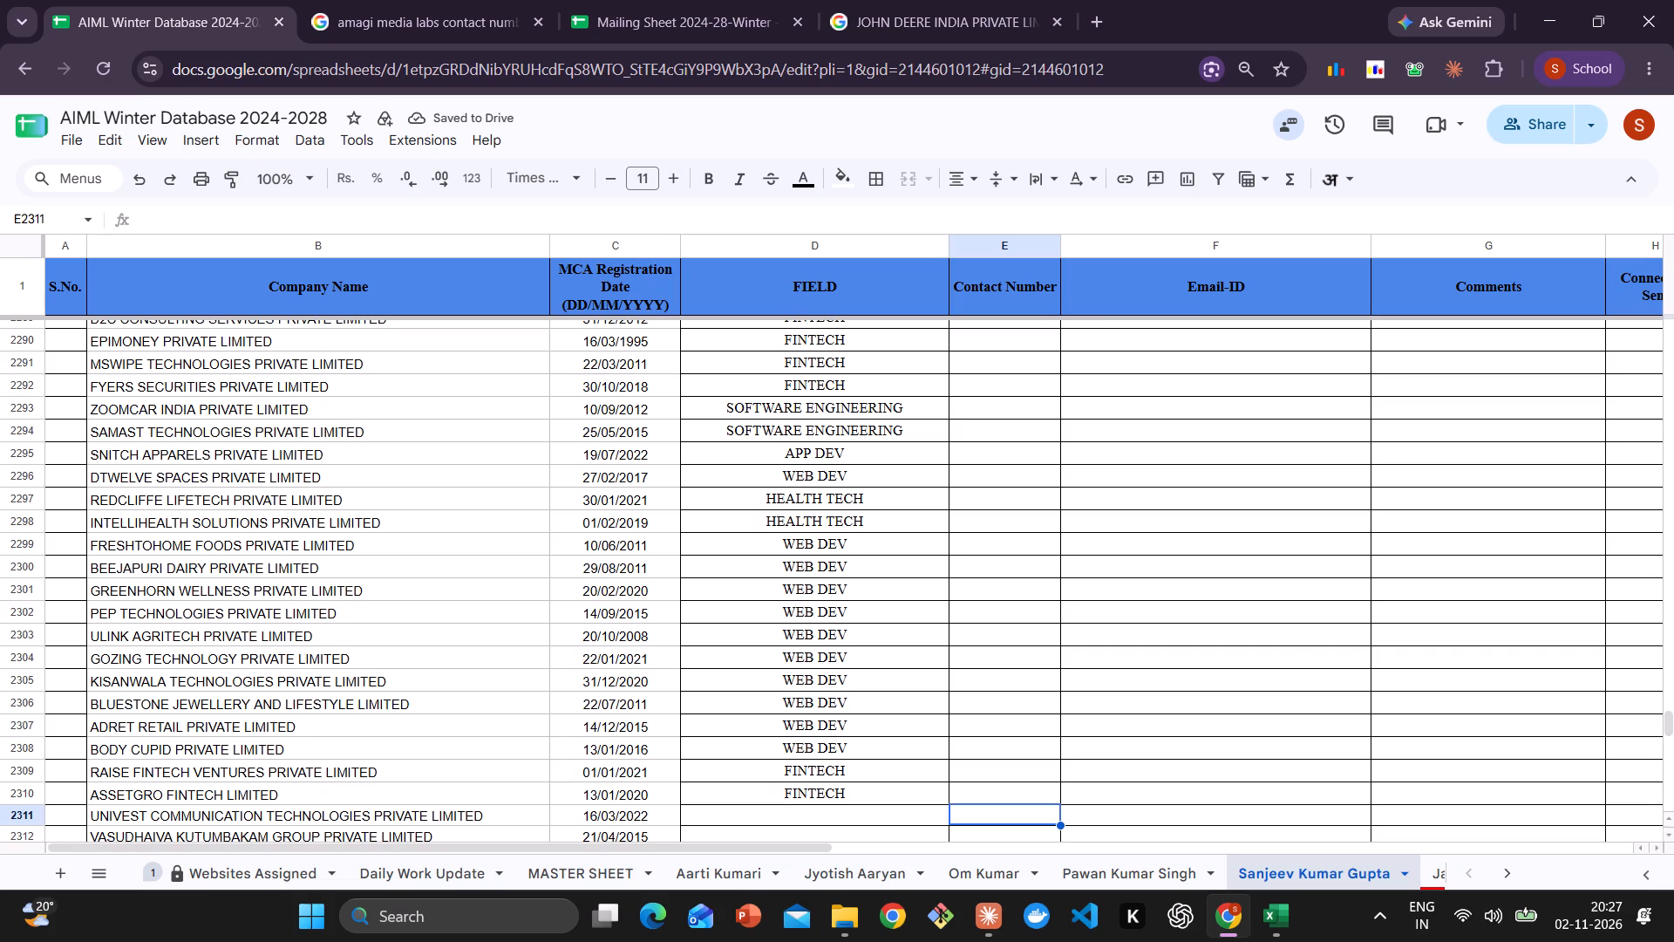
pyautogui.press('Left')
pyautogui.write('FIn')
pyautogui.press('Return')
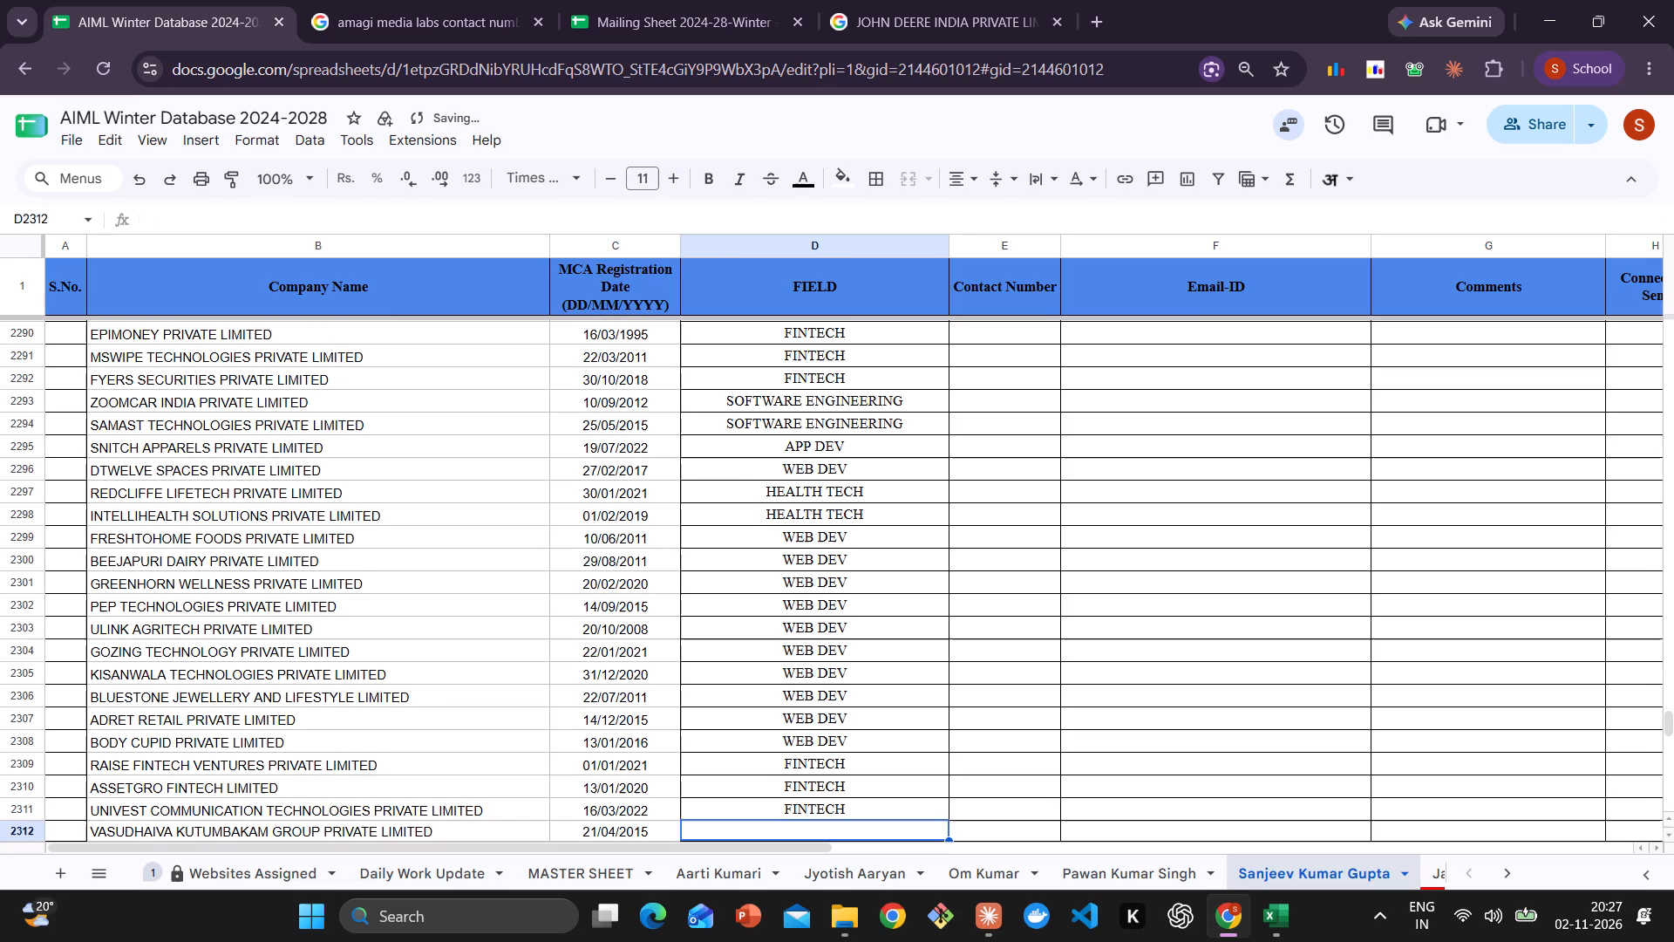
# Enter WEB DEV as the FIELD for VASUDHAIVA KUTUMBAKAM GROUP in the database sheet.
pyautogui.scroll(-1, 753, 698)
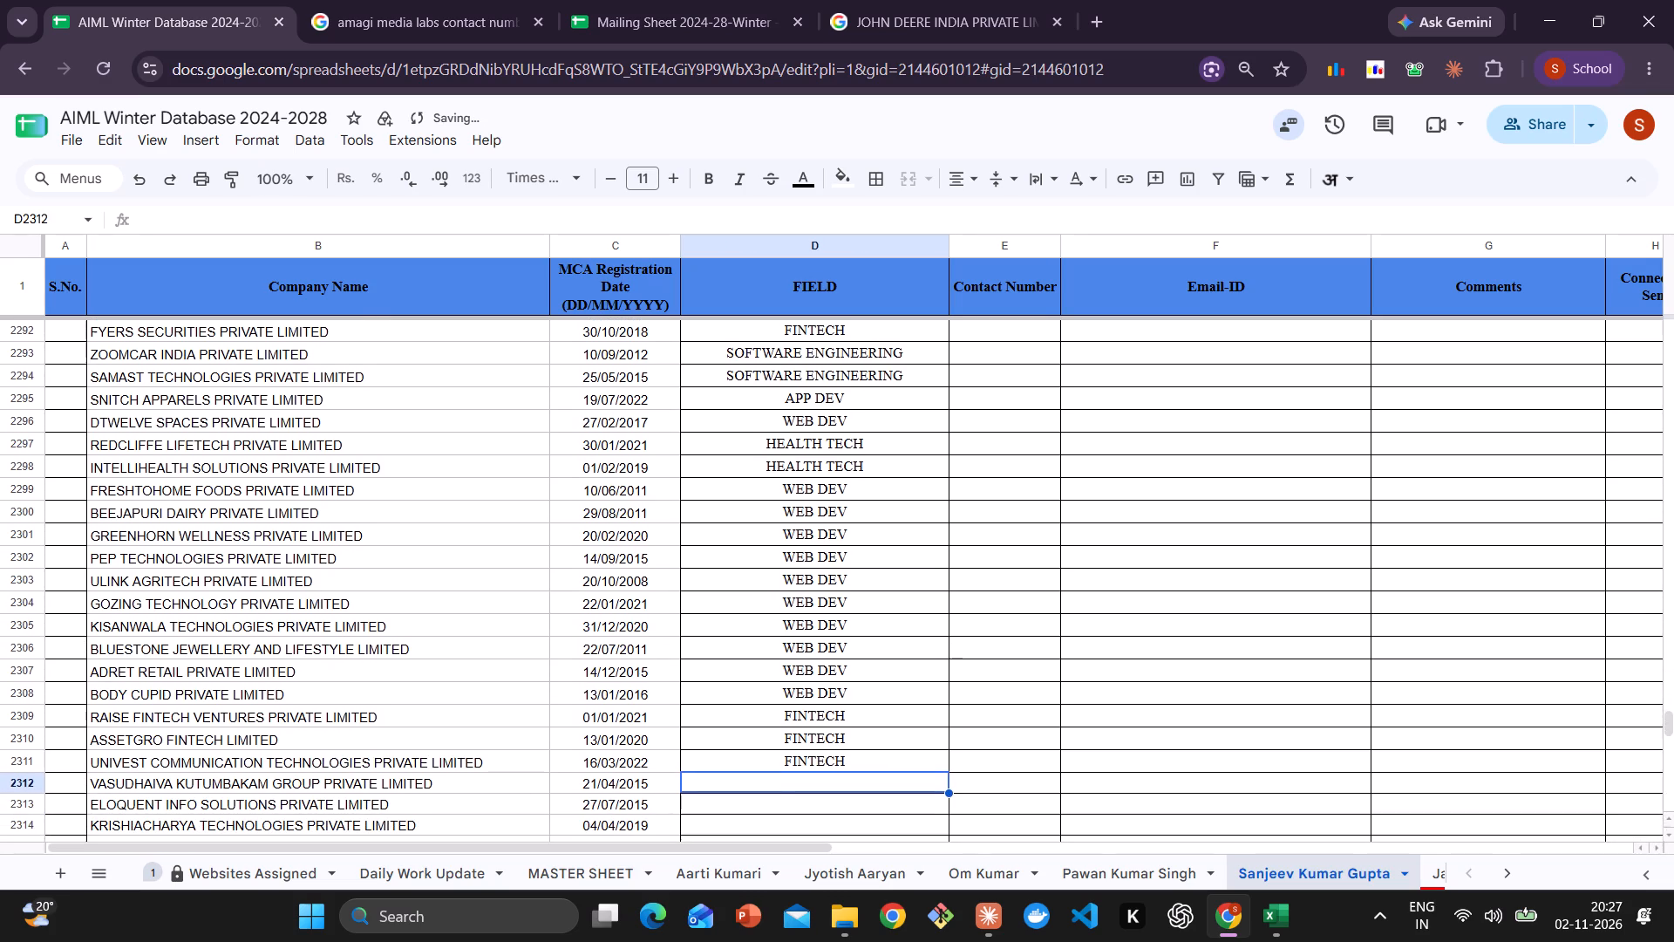
pyautogui.scroll(-1, 753, 698)
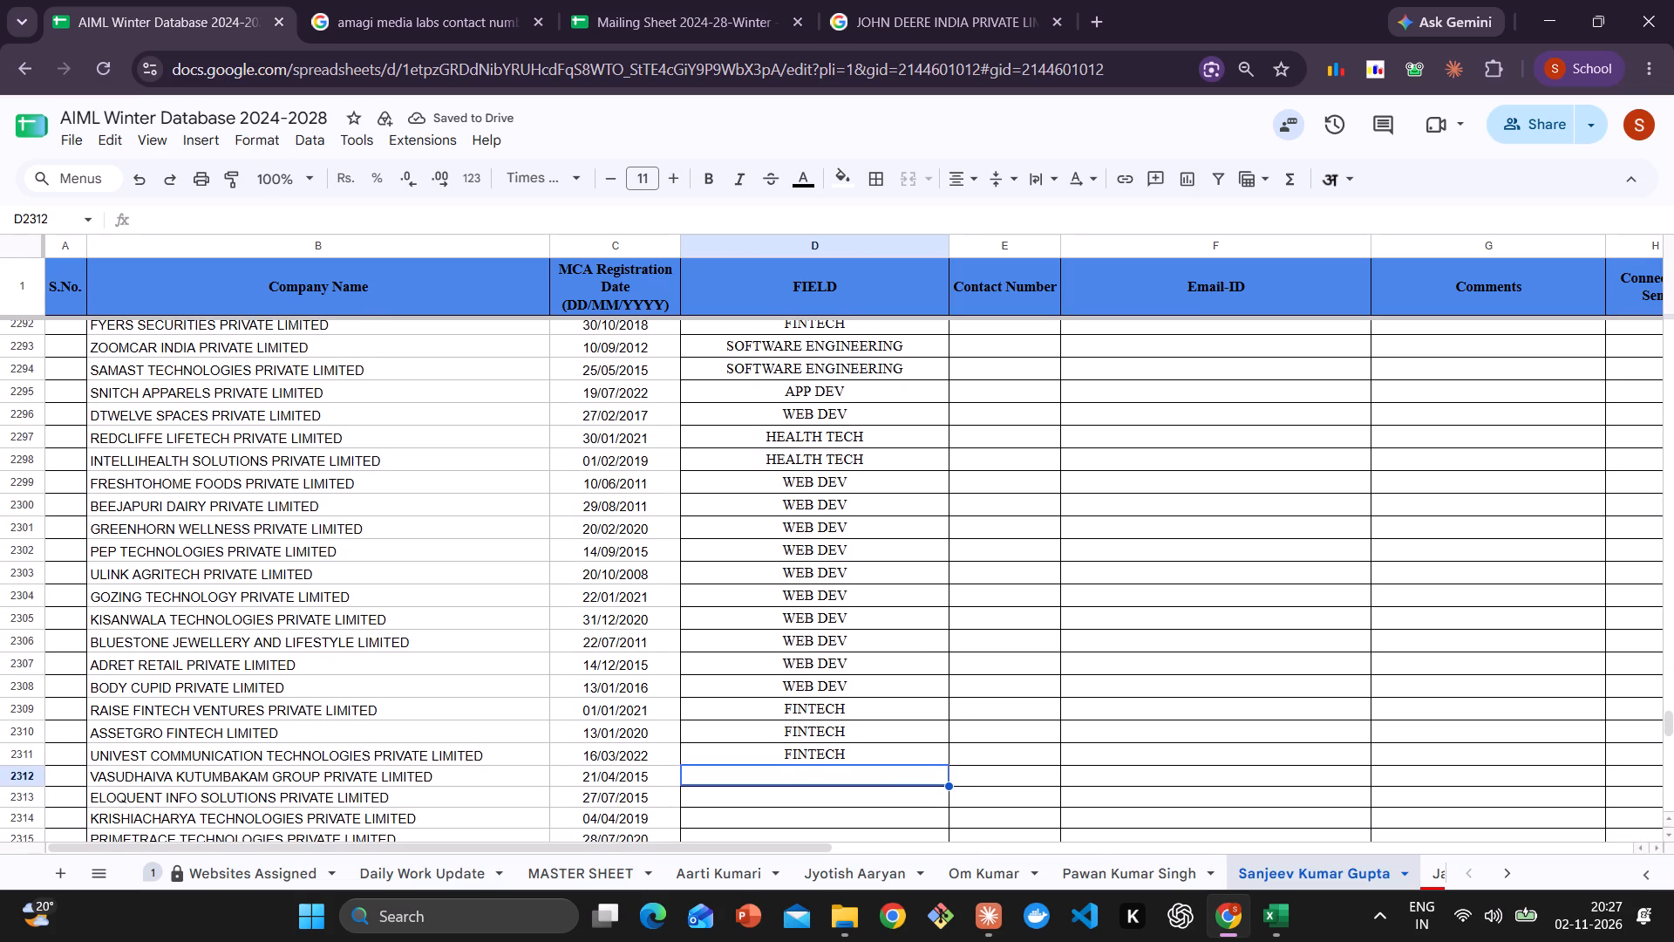
pyautogui.write('WEB')
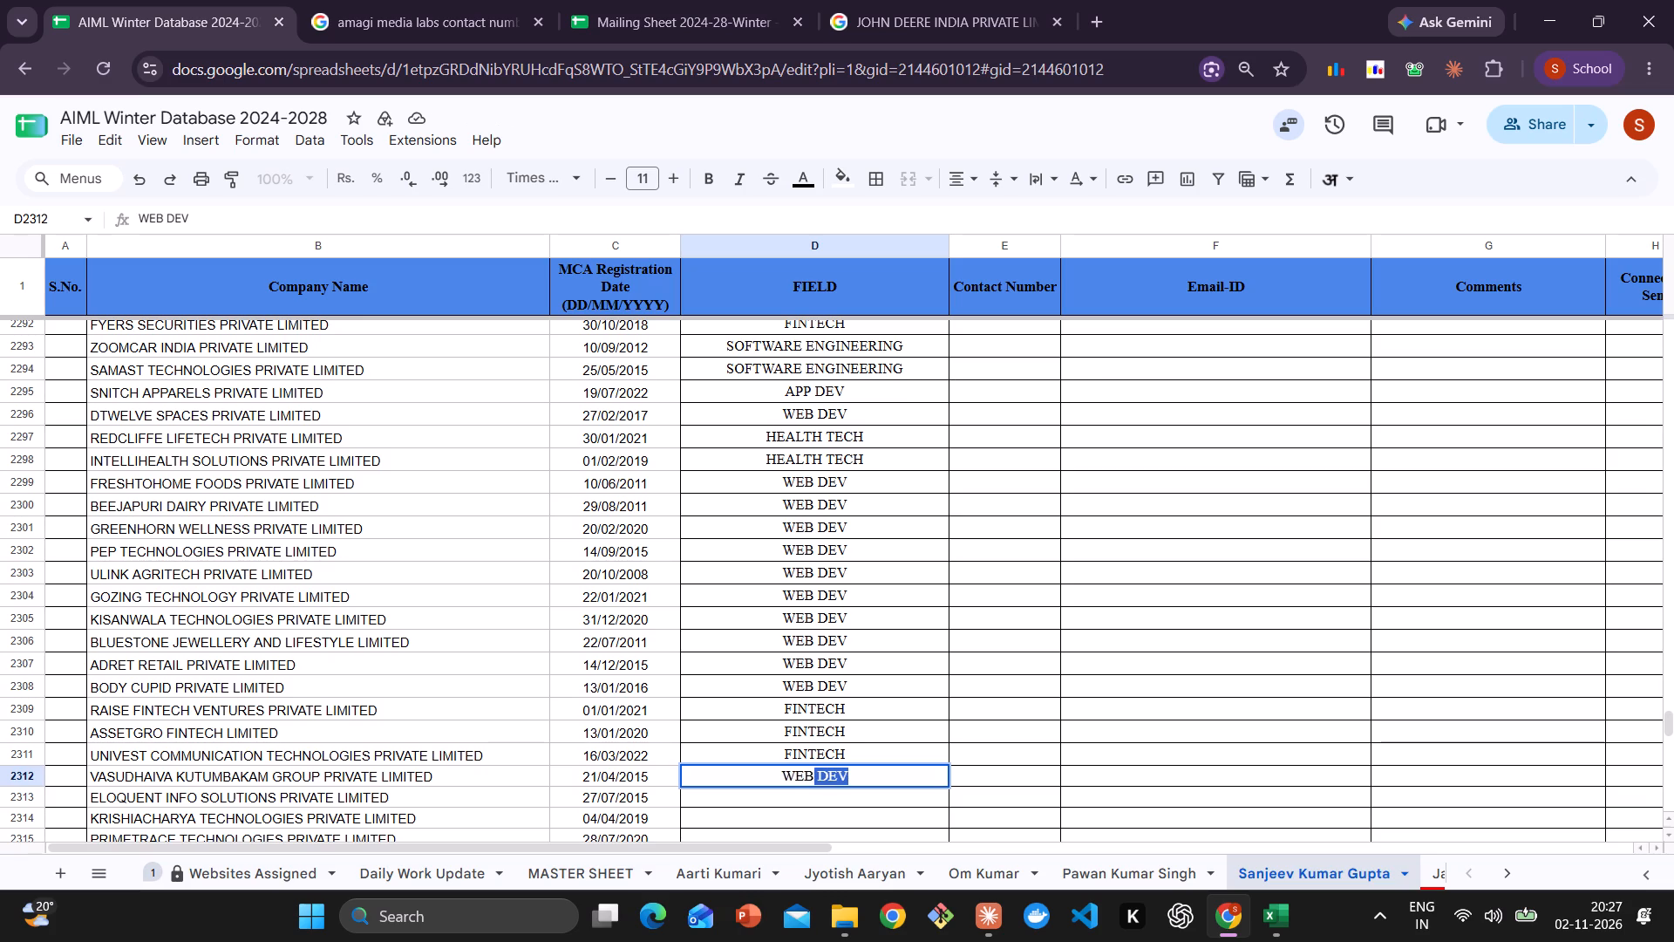
pyautogui.press('Return')
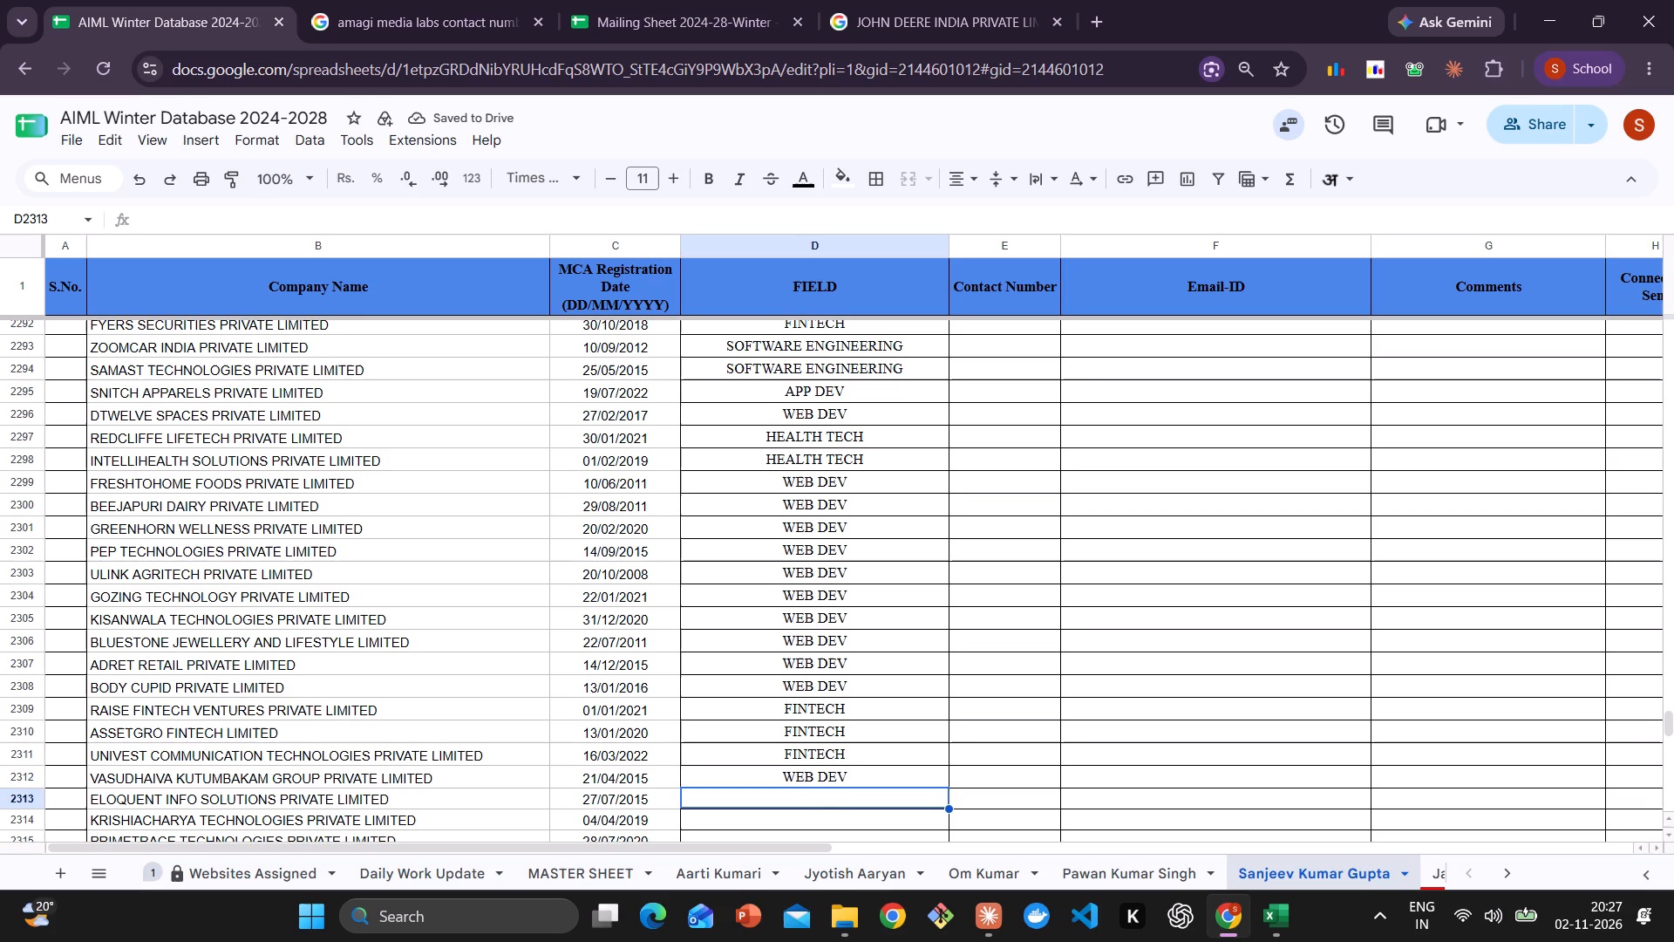
# Enter WEB DEV as the FIELD for the five companies from ELOQUENT INFO SOLUTIONS through CRESCERE TECHNOLOGIES.
pyautogui.hotkey('shift', 'w')
pyautogui.hotkey('shift', 'Return')
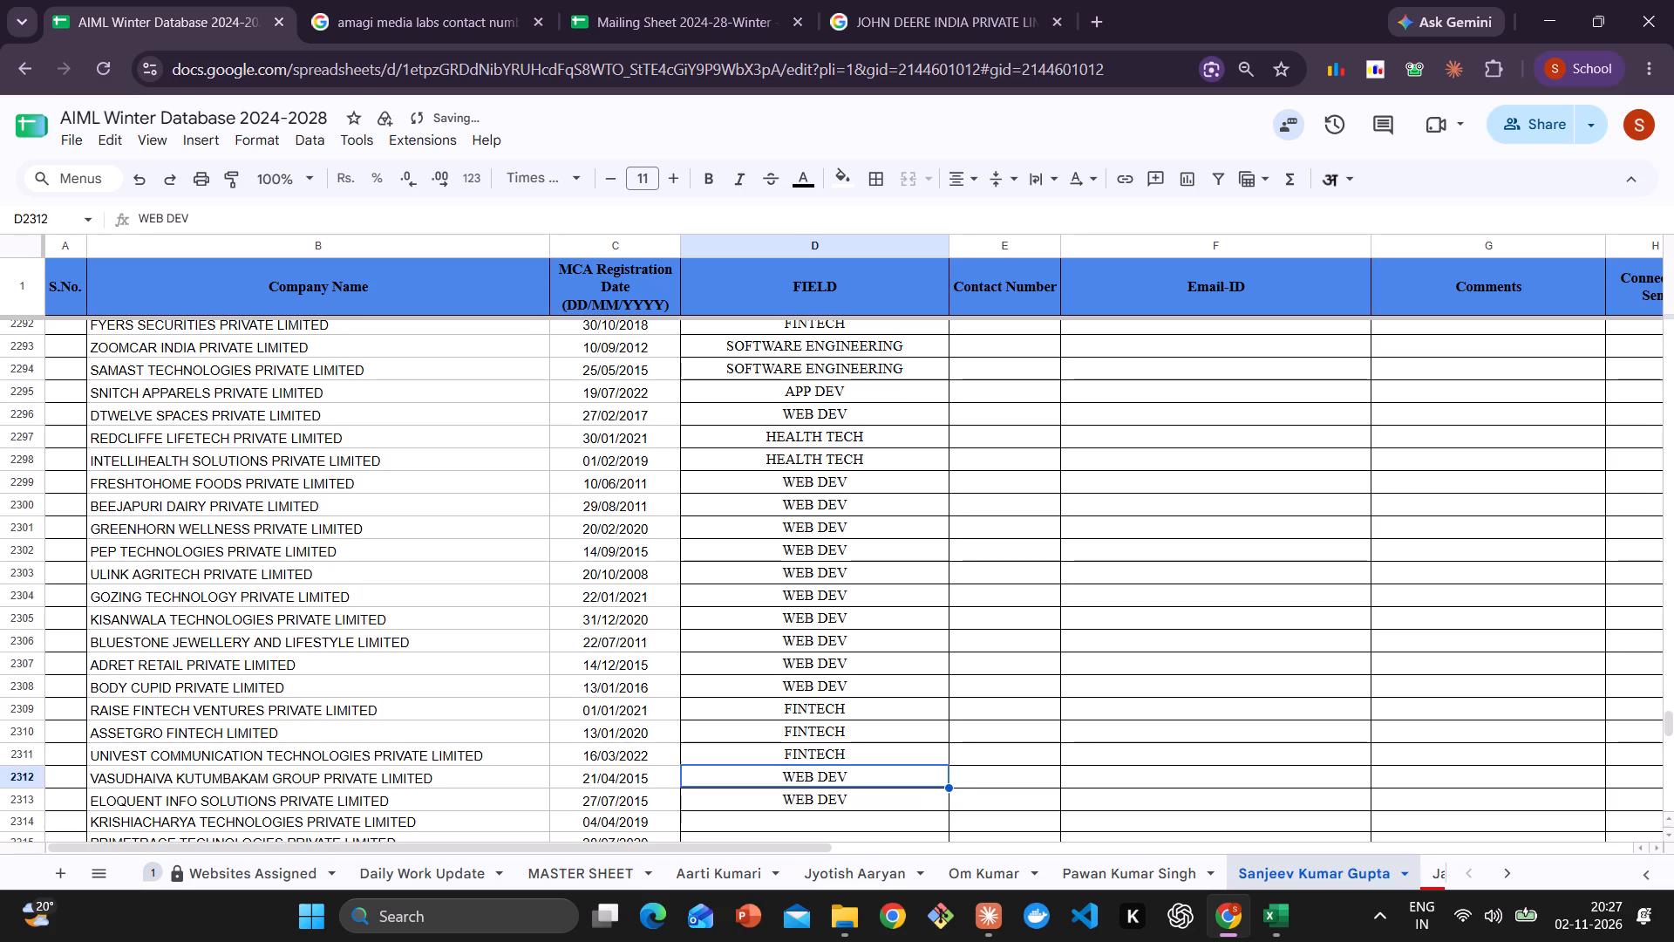
pyautogui.press('Down')
pyautogui.scroll(-1, 753, 698)
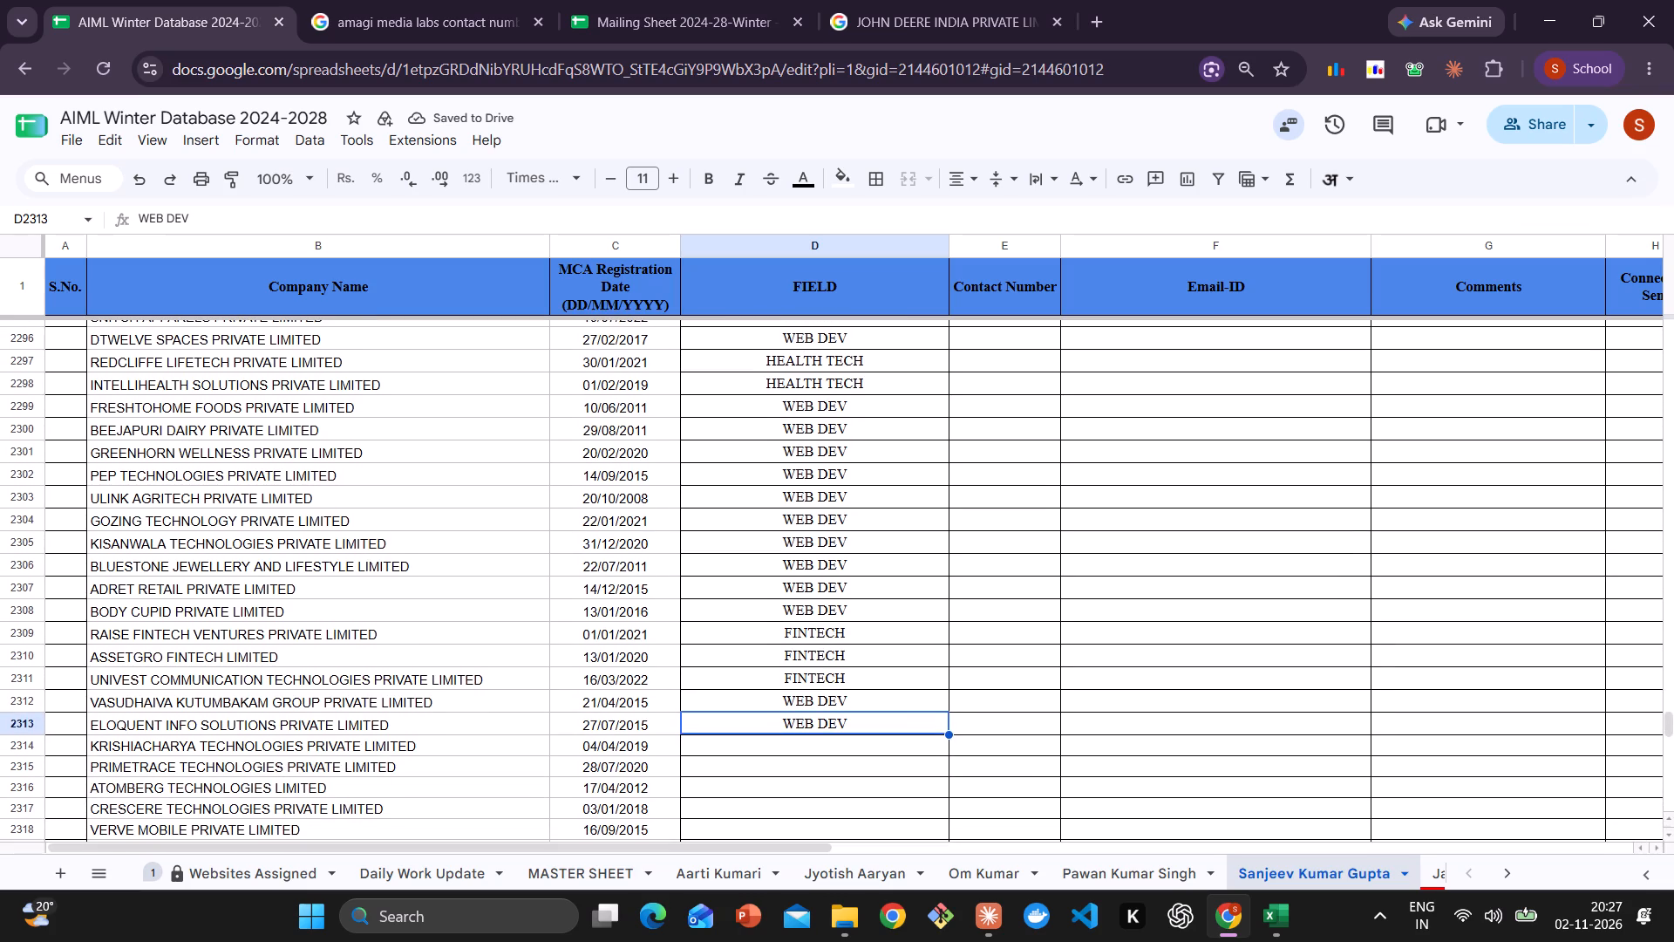
pyautogui.press('Down')
pyautogui.write('WE')
pyautogui.press('Return')
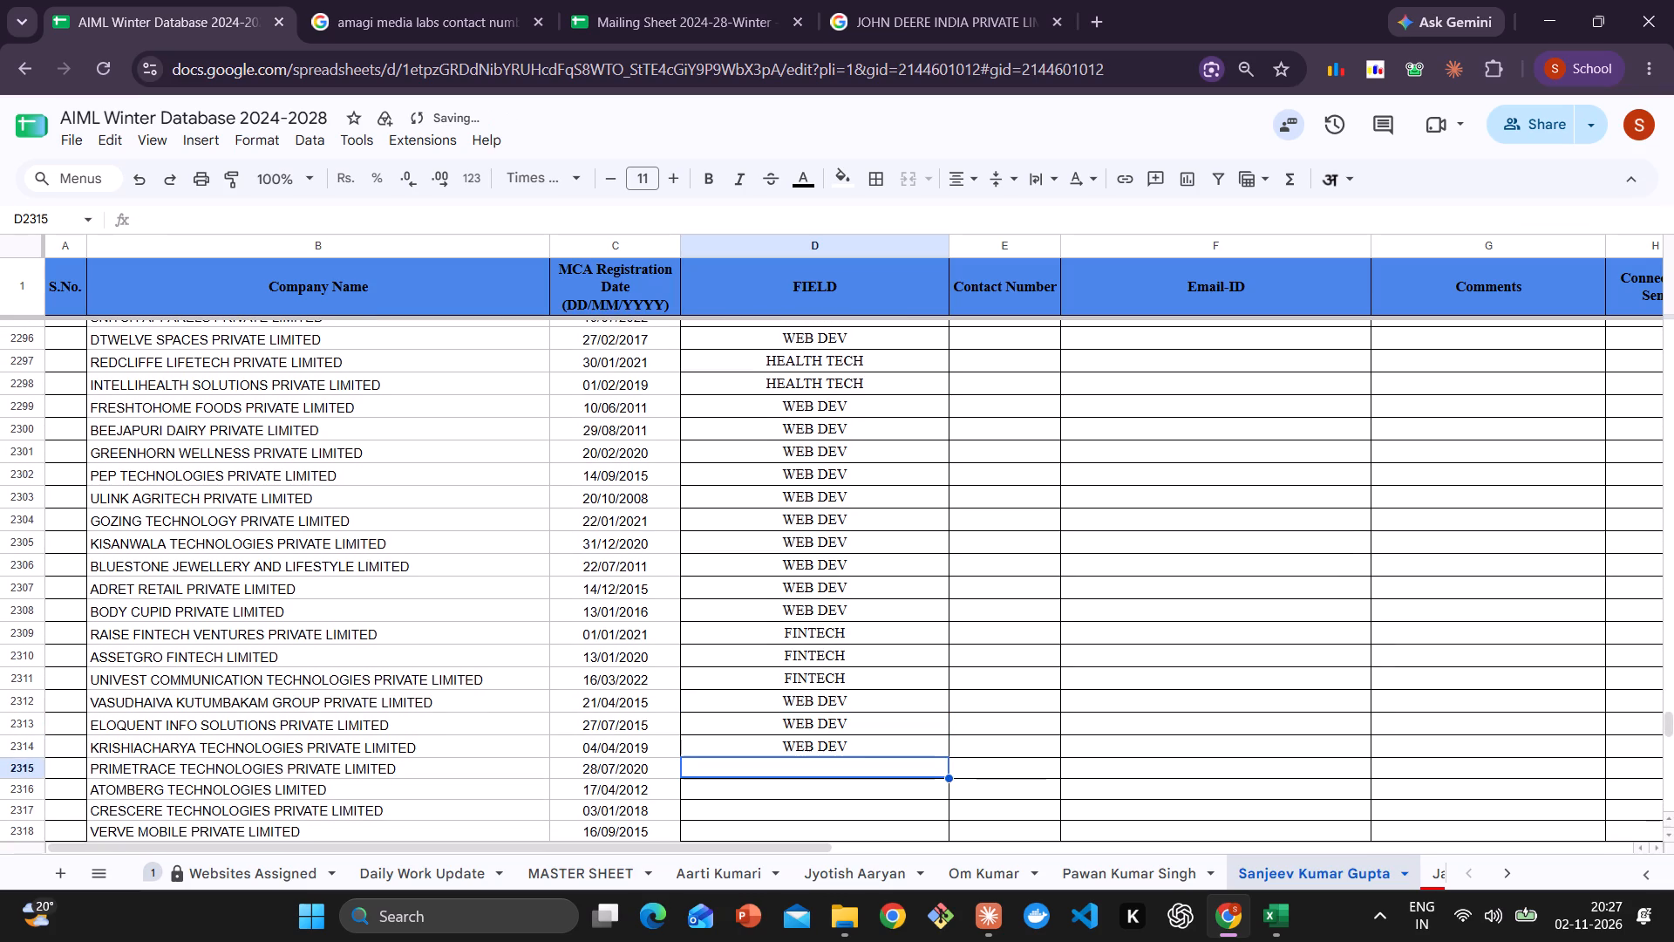
pyautogui.write('WE')
pyautogui.press('Return')
pyautogui.write('WE')
pyautogui.press('Return')
pyautogui.write('WE')
pyautogui.press('Return')
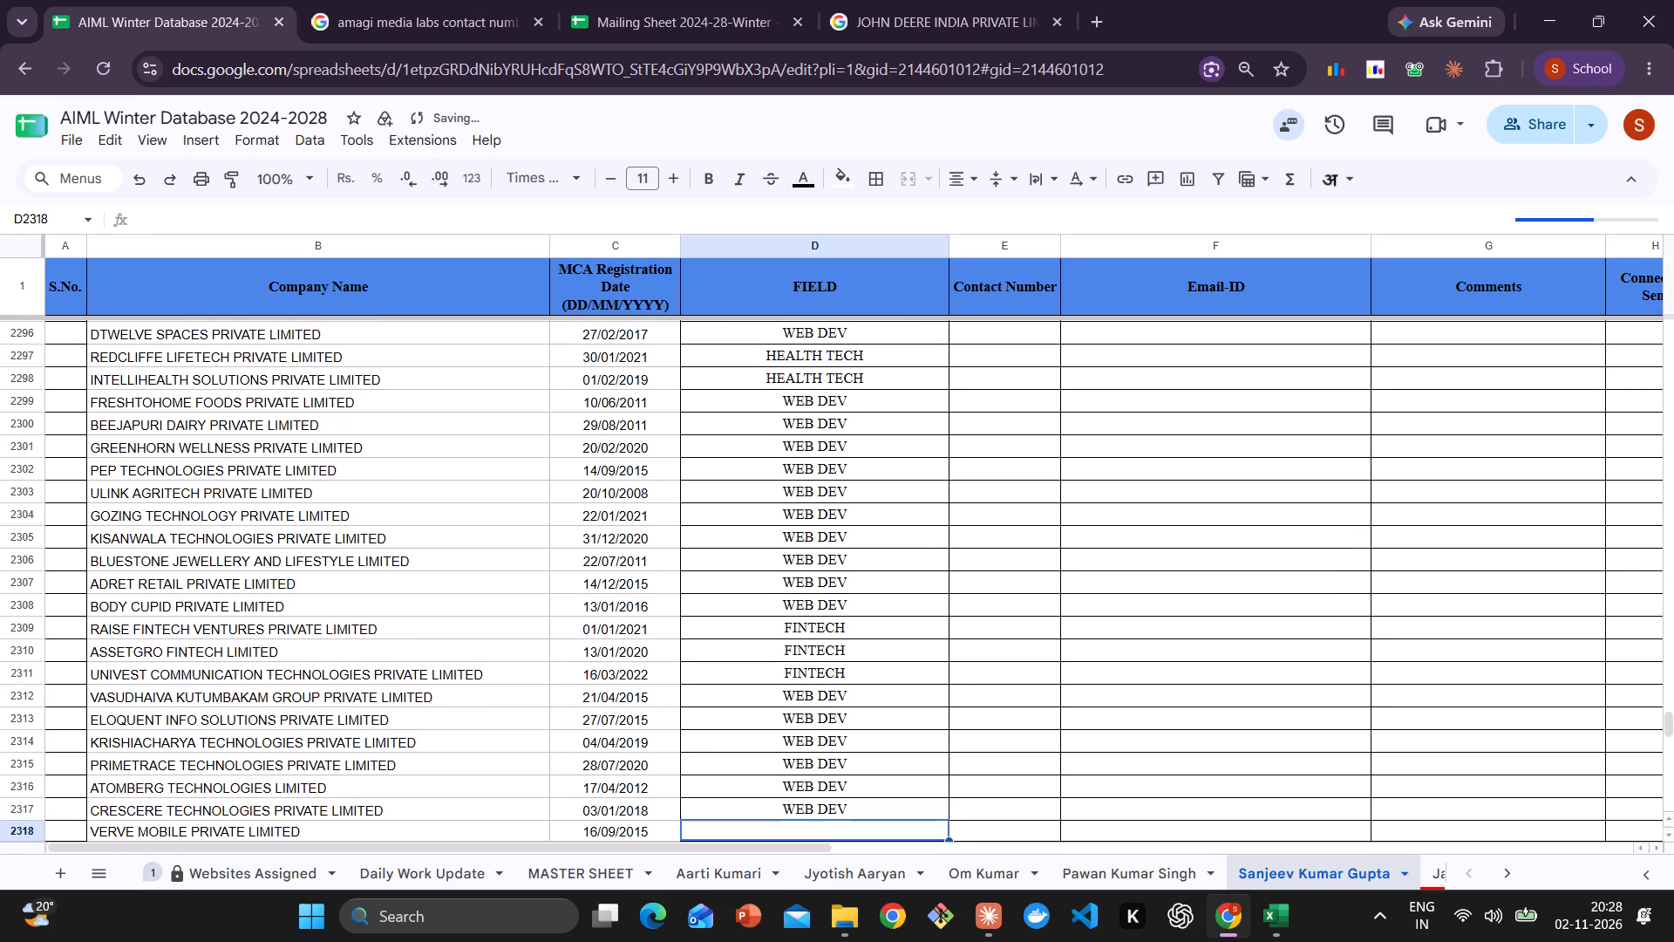
# Enter APP DEV as the FIELD for VERVE MOBILE.
pyautogui.hotkey('shift', 'w')
pyautogui.hotkey('shift', 'BackSpace')
pyautogui.hotkey('shift', 'BackSpace')
pyautogui.write('APP')
pyautogui.press('Return')
# Enter WEB DEV as the FIELD for KOMOREBI TECH SOLUTIONS, the last company in the sheet.
pyautogui.scroll(-1, 753, 698)
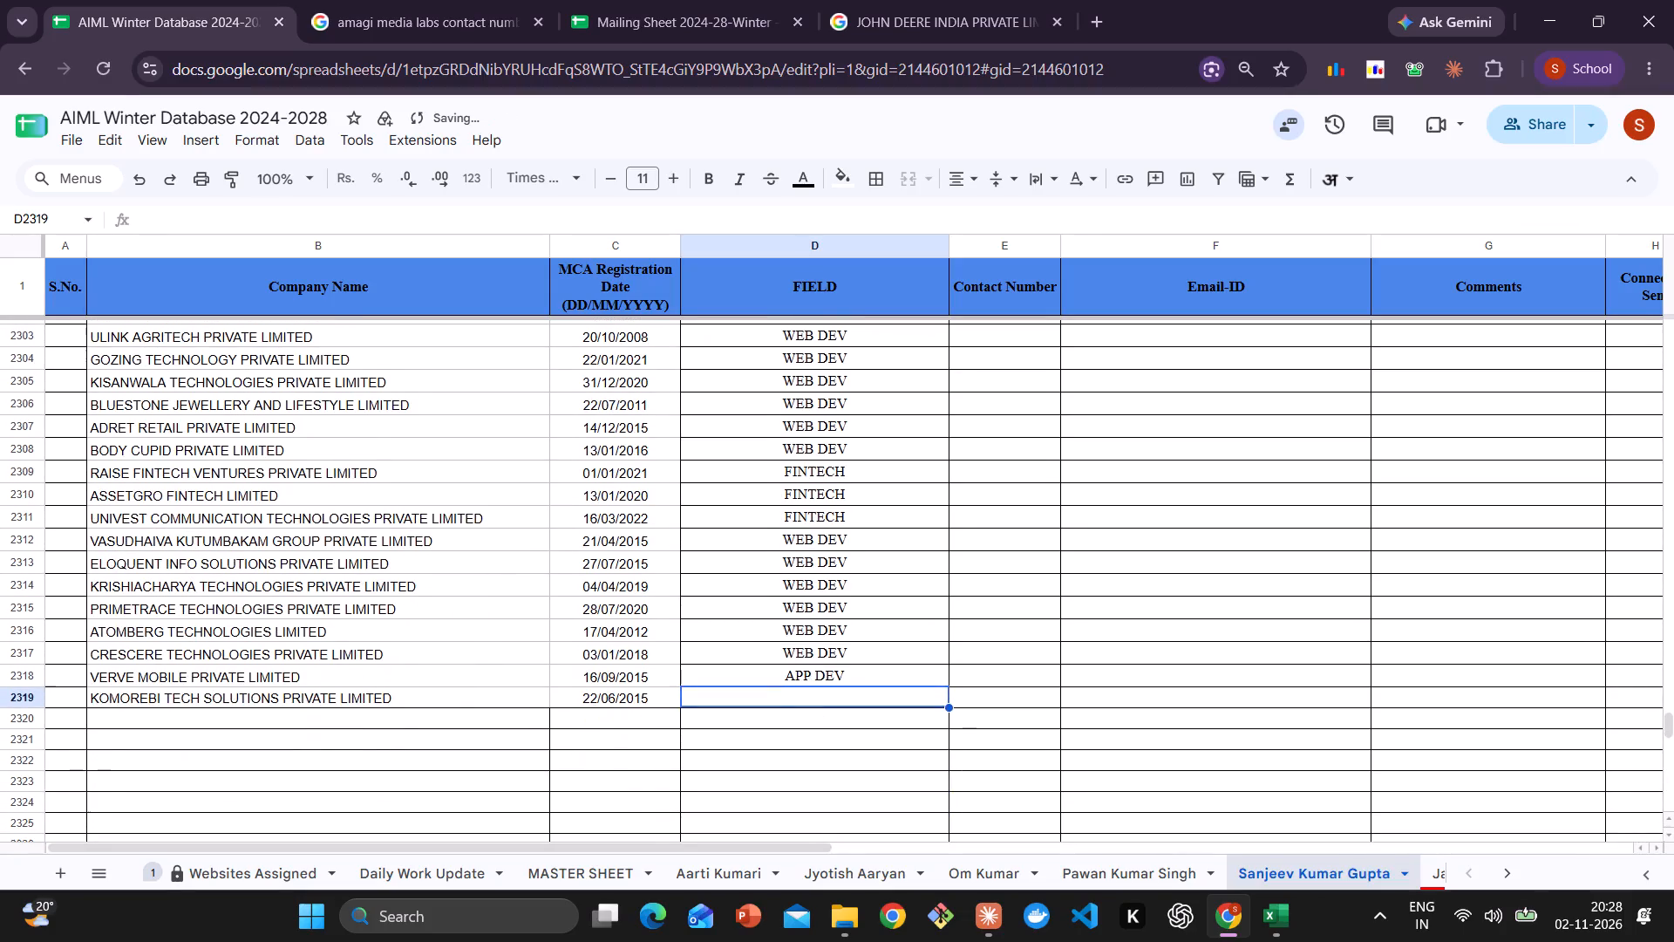
pyautogui.scroll(-1, 753, 698)
pyautogui.write('WEB')
pyautogui.press('Return')
# Select the company names from MEBIGO LABS, beside the purple marker, through KOMOREBI TECH SOLUTIONS to check how many entries there are.
pyautogui.scroll(9, 753, 698)
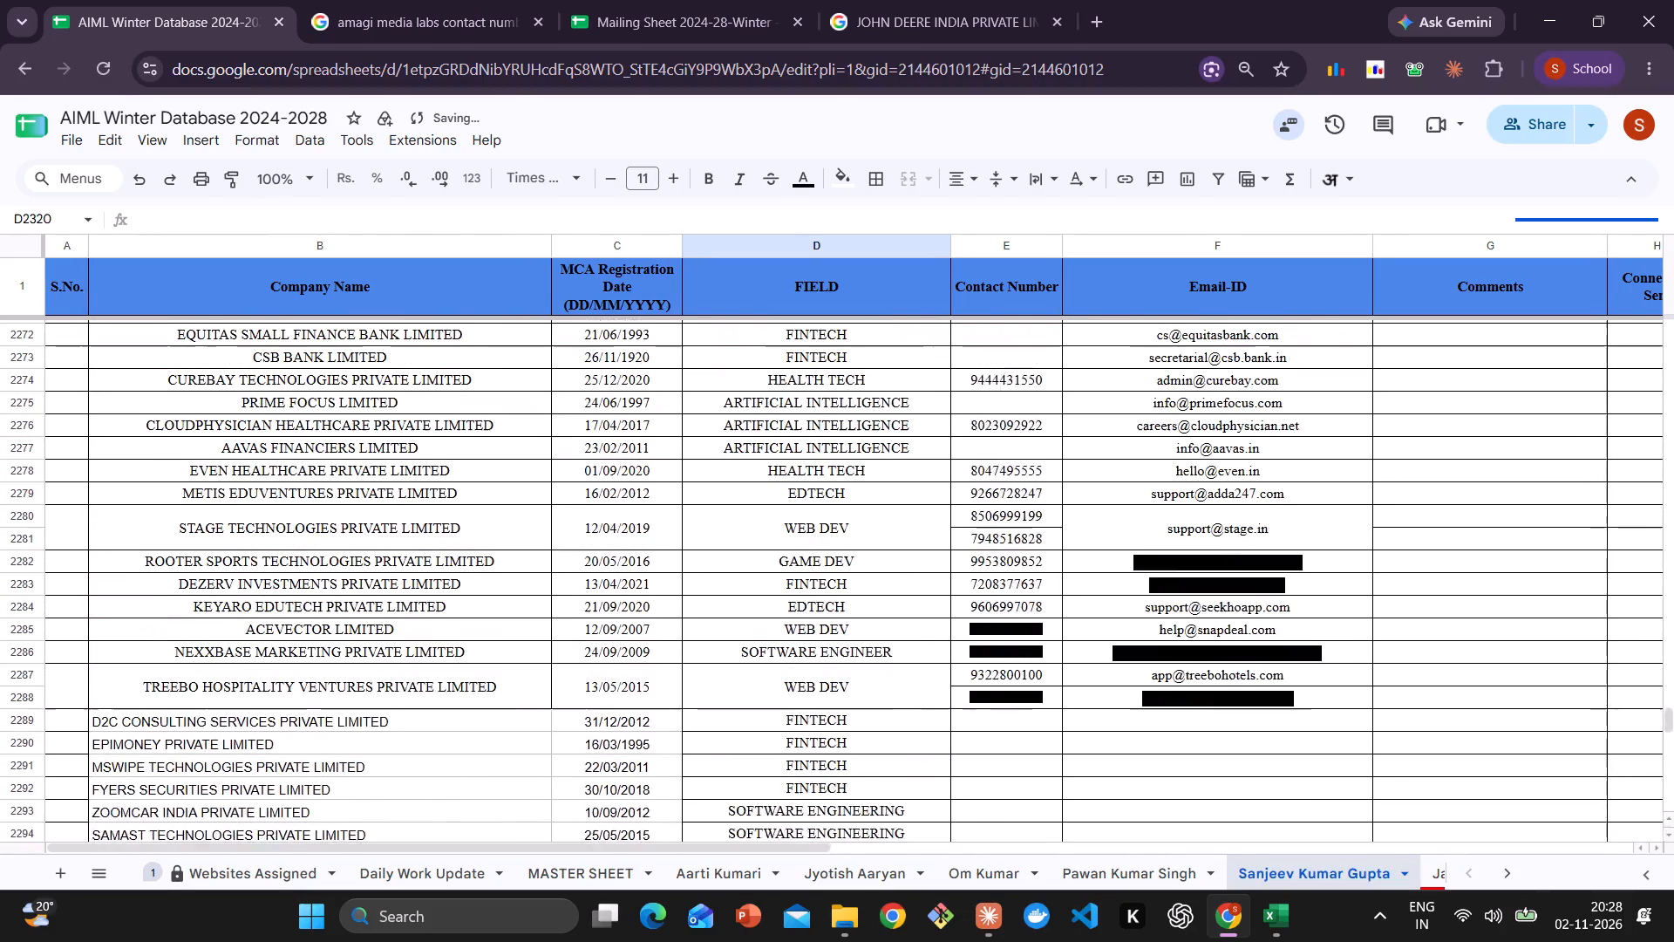
pyautogui.scroll(-3, 753, 698)
pyautogui.scroll(7, 753, 698)
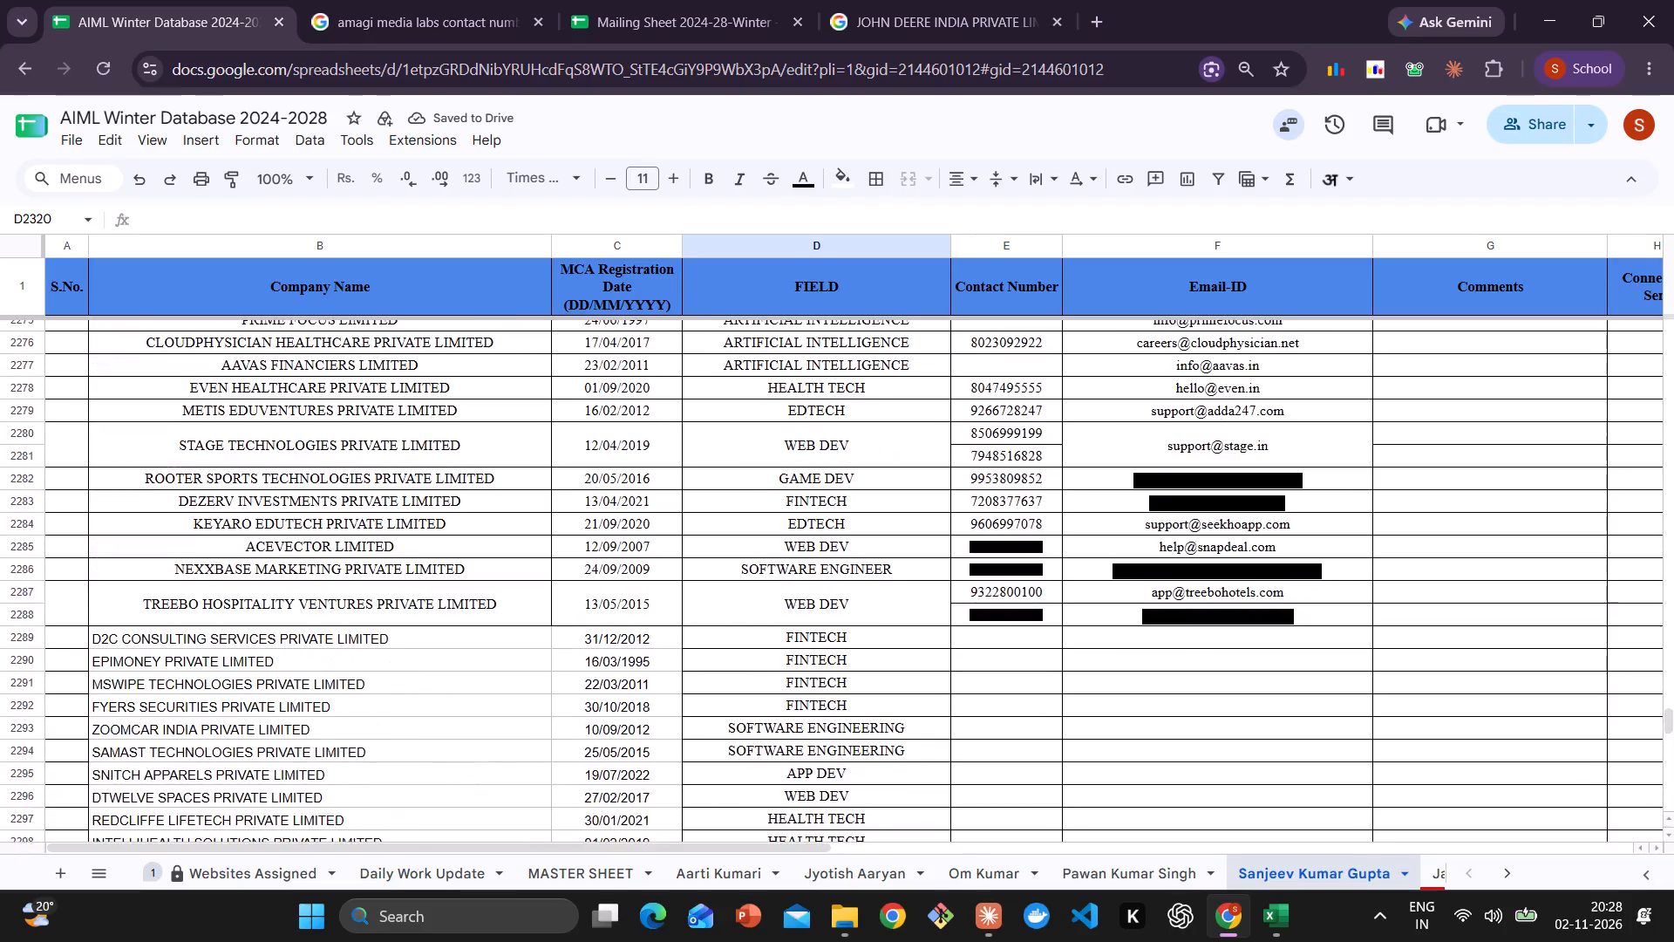
pyautogui.scroll(6, 753, 698)
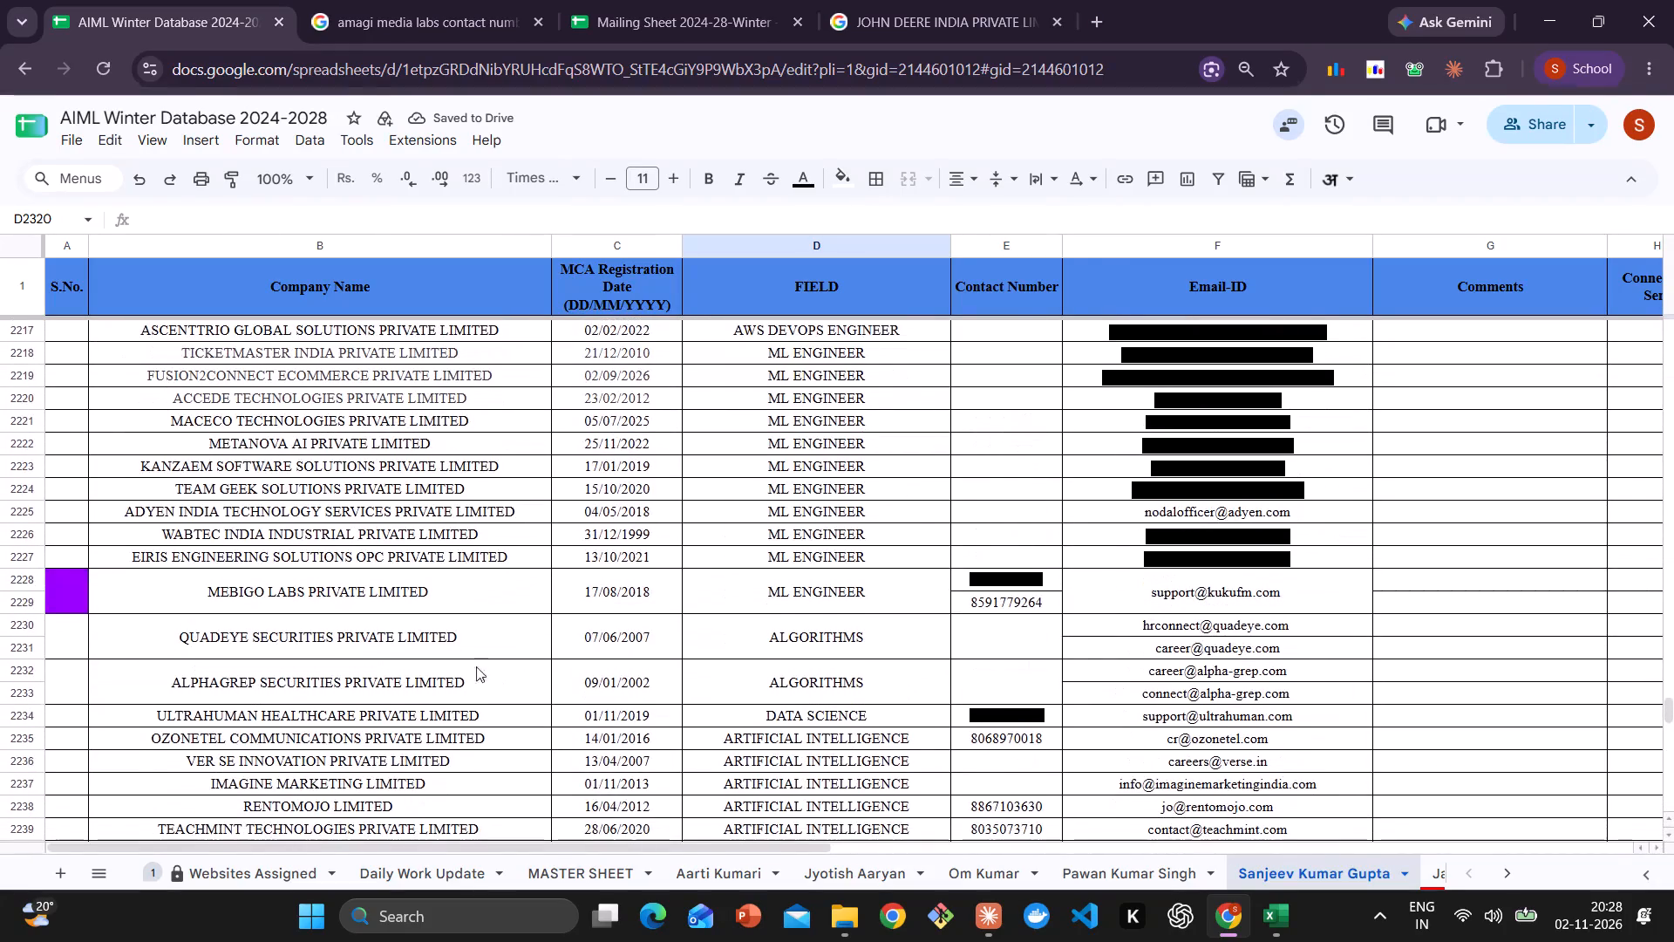
pyautogui.click(447, 605)
pyautogui.hotkey('shift', 'Down')
pyautogui.hotkey('shift', 'Down')
pyautogui.hotkey('shift', 'Down')
pyautogui.hotkey('shift', 'Down')
pyautogui.hotkey('shift', 'Down')
pyautogui.hotkey('shift', 'Down')
pyautogui.hotkey('shift', 'Down')
pyautogui.hotkey('shift', 'Down')
pyautogui.hotkey('shift', 'Down')
pyautogui.hotkey('shift', 'Down')
pyautogui.hotkey('shift', 'Down')
pyautogui.hotkey('shift', 'Down')
pyautogui.hotkey('shift', 'Down')
pyautogui.hotkey('shift', 'Down')
pyautogui.hotkey('shift', 'Down')
pyautogui.hotkey('shift', 'Down')
pyautogui.hotkey('shift', 'Down')
pyautogui.hotkey('shift', 'Down')
pyautogui.hotkey('shift', 'Down')
pyautogui.hotkey('shift', 'Down')
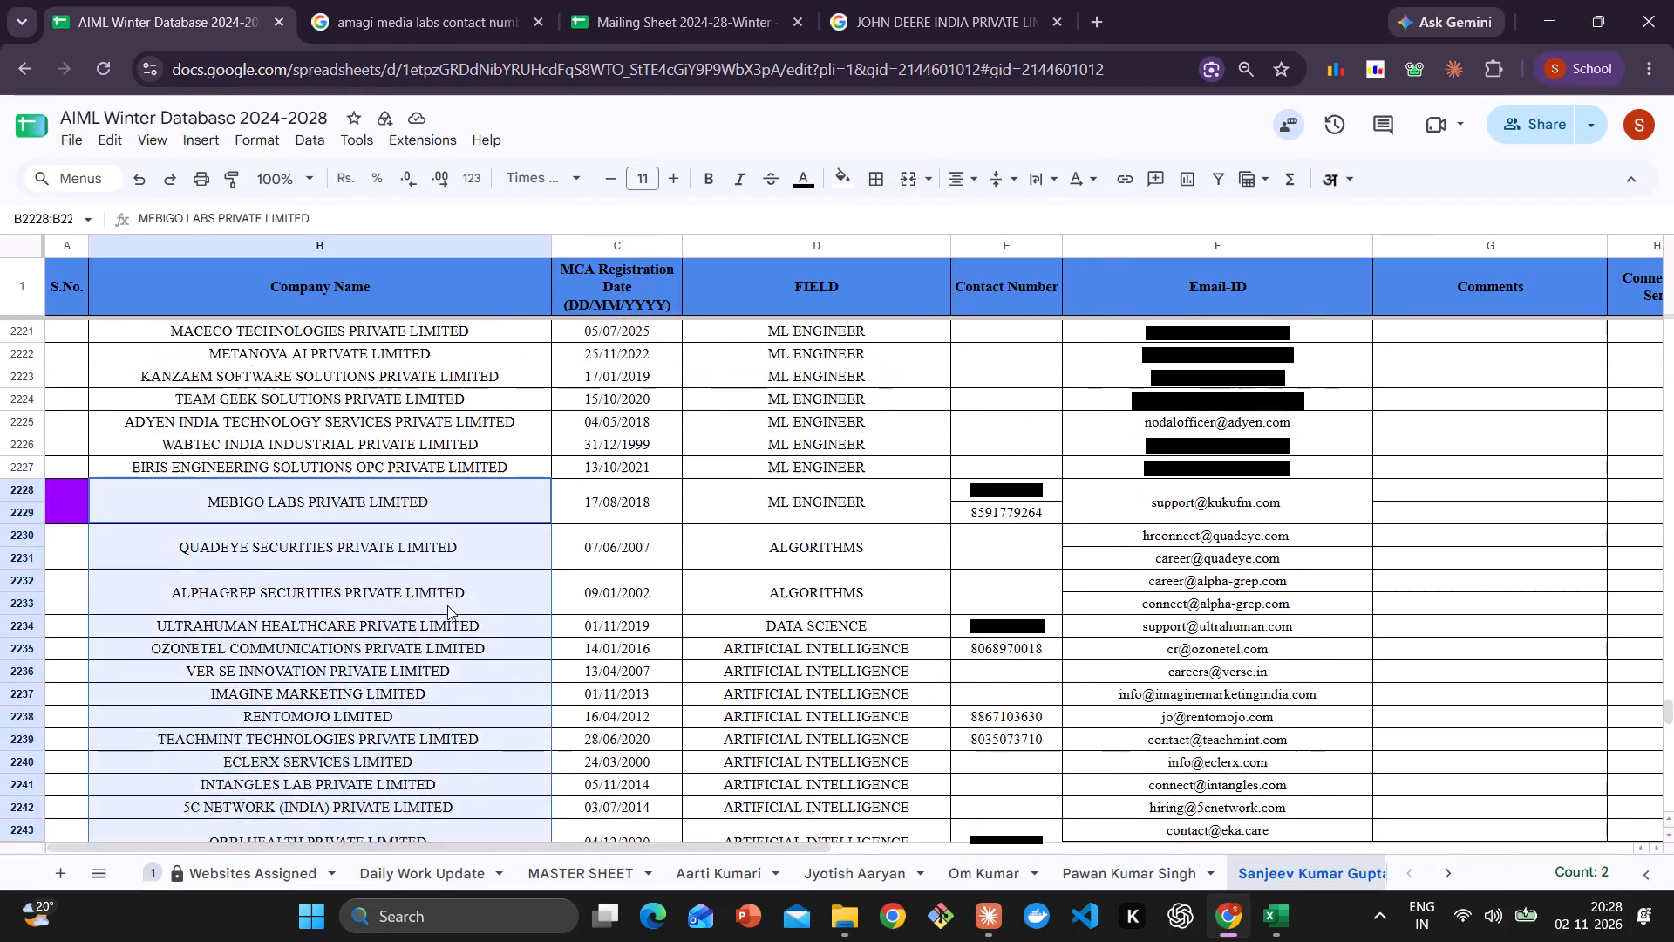
pyautogui.hotkey('shift', 'Down')
pyautogui.hotkey('shift', 'Down')
pyautogui.hotkey('shift', 'Down')
pyautogui.hotkey('shift', 'Down')
pyautogui.hotkey('shift', 'Down')
pyautogui.hotkey('shift', 'Down')
pyautogui.hotkey('shift', 'Down')
pyautogui.hotkey('shift', 'Down')
pyautogui.hotkey('shift', 'Down')
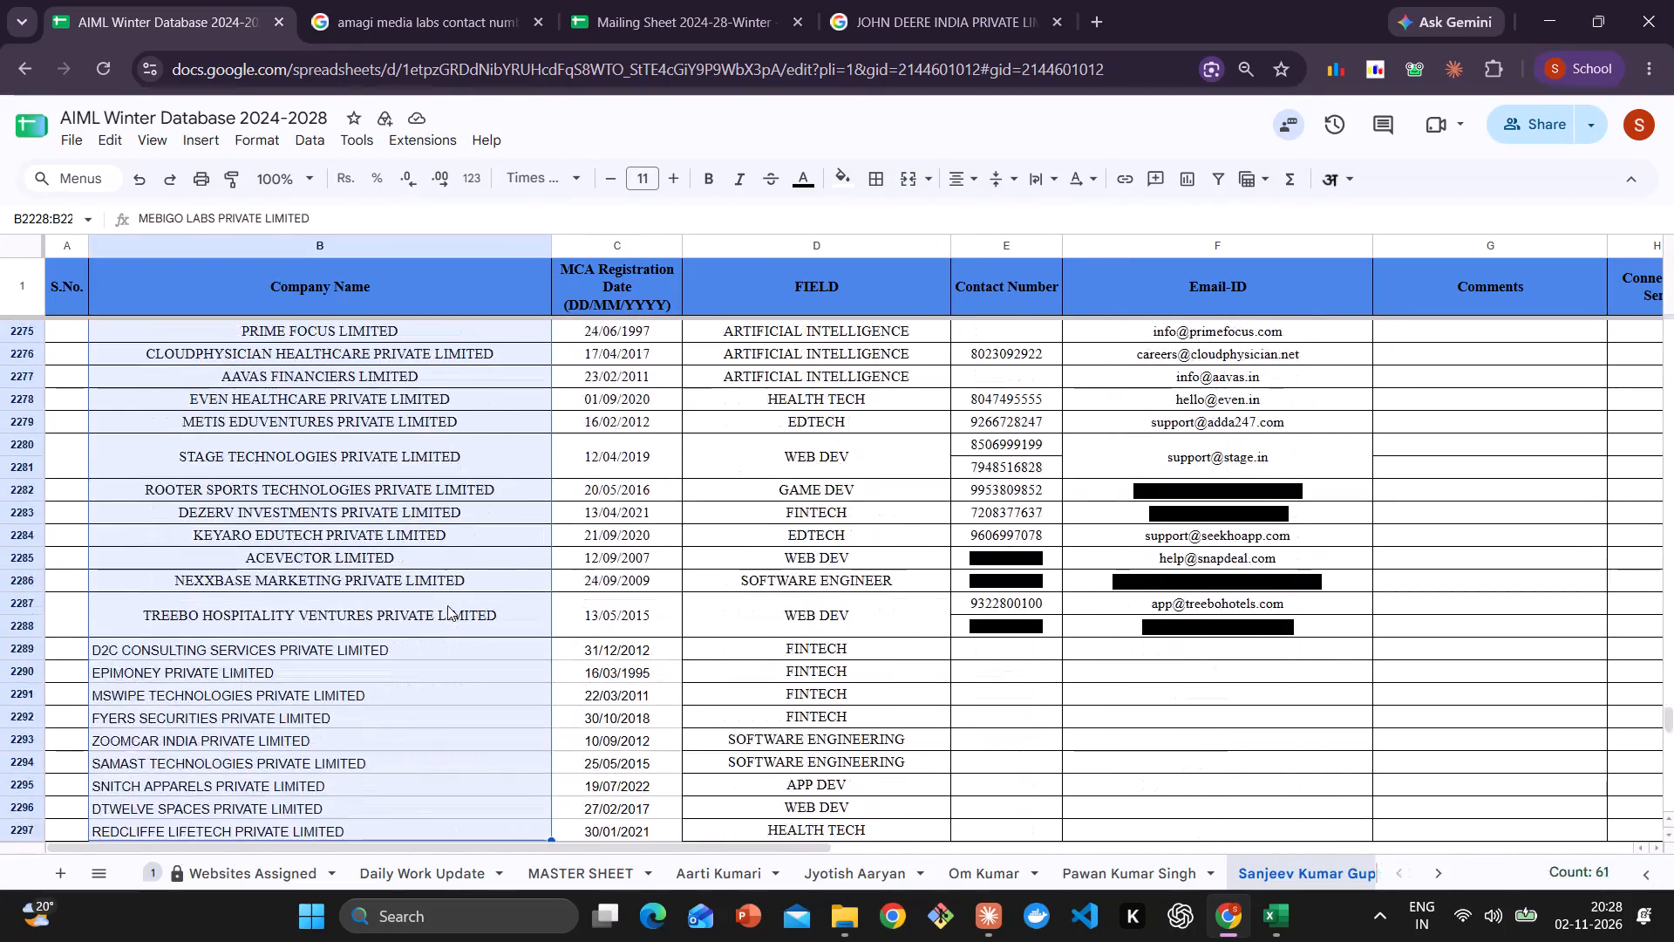
pyautogui.hotkey('shift', 'Down')
pyautogui.hotkey('shift', 'Down')
pyautogui.hotkey('shift', 'Down')
pyautogui.hotkey('shift', 'Down')
pyautogui.hotkey('shift', 'Down')
pyautogui.hotkey('shift', 'Down')
pyautogui.hotkey('shift', 'Down')
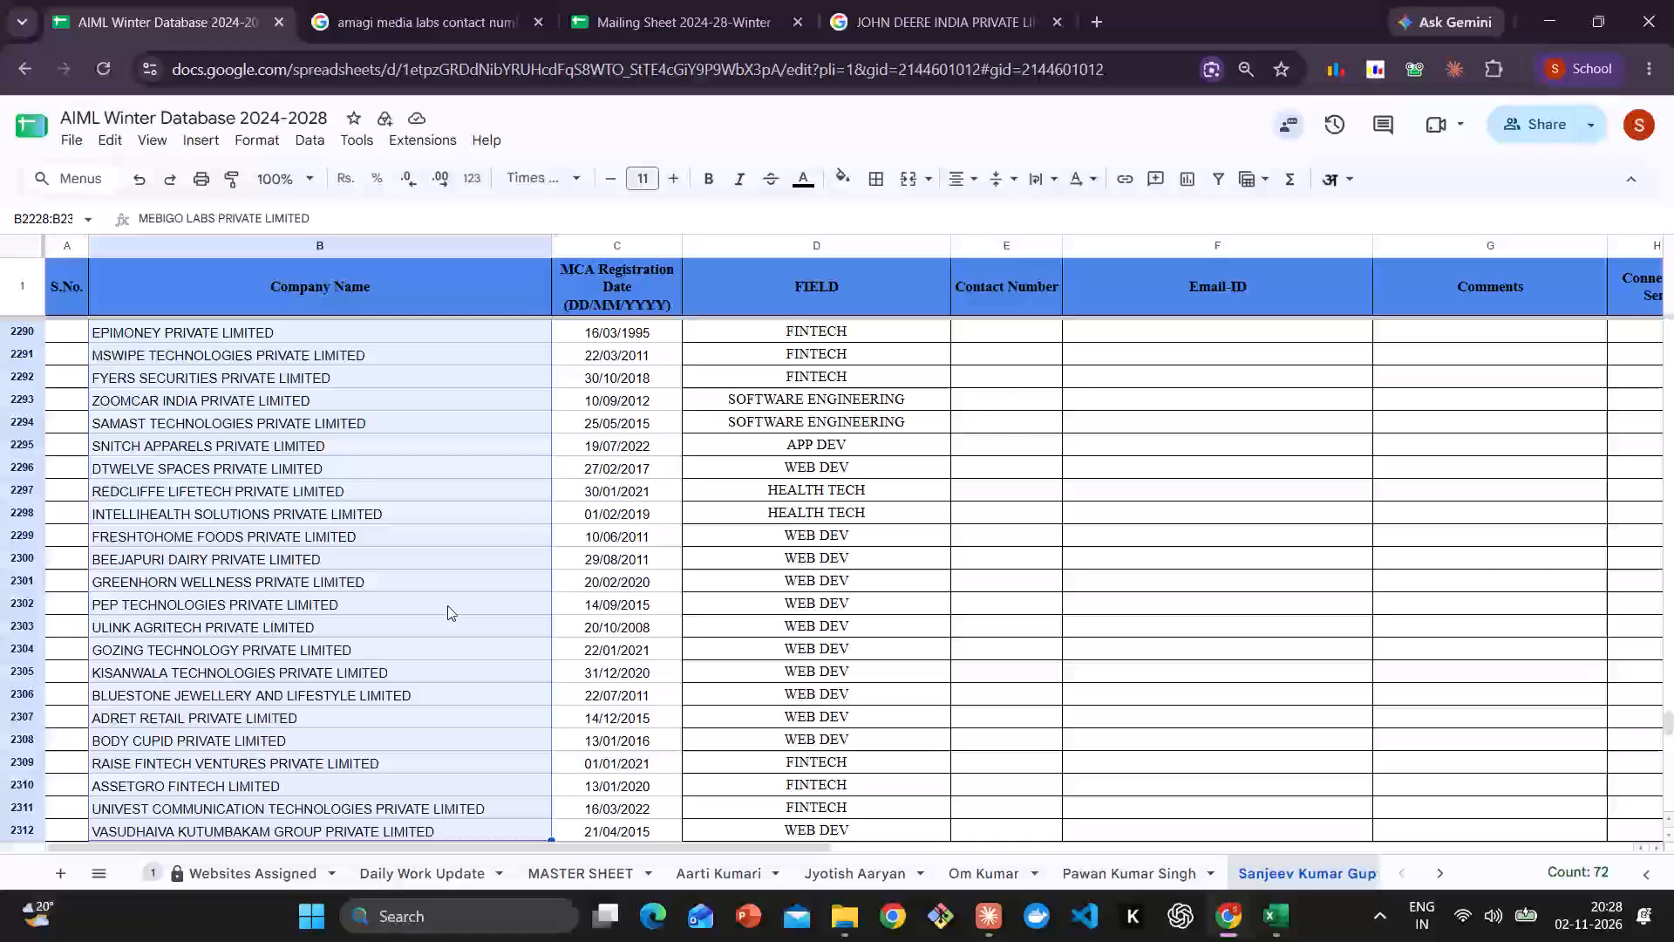
pyautogui.hotkey('shift', 'Down')
pyautogui.hotkey('shift', 'Down')
pyautogui.hotkey('shift', 'Down')
pyautogui.hotkey('shift', 'Down')
pyautogui.hotkey('shift', 'Down')
pyautogui.hotkey('shift', 'Down')
pyautogui.hotkey('shift', 'Down')
pyautogui.hotkey('shift', 'Down')
pyautogui.hotkey('shift', 'Down')
pyautogui.hotkey('shift', 'Up')
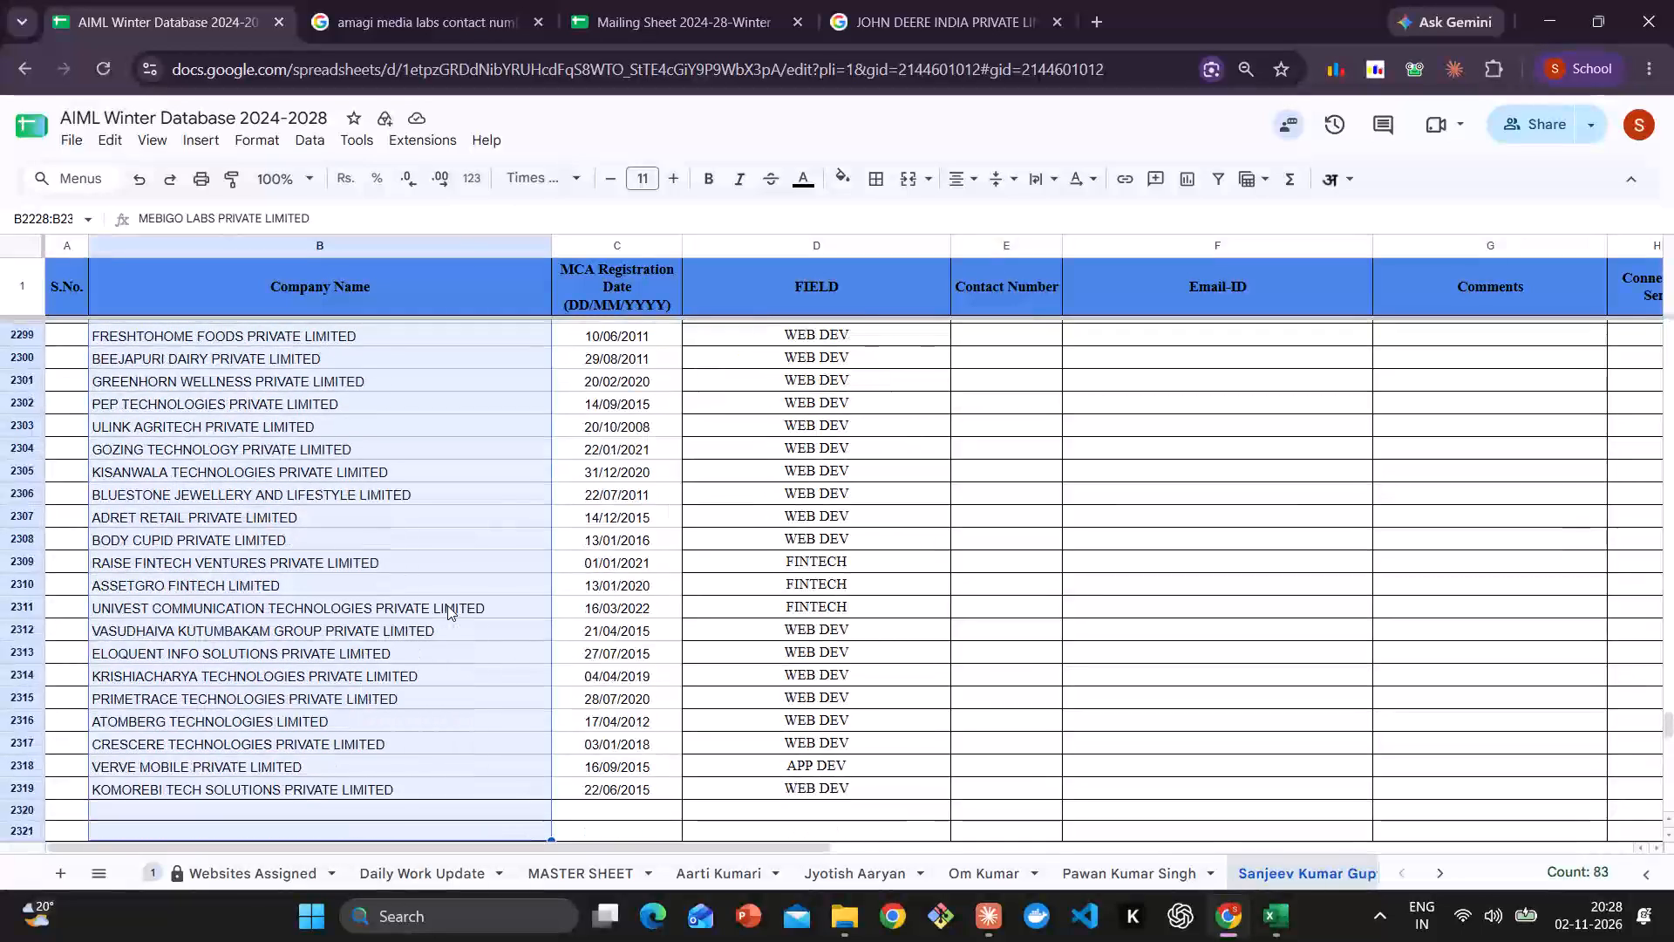
pyautogui.hotkey('shift', 'Up')
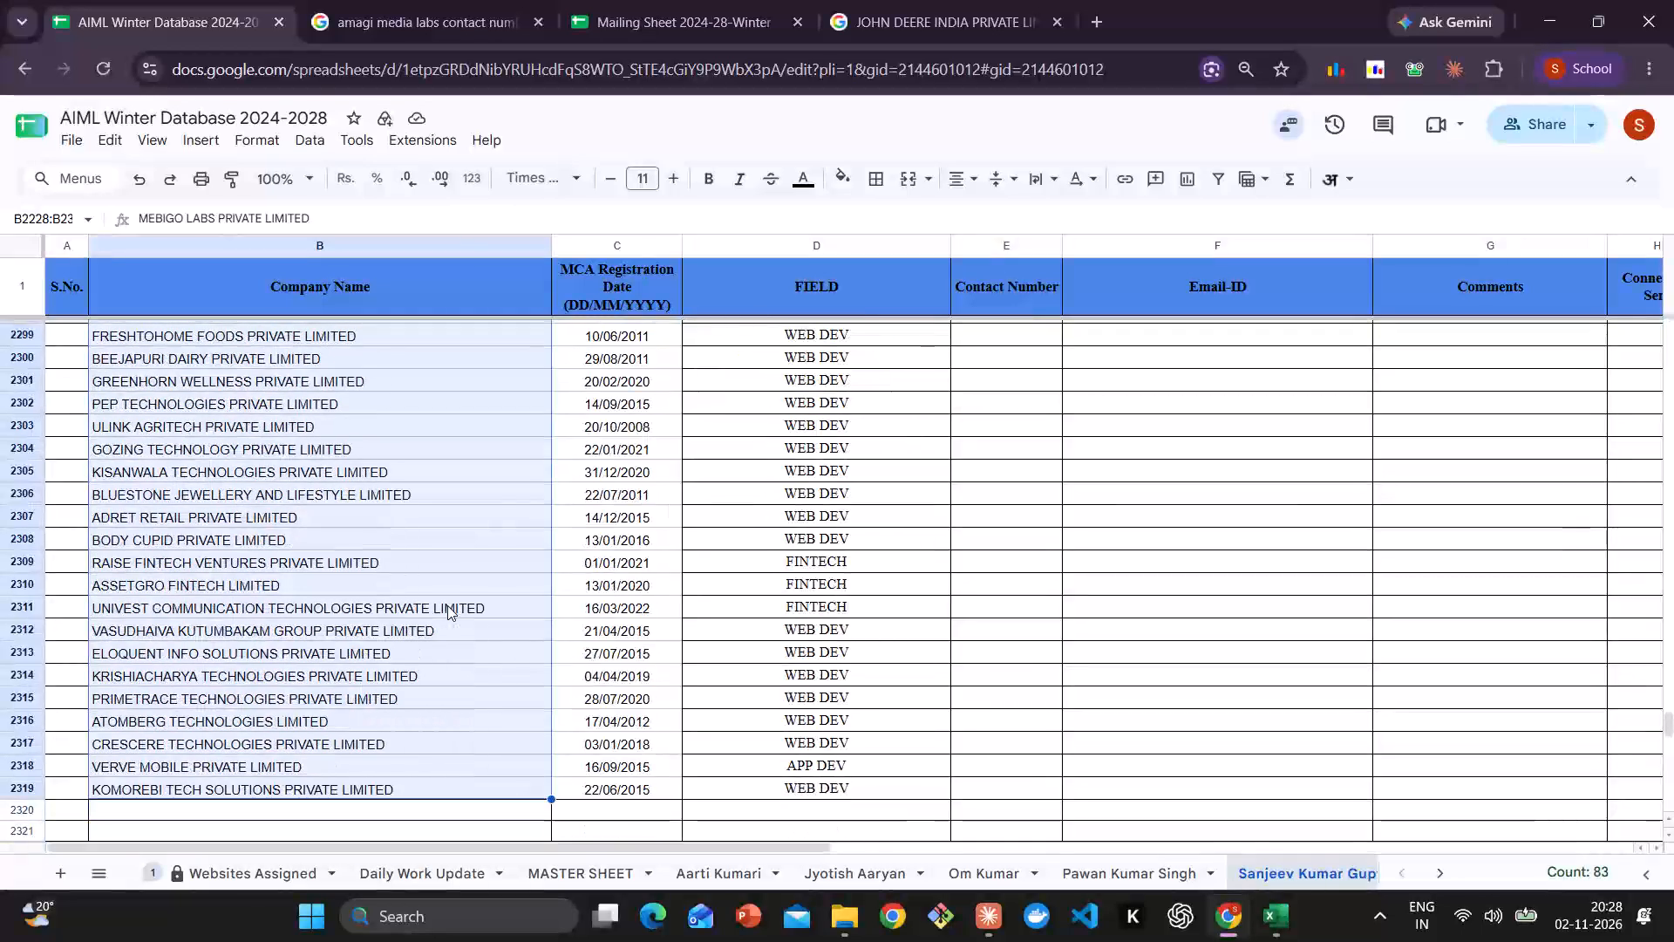
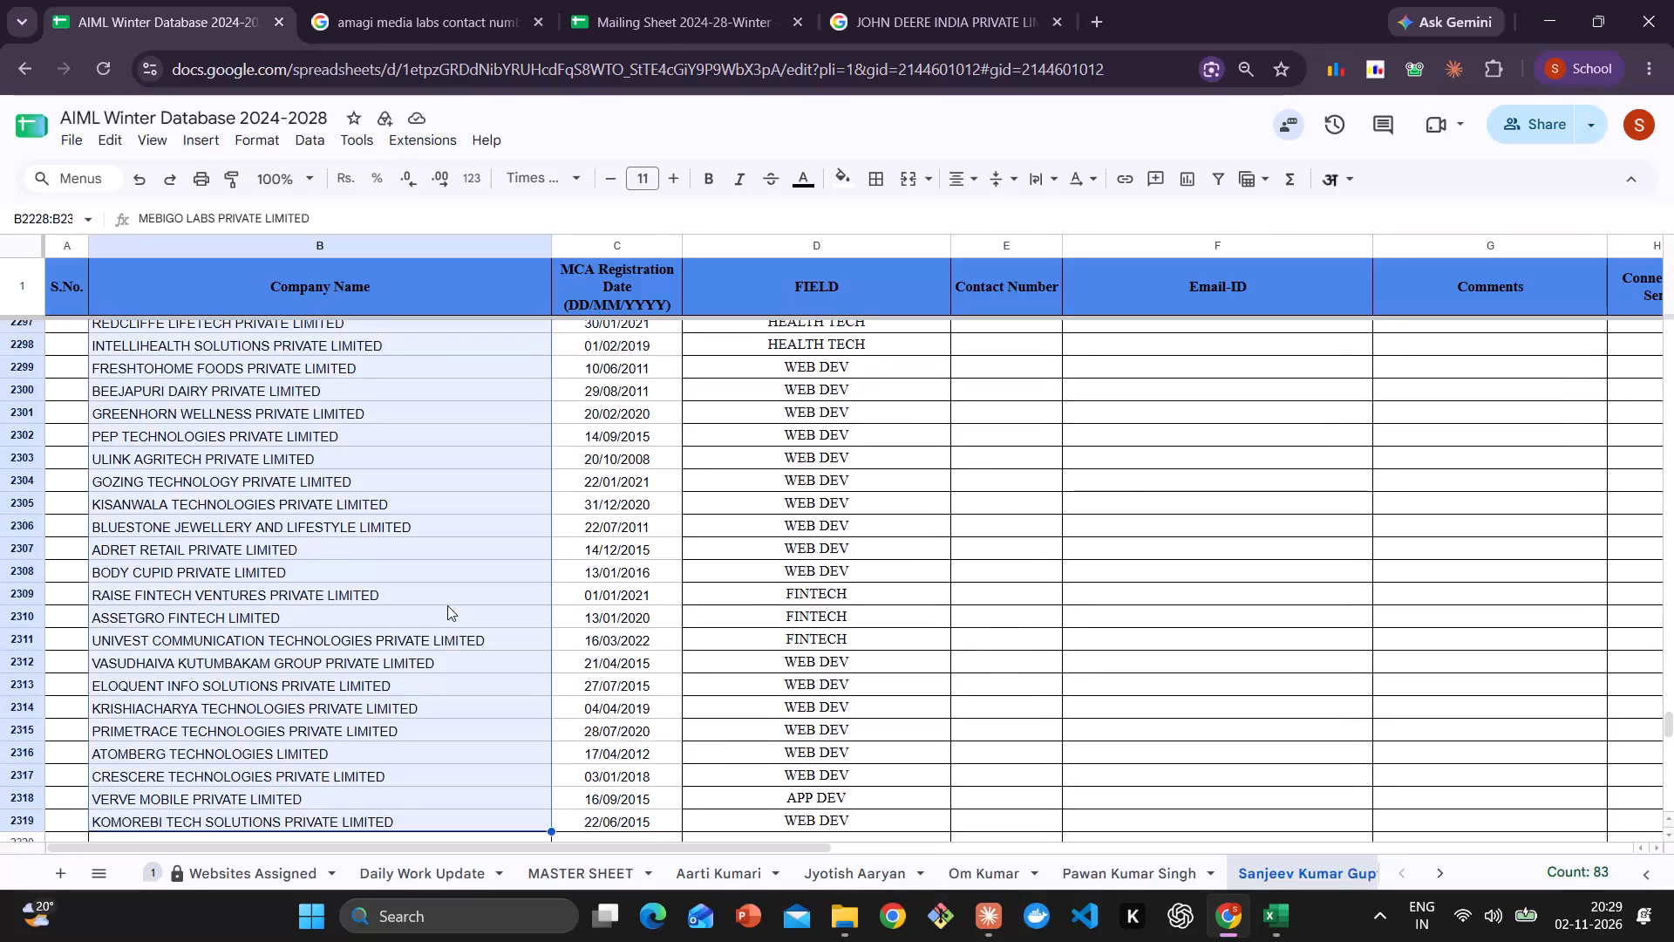
# Increase the font size of the entire sheet to 12.
pyautogui.scroll(4, 447, 605)
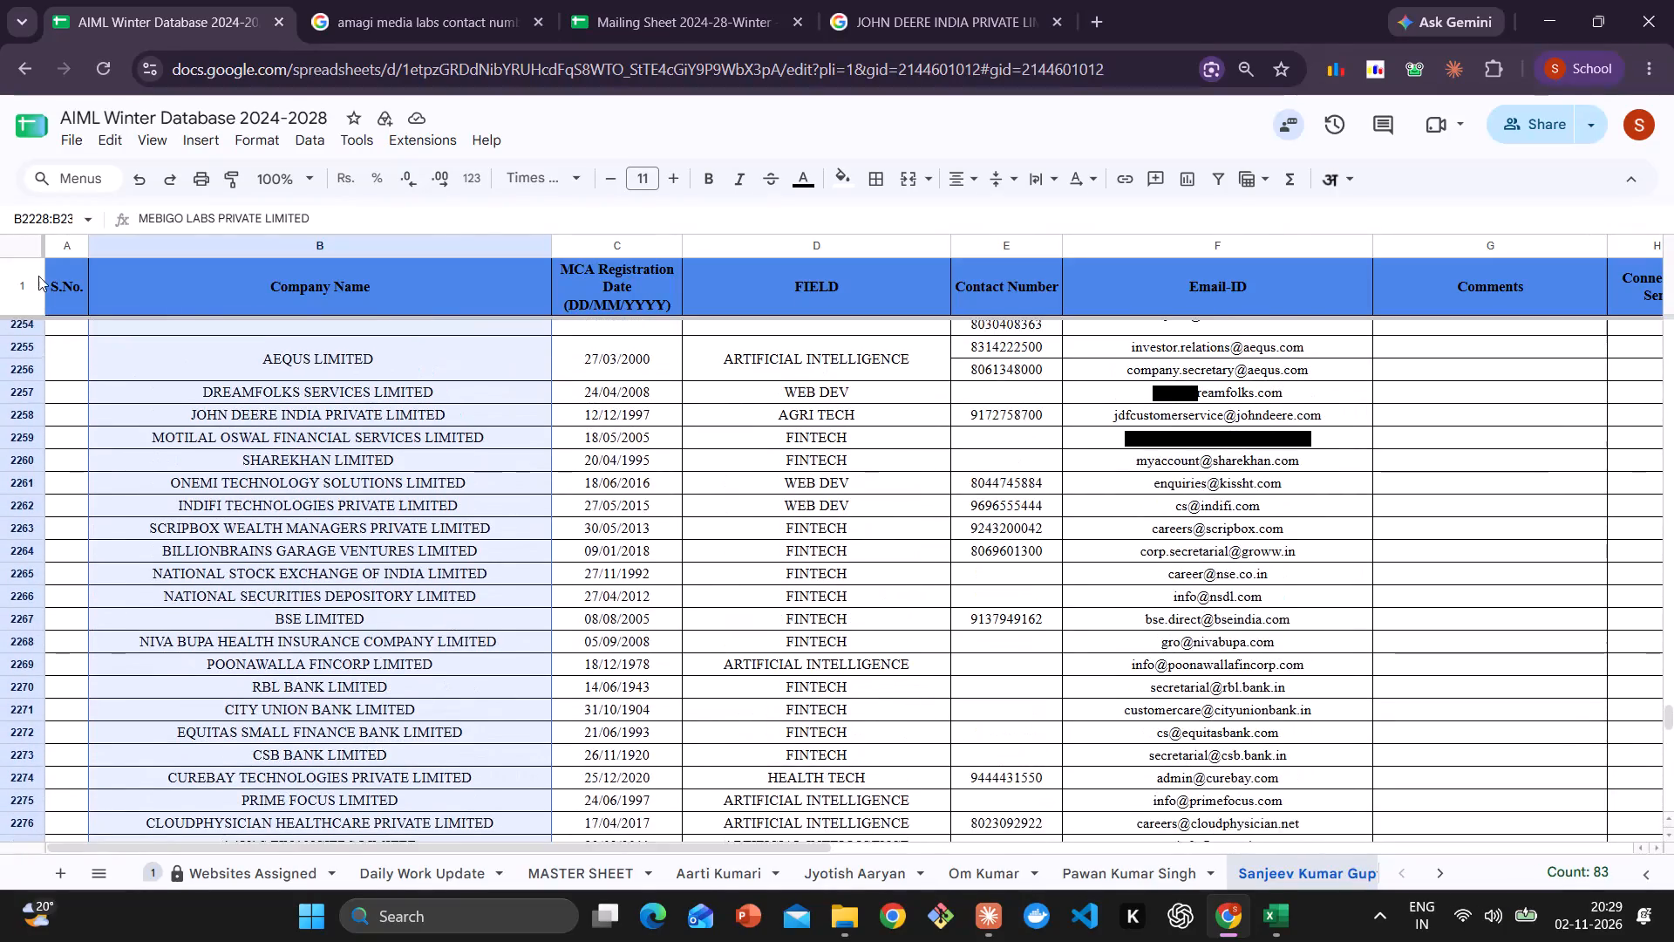
pyautogui.click(29, 243)
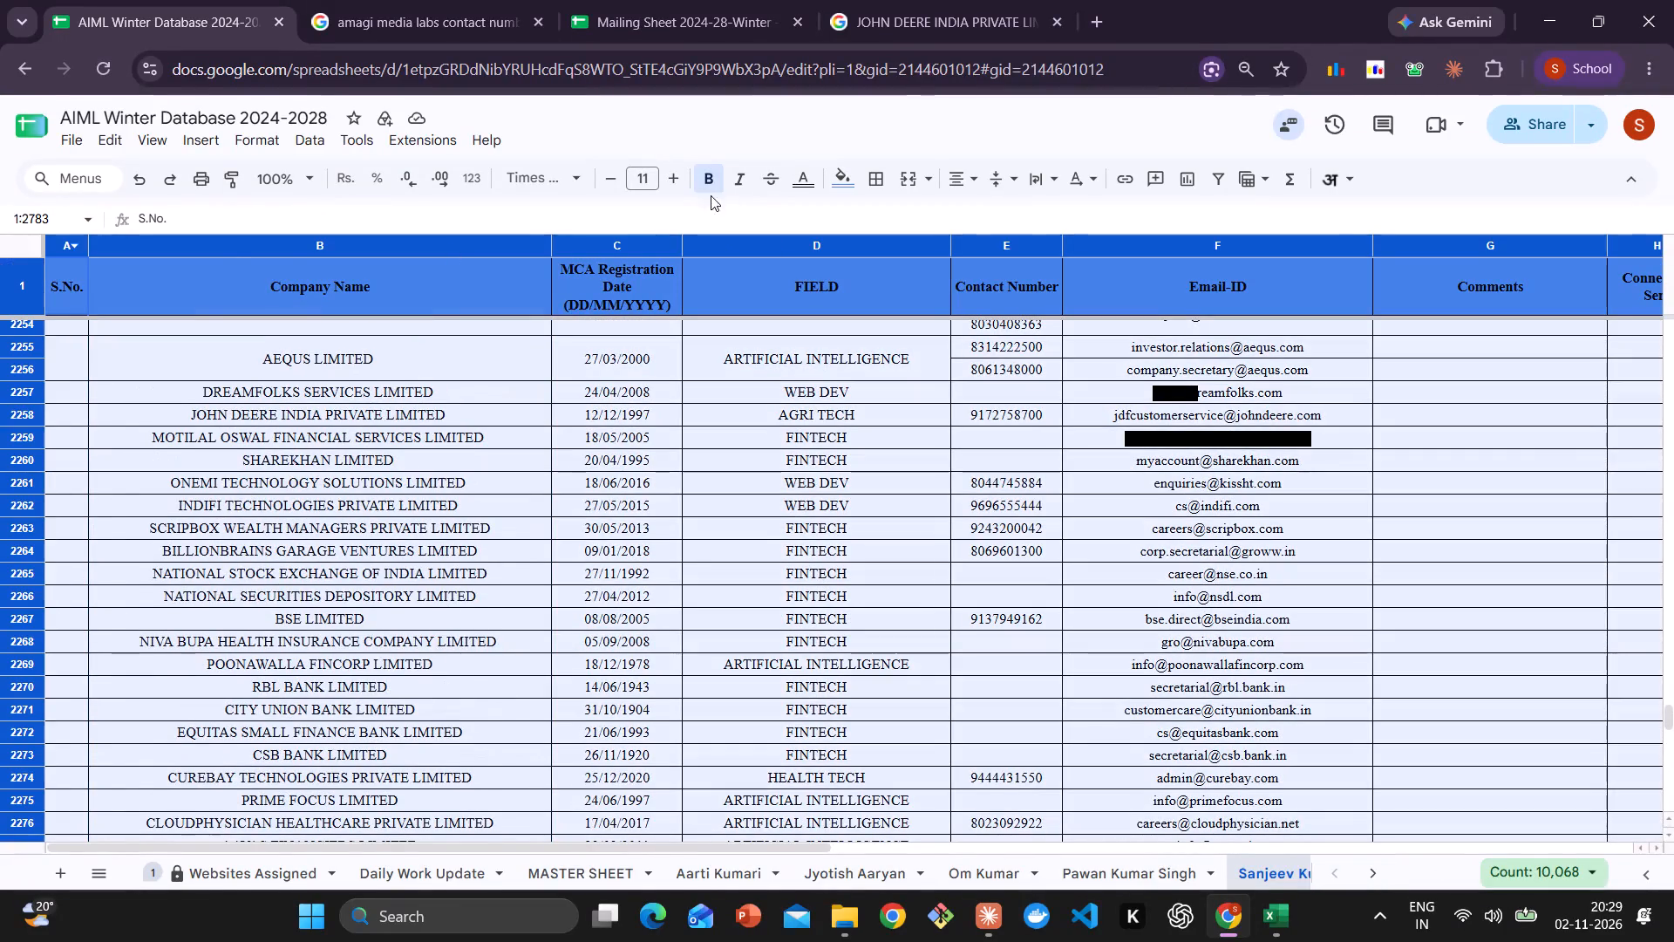
pyautogui.click(678, 181)
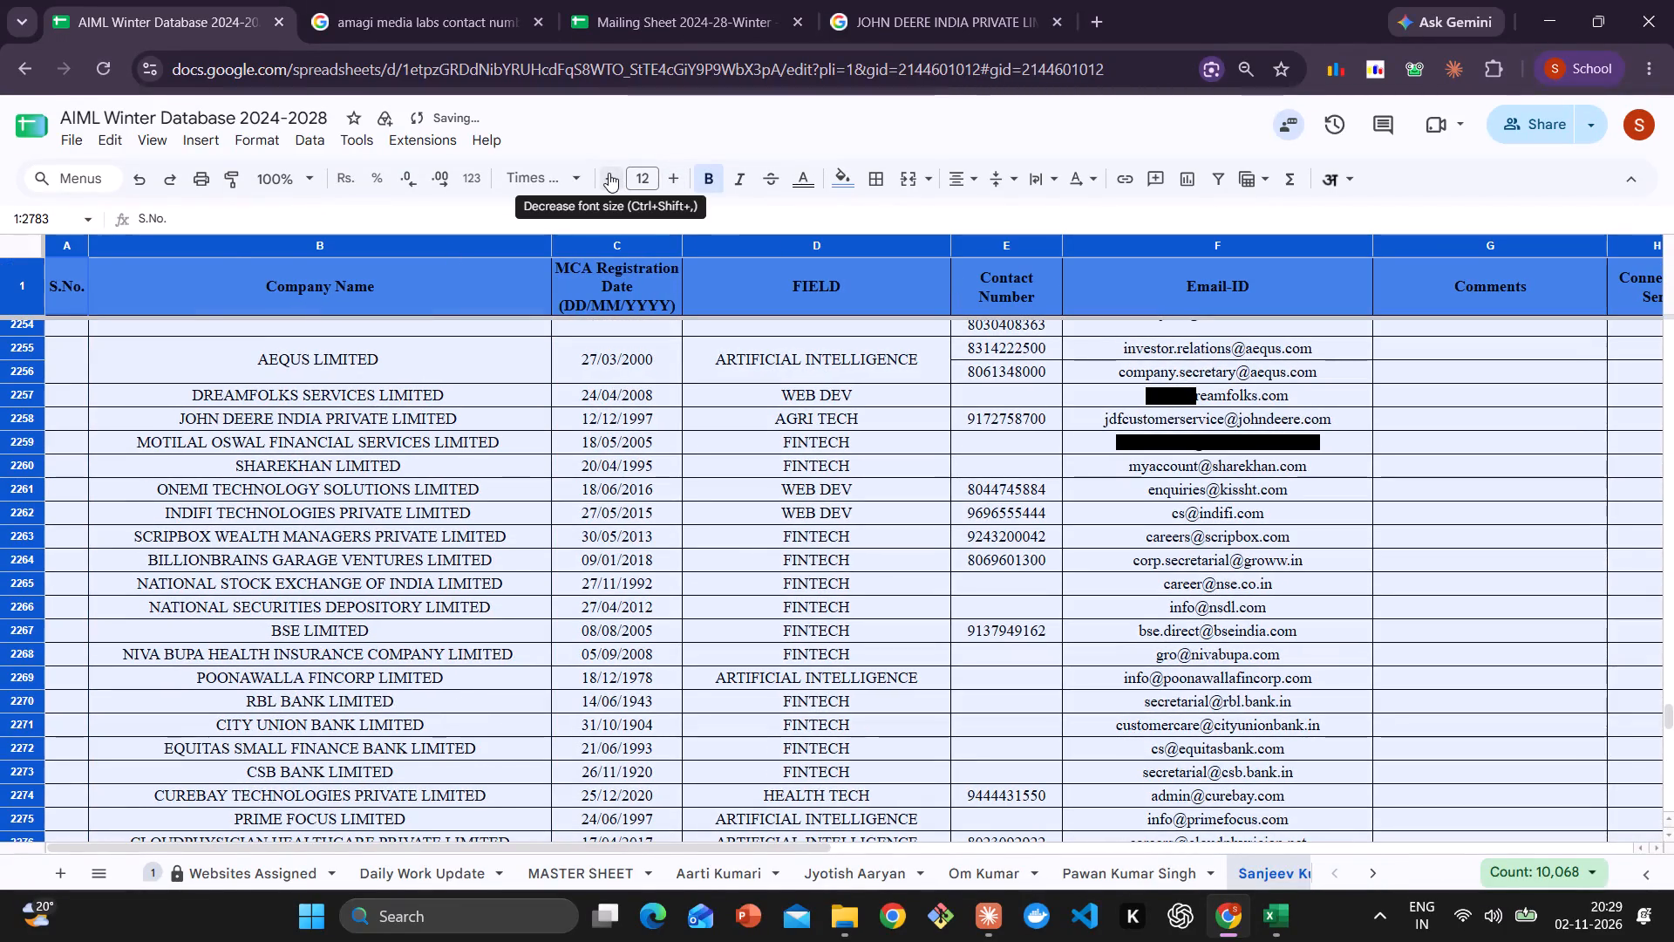
pyautogui.click(707, 520)
# Copy Email-ID 2 of D2C CONSULTING SERVICES from the Excel Batch 2 sheet into its Email-ID cell in the Google Sheets database.
pyautogui.scroll(-8, 707, 520)
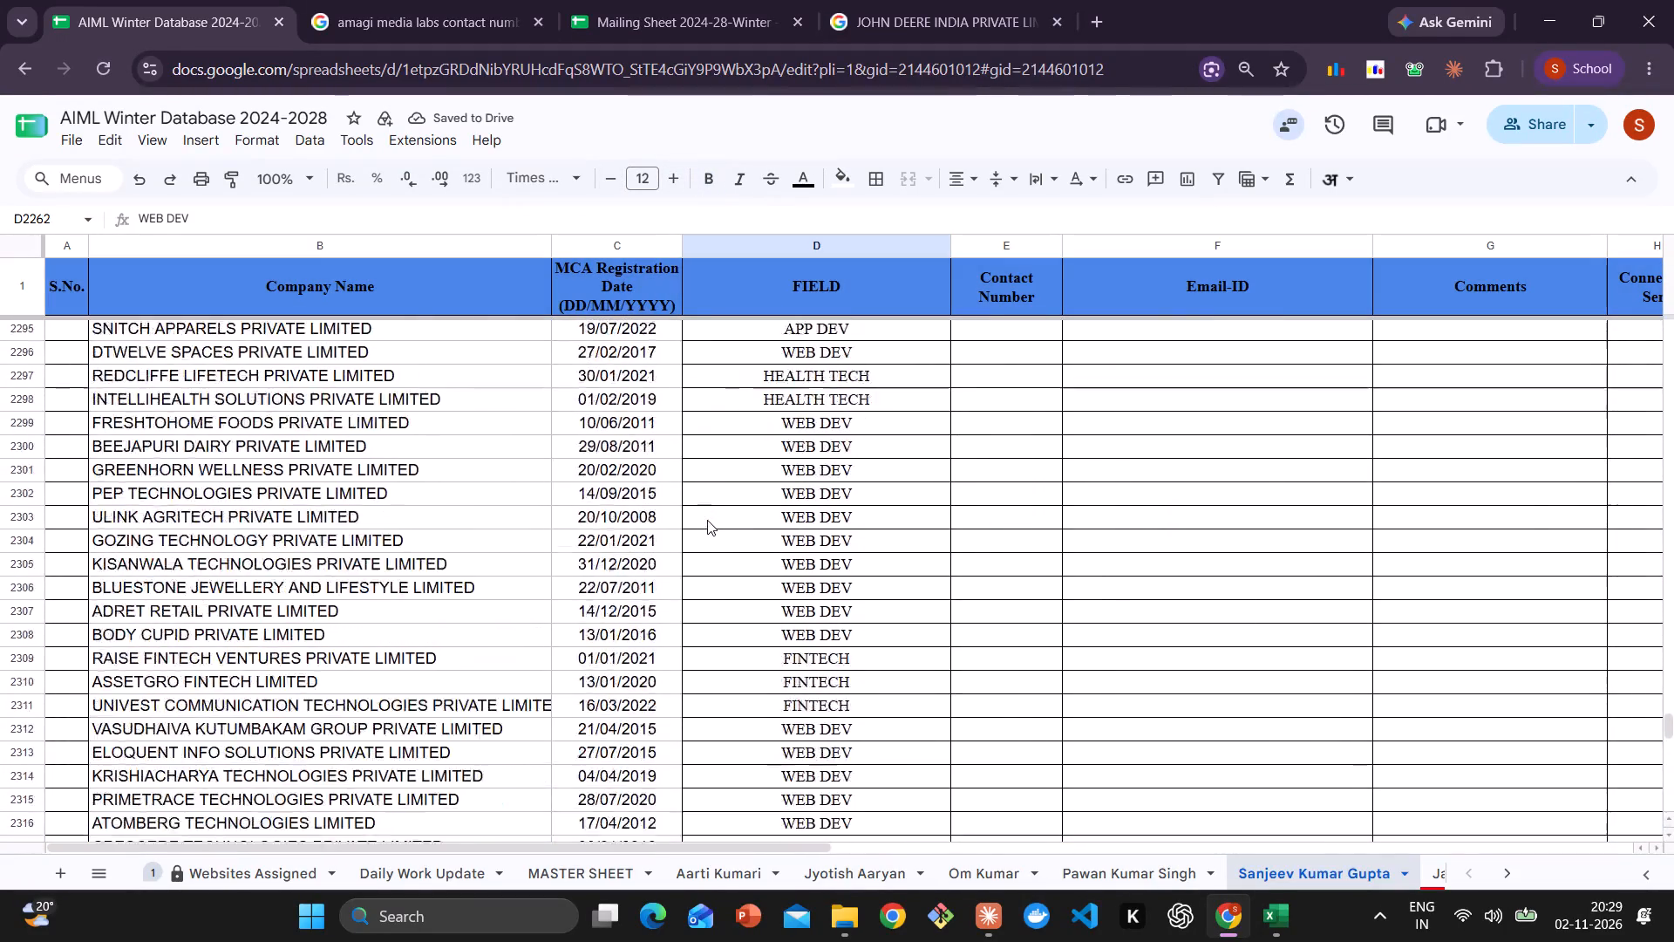
pyautogui.scroll(-1, 707, 520)
pyautogui.scroll(5, 707, 520)
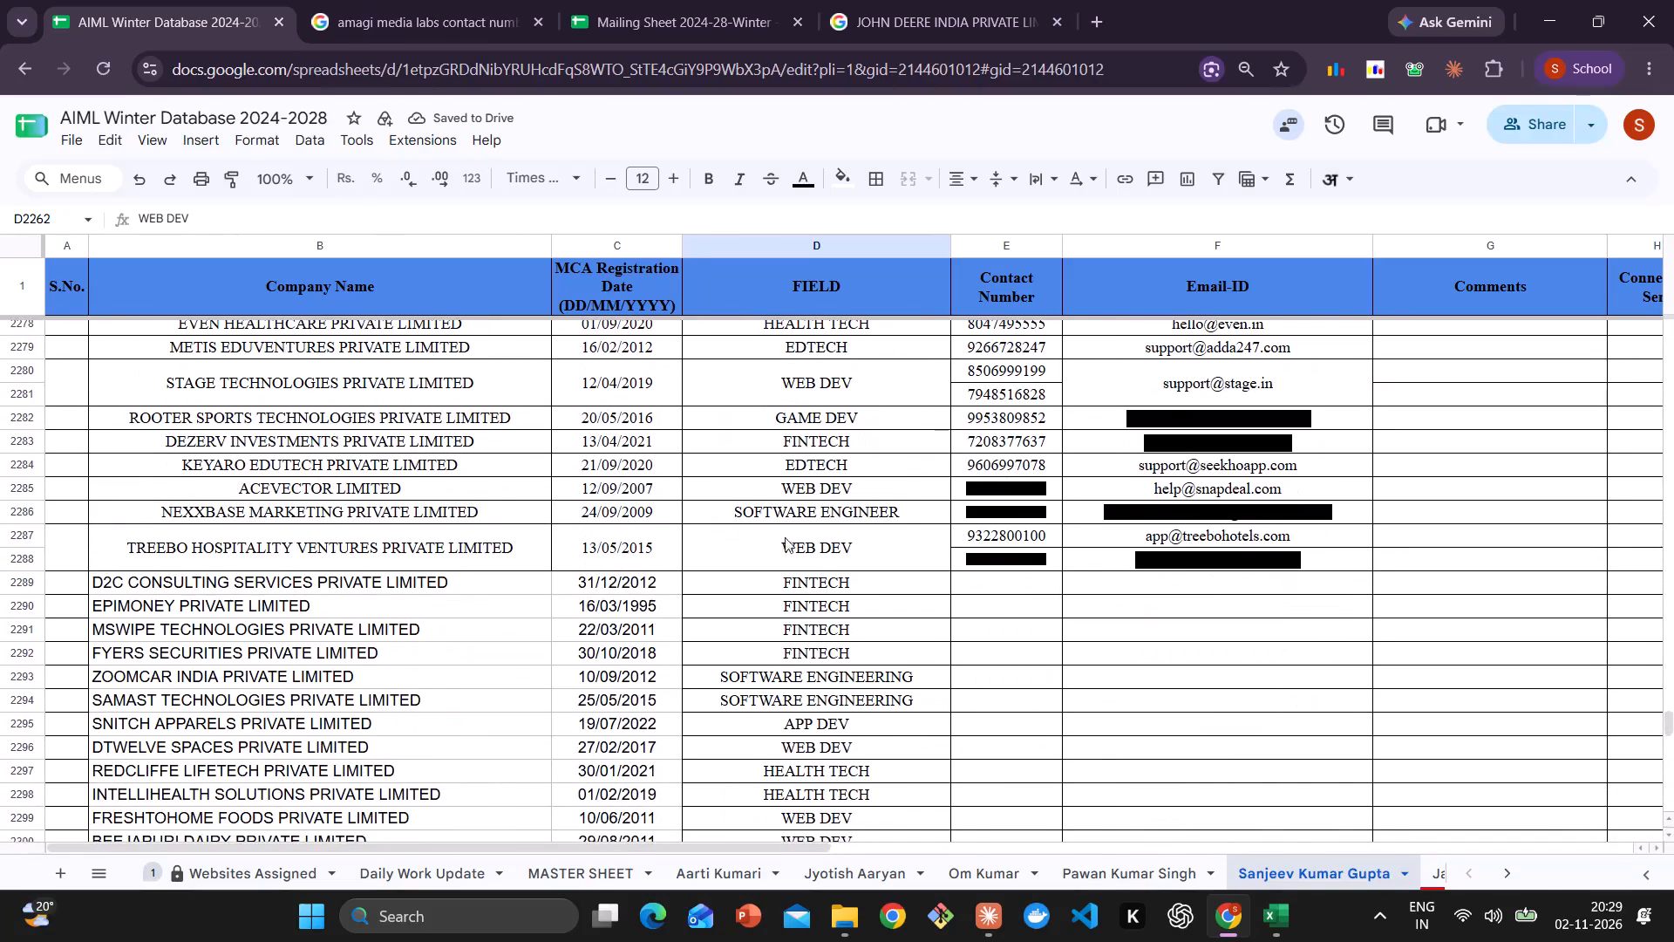
pyautogui.click(1006, 591)
pyautogui.hotkey('alt', 'Tab')
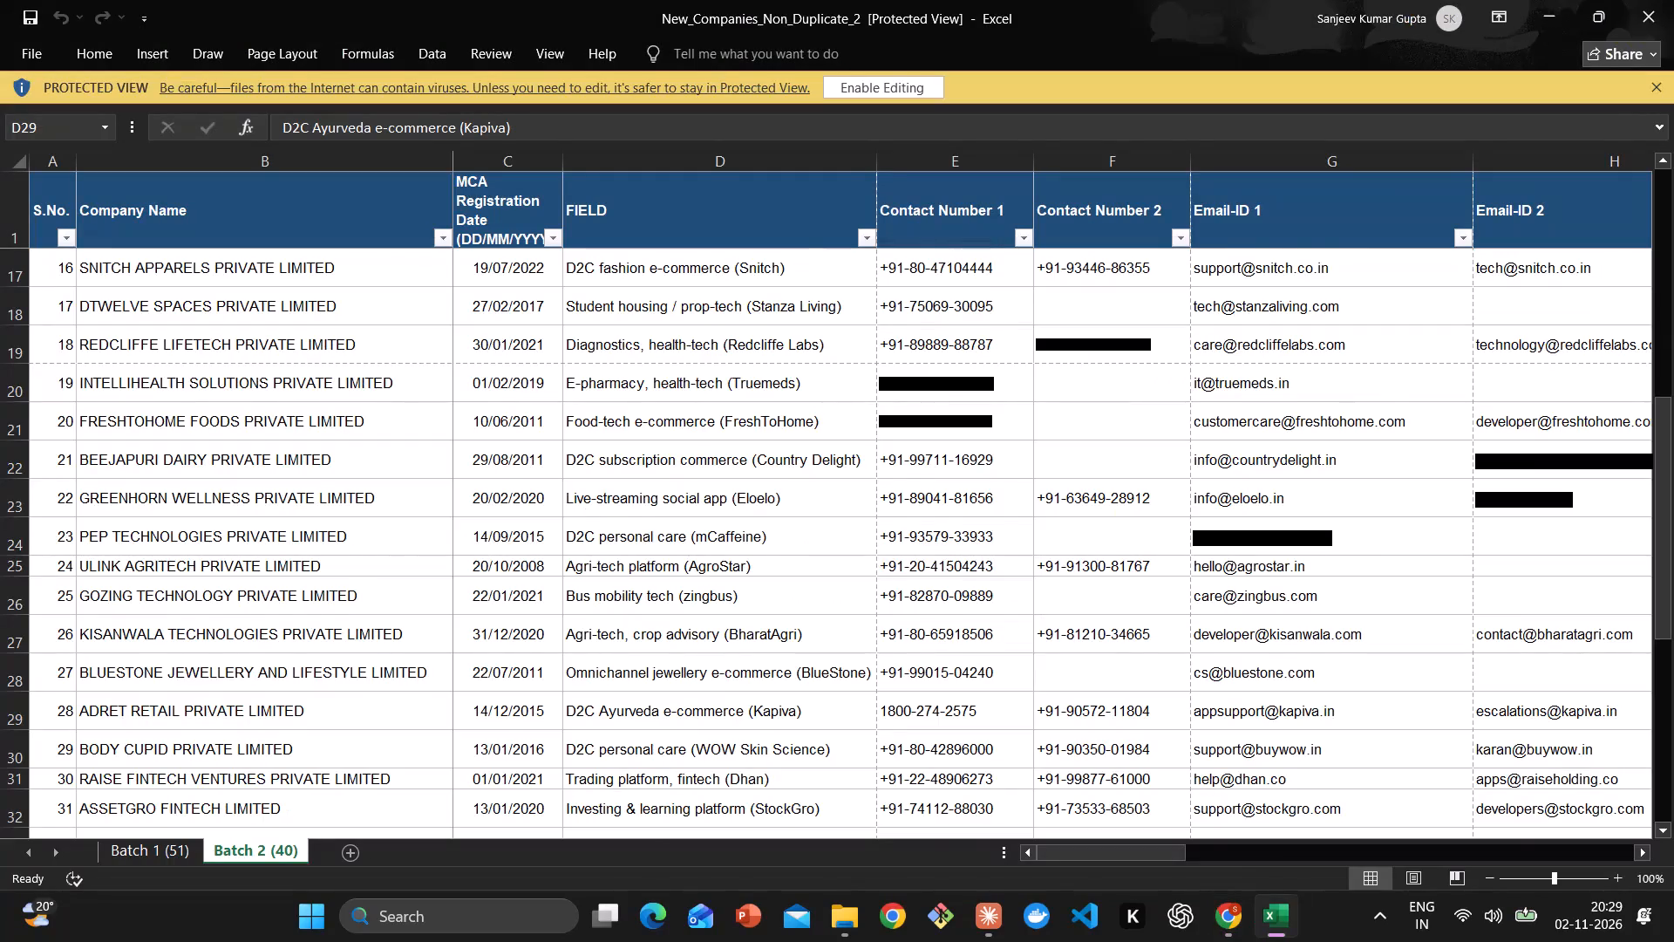
pyautogui.scroll(6, 765, 564)
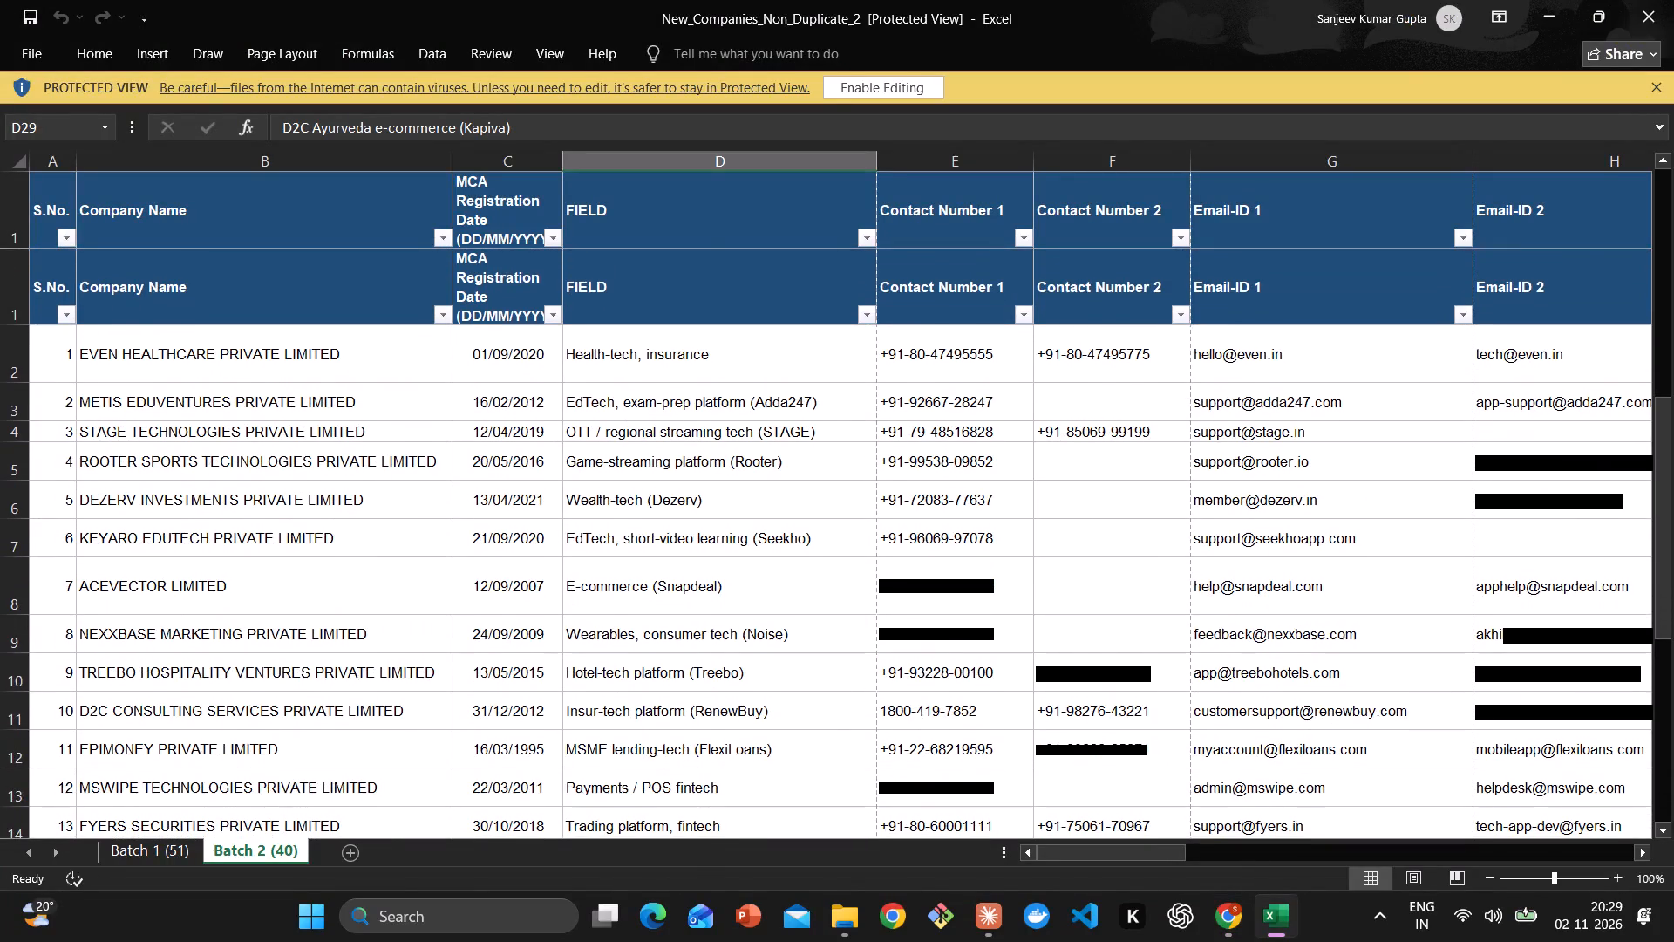
pyautogui.click(955, 268)
pyautogui.click(1405, 293)
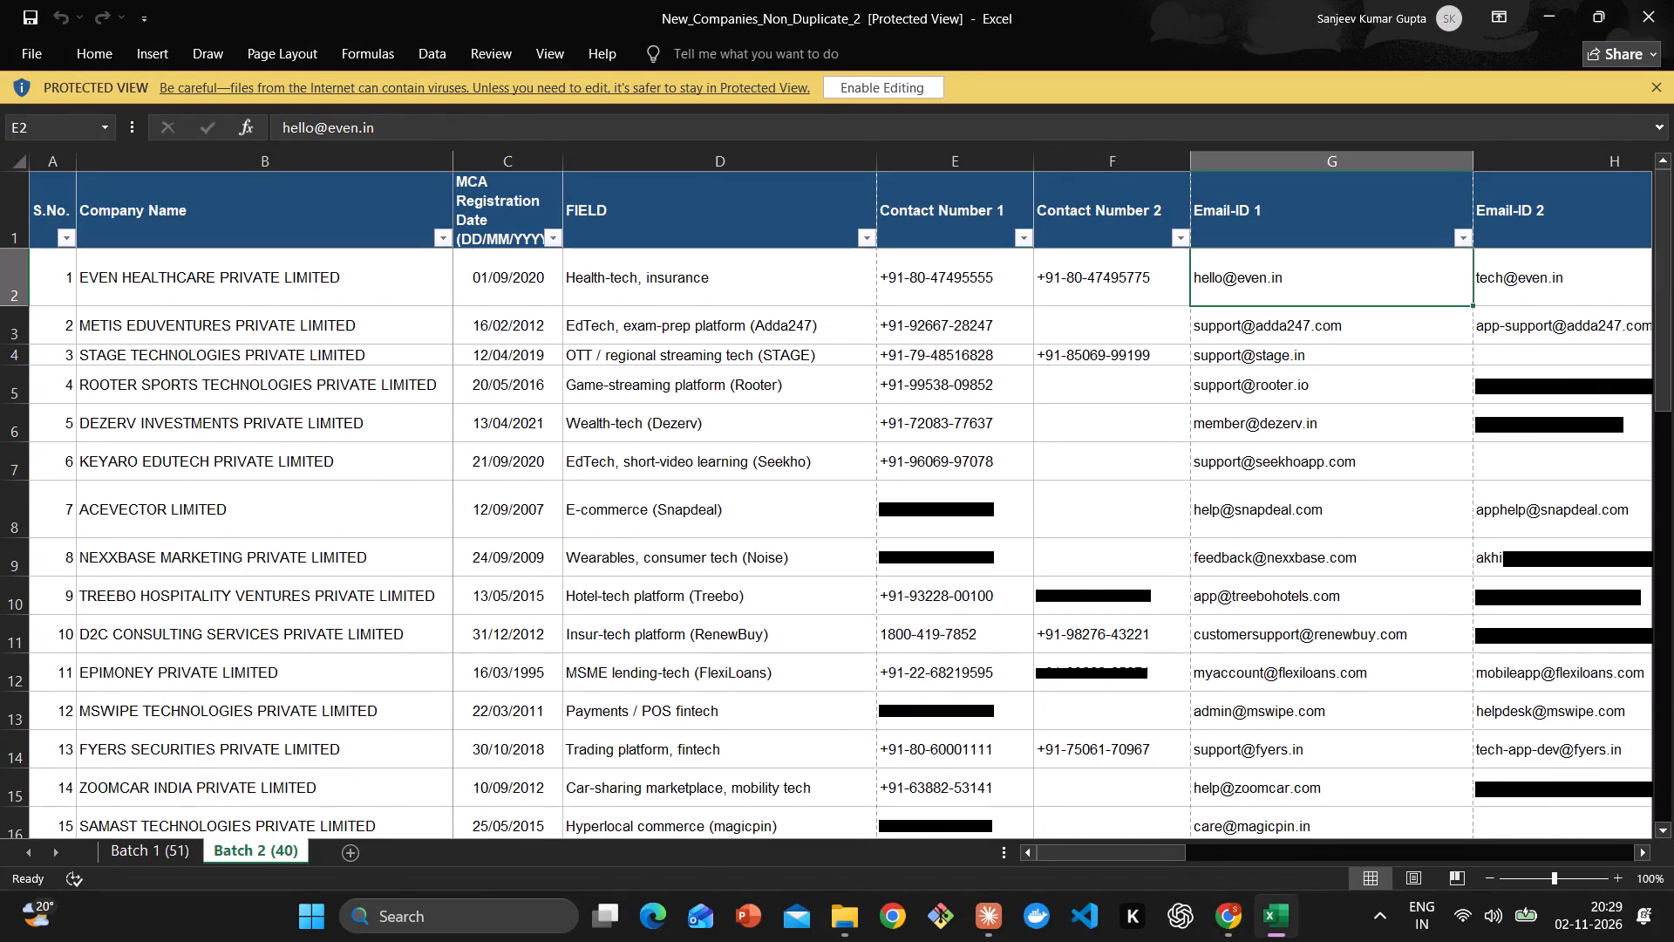
pyautogui.hotkey('ctrl', 'c')
pyautogui.hotkey('alt', 'Tab')
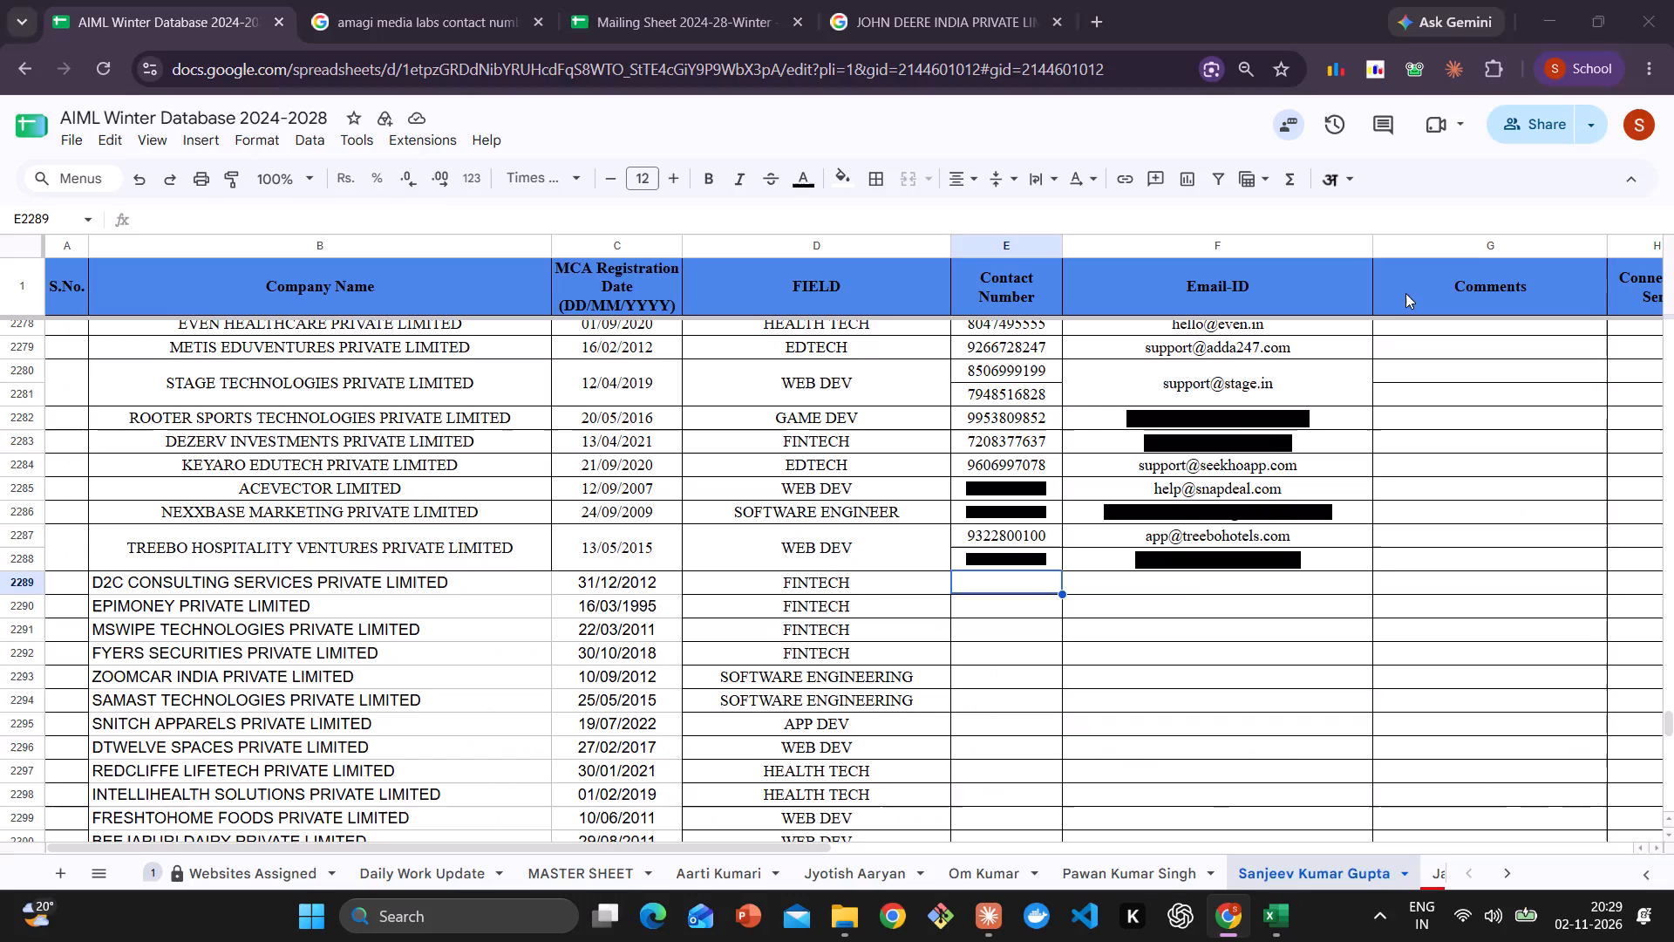
pyautogui.hotkey('alt', 'Tab')
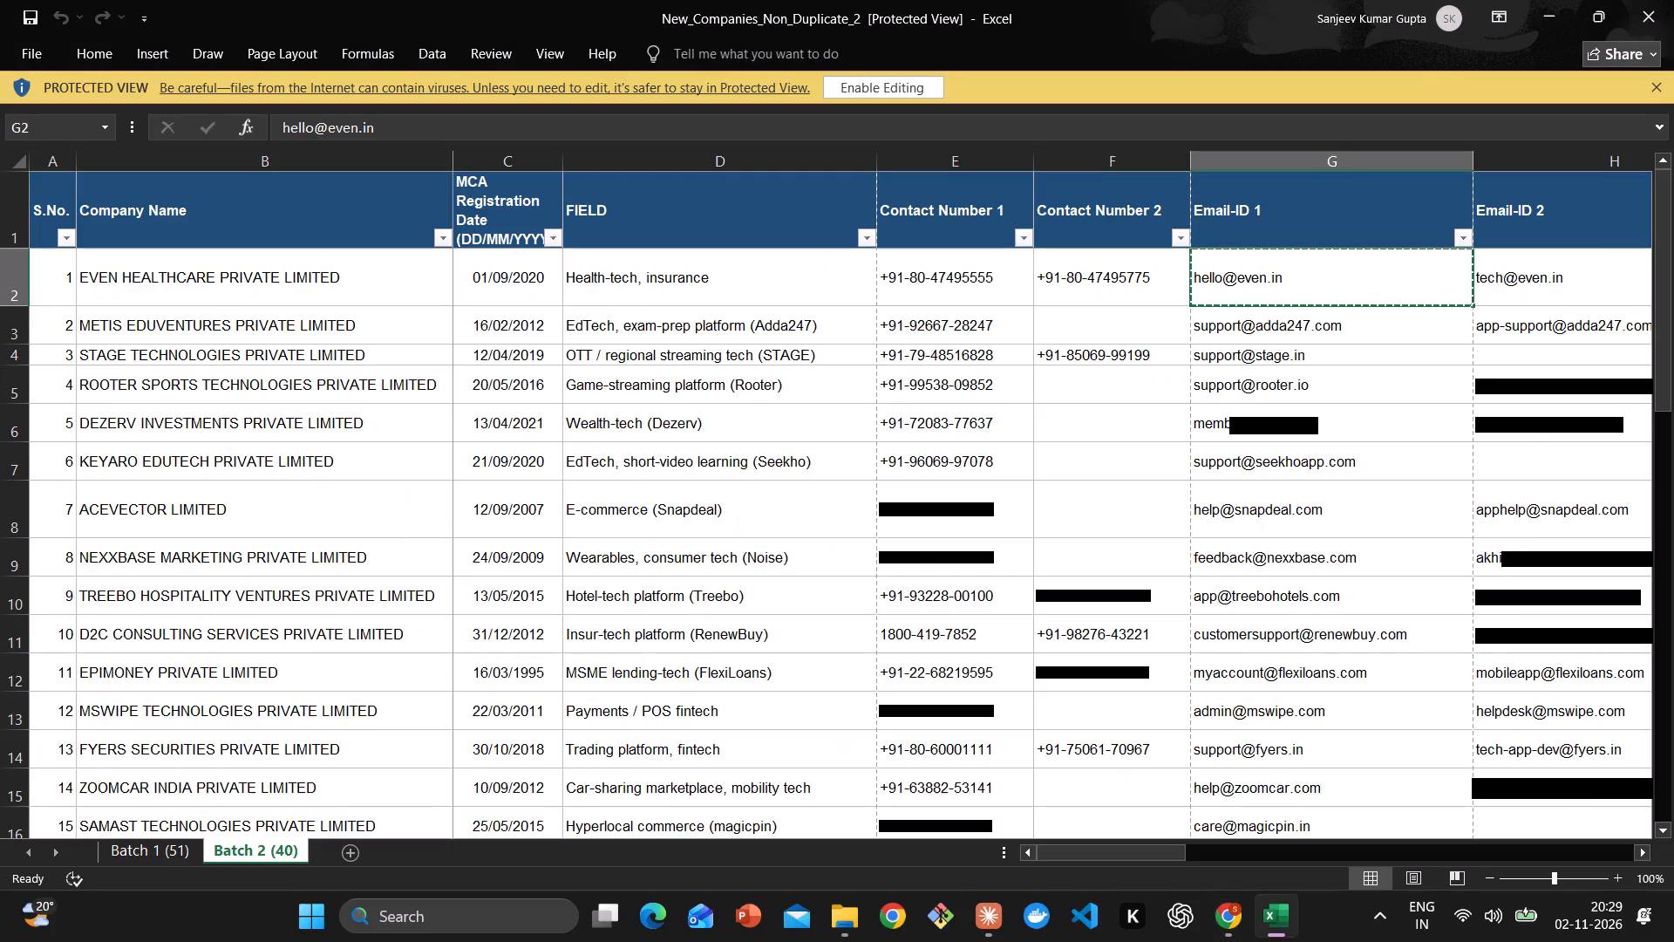
pyautogui.scroll(-1, 953, 603)
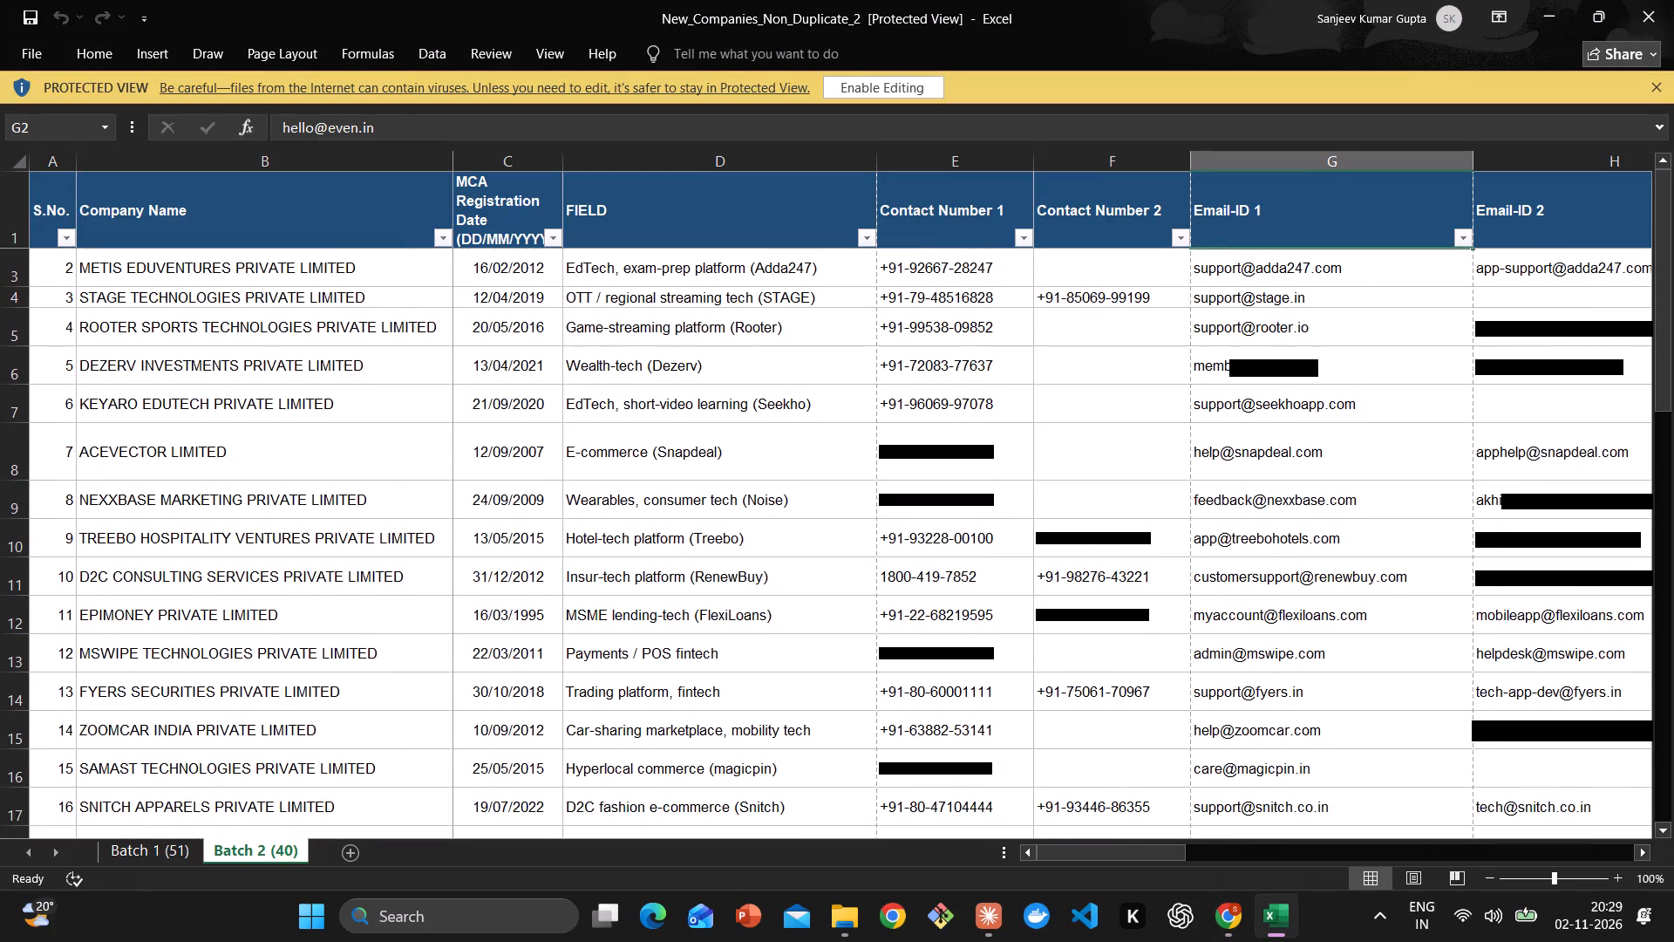
pyautogui.click(1299, 577)
pyautogui.click(1511, 578)
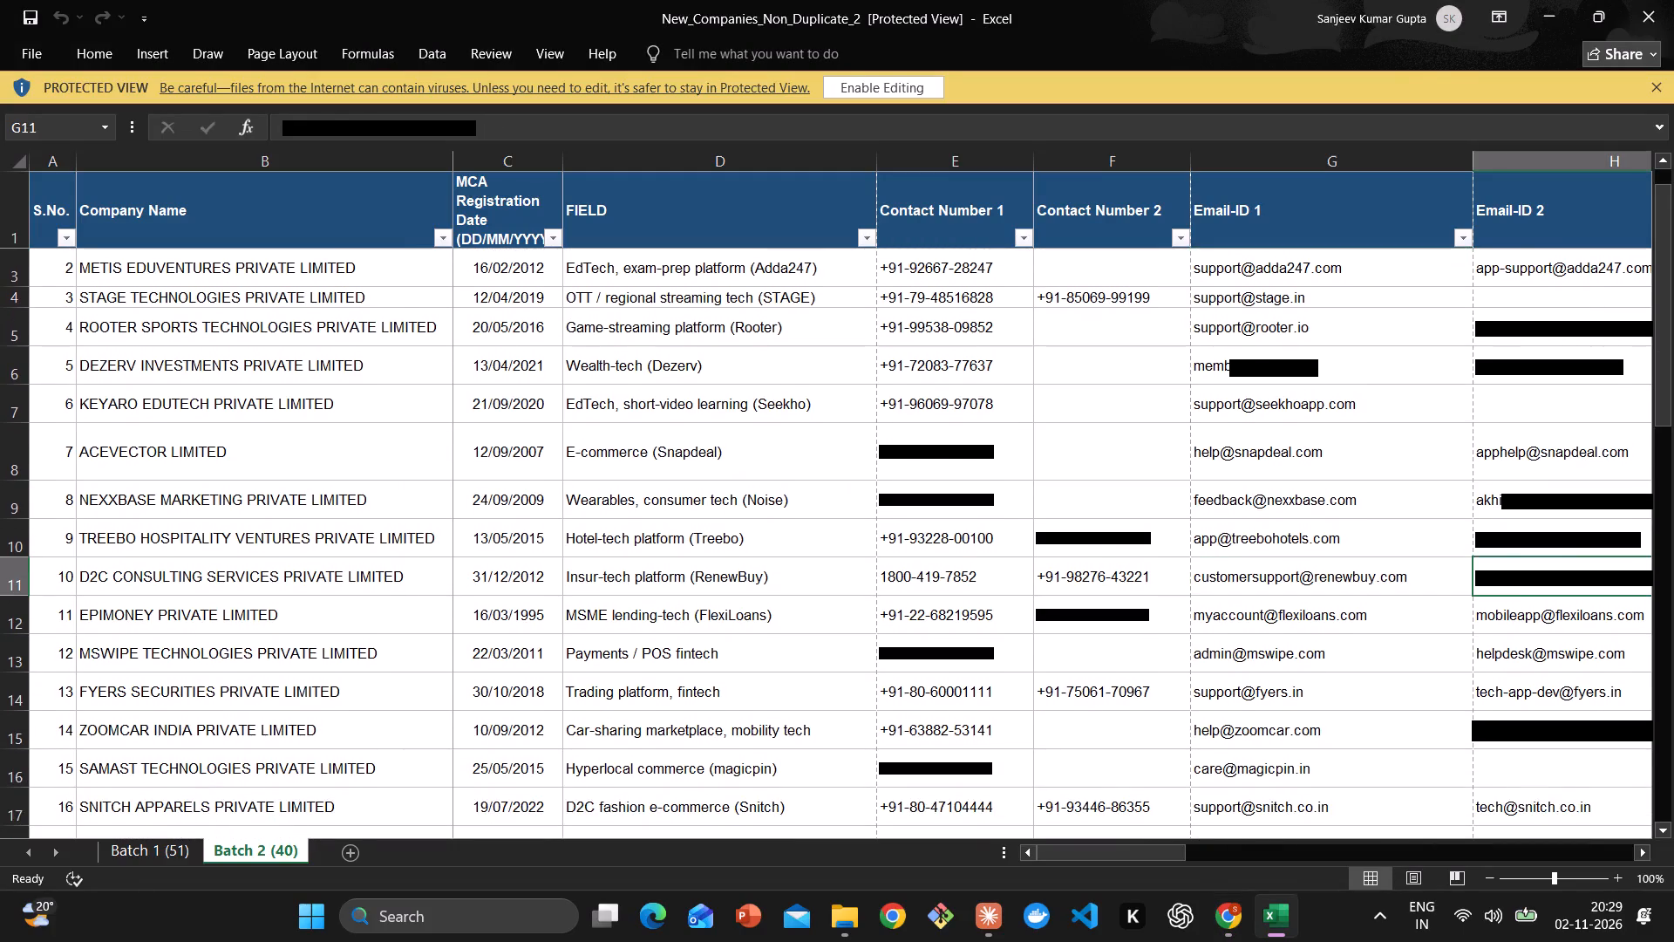
pyautogui.hotkey('ctrl', 'c')
pyautogui.hotkey('alt', 'Tab')
pyautogui.press('Right')
pyautogui.hotkey('ctrl', 'v')
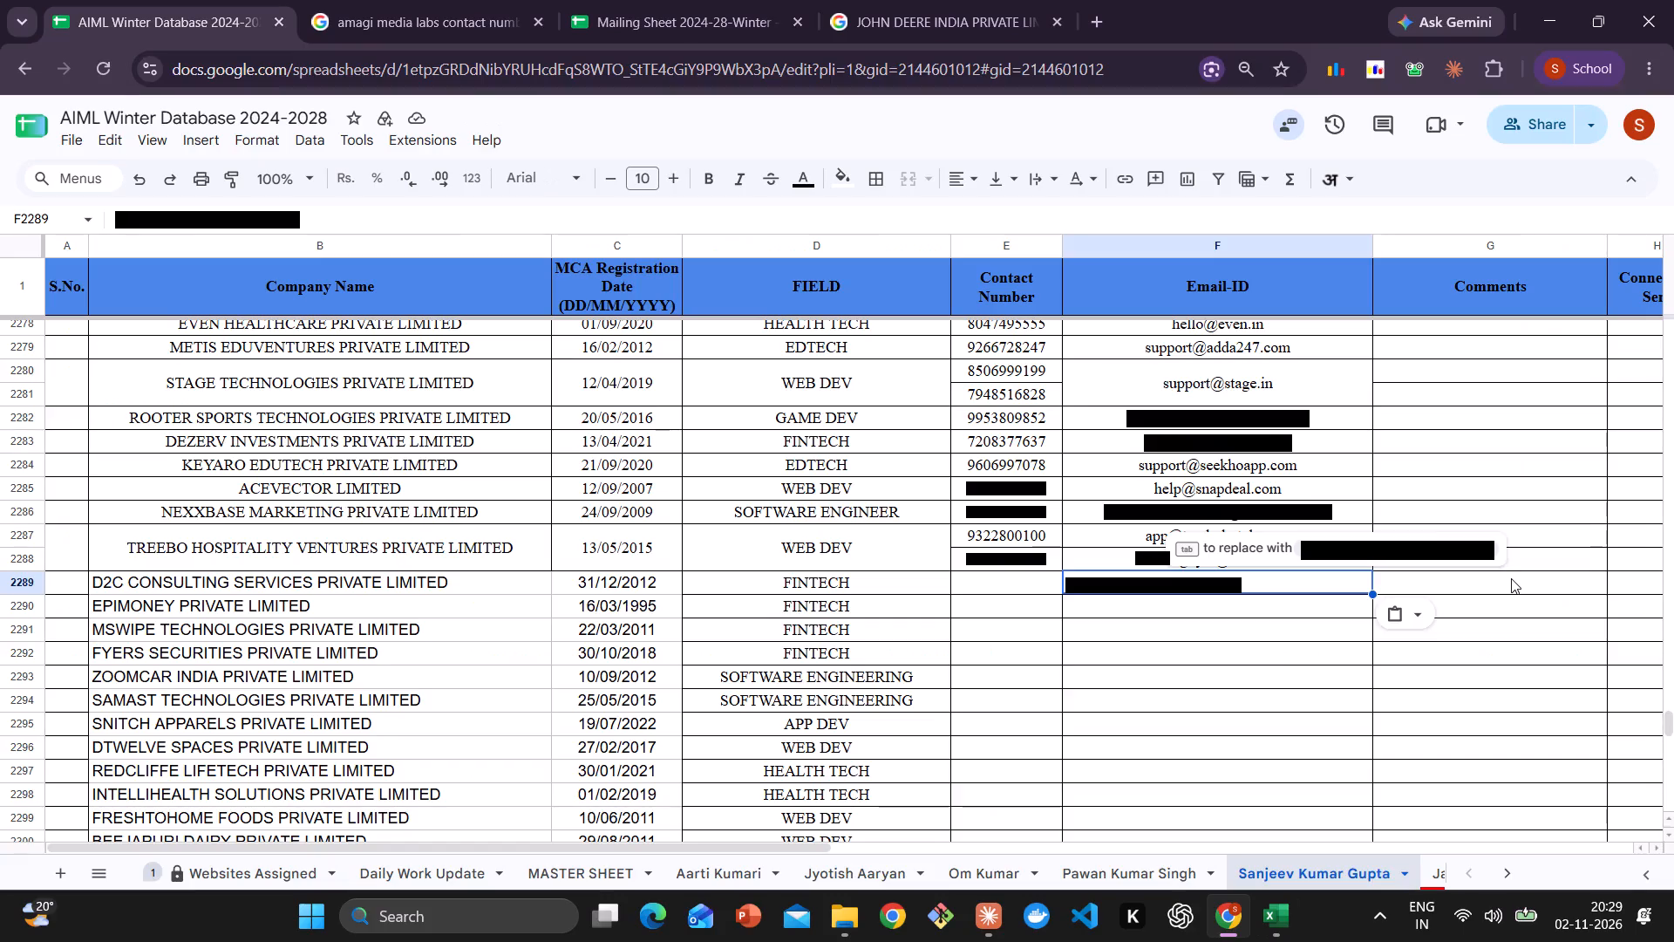
# Enter Contact Number 2 of D2C CONSULTING SERVICES from the Excel sheet, without the +91 prefix and hyphens, as its Contact Number in the database.
pyautogui.hotkey('alt', 'Tab')
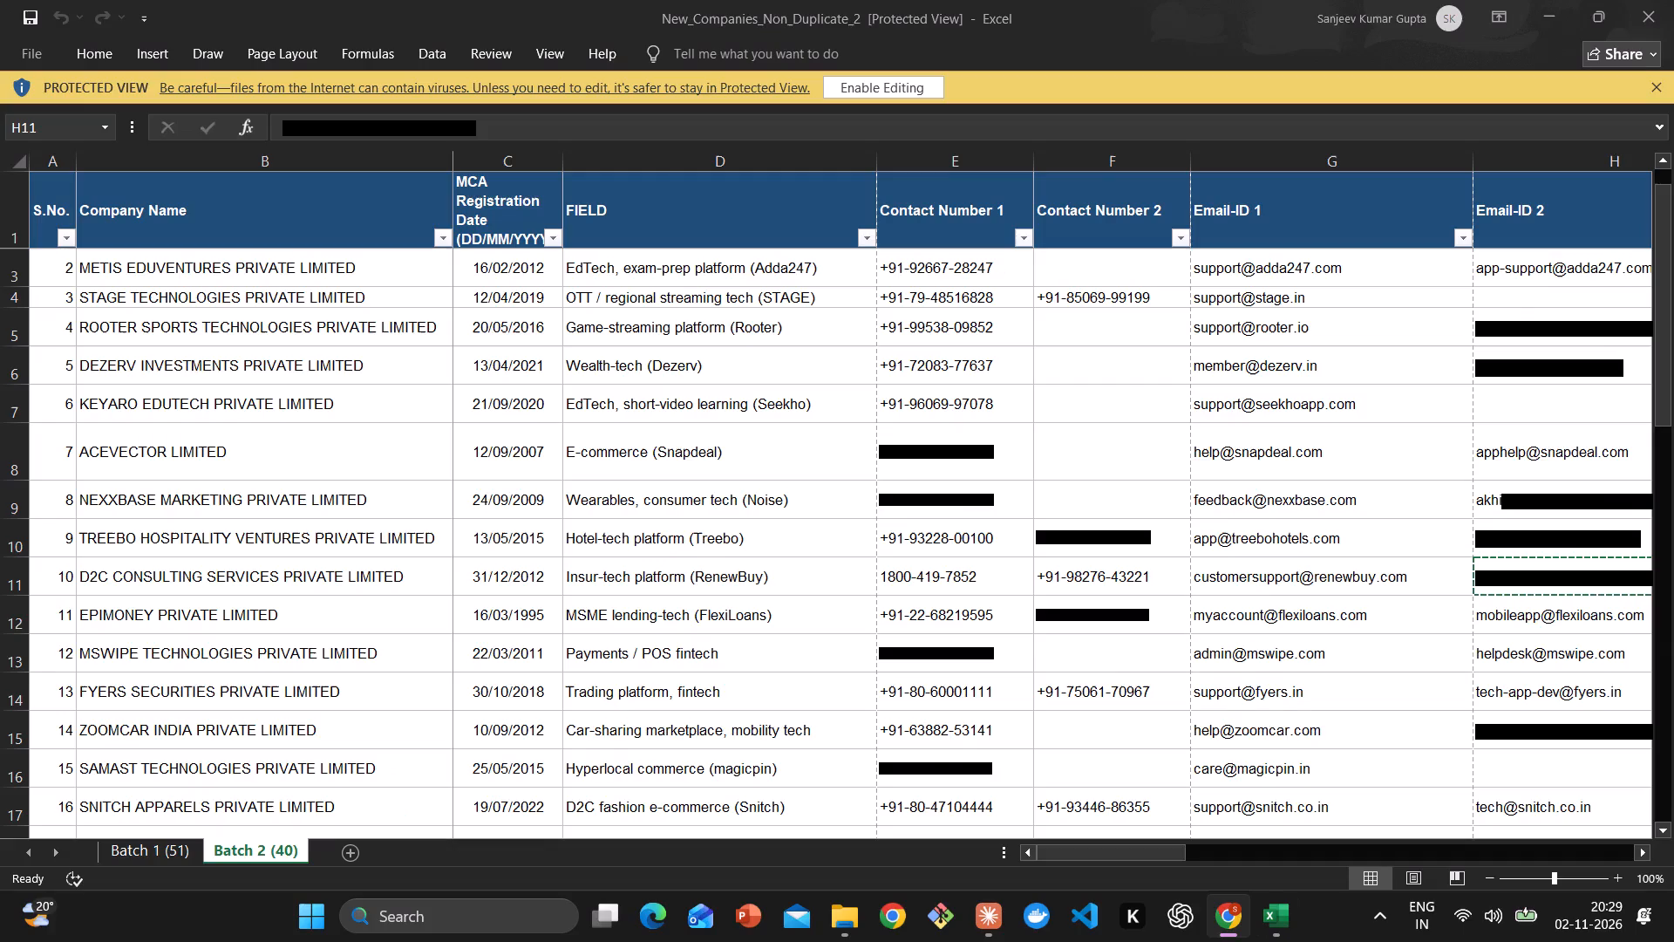
pyautogui.press('Left')
pyautogui.press('Left')
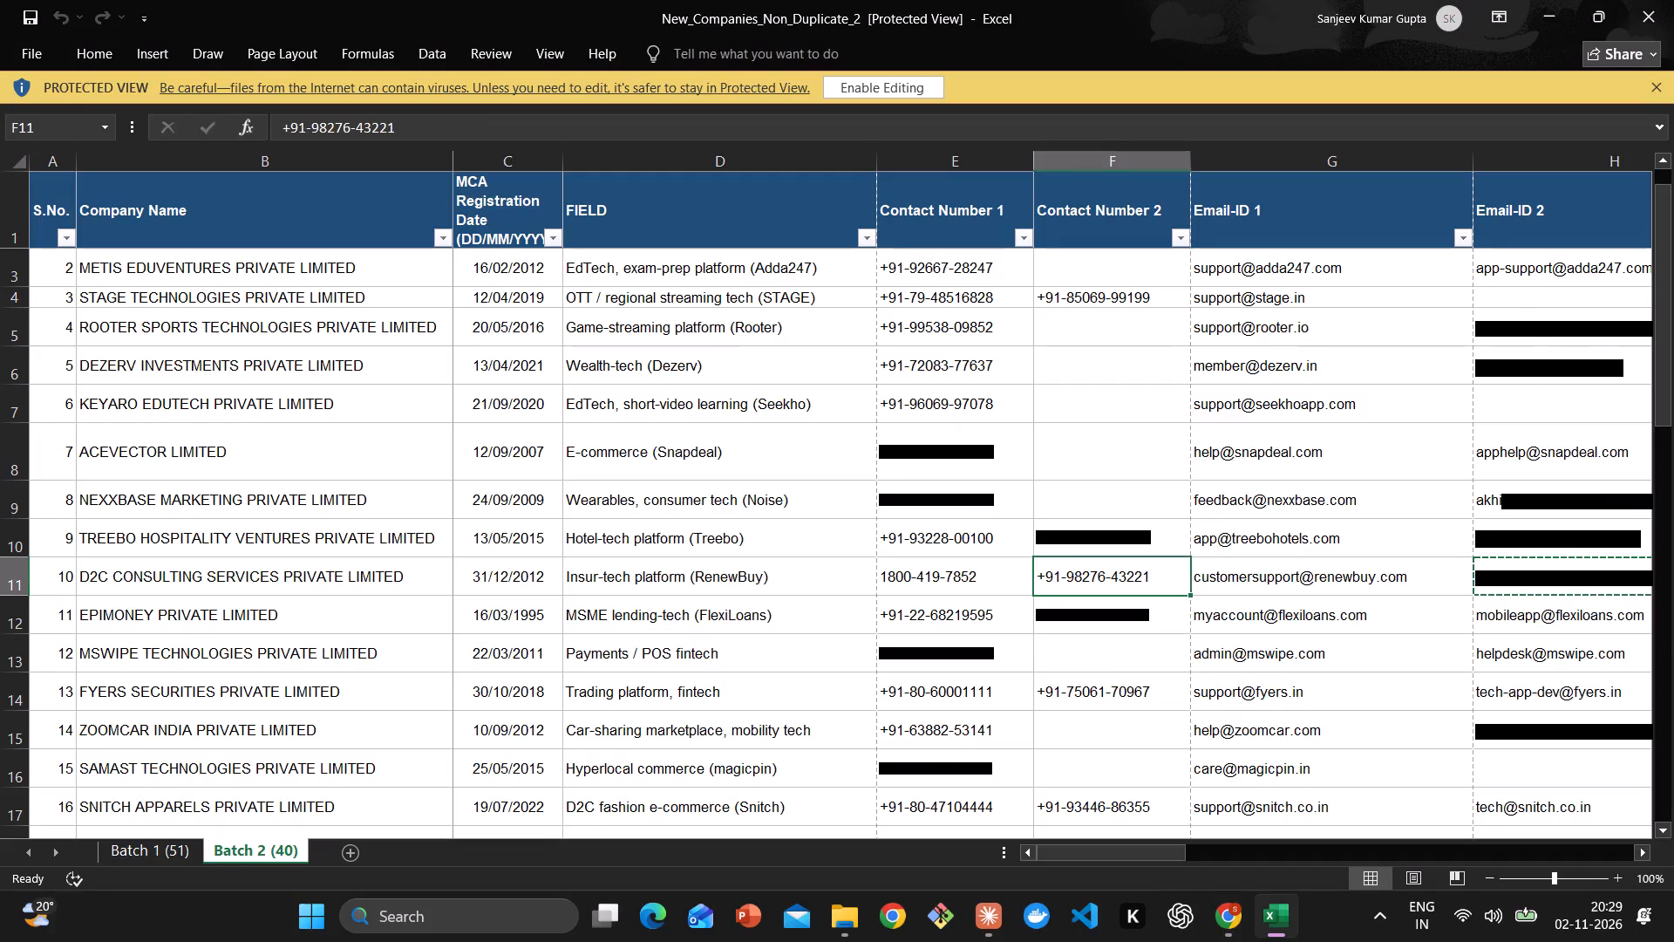
pyautogui.hotkey('alt', 'Tab')
pyautogui.press('Left')
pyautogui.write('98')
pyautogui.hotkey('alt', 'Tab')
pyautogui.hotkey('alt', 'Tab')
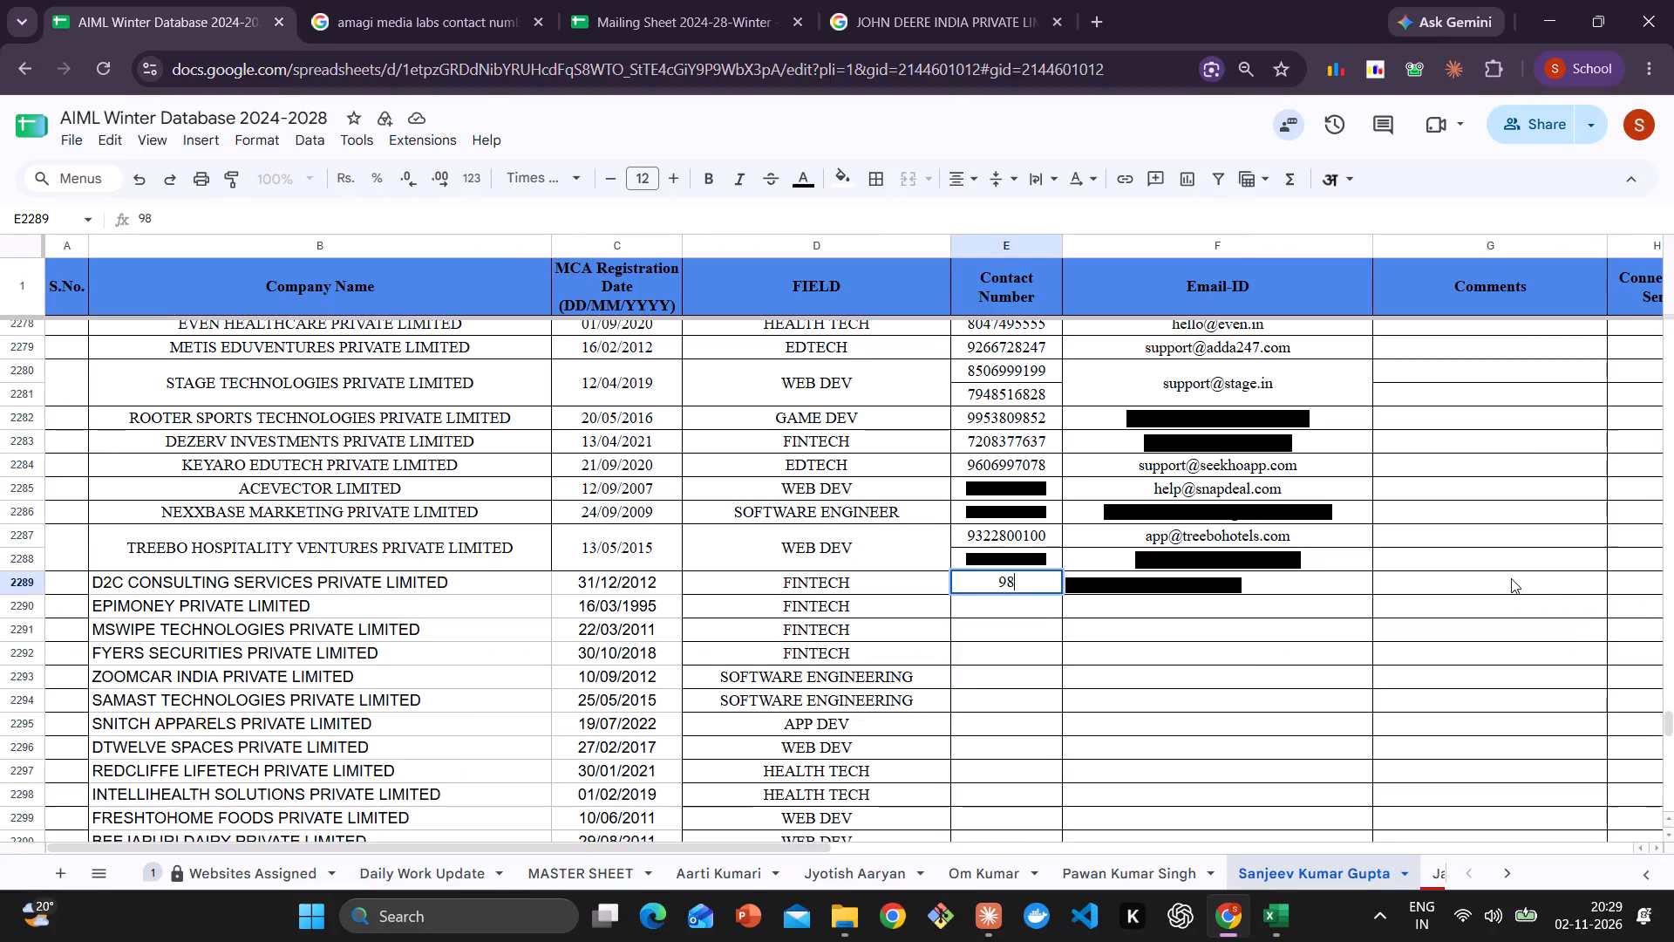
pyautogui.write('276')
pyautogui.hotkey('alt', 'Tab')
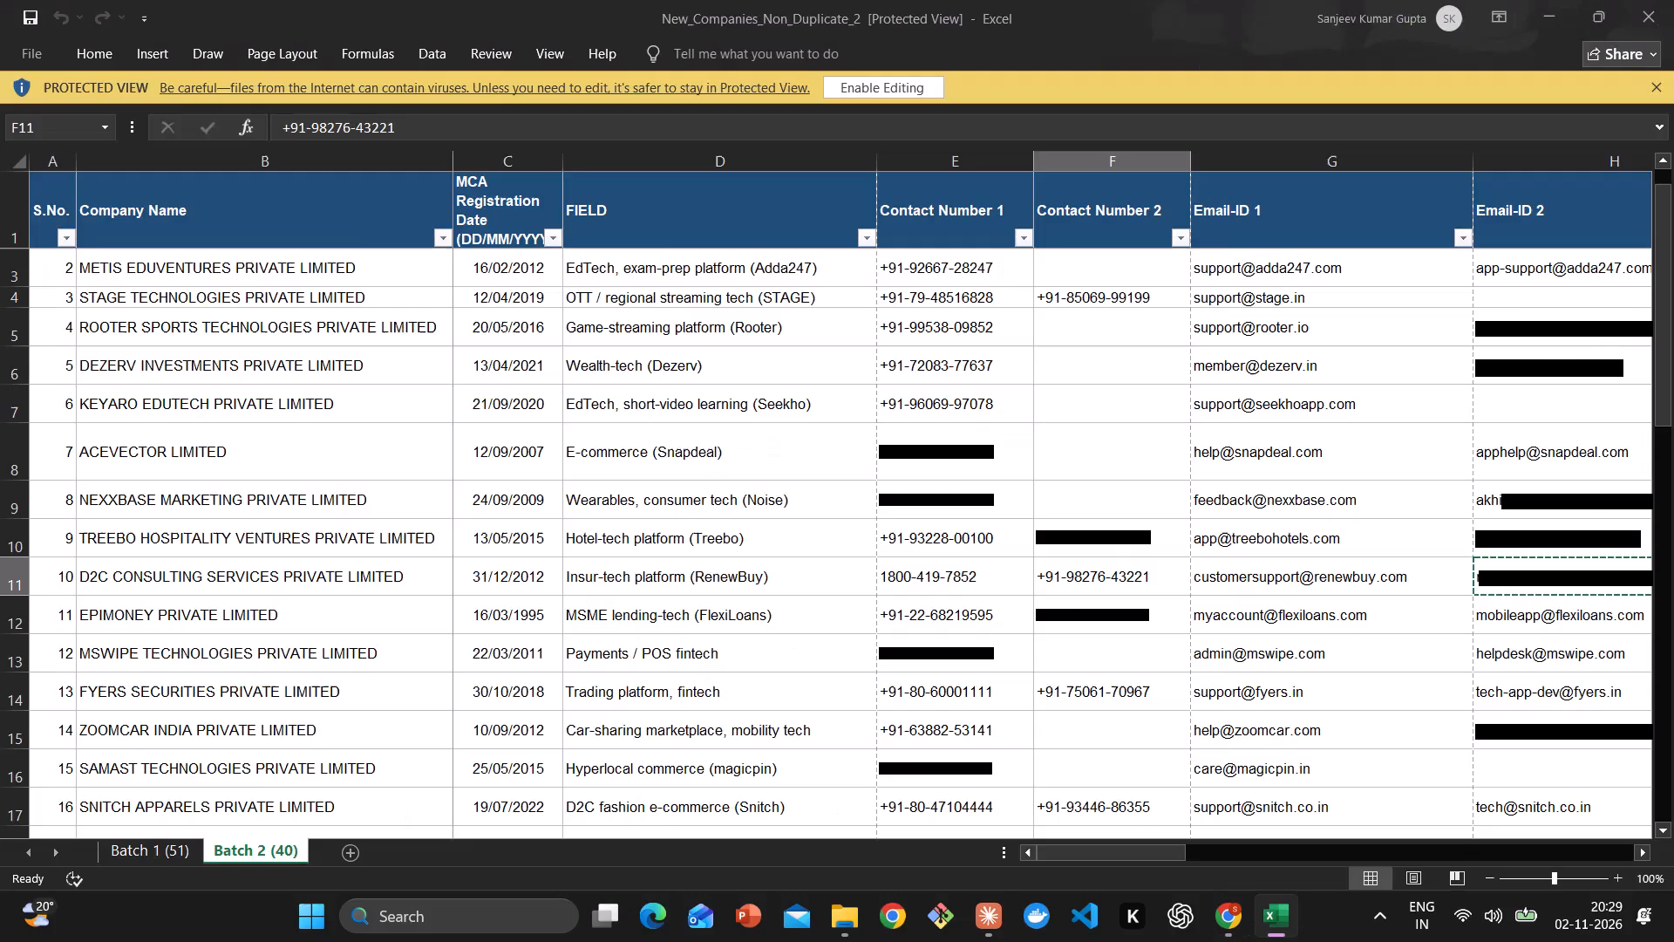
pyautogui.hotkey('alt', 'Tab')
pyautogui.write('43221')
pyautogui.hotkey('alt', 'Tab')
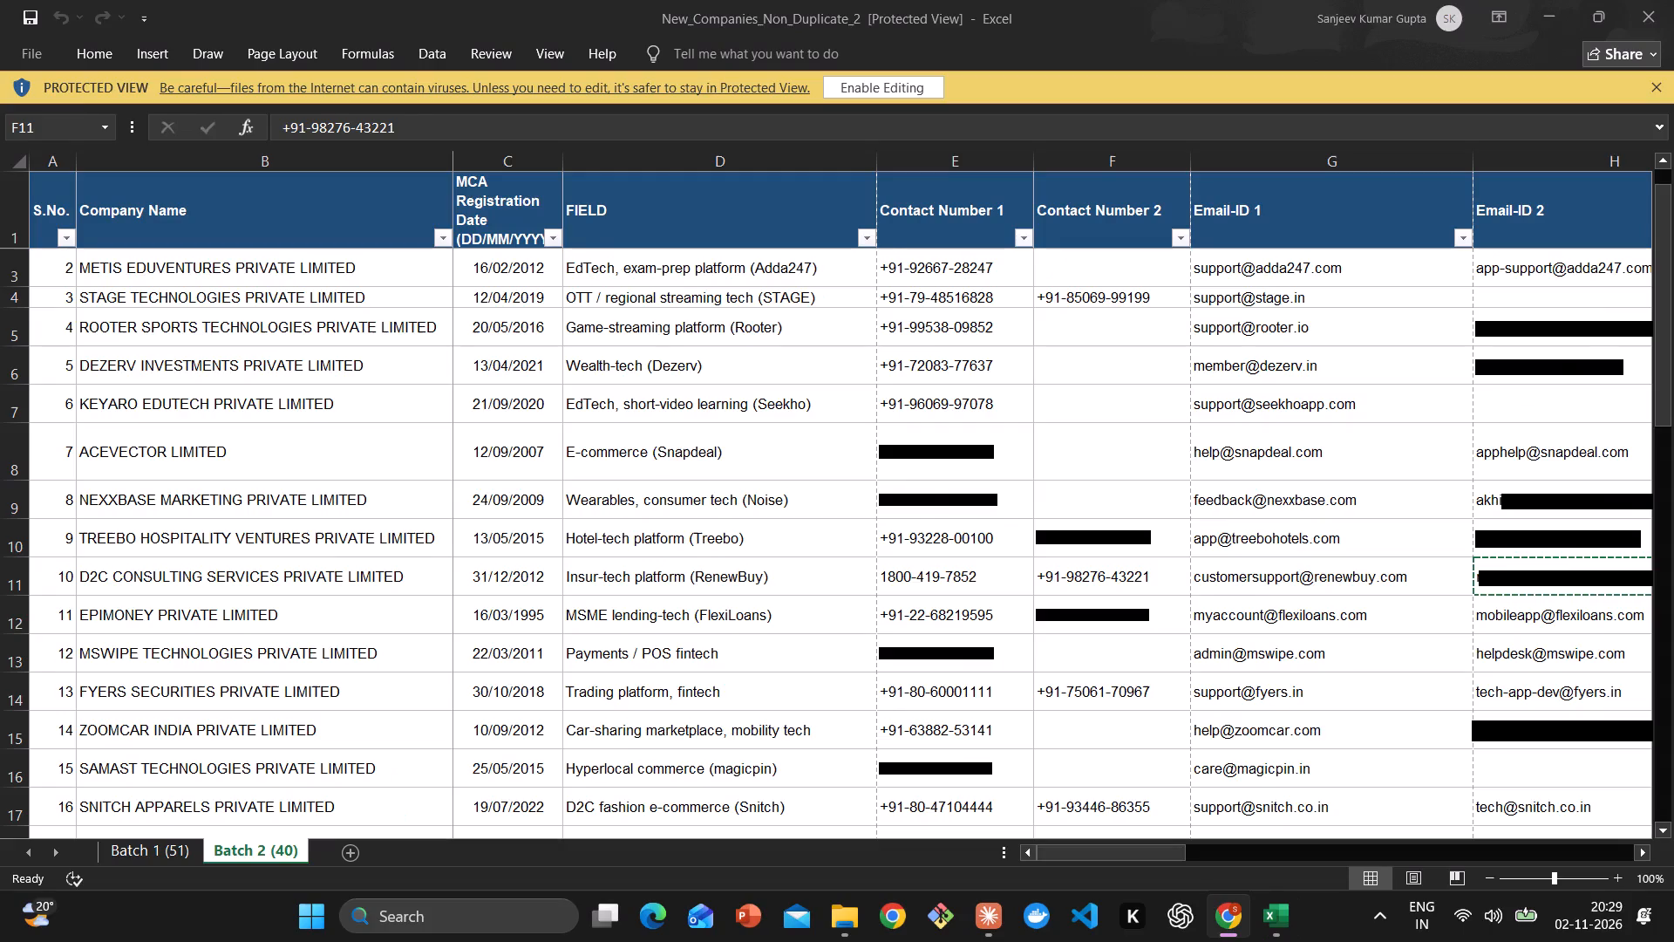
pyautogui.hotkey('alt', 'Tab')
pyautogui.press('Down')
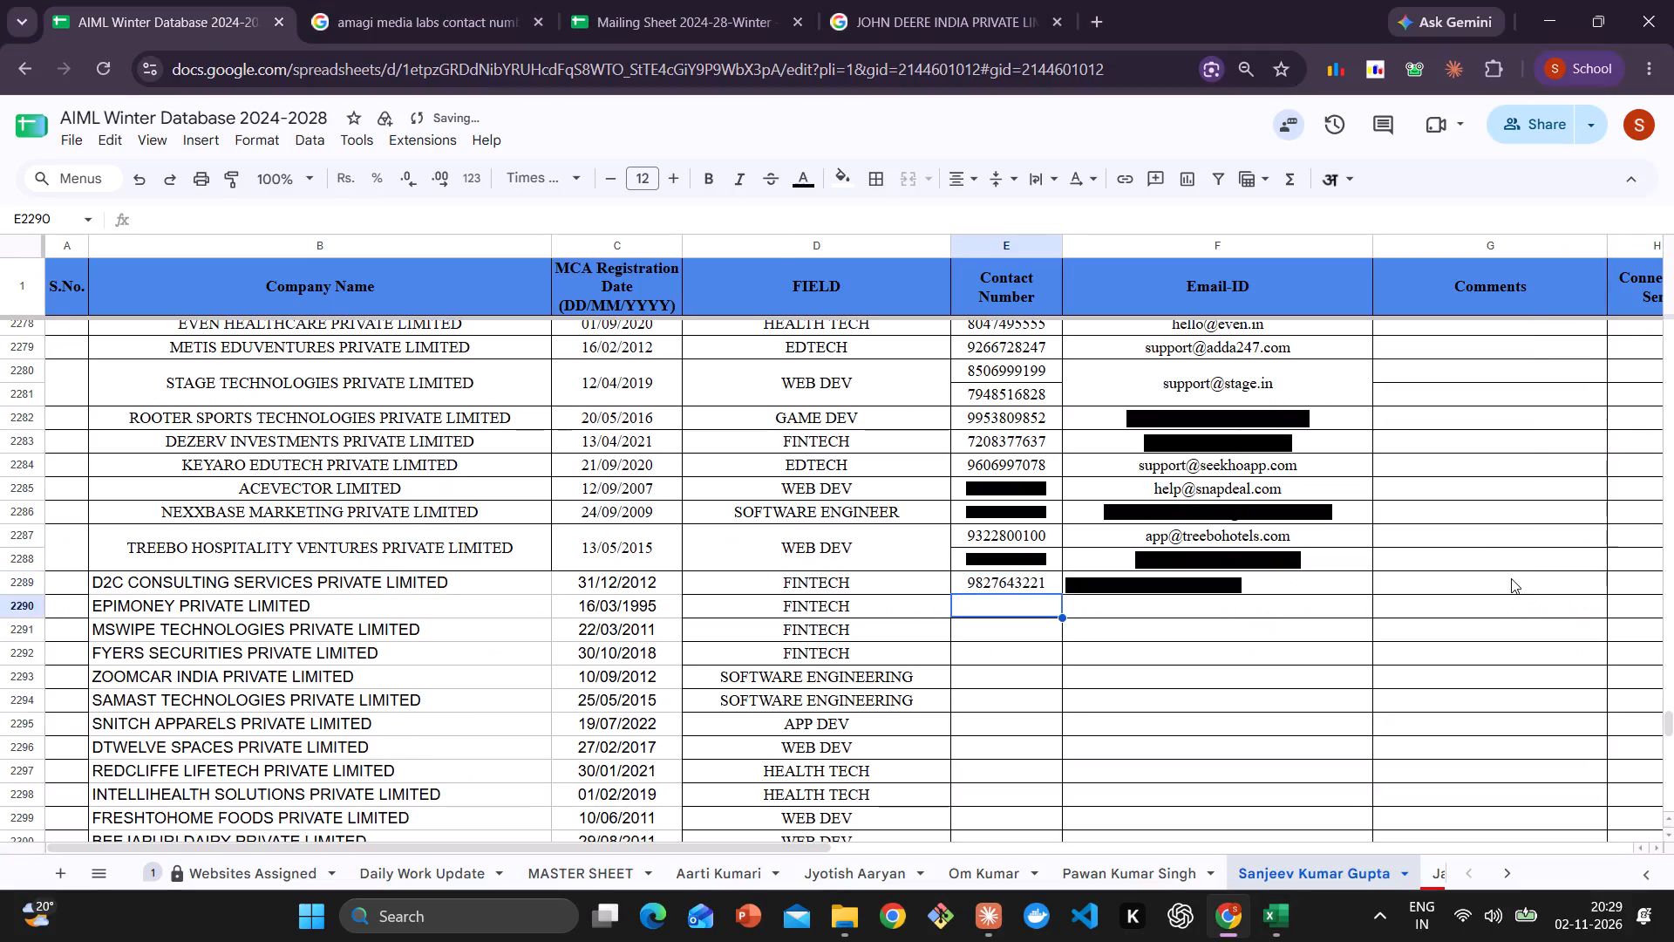
# Enter EPIMONEY's Contact Number, taken from its Contact Number 2 in the Excel workbook.
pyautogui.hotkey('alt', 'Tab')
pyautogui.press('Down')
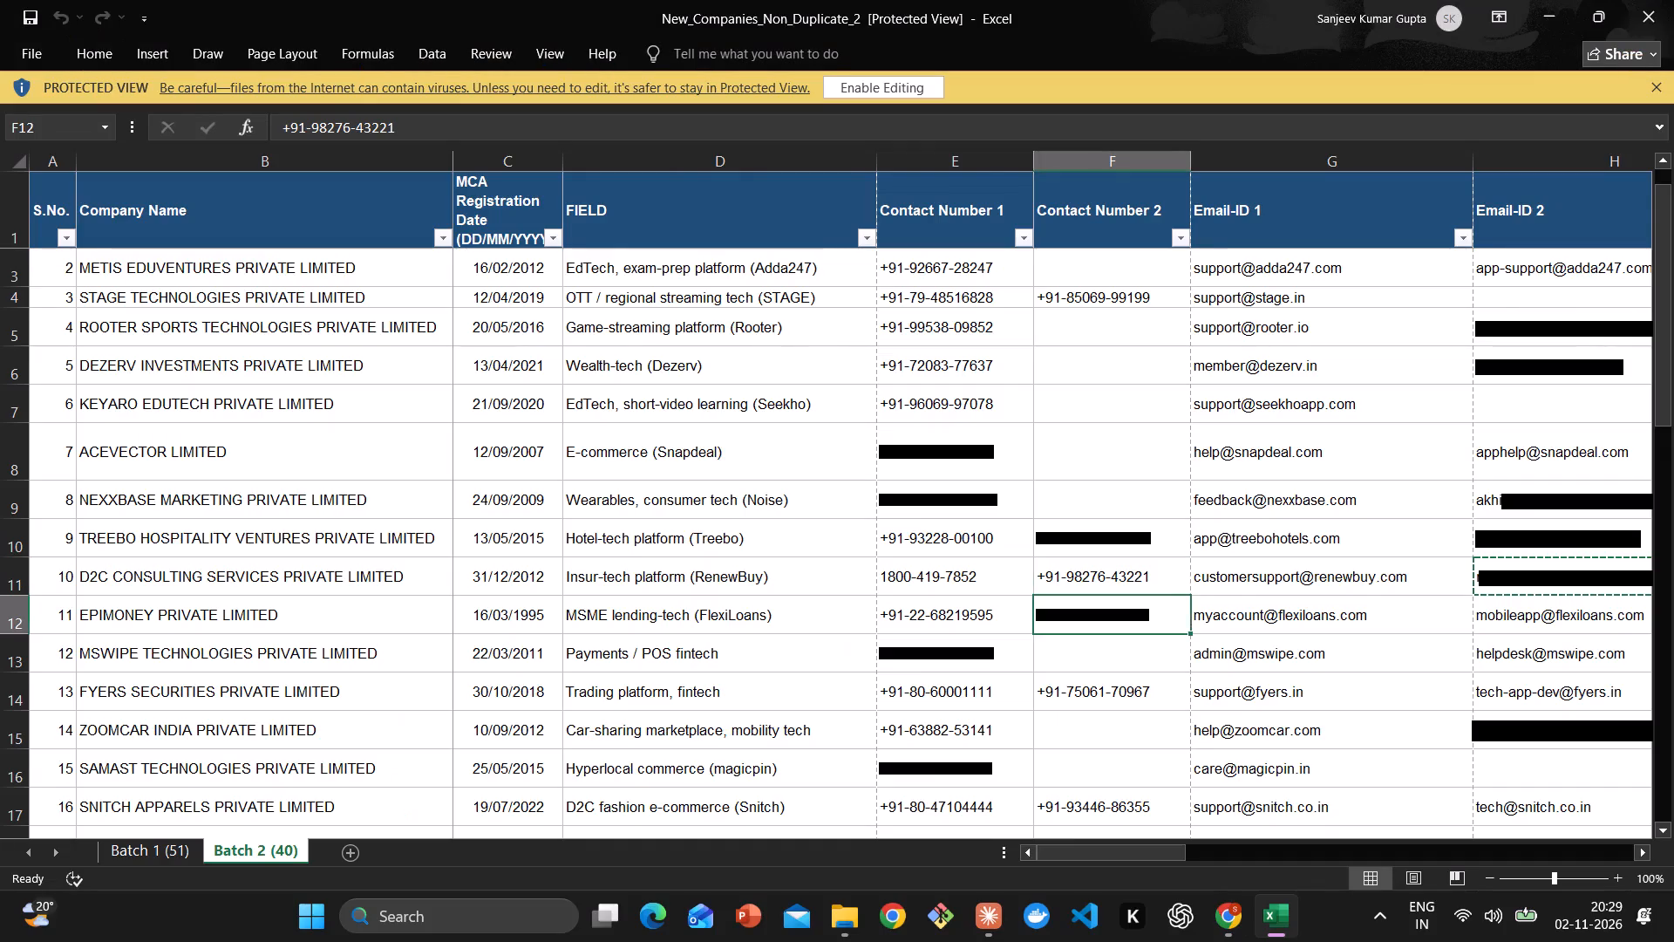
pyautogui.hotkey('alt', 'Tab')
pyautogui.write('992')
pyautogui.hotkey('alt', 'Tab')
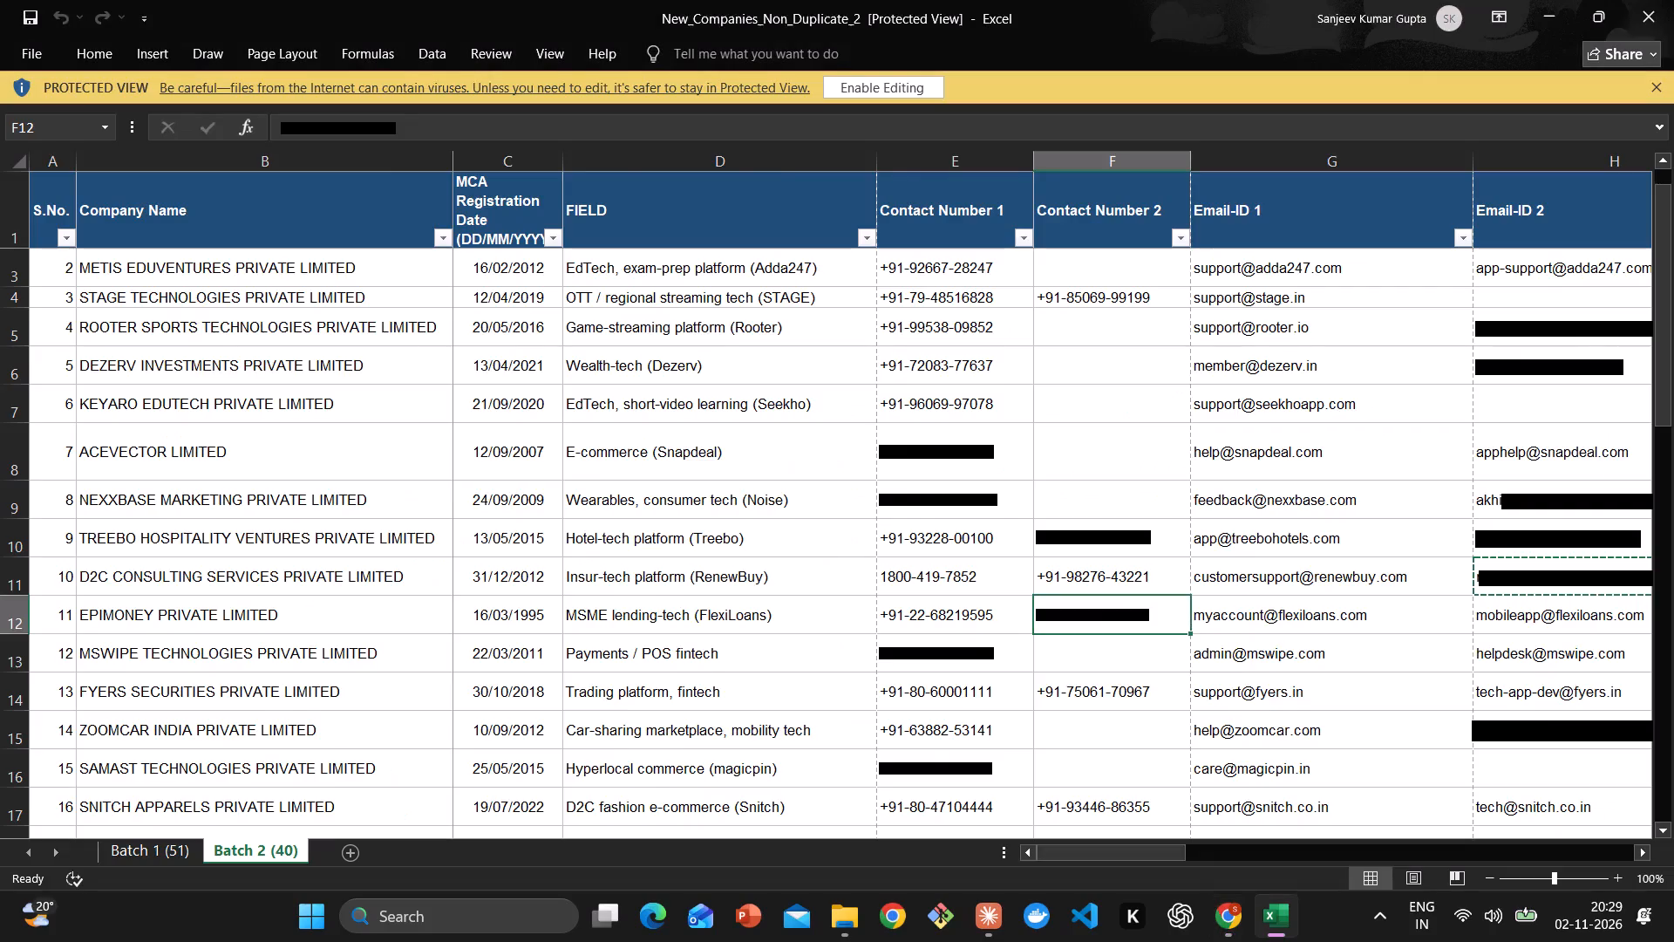
# Finish entering EPIMONEY's Contact Number, reading the remaining digits from its Contact Number 2 in the Excel workbook.
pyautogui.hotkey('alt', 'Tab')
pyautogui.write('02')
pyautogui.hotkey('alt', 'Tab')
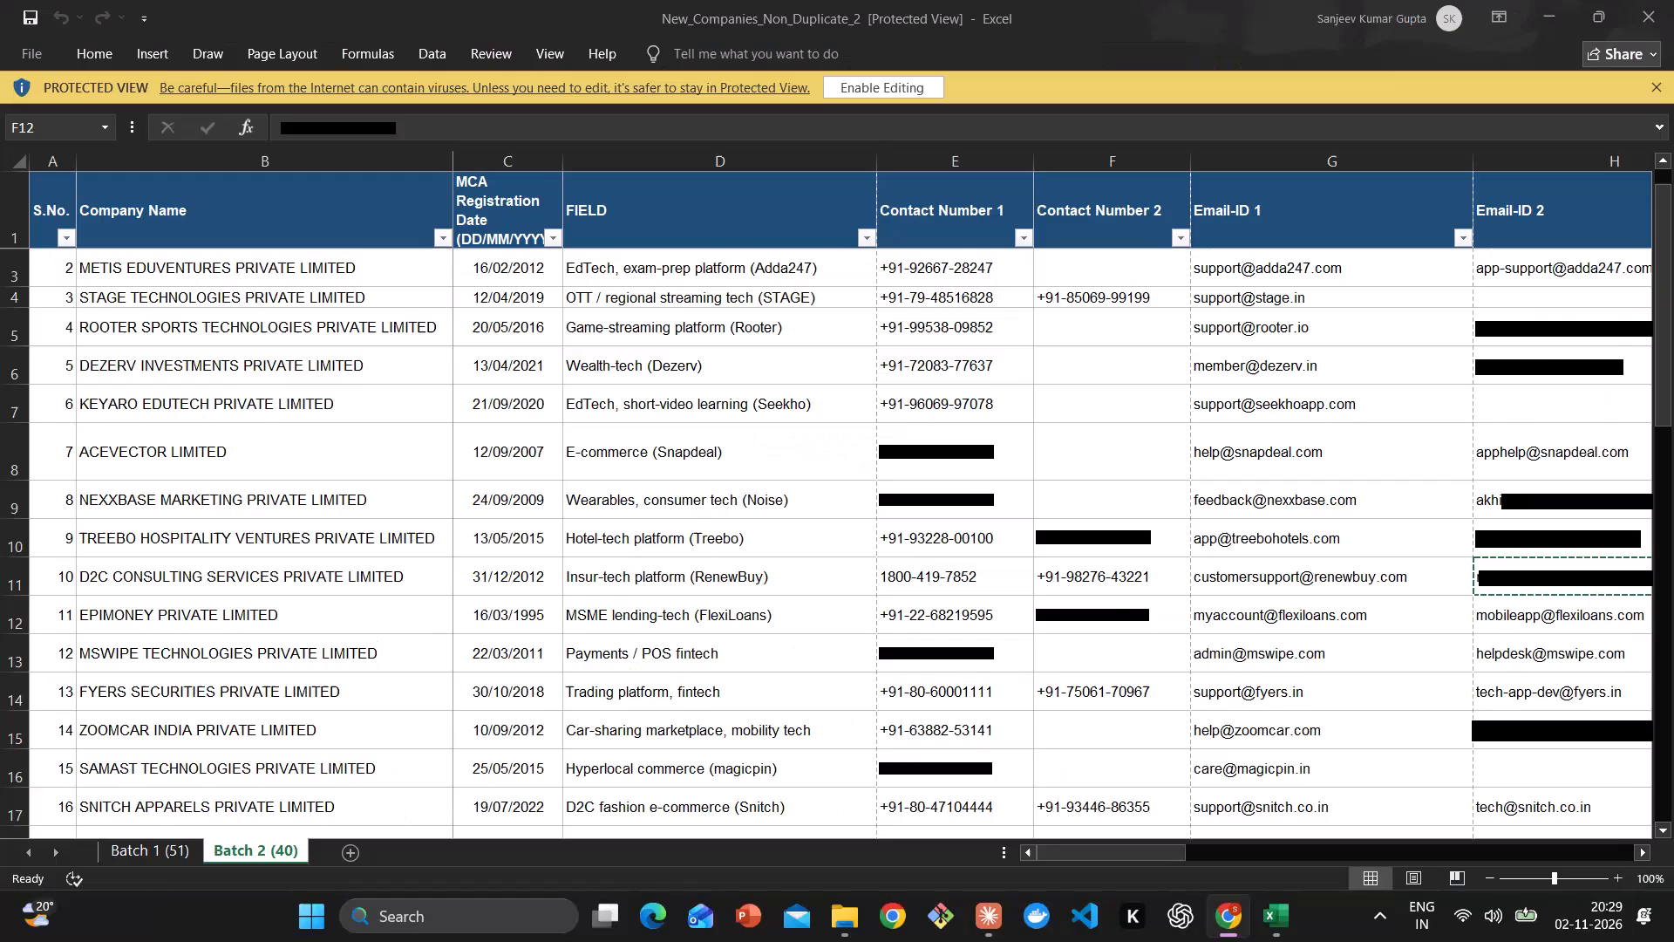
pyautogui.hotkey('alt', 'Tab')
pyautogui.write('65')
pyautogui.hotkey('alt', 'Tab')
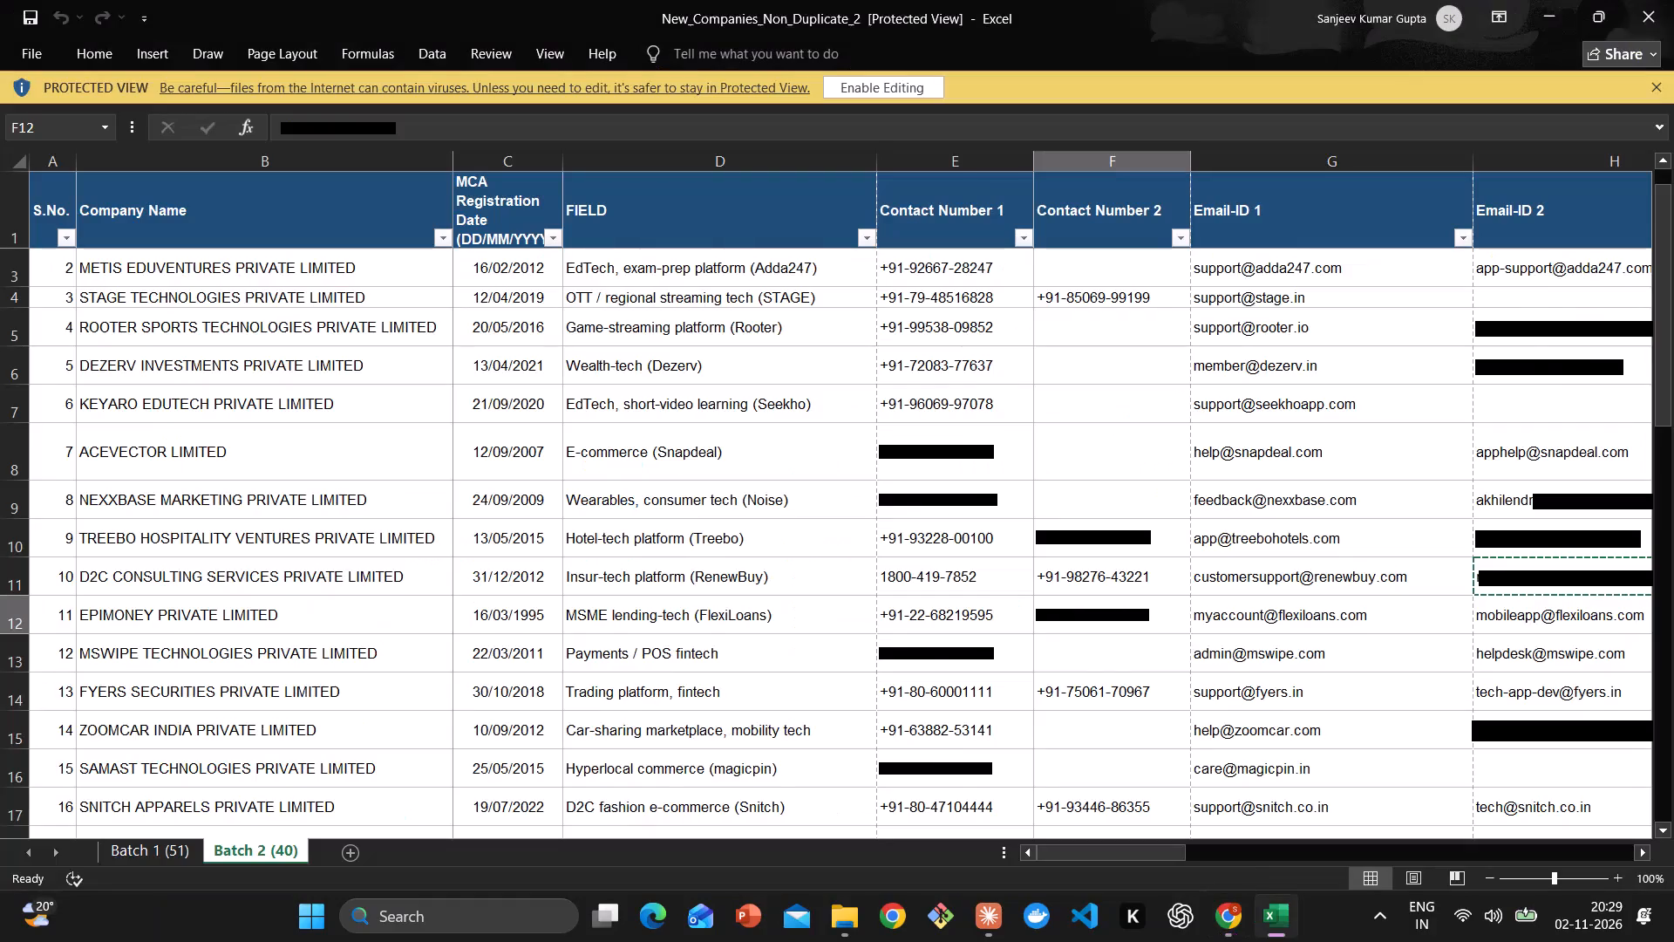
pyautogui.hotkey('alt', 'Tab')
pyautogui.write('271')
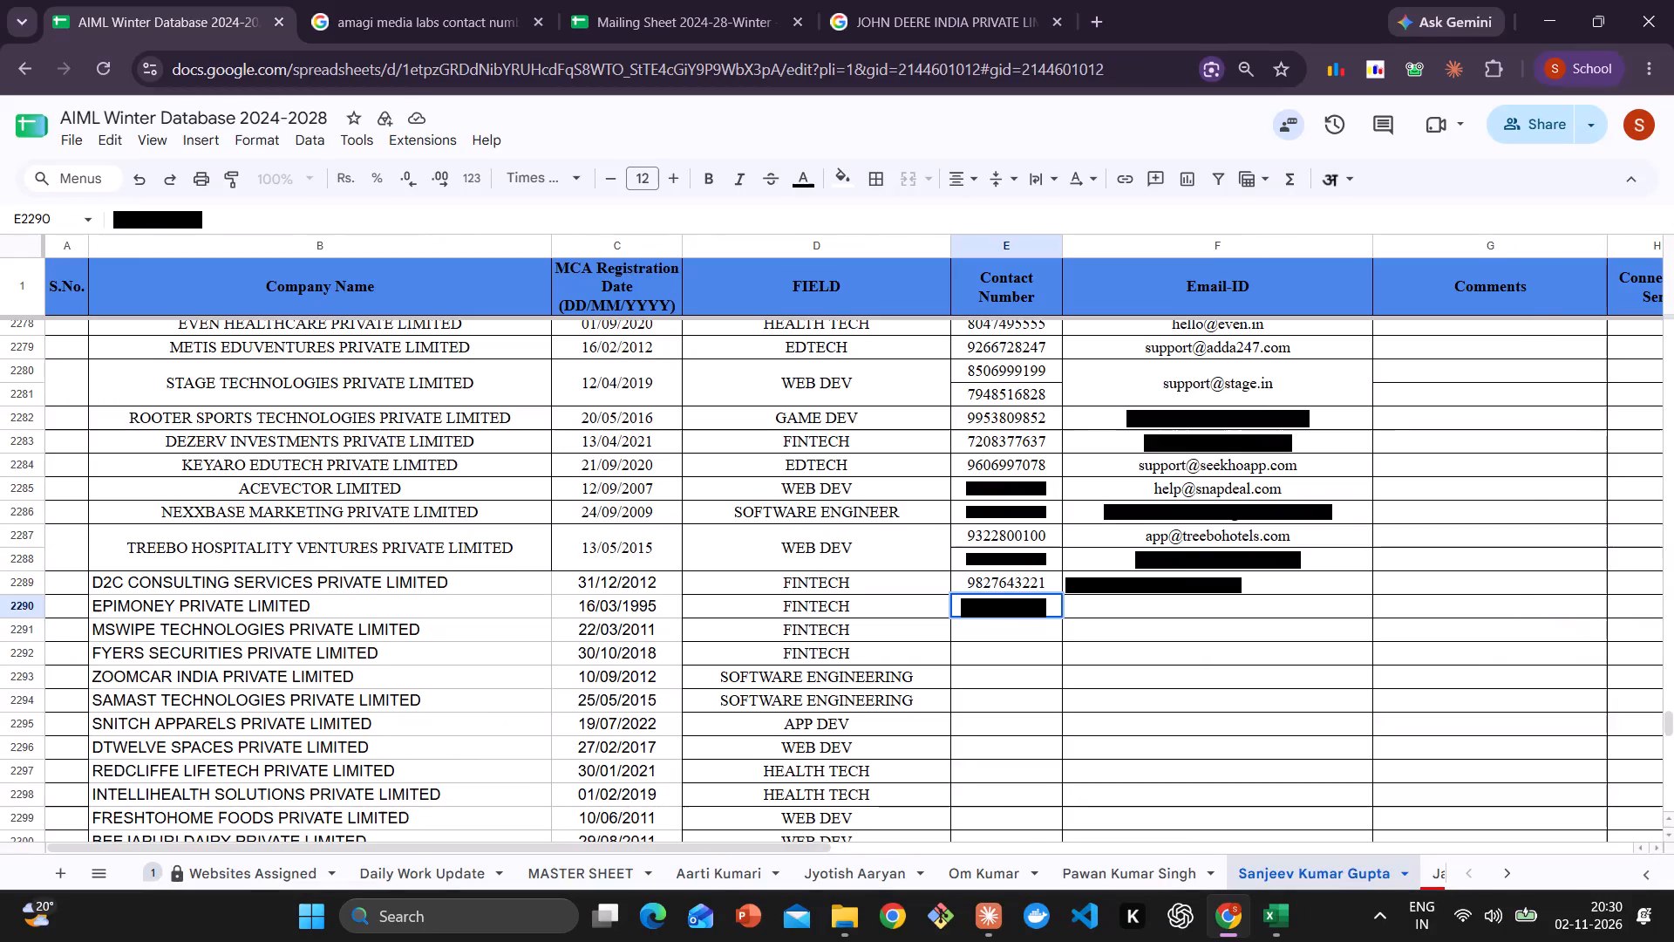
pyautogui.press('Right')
# Copy EPIMONEY's Email-ID 1 from the Excel workbook into its Email-ID cell in the AIML Winter Database sheet.
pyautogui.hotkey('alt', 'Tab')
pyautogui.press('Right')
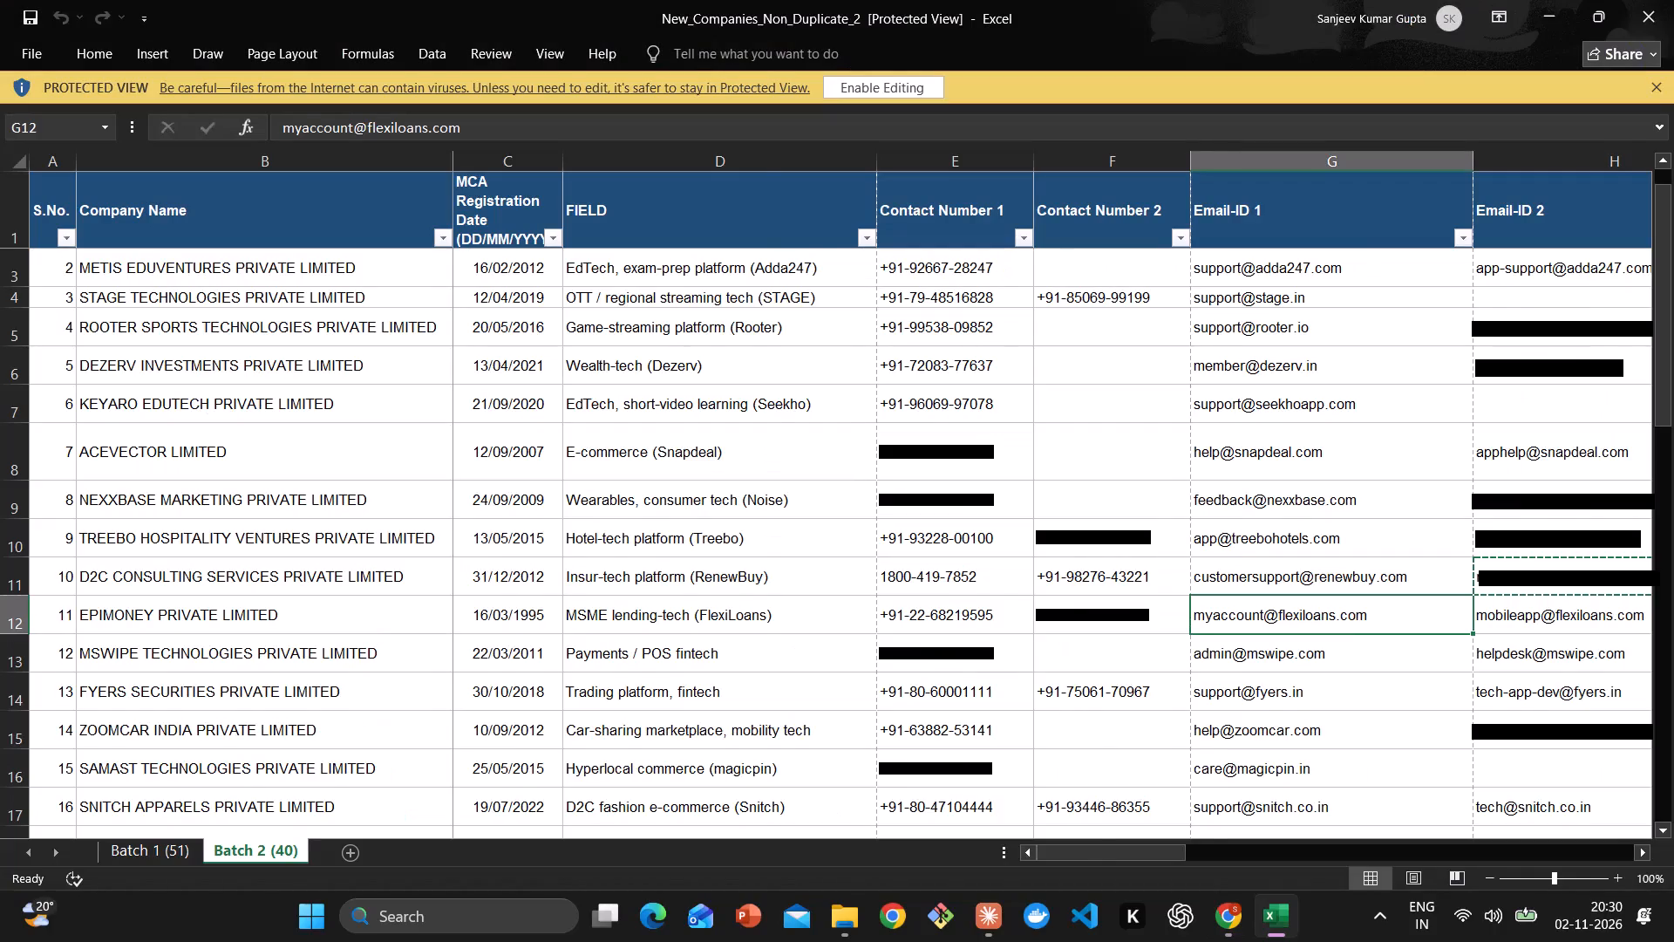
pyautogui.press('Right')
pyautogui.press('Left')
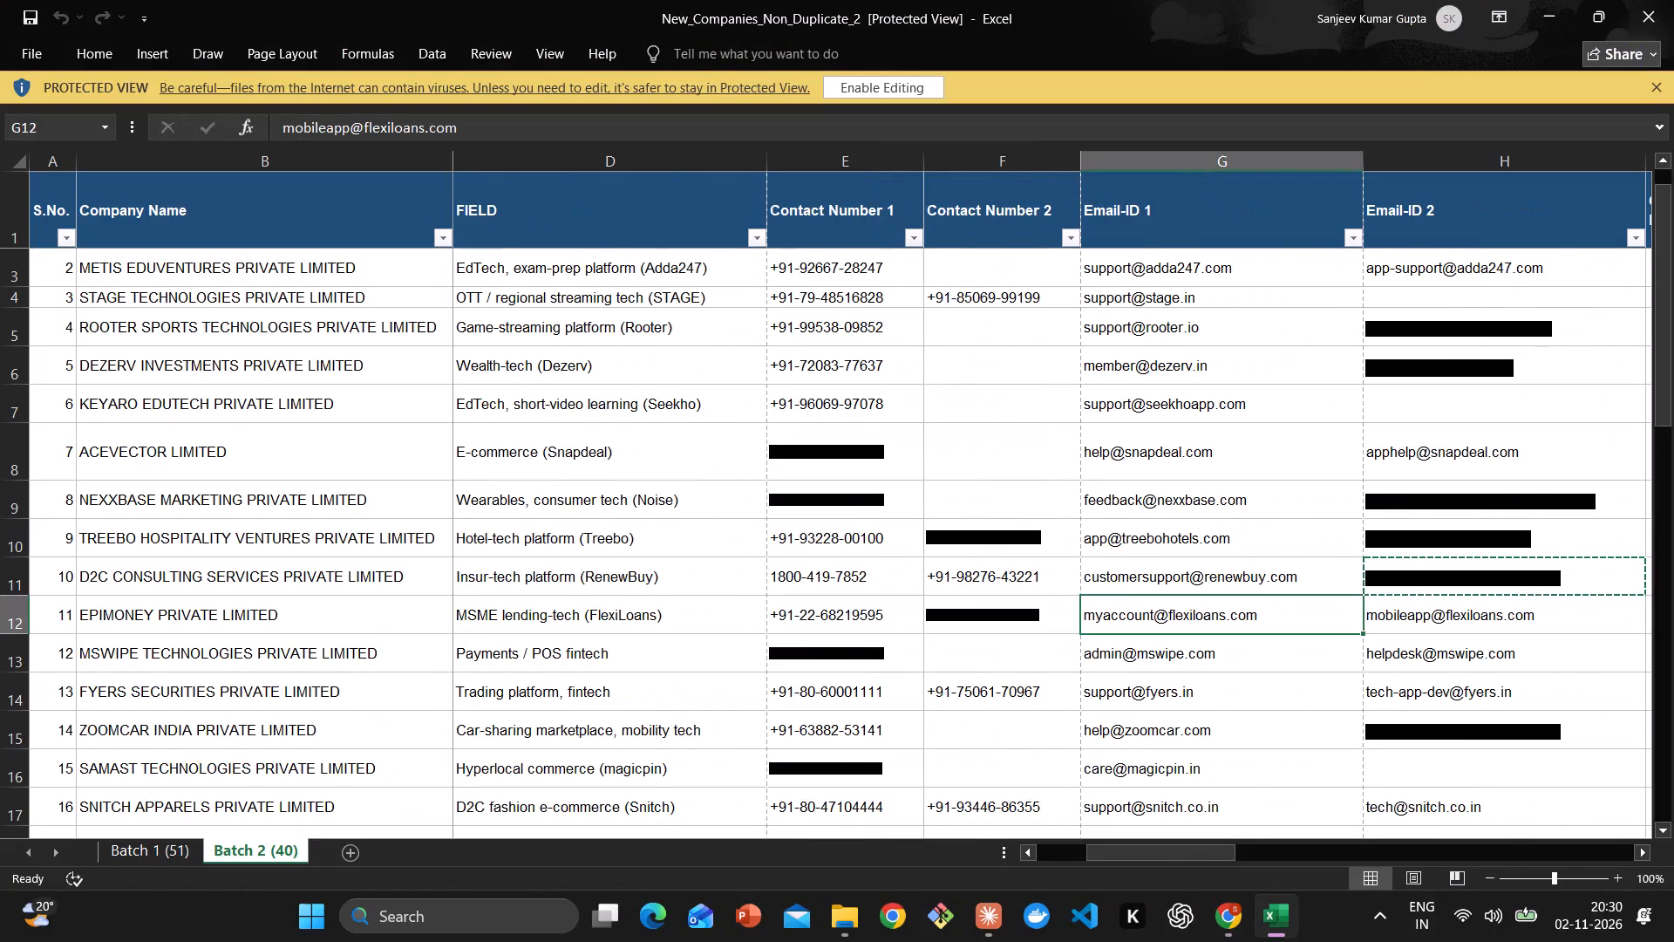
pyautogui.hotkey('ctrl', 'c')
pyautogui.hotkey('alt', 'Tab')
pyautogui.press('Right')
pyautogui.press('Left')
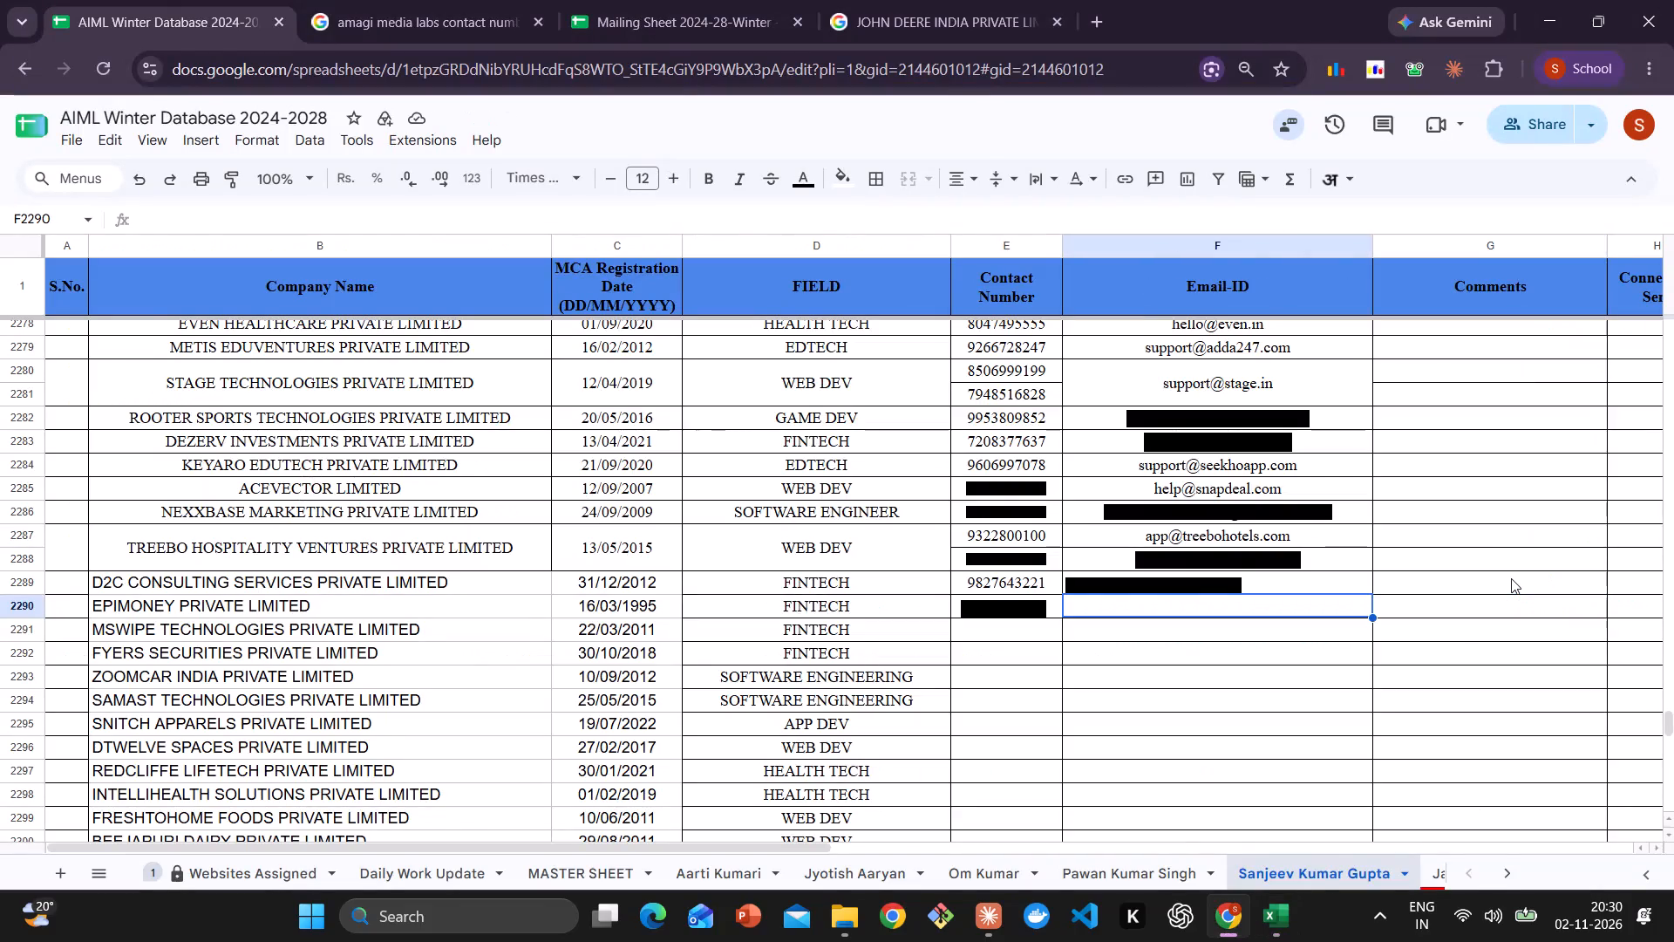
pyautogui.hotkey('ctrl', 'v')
# Copy MSWIPE TECHNOLOGIES' Email-ID 1 from the Excel workbook into its Email-ID cell in the database sheet.
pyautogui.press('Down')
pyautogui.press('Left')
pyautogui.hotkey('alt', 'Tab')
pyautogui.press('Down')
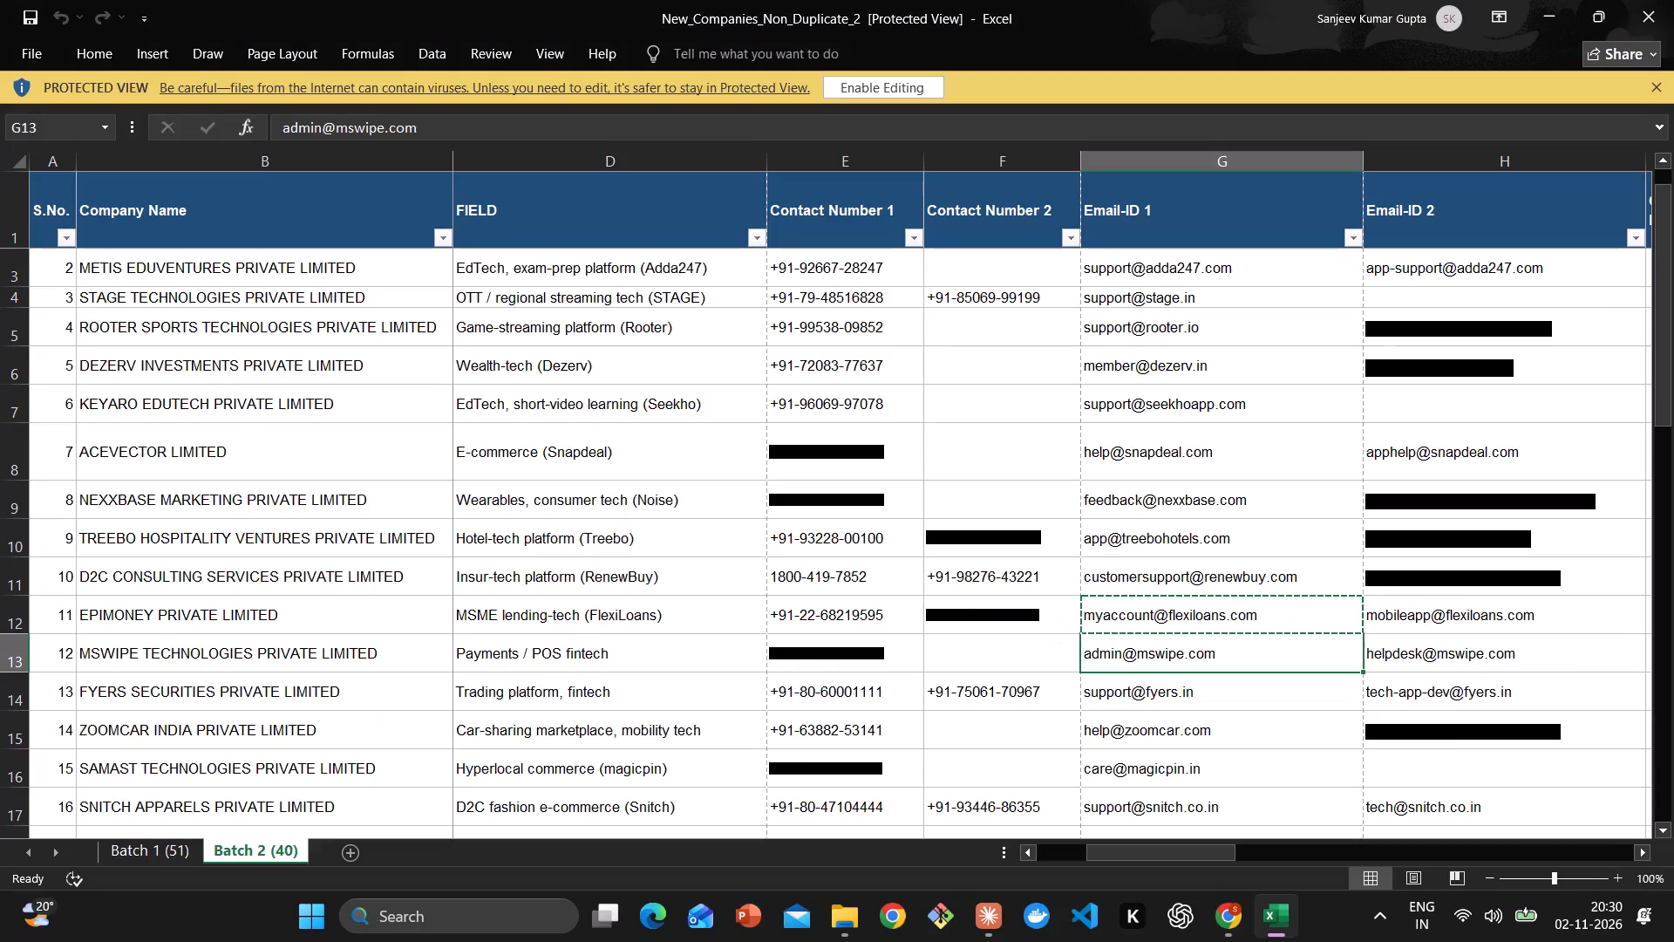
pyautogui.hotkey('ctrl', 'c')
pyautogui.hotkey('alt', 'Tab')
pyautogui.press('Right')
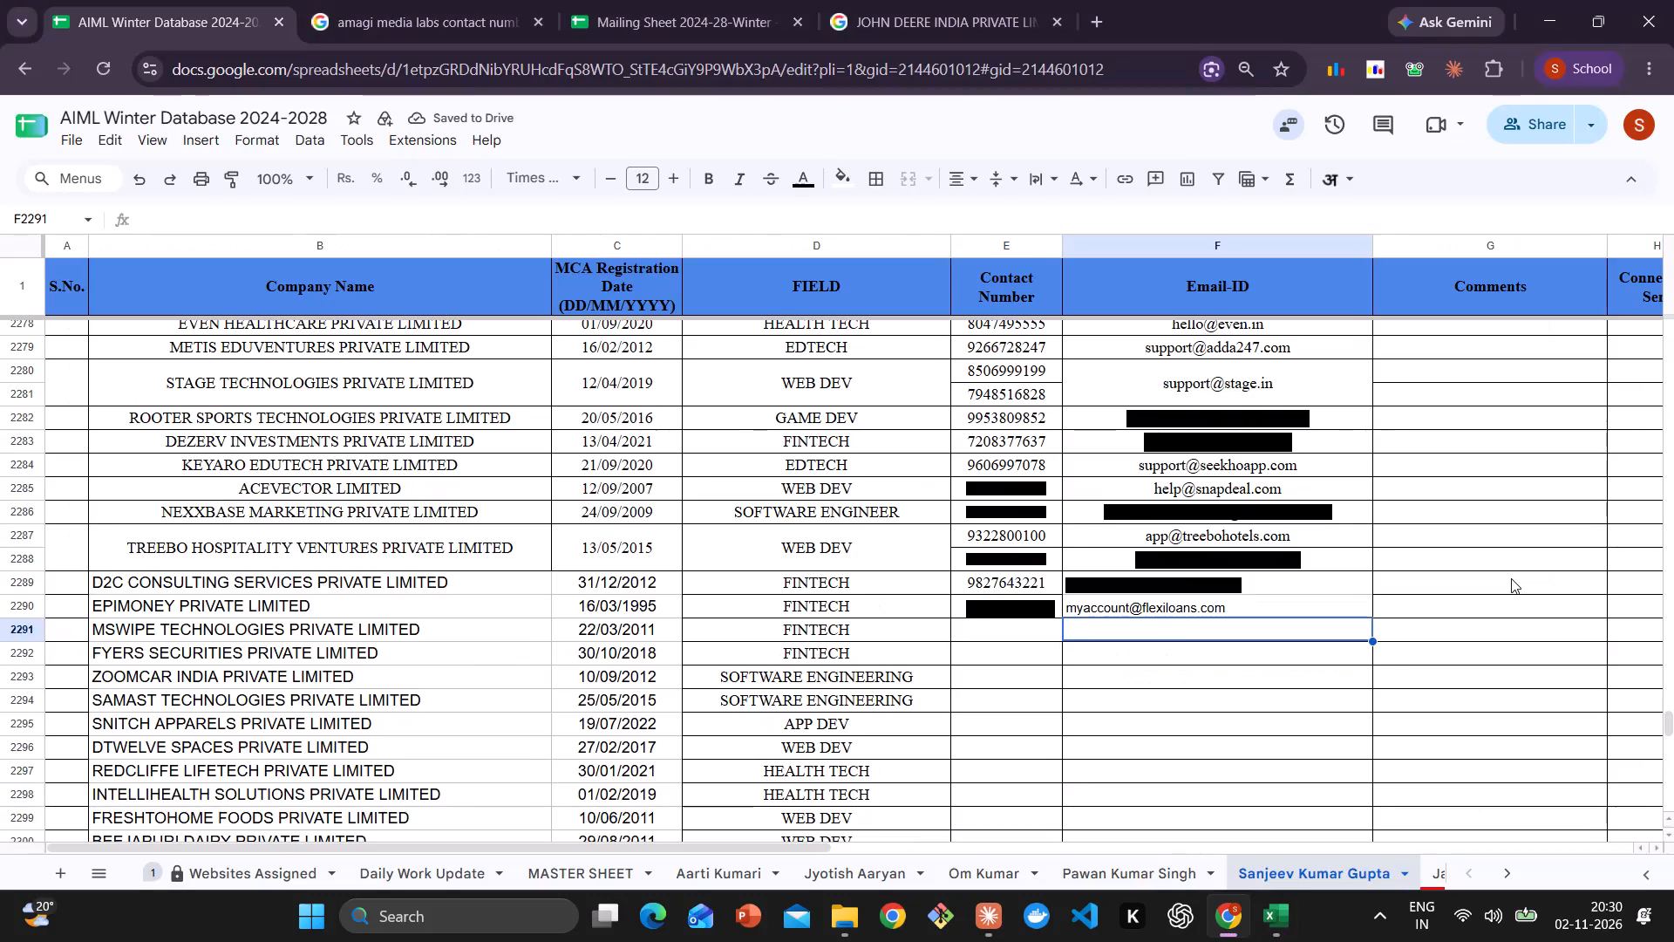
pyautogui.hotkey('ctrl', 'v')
# Enter MSWIPE TECHNOLOGIES' Contact Number in the database sheet, taken from its Contact Number 1 in the Excel workbook.
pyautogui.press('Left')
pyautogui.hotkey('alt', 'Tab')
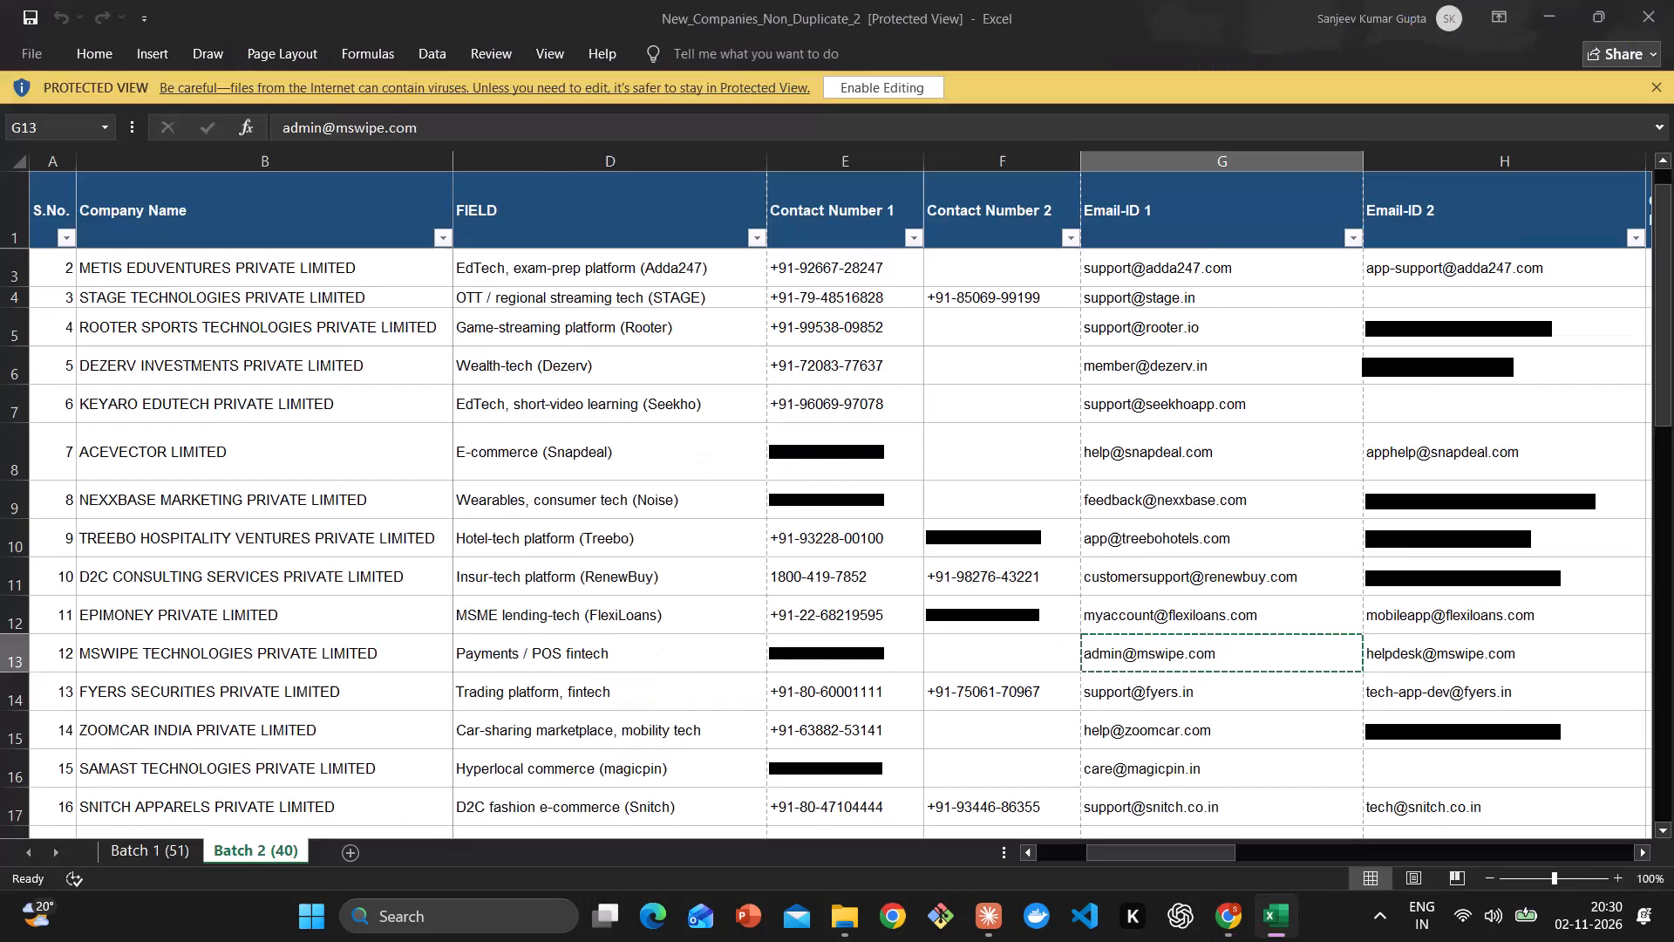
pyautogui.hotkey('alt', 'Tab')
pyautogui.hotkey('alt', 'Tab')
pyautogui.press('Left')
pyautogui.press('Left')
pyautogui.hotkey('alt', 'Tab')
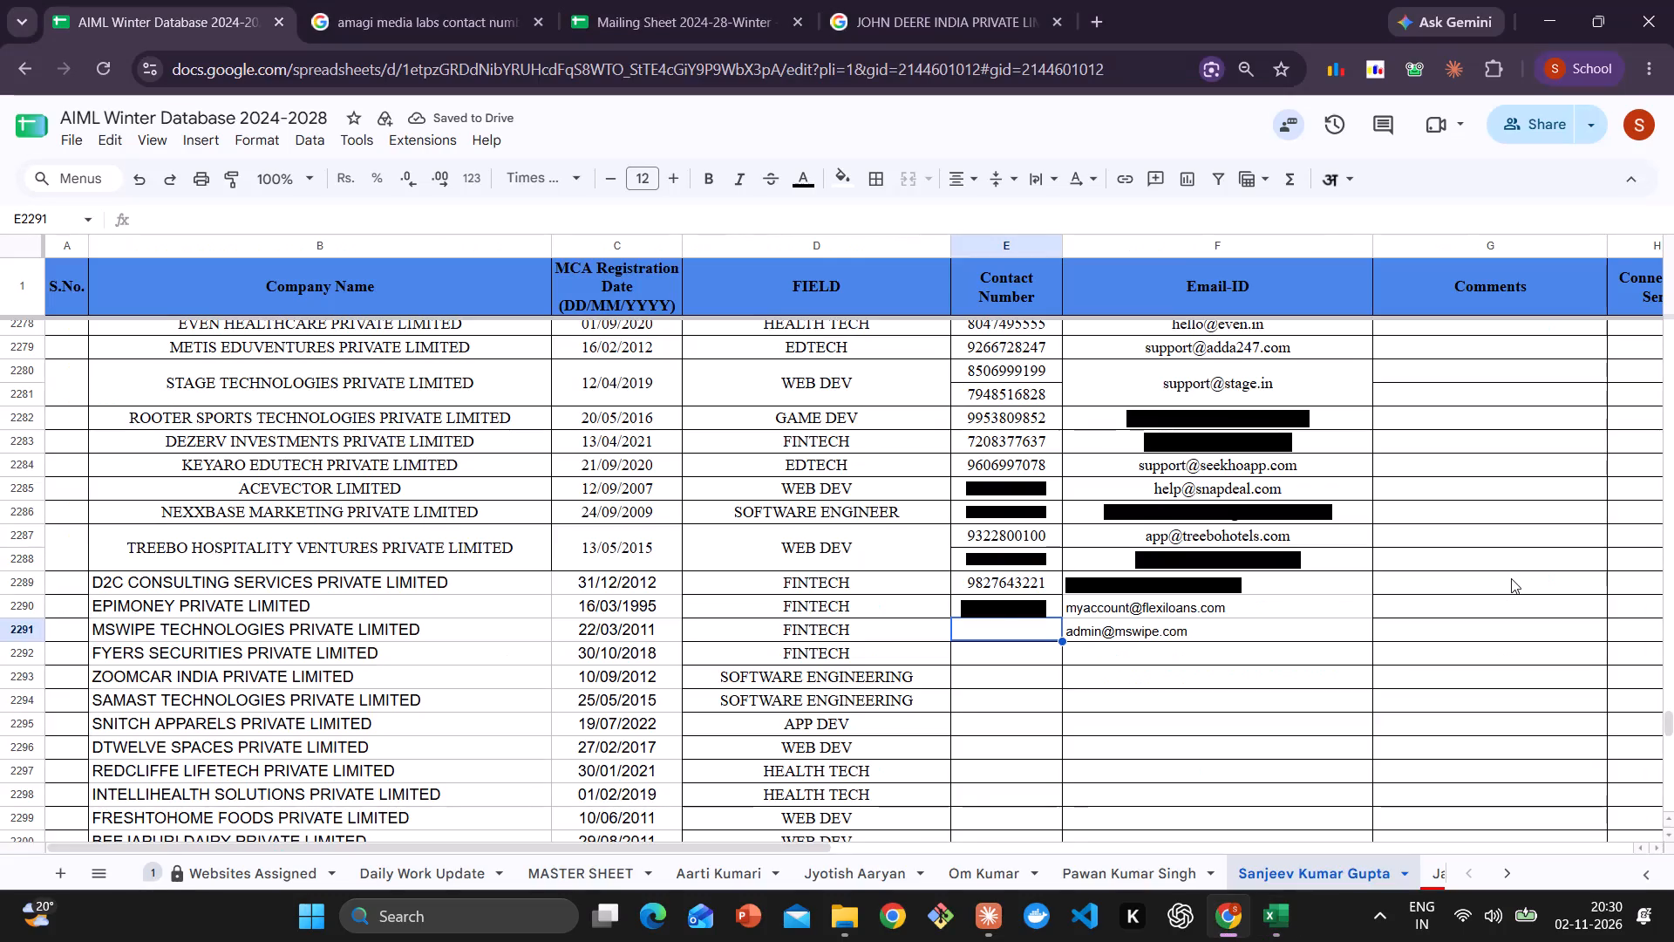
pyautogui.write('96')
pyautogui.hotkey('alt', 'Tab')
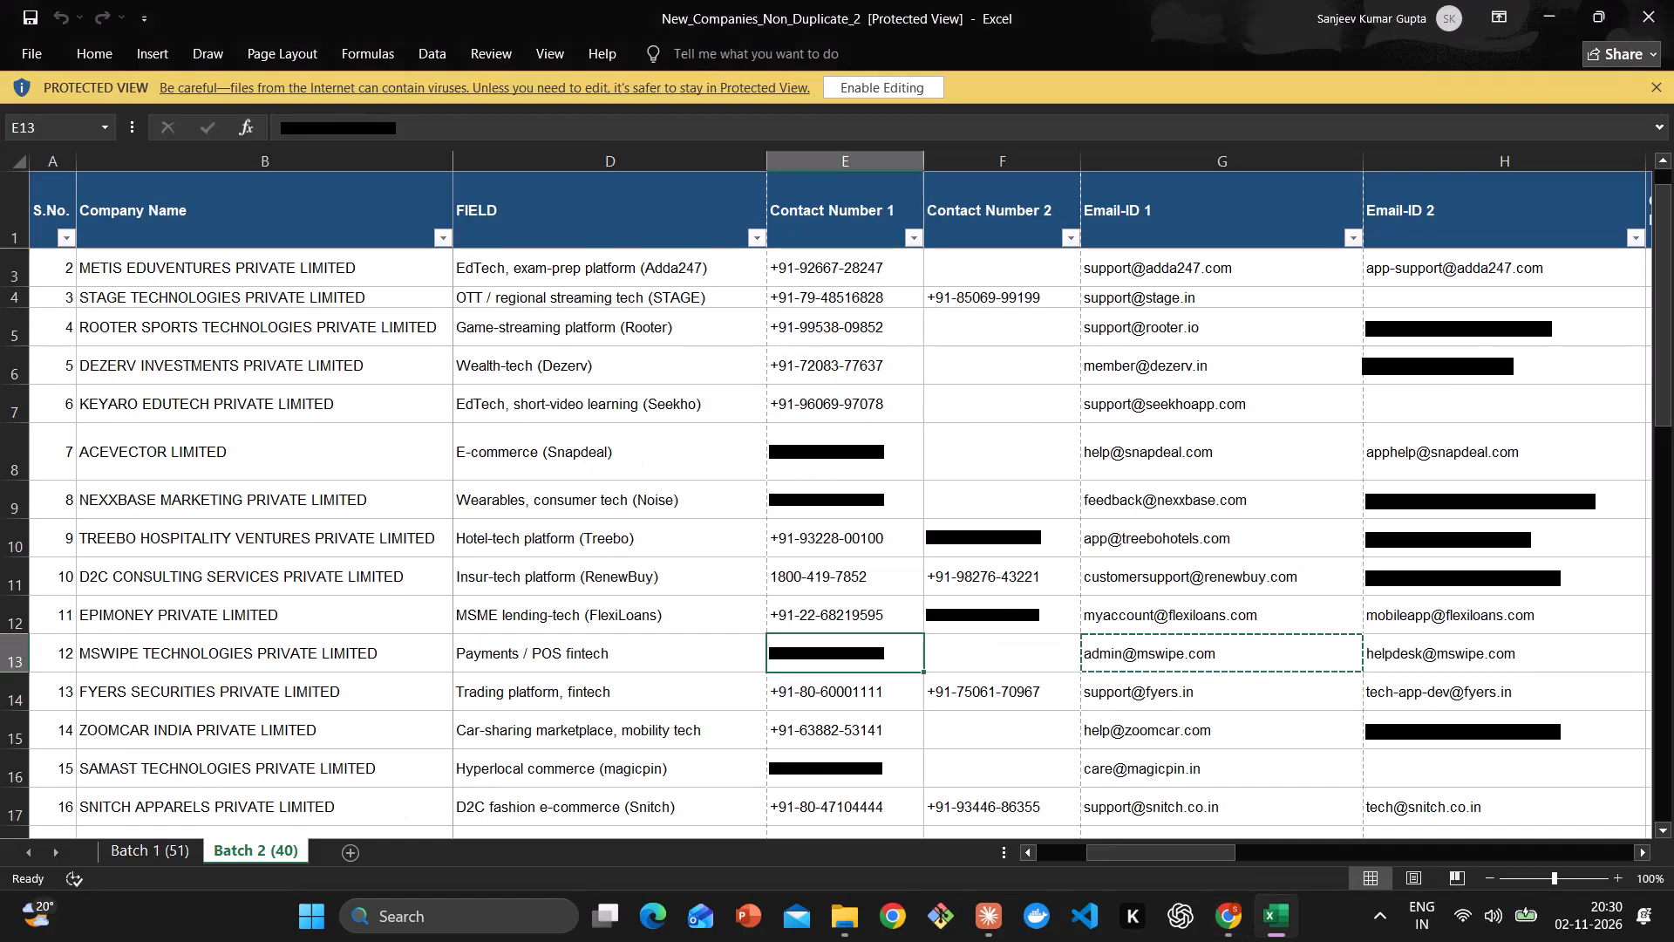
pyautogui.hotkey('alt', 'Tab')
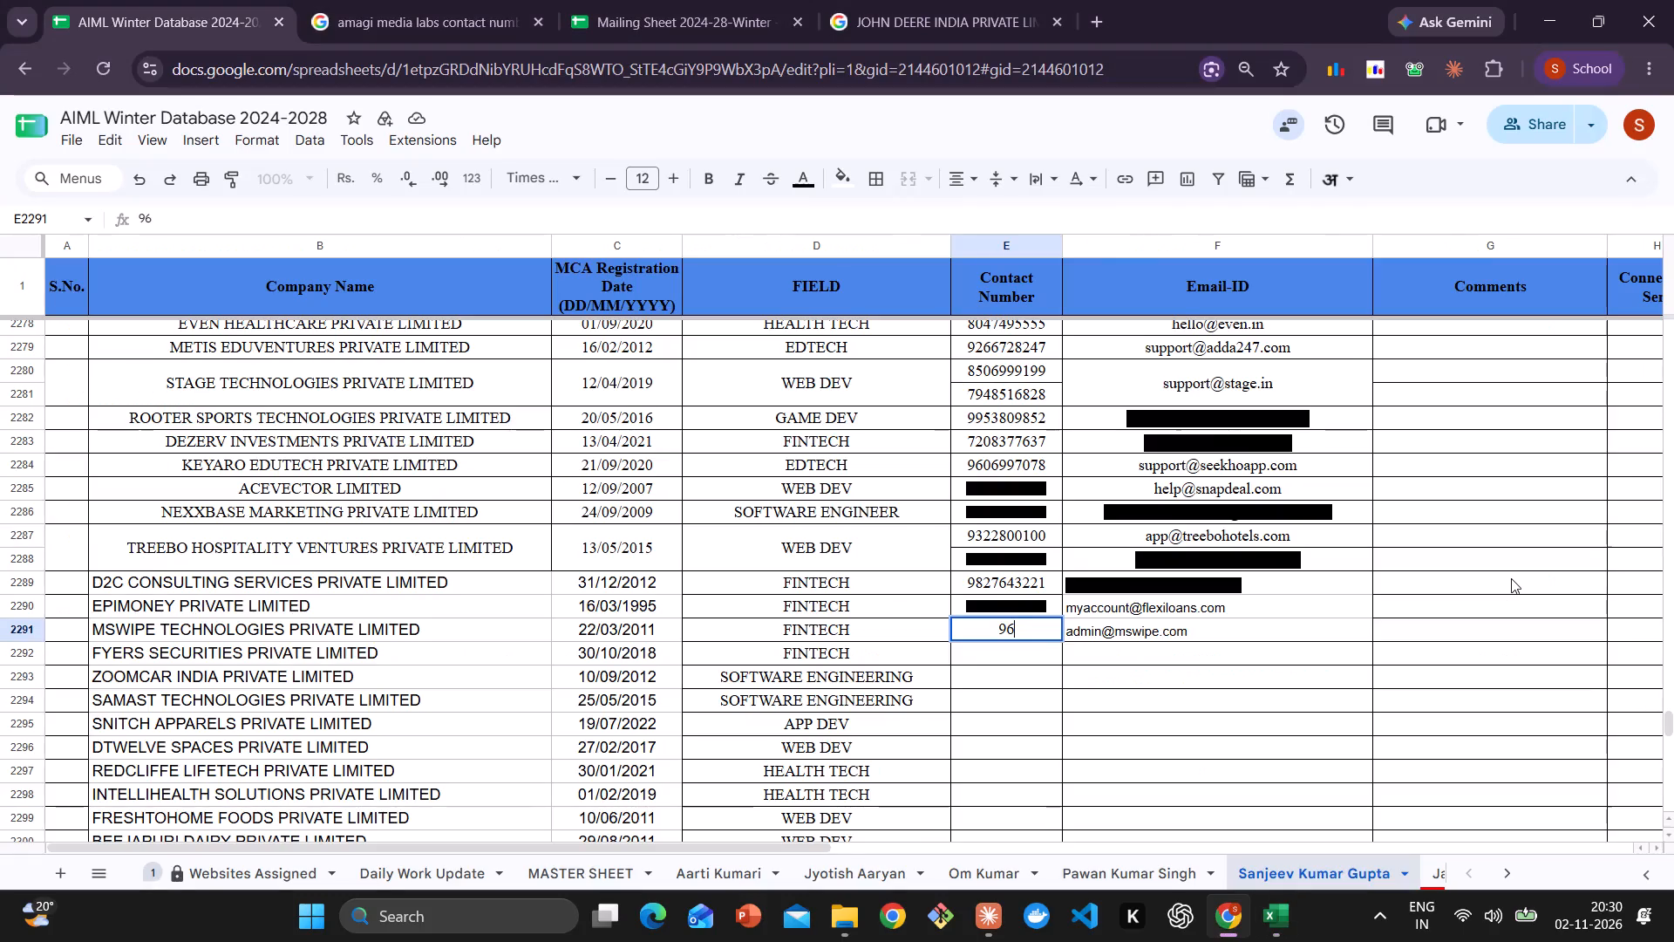
# Complete the Contact Number for MSWIPE TECHNOLOGIES from its Contact Number 1 in the Excel workbook.
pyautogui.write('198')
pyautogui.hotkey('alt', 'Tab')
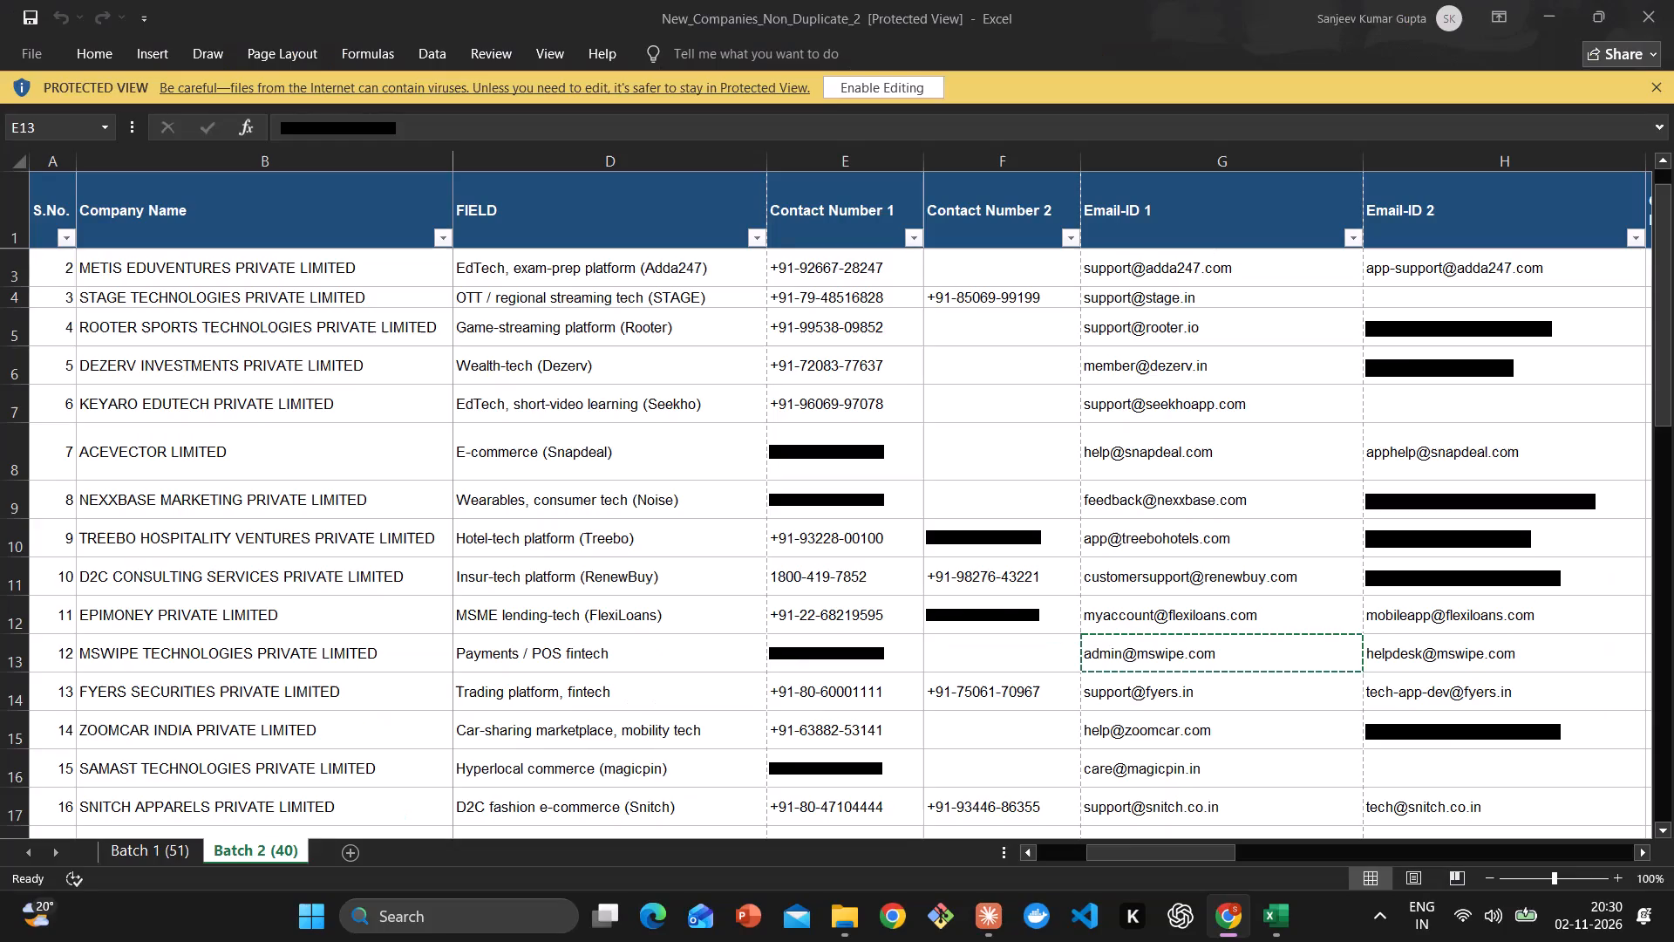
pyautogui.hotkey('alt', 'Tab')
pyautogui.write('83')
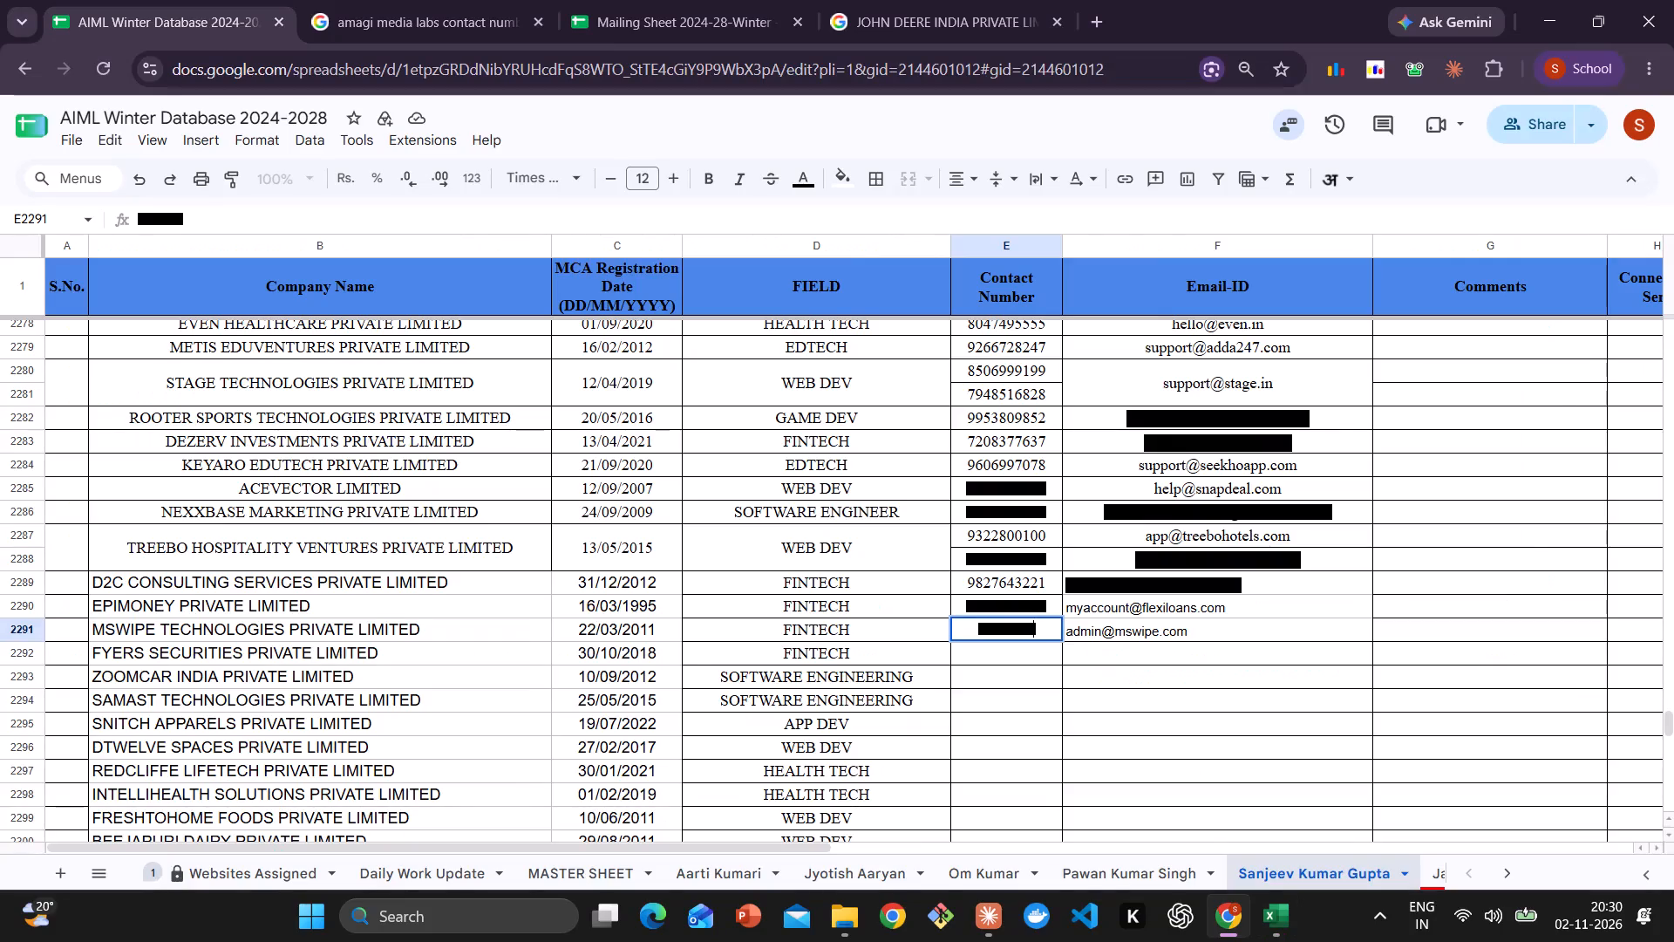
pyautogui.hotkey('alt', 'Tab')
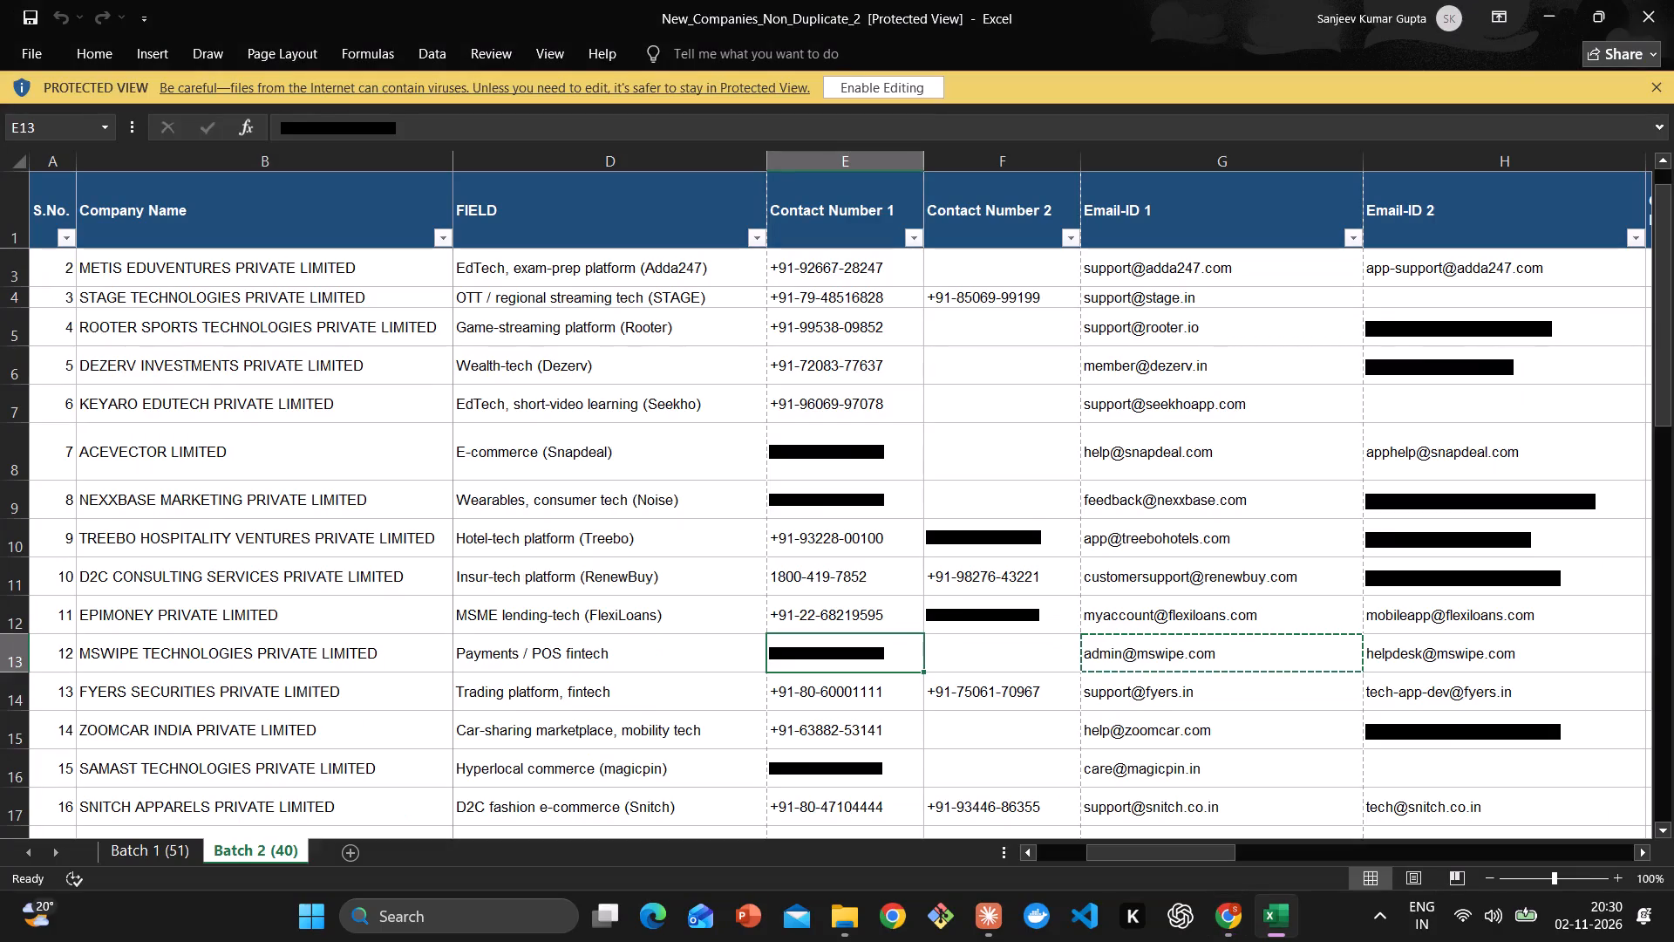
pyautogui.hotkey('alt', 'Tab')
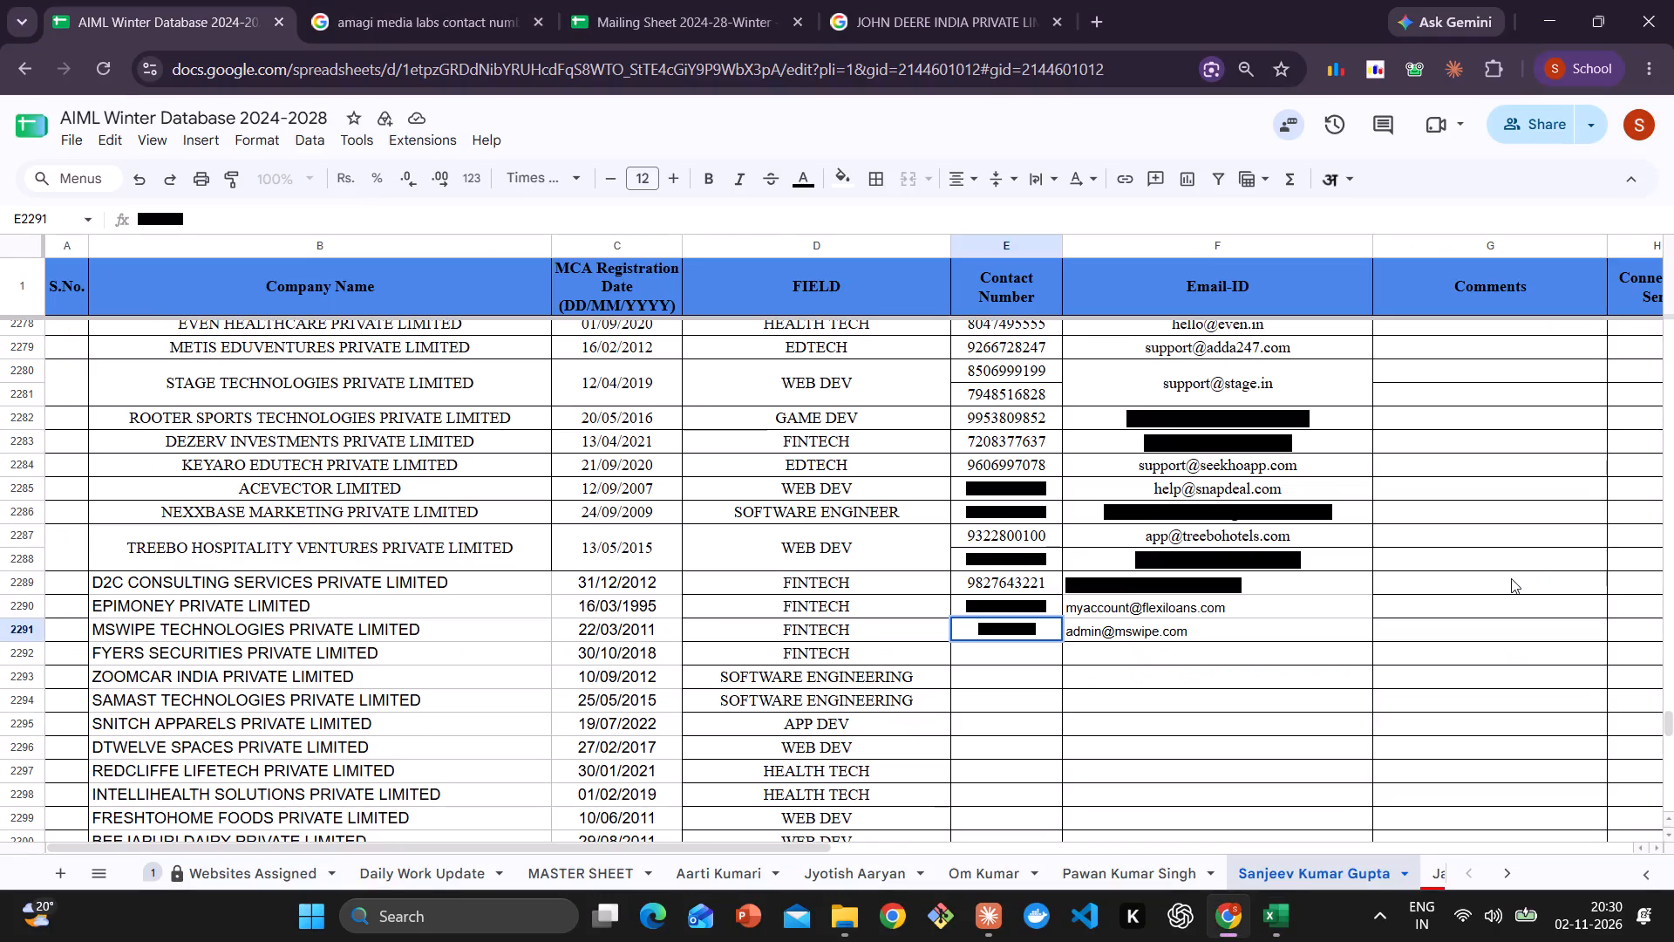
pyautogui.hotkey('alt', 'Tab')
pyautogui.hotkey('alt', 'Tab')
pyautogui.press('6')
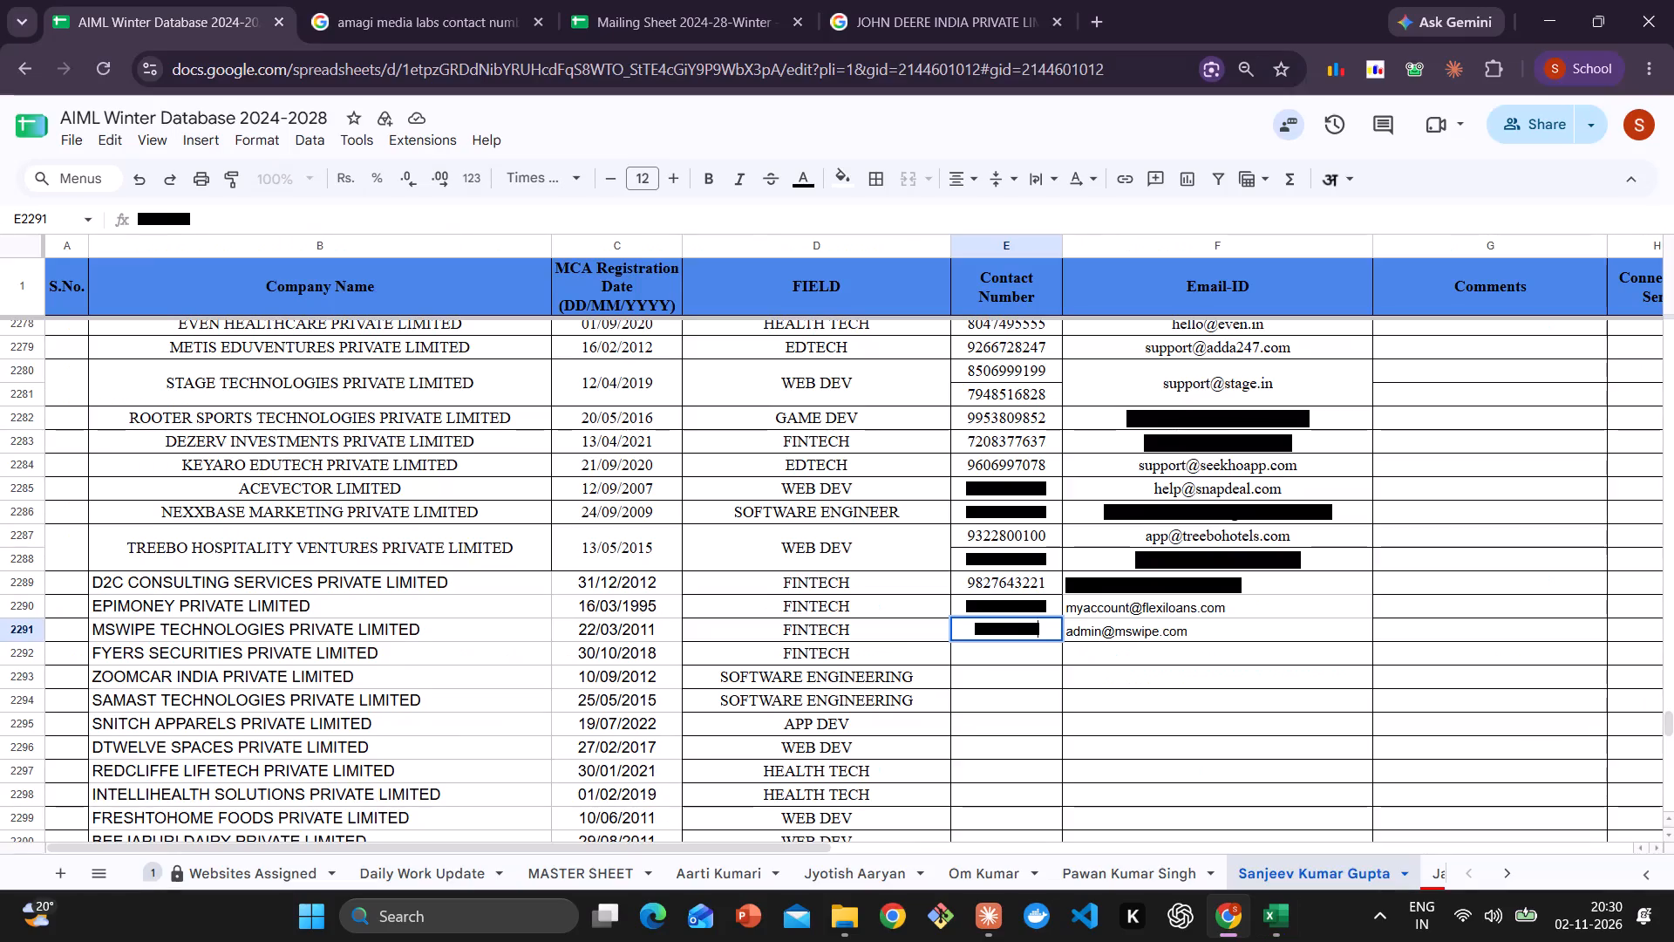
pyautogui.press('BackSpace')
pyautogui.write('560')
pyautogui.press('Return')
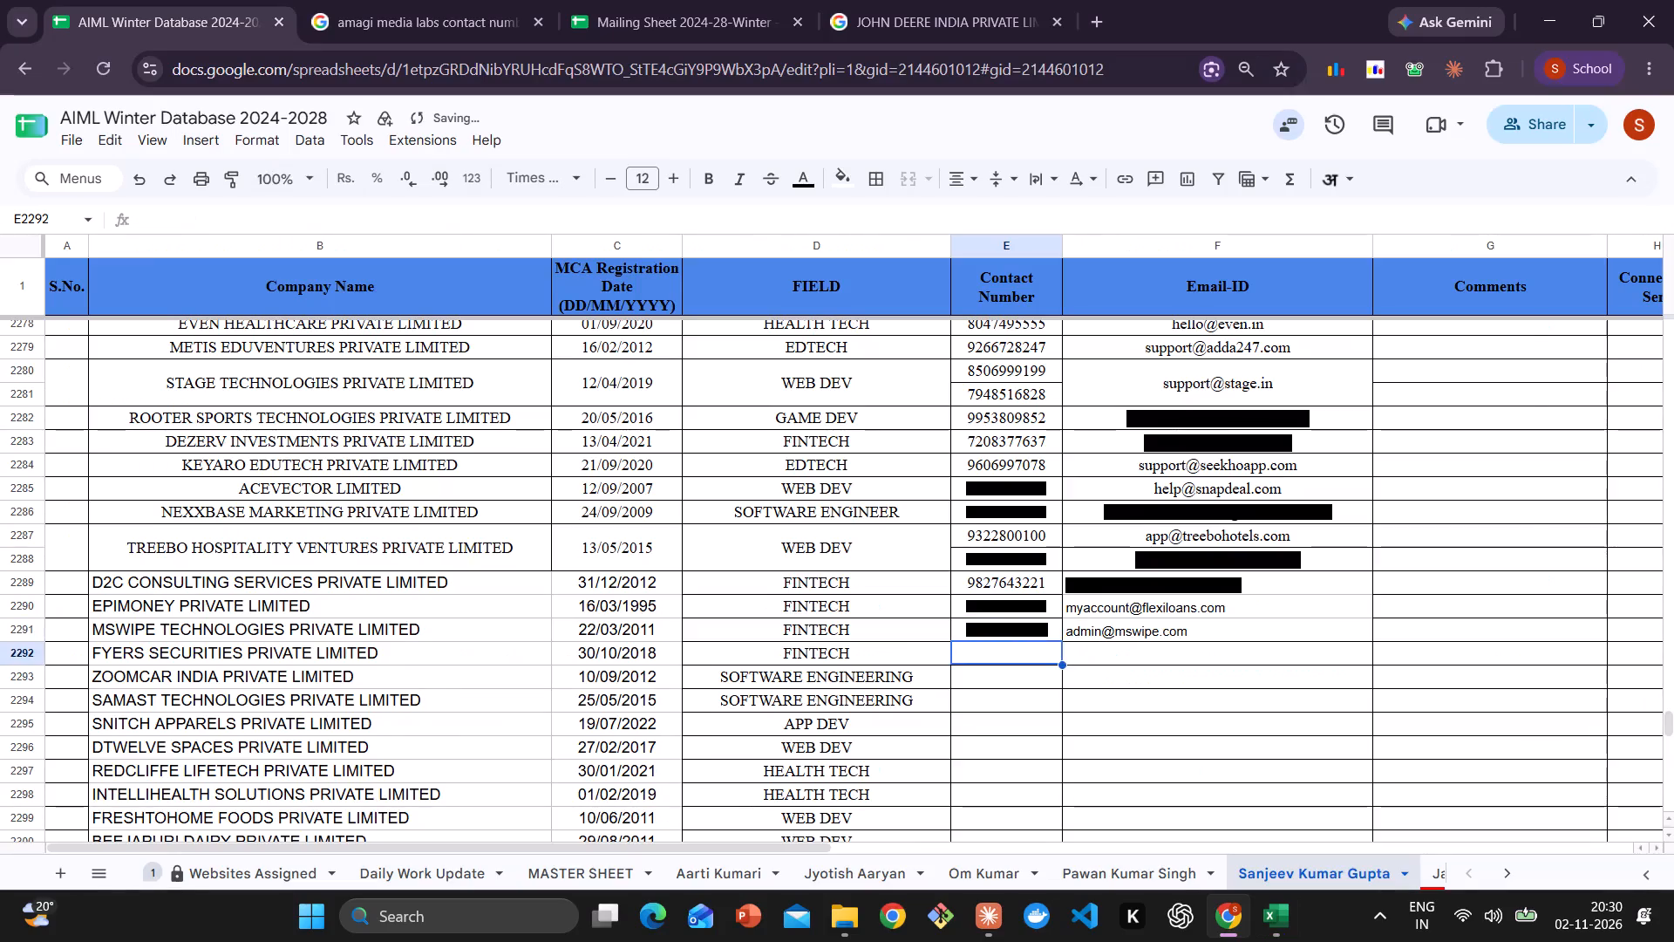
# Enter the Contact Number for FYERS SECURITIES, taken from its Contact Number 2 in the Excel workbook.
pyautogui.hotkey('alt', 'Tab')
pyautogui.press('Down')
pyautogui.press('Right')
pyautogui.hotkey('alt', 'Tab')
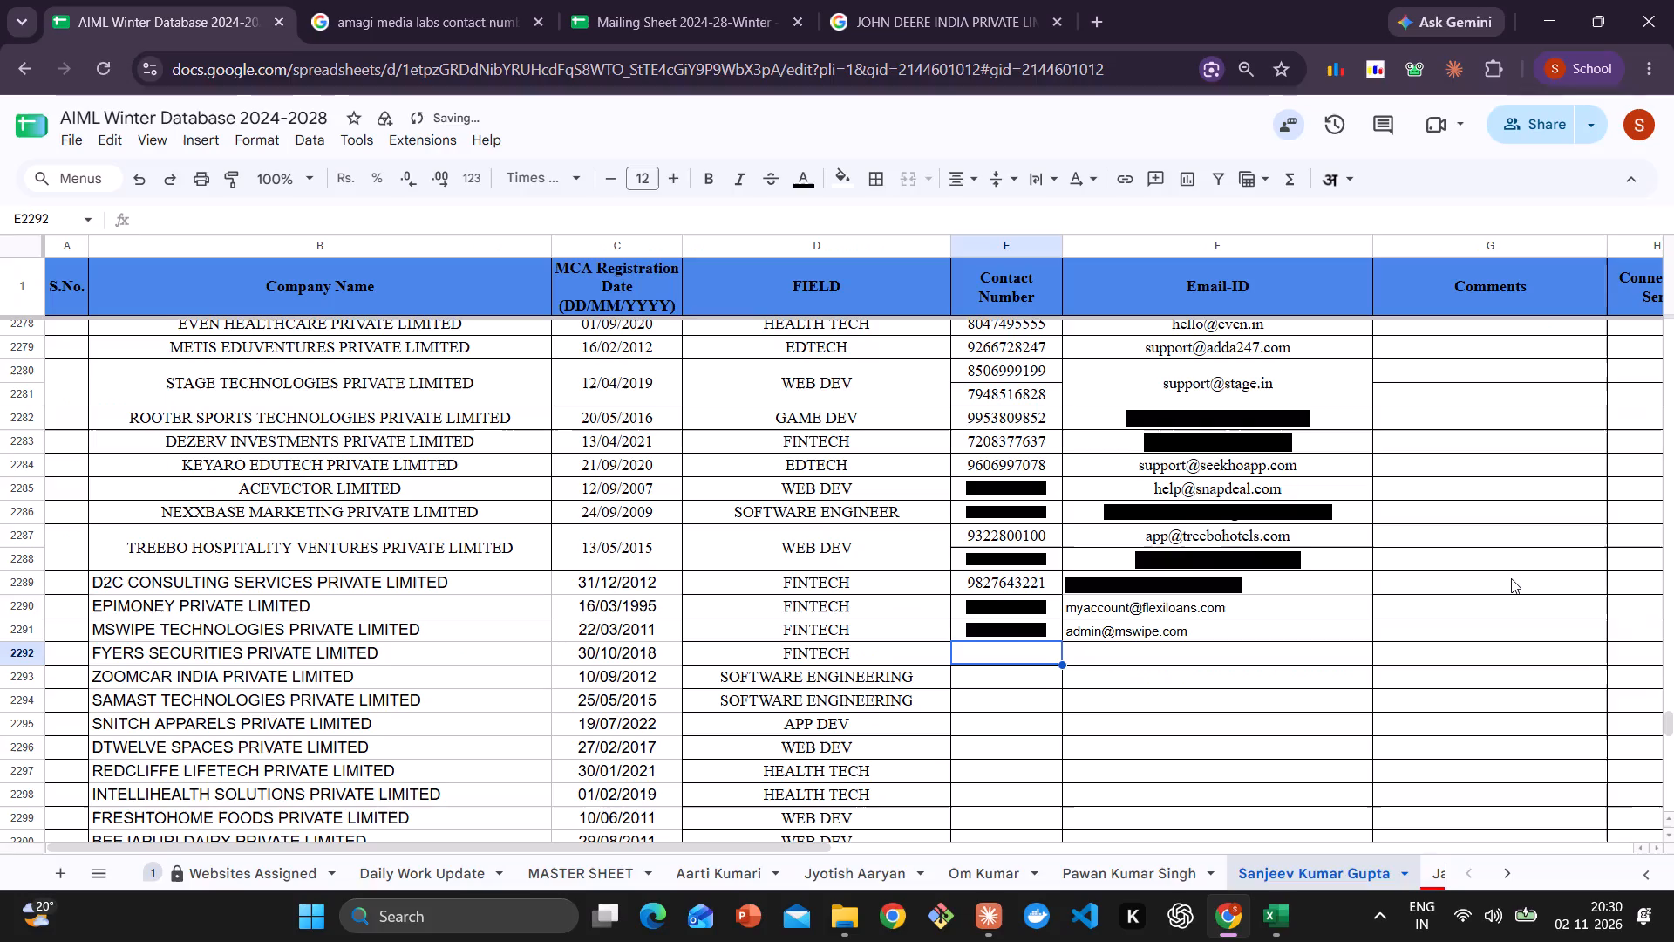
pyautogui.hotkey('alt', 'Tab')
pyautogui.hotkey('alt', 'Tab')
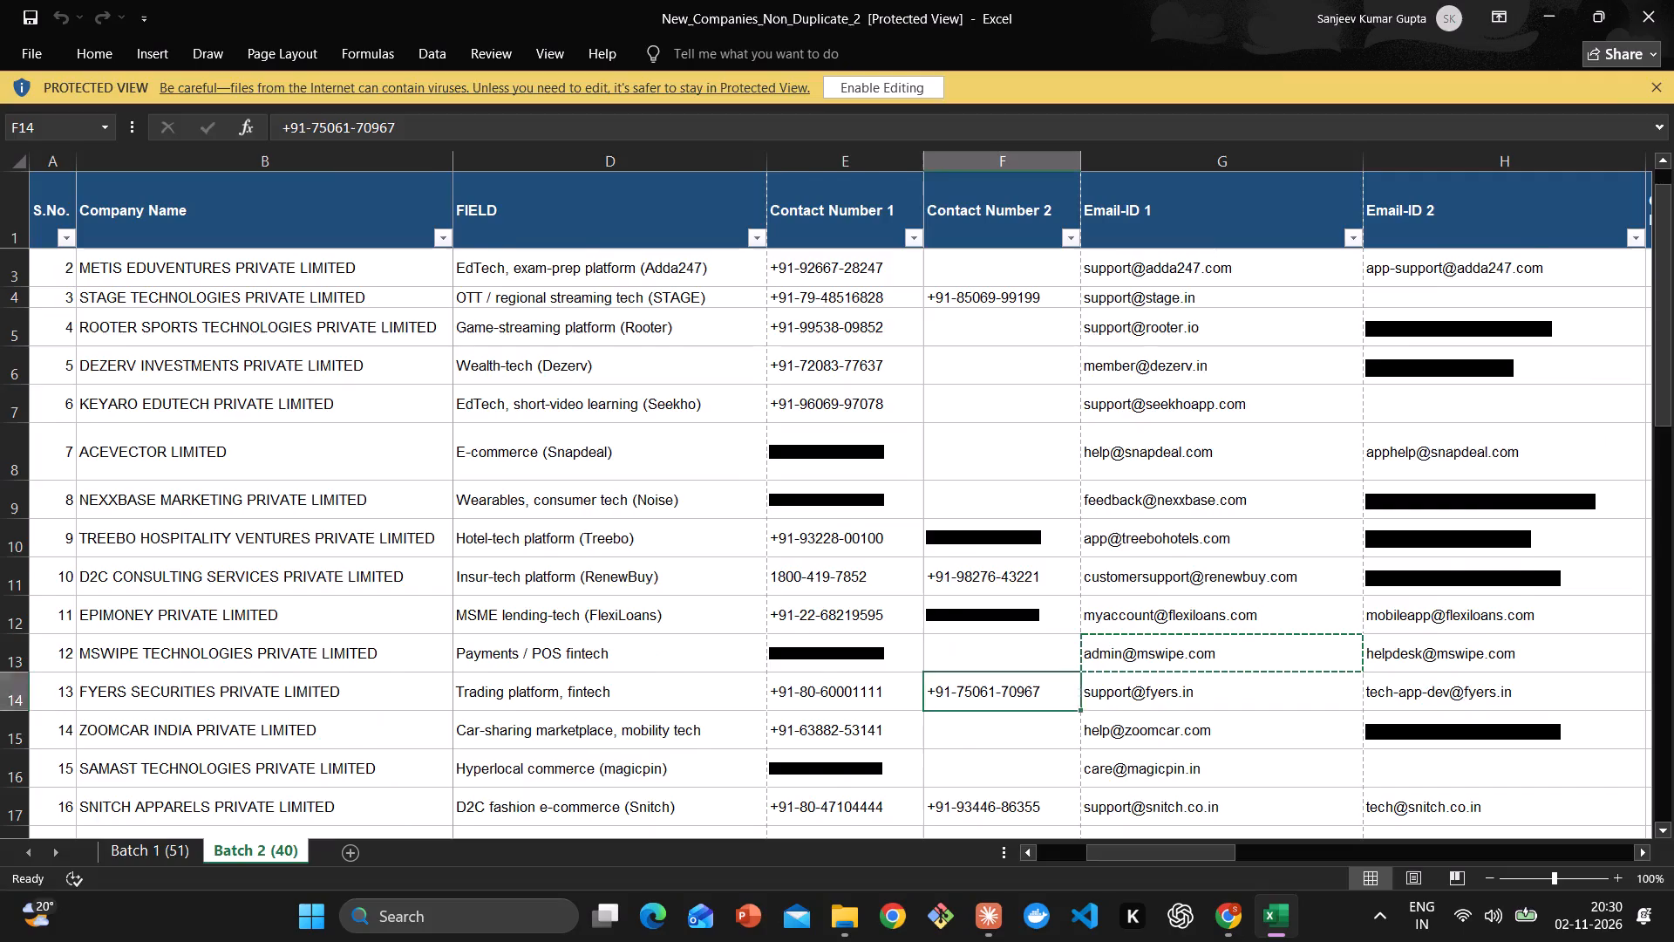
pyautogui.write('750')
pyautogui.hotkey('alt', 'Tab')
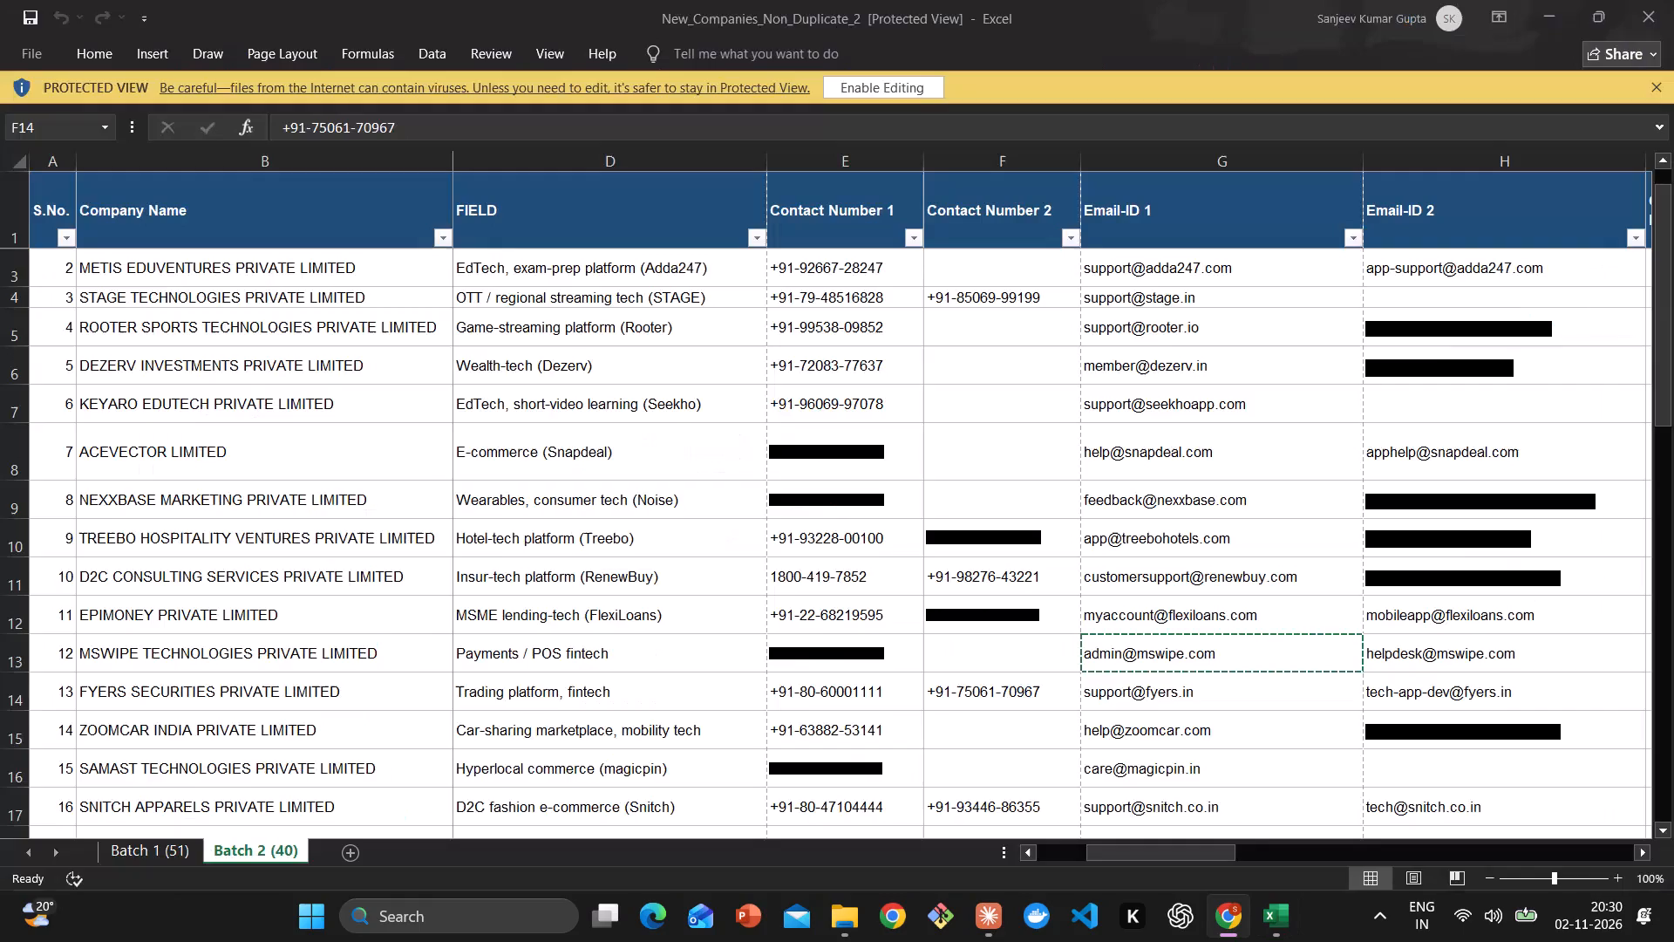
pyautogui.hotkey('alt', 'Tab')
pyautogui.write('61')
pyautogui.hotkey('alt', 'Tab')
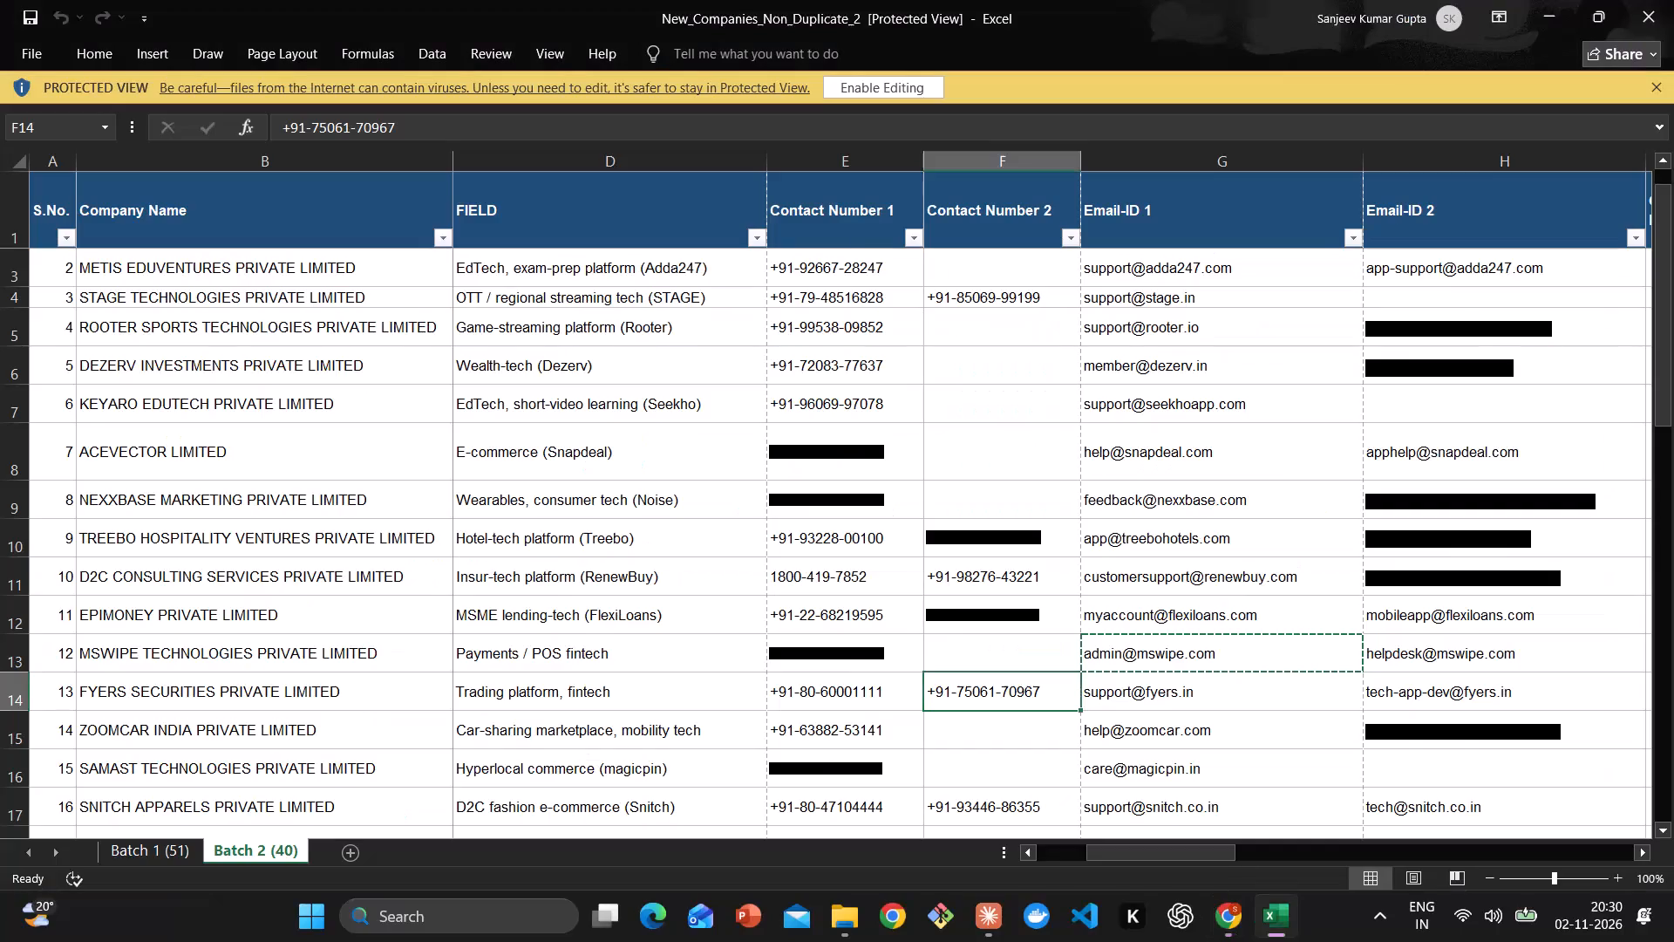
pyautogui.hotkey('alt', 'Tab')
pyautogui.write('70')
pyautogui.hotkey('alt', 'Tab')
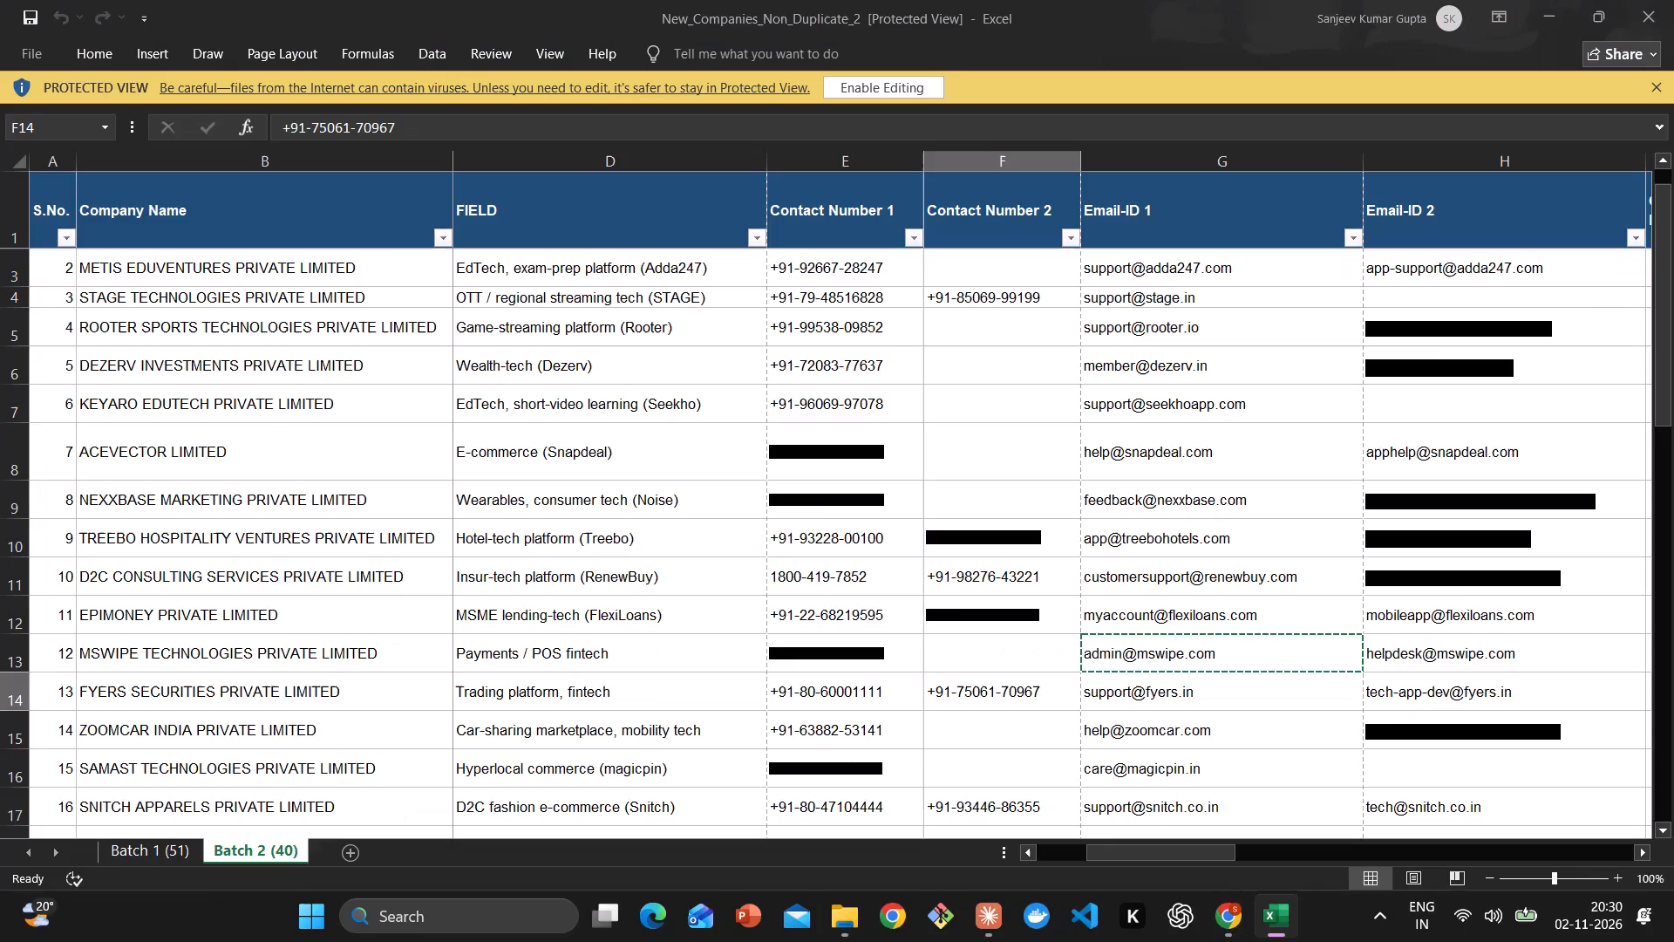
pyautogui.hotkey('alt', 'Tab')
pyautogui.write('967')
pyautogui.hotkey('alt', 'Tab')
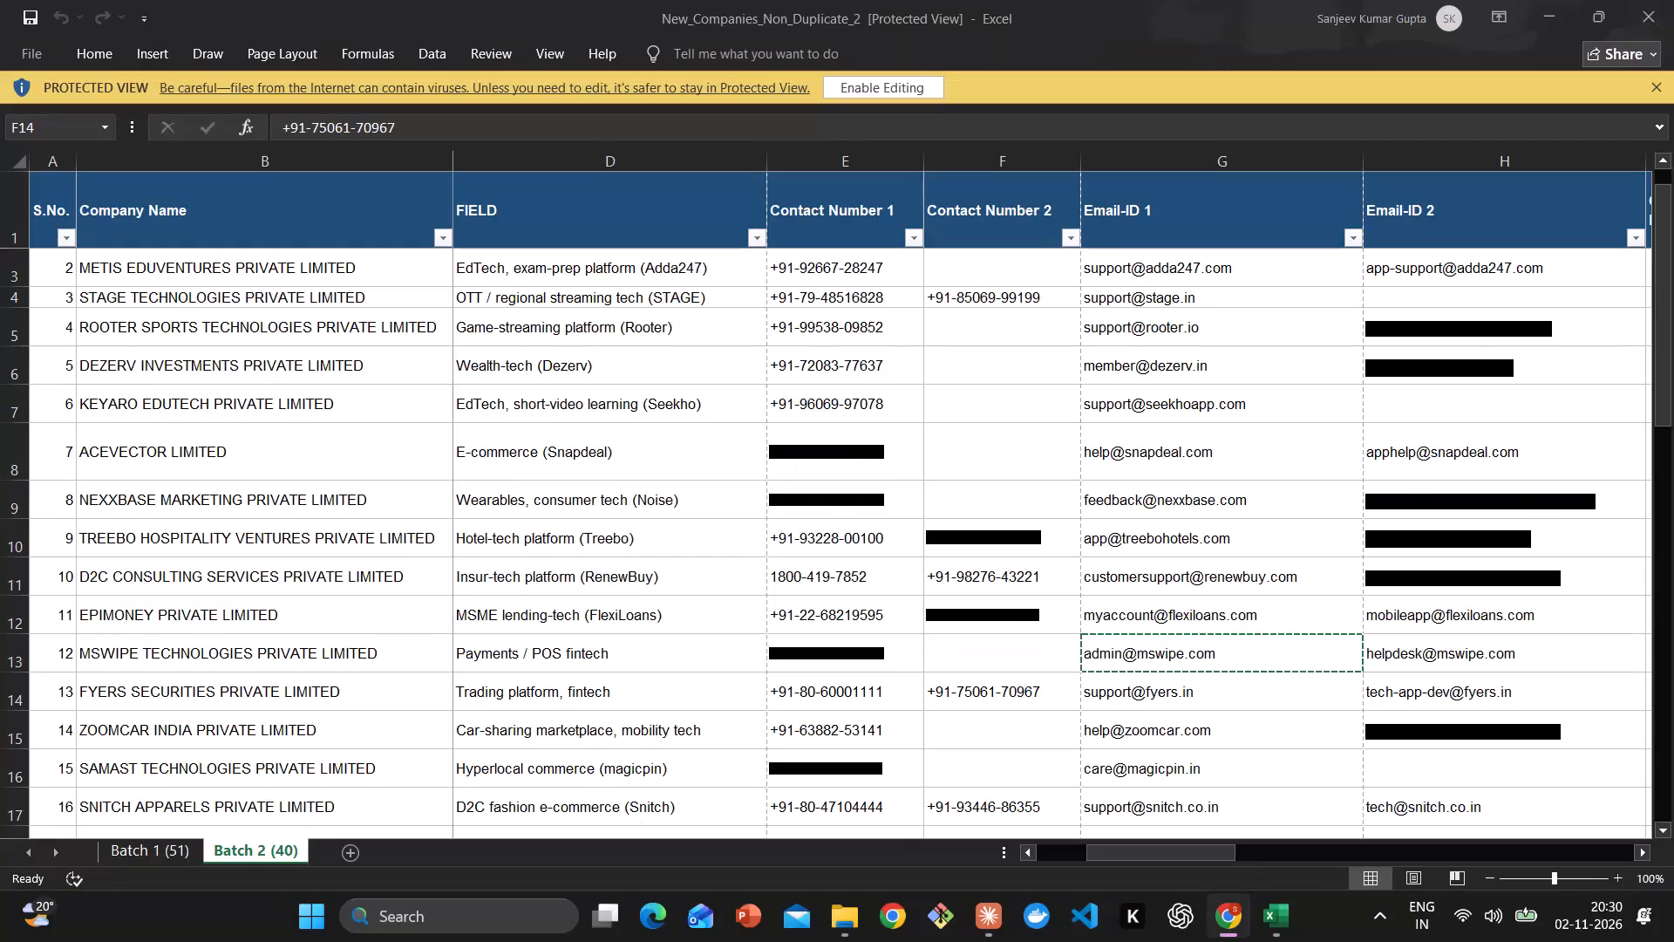
# Copy FYERS SECURITIES' Email-ID 1 from the Excel workbook into its Email-ID cell in the AIML Winter Database sheet.
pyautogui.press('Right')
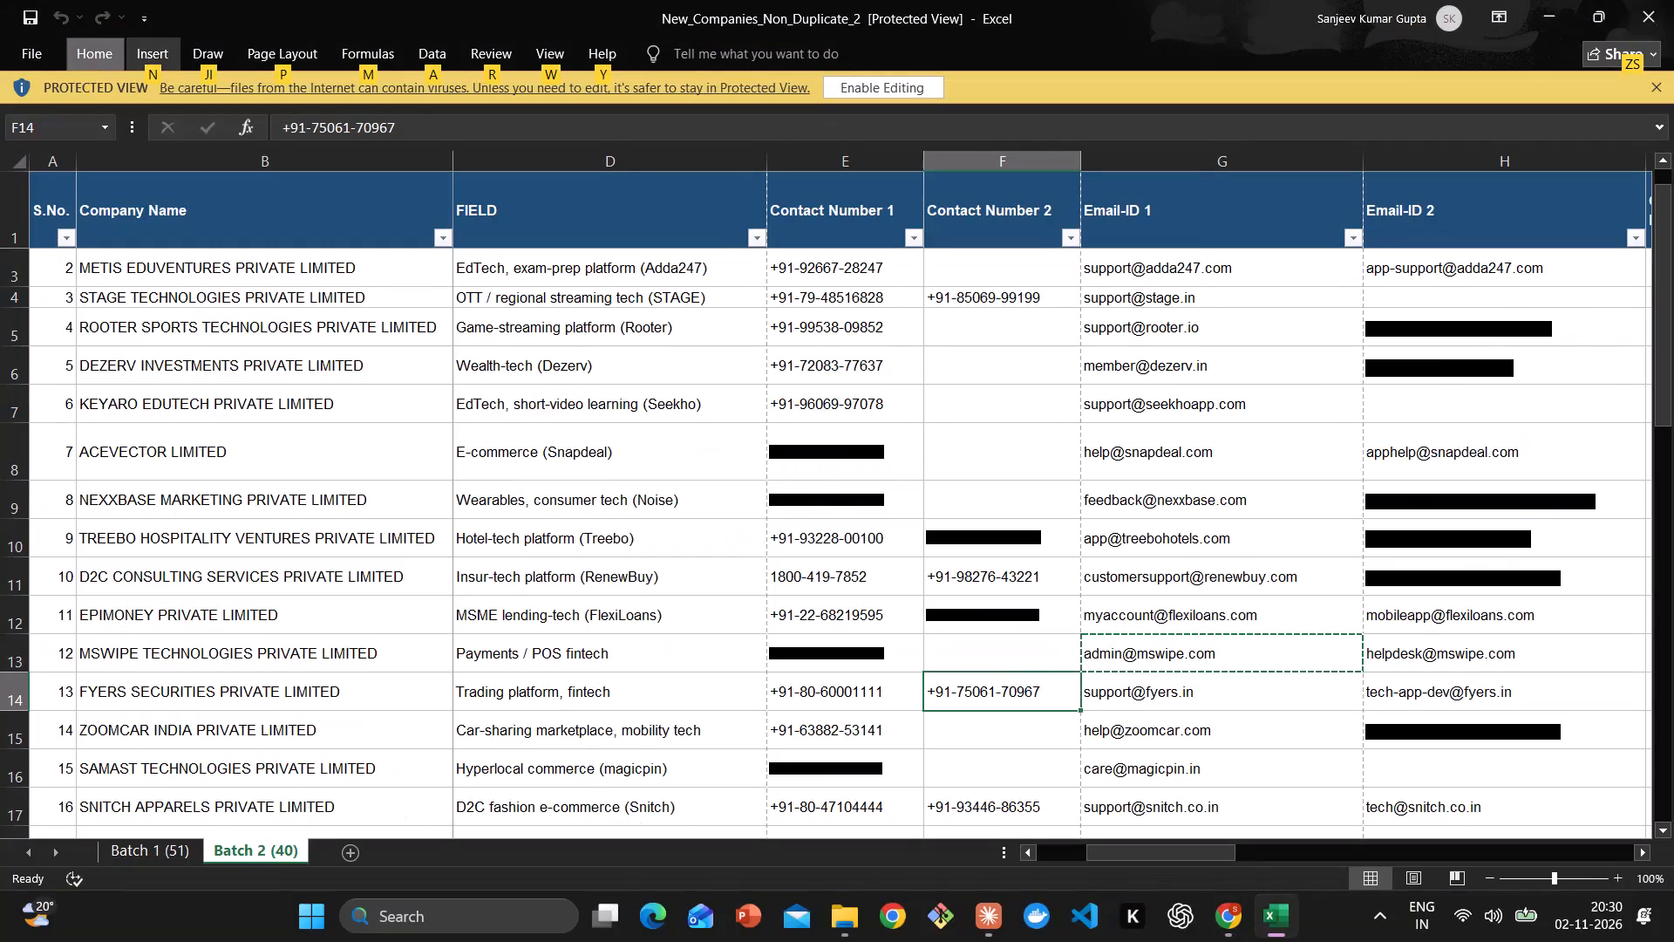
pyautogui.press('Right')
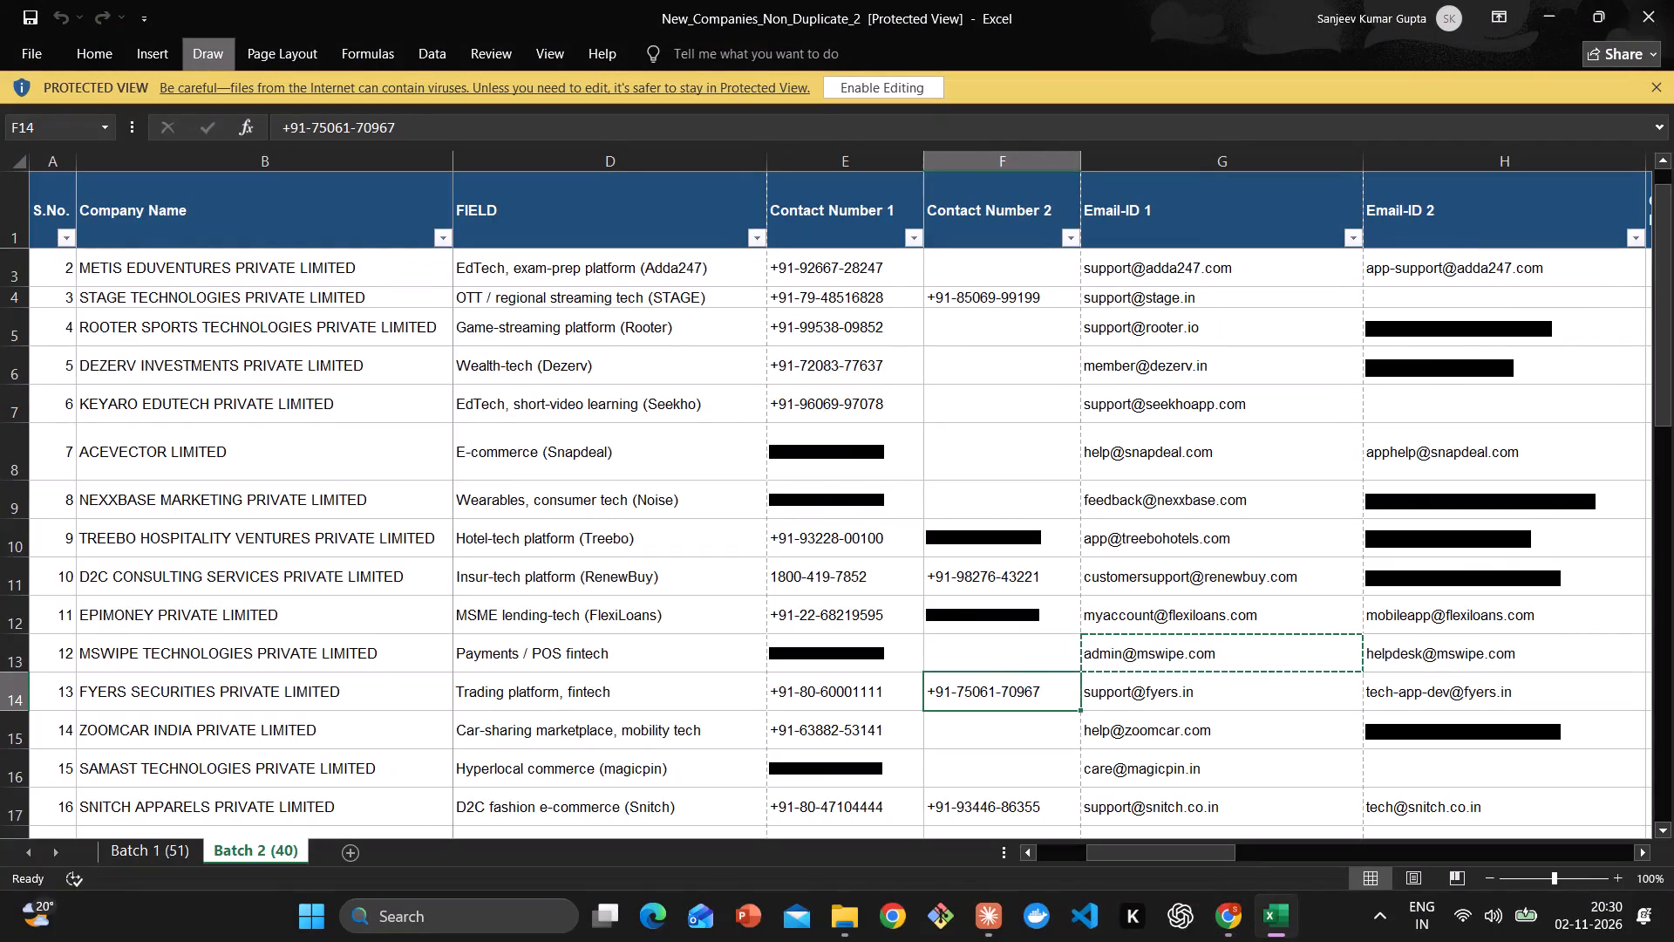
pyautogui.click(1241, 693)
pyautogui.hotkey('ctrl', 'c')
pyautogui.hotkey('alt', 'Tab')
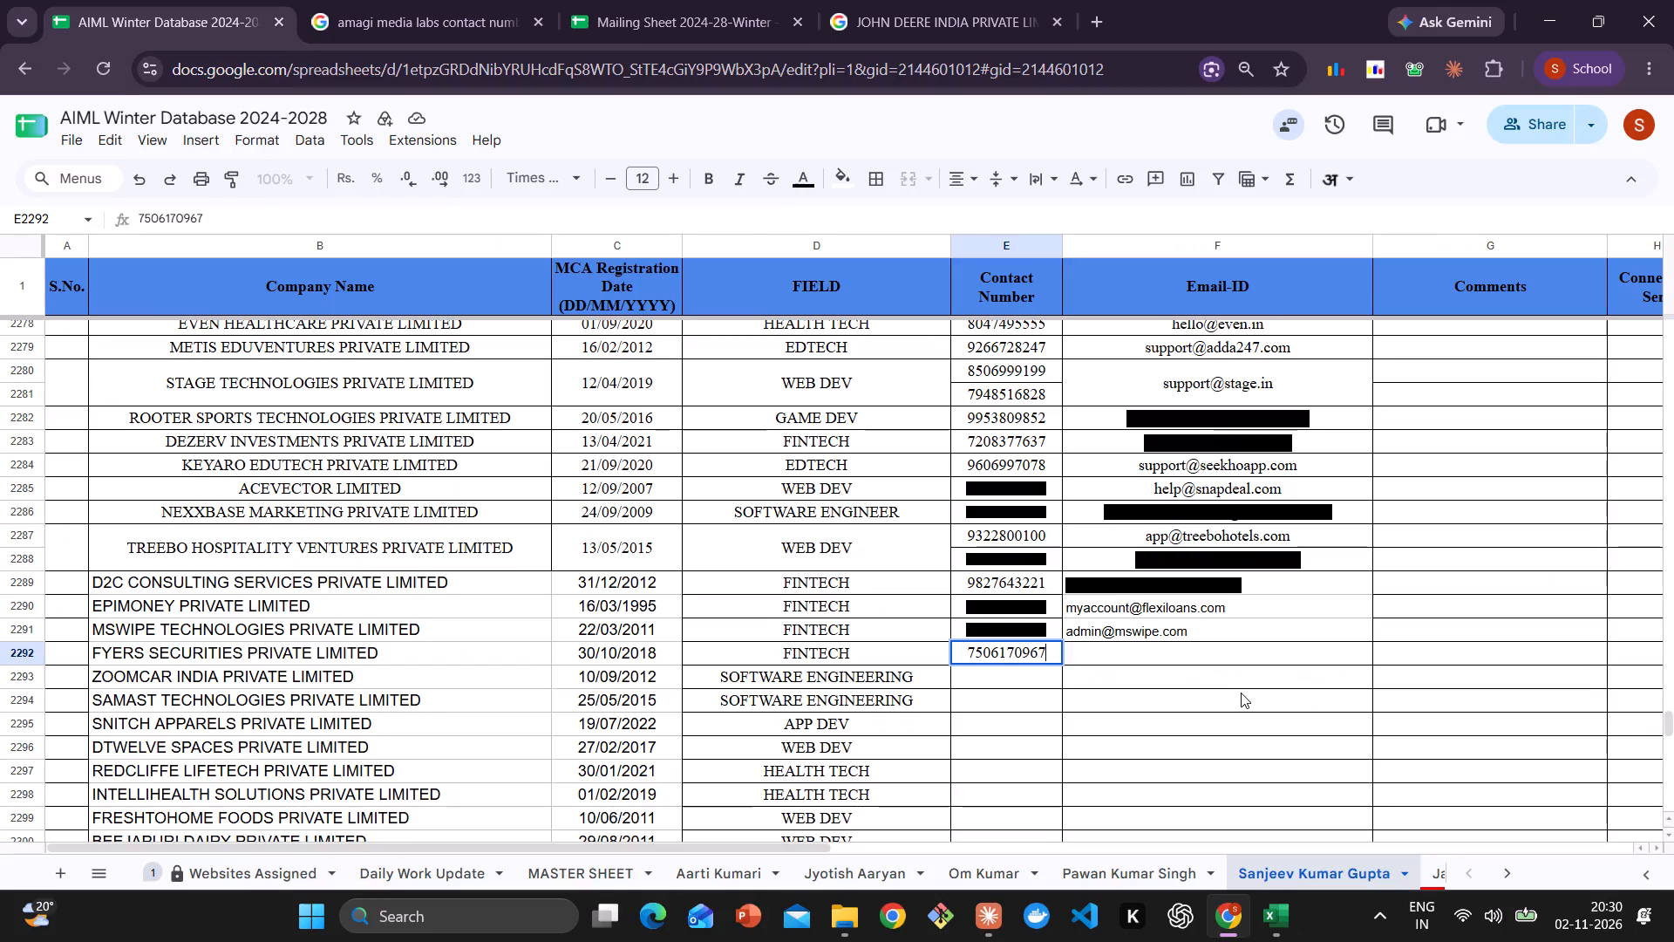
pyautogui.press('Right')
pyautogui.hotkey('ctrl', 'v')
# Copy ZOOMCAR INDIA's Email-ID 1 from the Excel workbook into its Email-ID cell in the database sheet.
pyautogui.press('Down')
pyautogui.press('Left')
pyautogui.hotkey('alt', 'Tab')
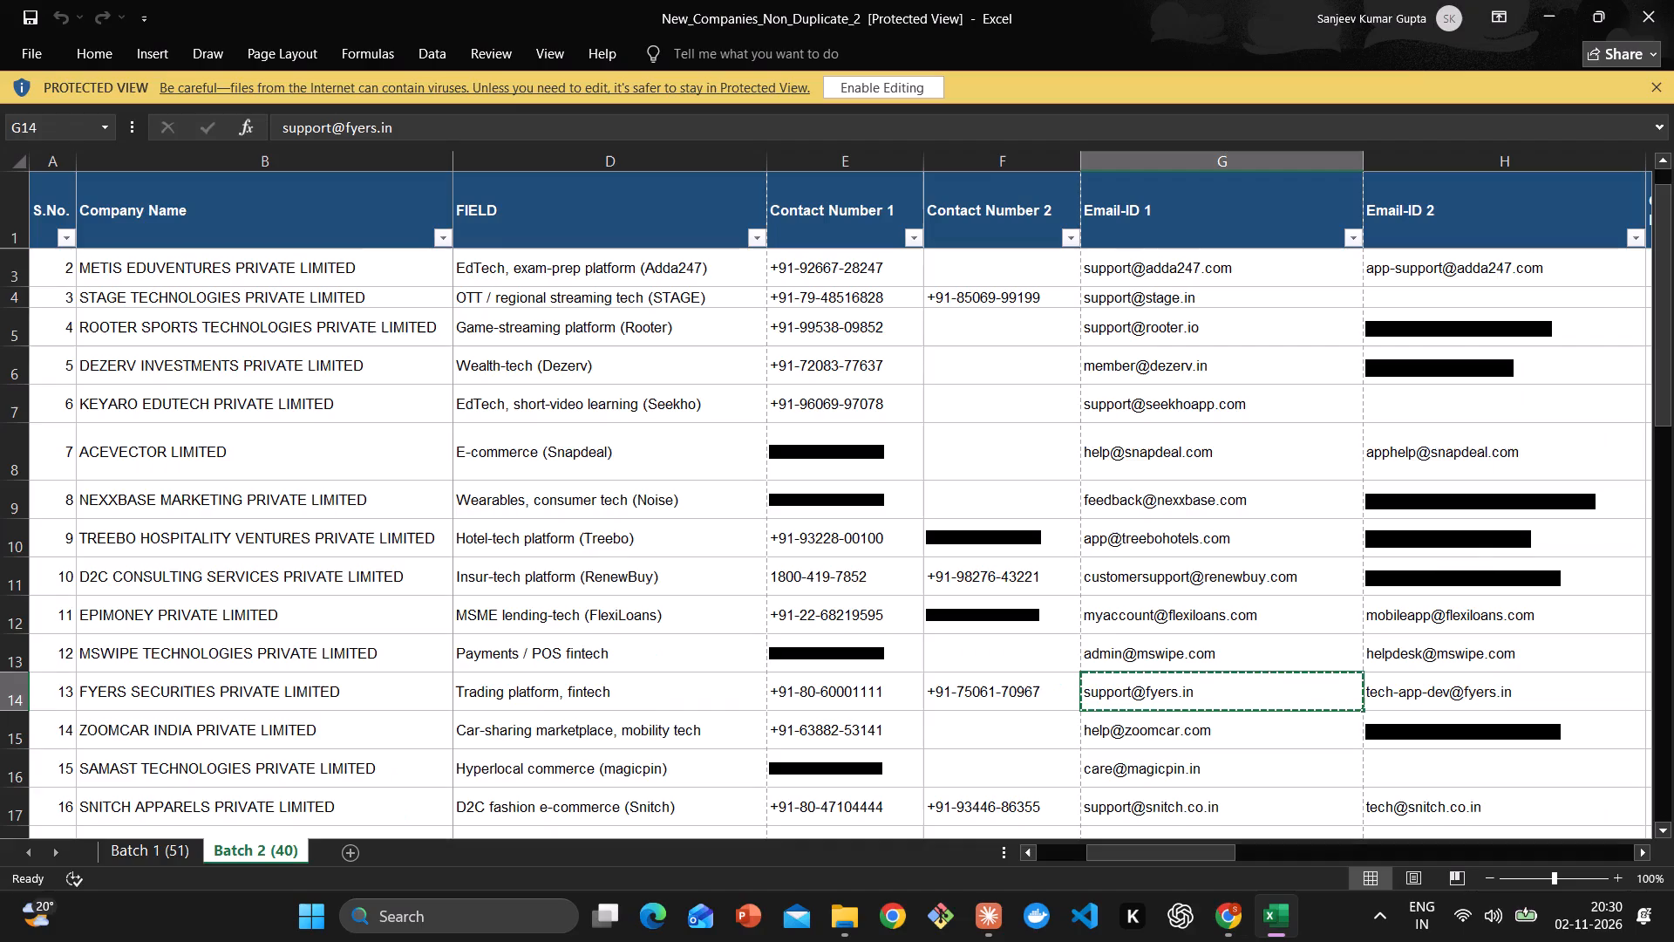
pyautogui.press('Down')
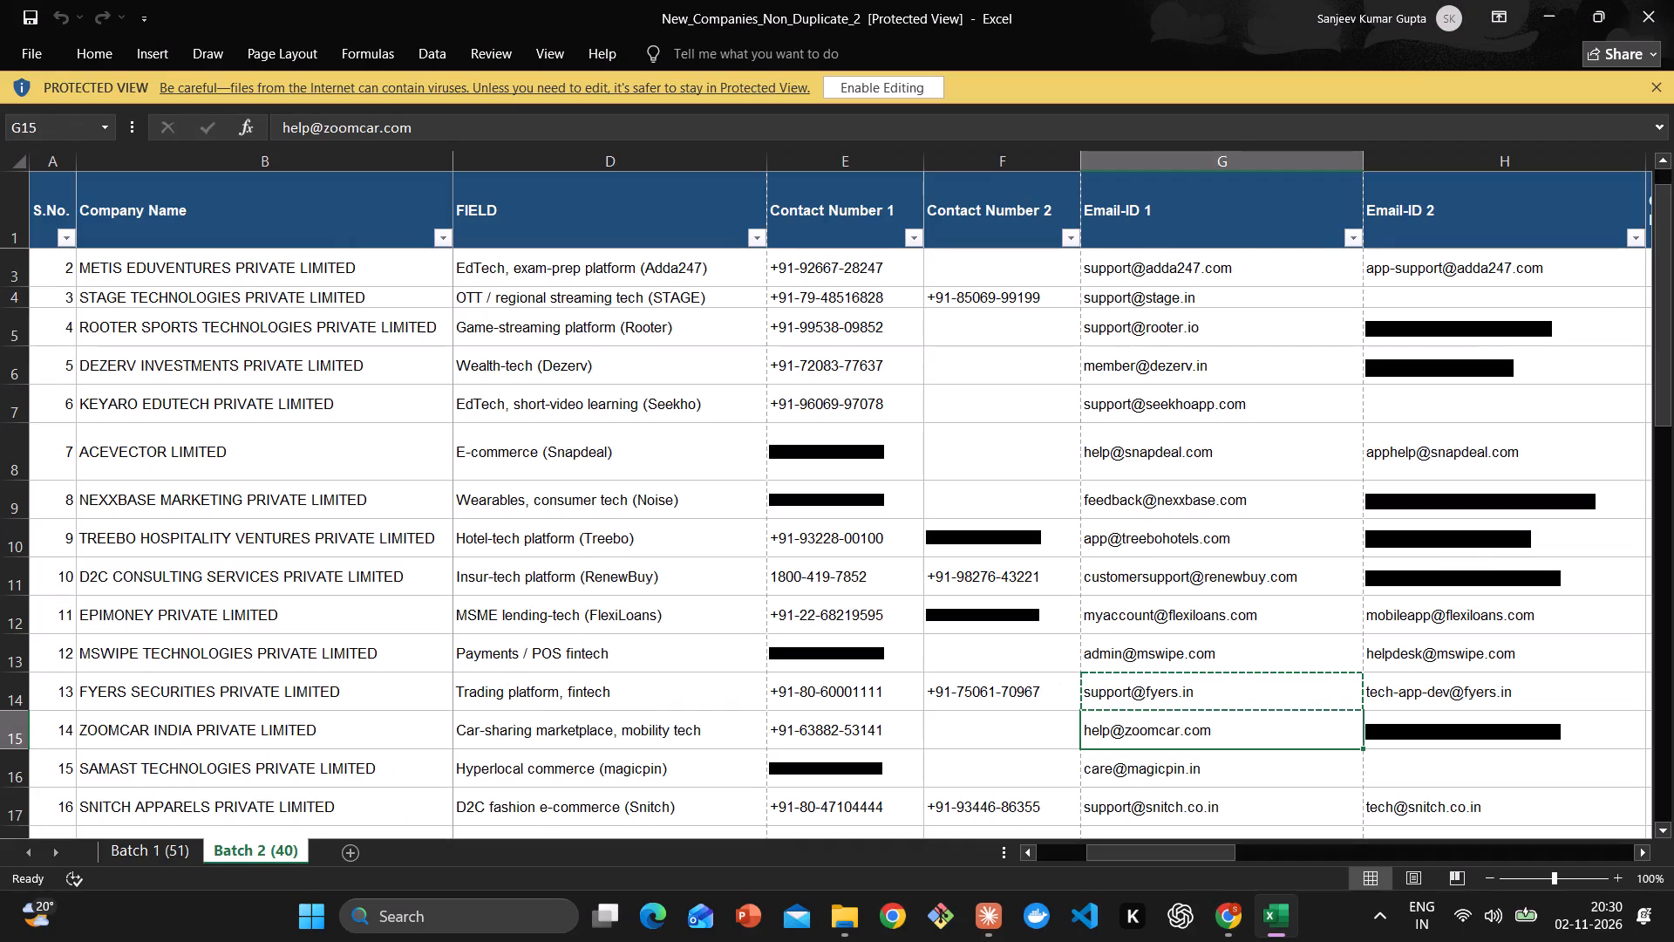
pyautogui.hotkey('ctrl', 'c')
pyautogui.hotkey('alt', 'Tab')
pyautogui.press('Right')
pyautogui.hotkey('ctrl', 'v')
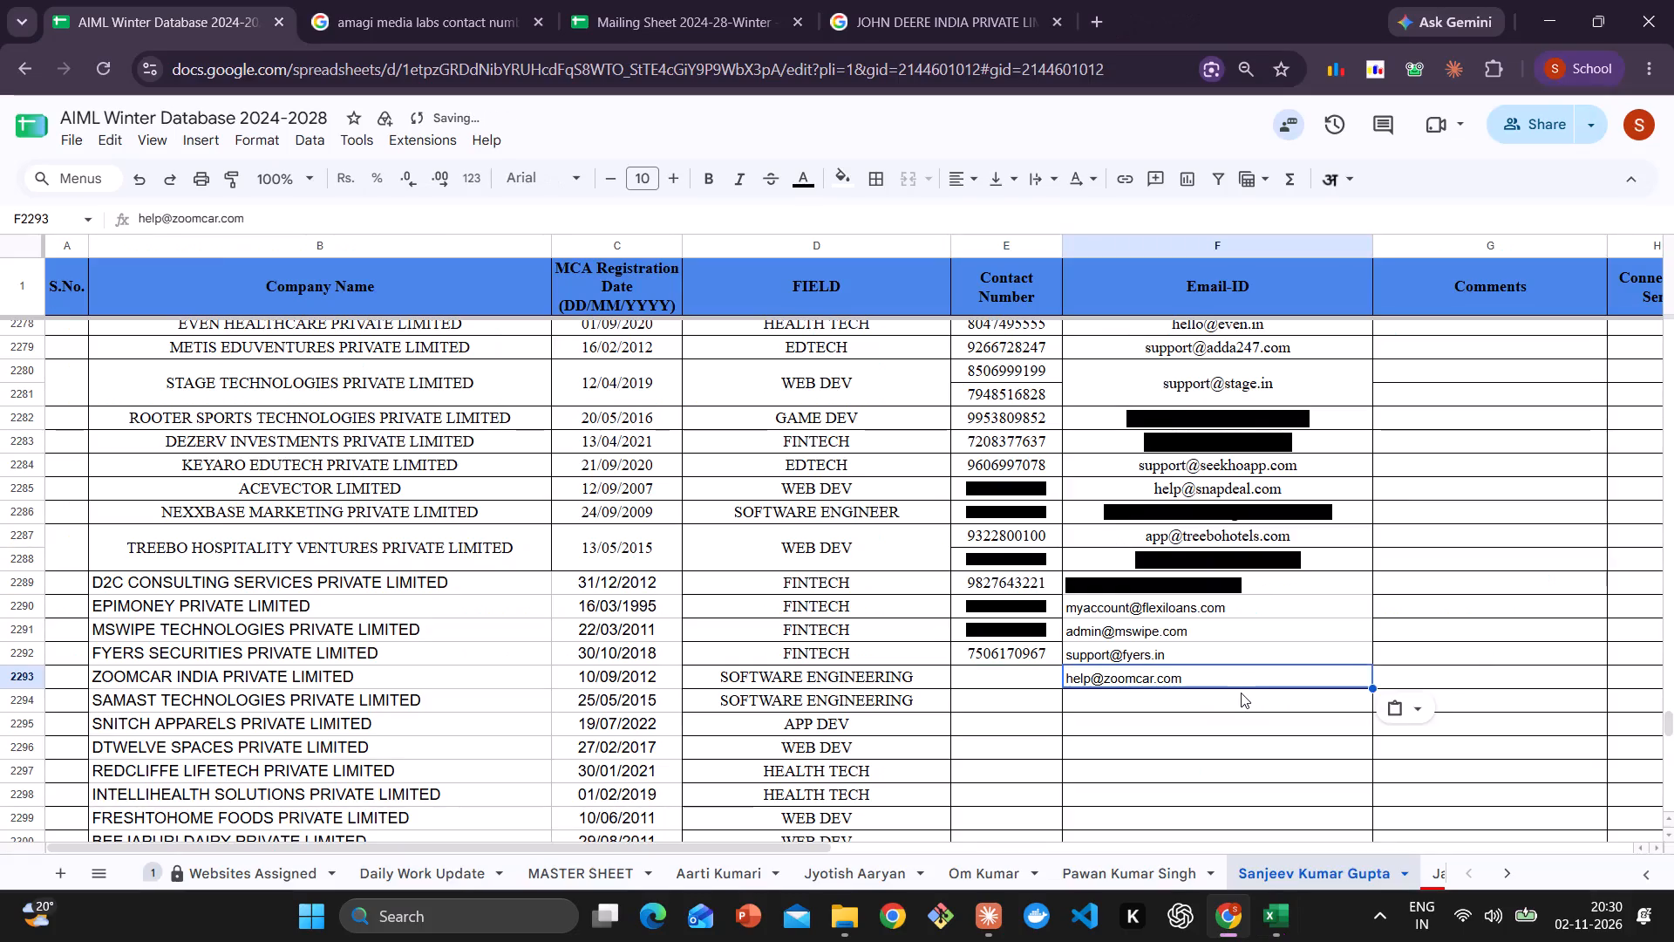
# Enter ZOOMCAR INDIA's Contact Number in the database sheet, taken from its Contact Number 1 in the Excel workbook.
pyautogui.press('Left')
pyautogui.hotkey('alt', 'Tab')
pyautogui.press('Left')
pyautogui.press('Left')
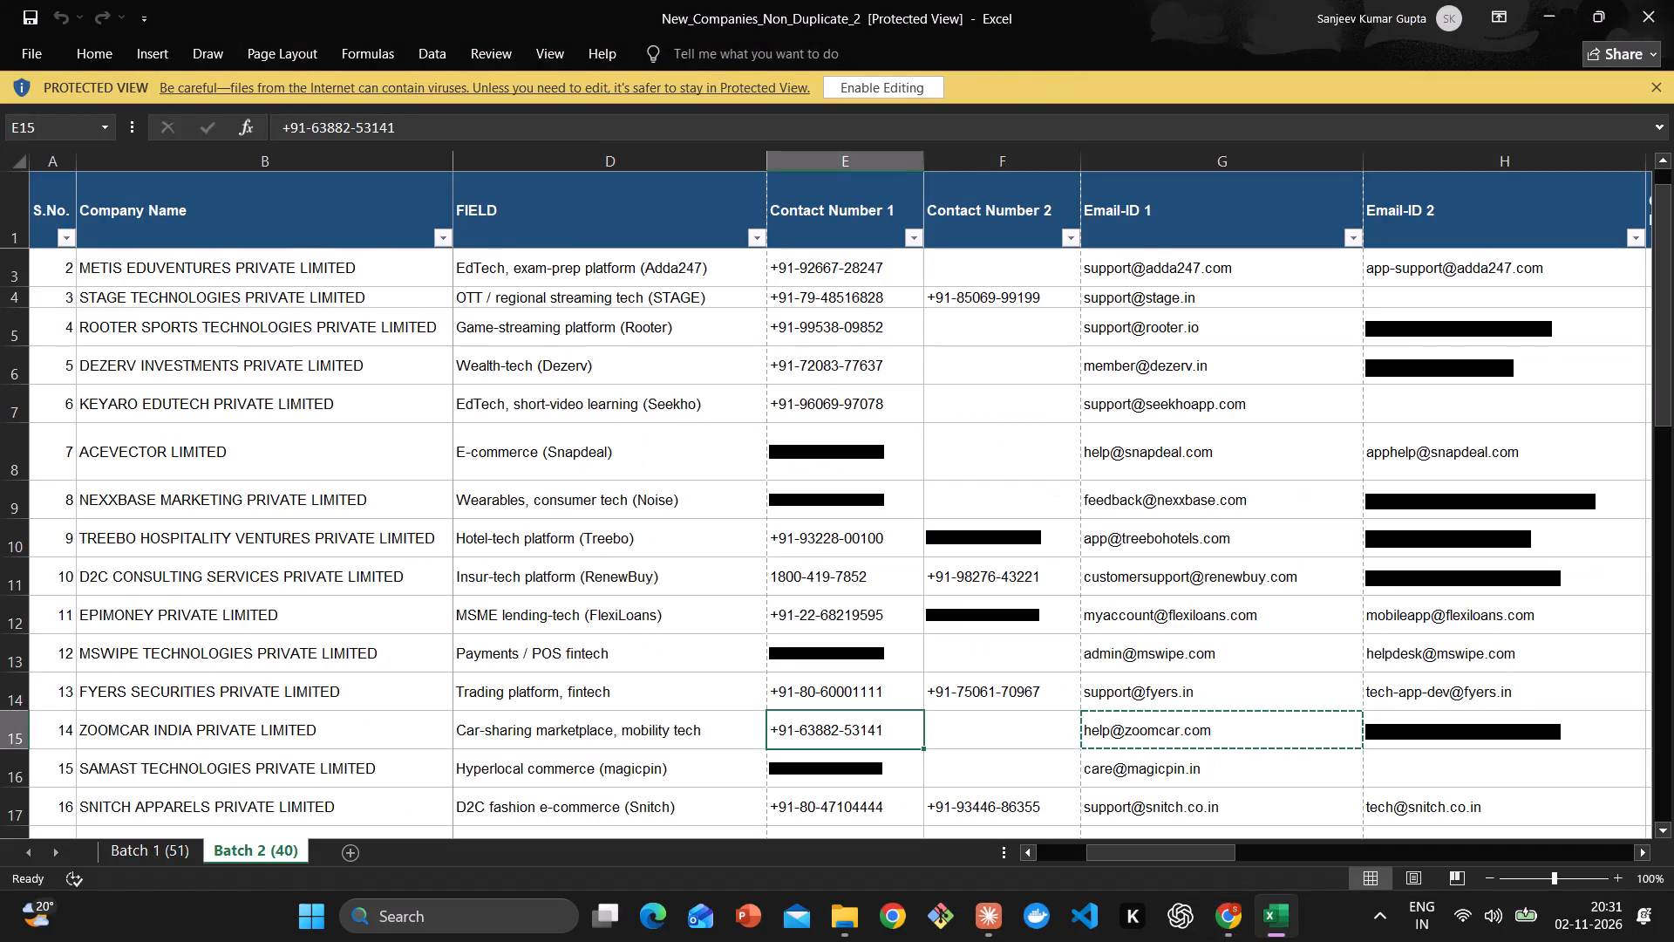
pyautogui.hotkey('alt', 'Tab')
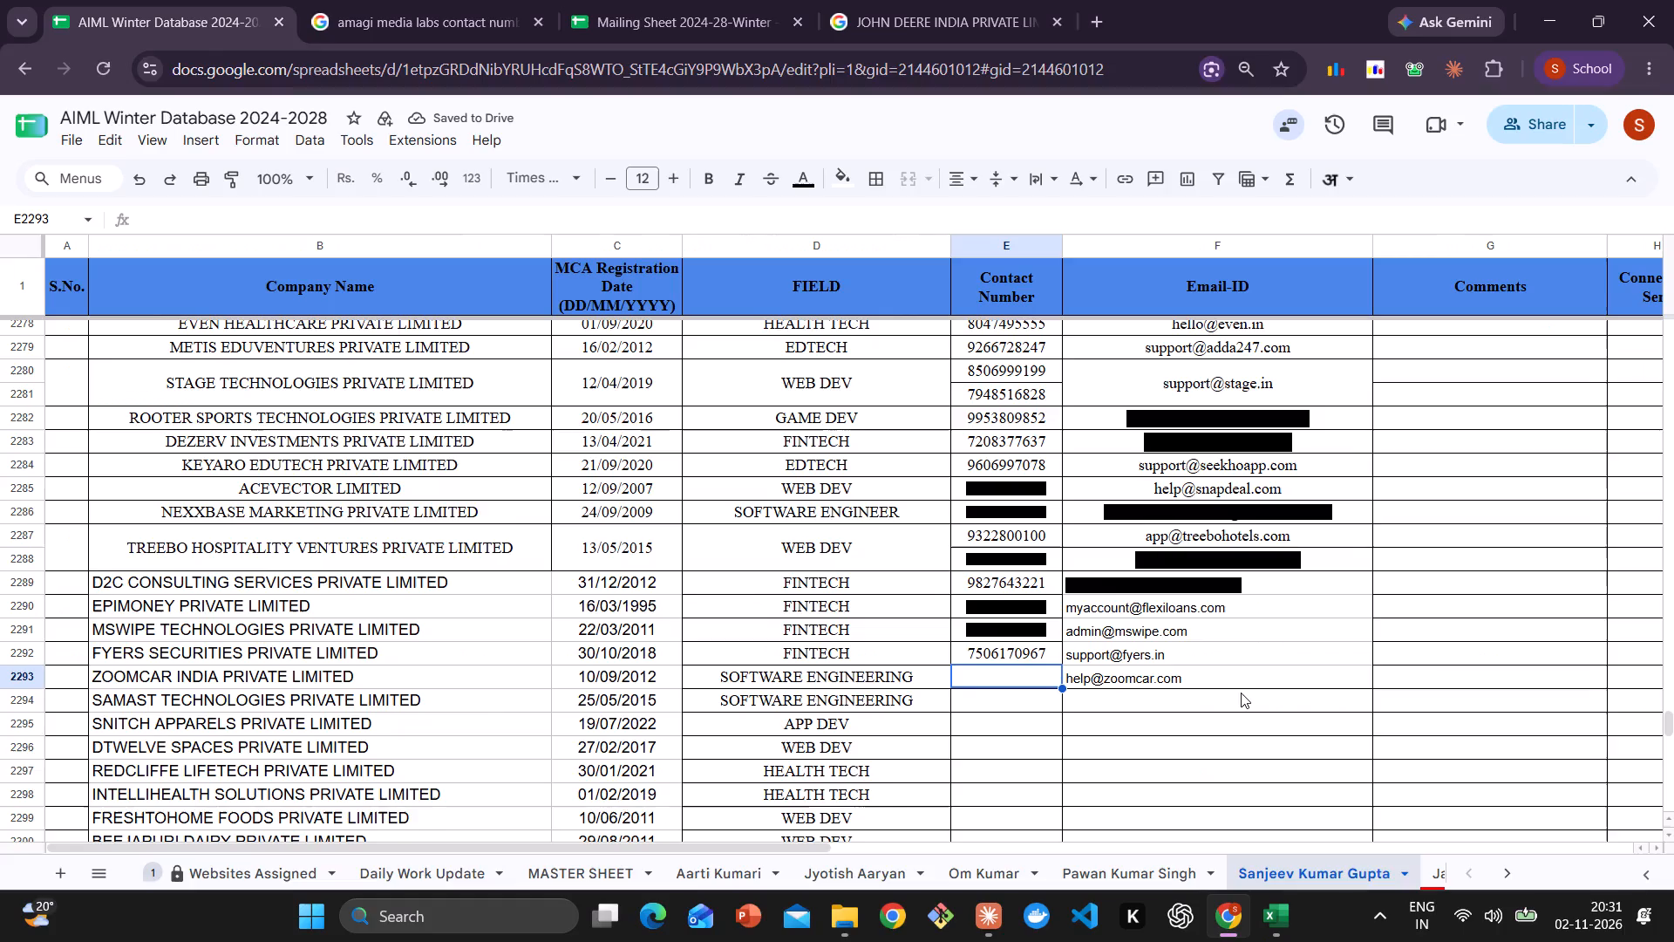
pyautogui.hotkey('alt', 'Tab')
pyautogui.hotkey('alt', 'Tab')
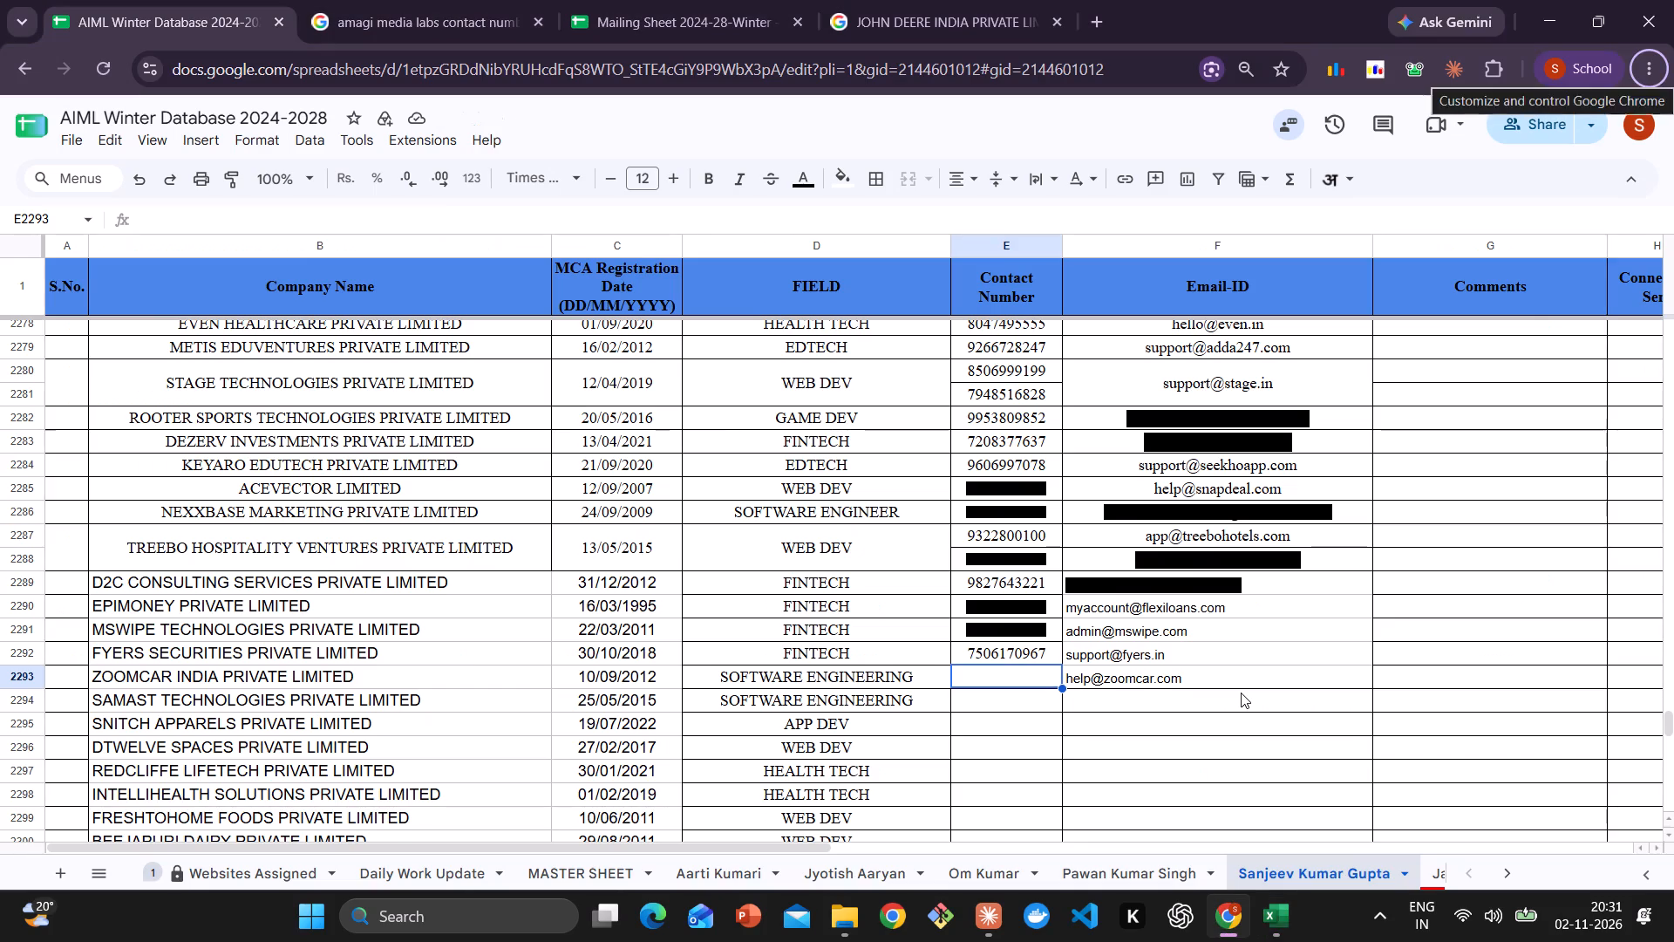
pyautogui.hotkey('alt', 'Tab')
pyautogui.hotkey('alt', 'Tab')
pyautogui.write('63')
pyautogui.click(1002, 671)
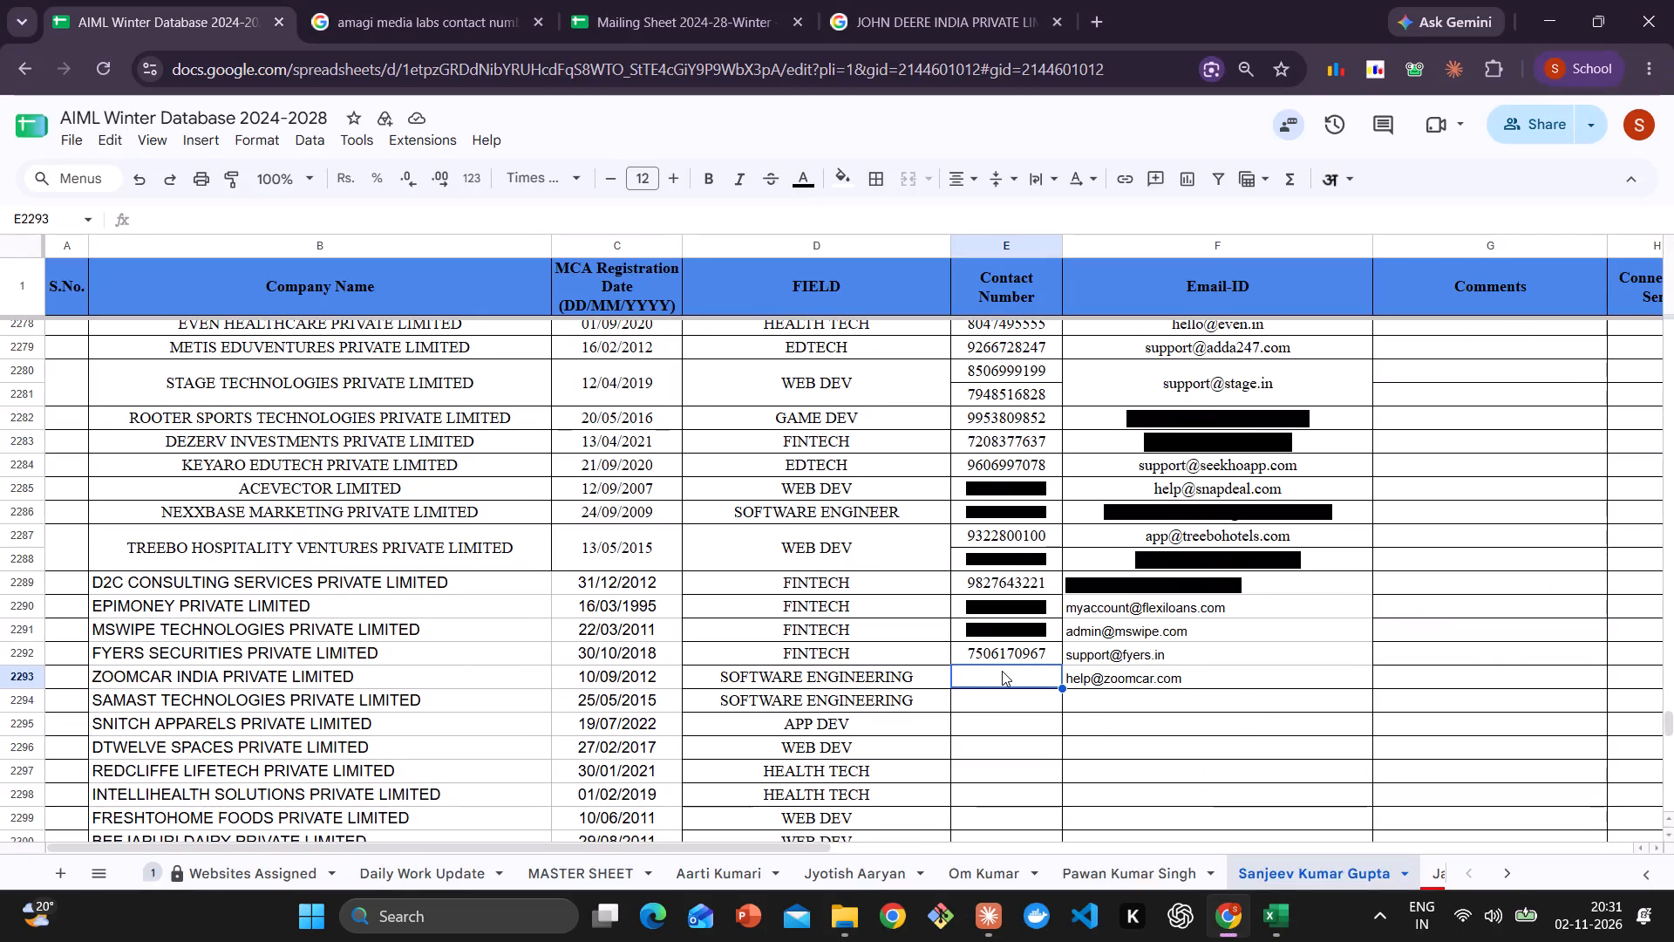
pyautogui.click(1002, 671)
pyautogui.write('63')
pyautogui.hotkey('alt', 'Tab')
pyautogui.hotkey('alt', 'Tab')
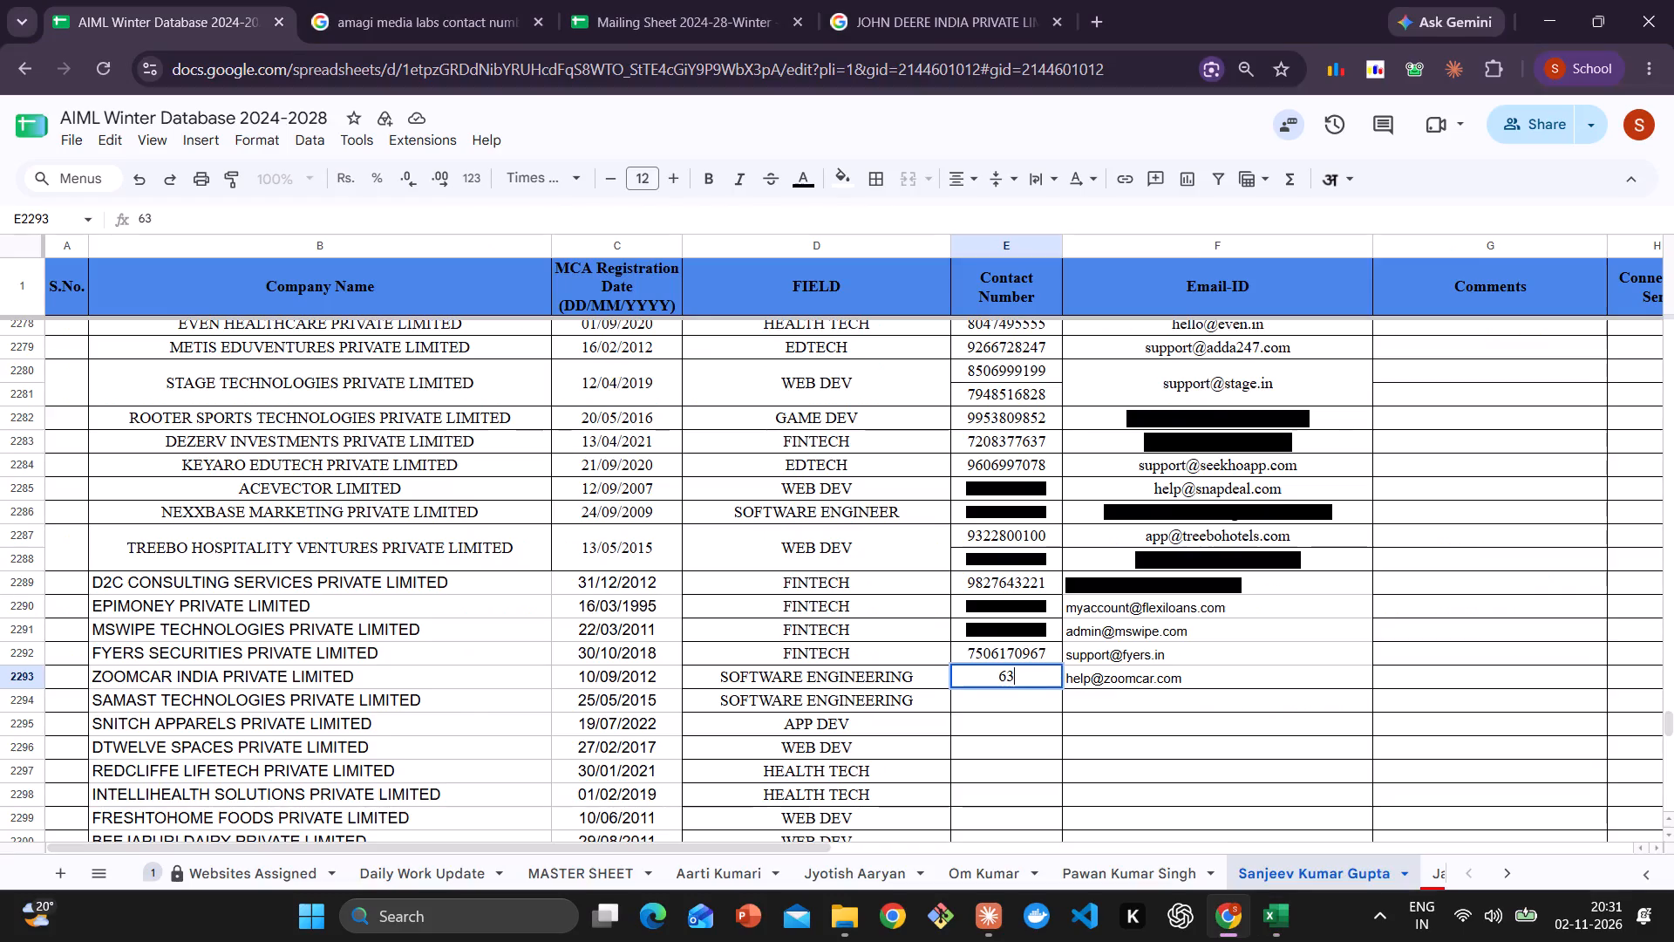
# Complete the Contact Number for ZOOMCAR INDIA from its Contact Number 1 in the Excel workbook.
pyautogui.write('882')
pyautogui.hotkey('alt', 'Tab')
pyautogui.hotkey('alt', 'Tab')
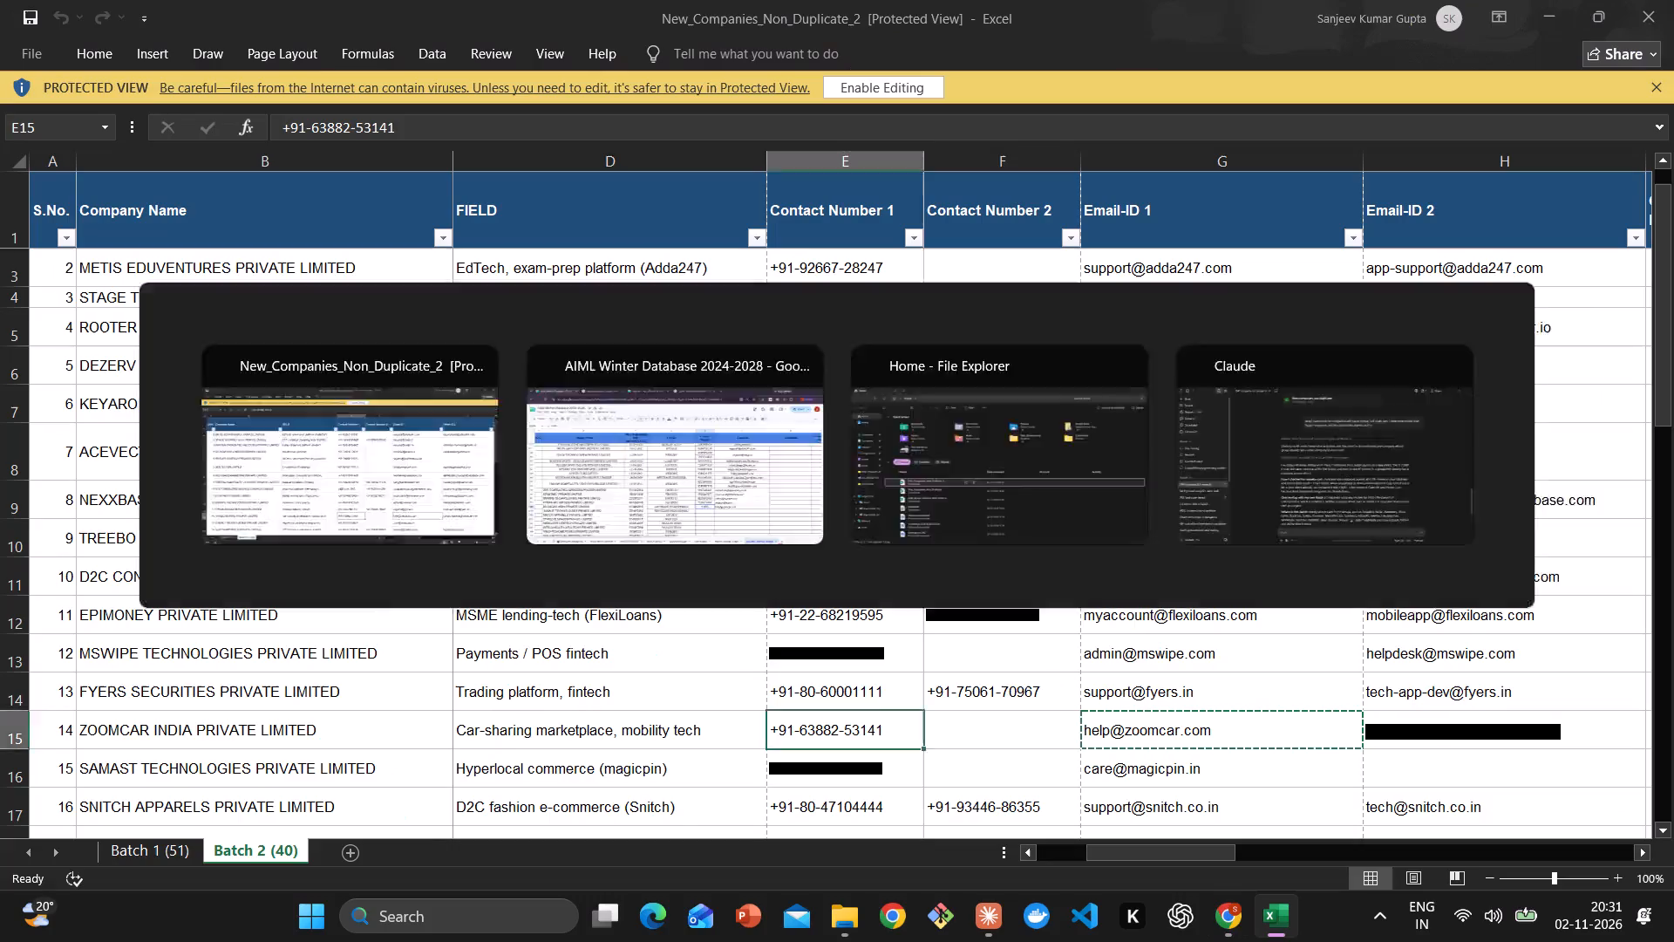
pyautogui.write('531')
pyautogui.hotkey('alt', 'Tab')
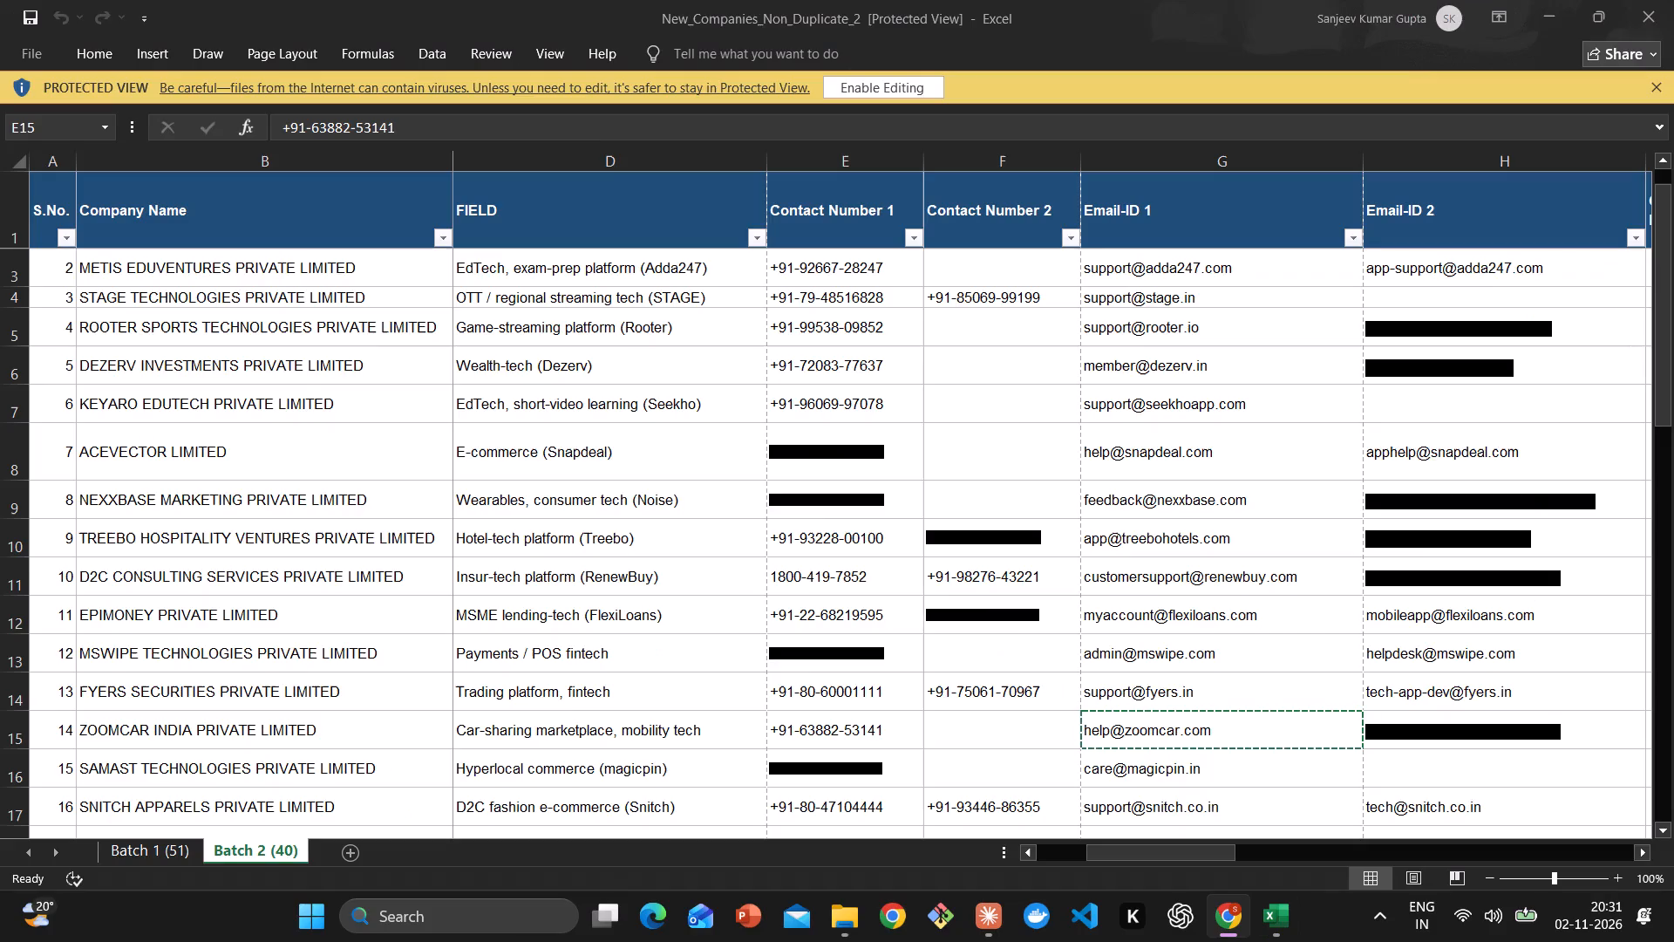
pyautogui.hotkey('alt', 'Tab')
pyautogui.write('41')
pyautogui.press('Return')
# Copy ZOOMCAR INDIA's Email-ID 2 from the Excel workbook into the Email-ID column of a new row inserted below the company.
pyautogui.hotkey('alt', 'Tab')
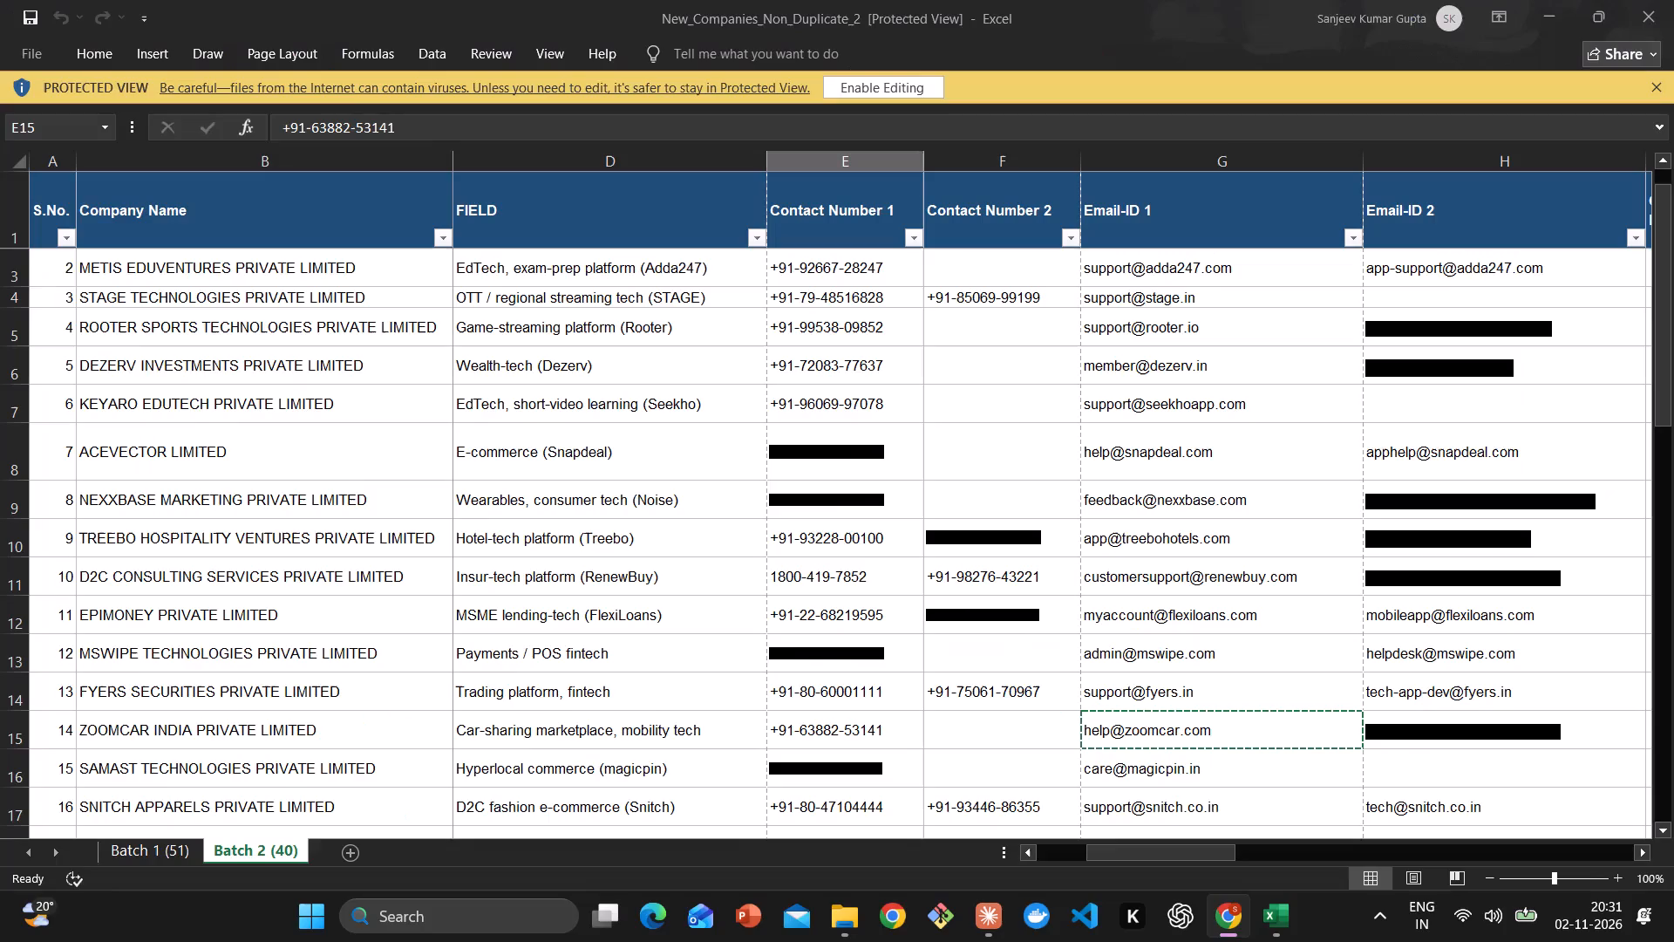
pyautogui.scroll(-2, 1151, 687)
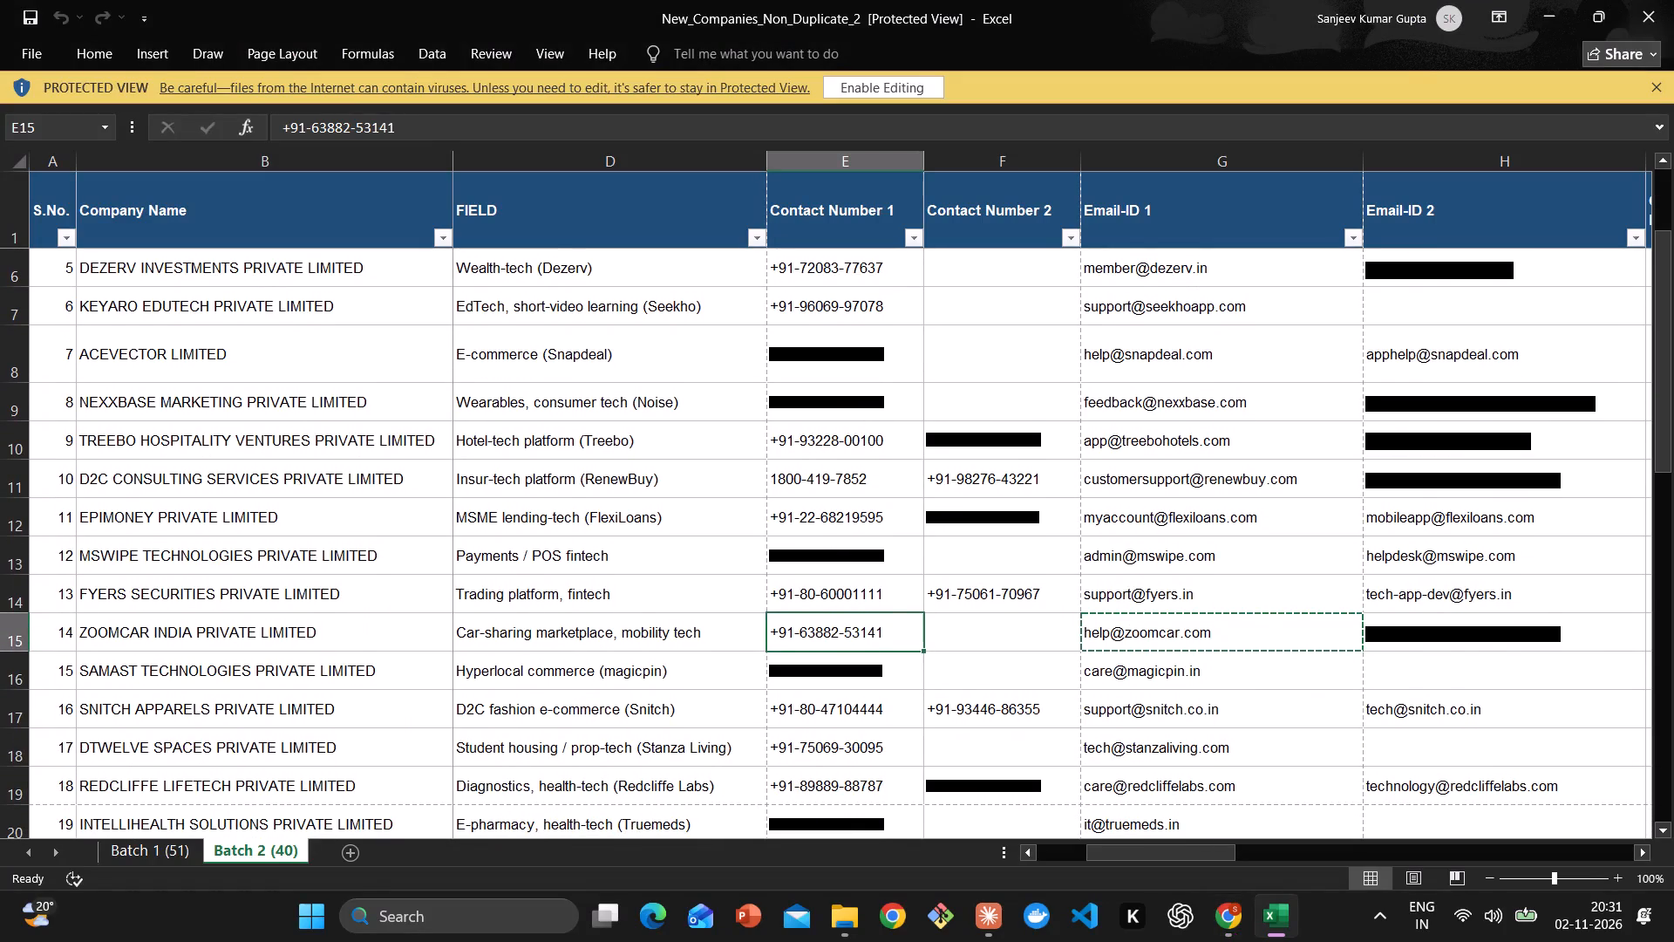
pyautogui.click(1416, 653)
pyautogui.click(1425, 638)
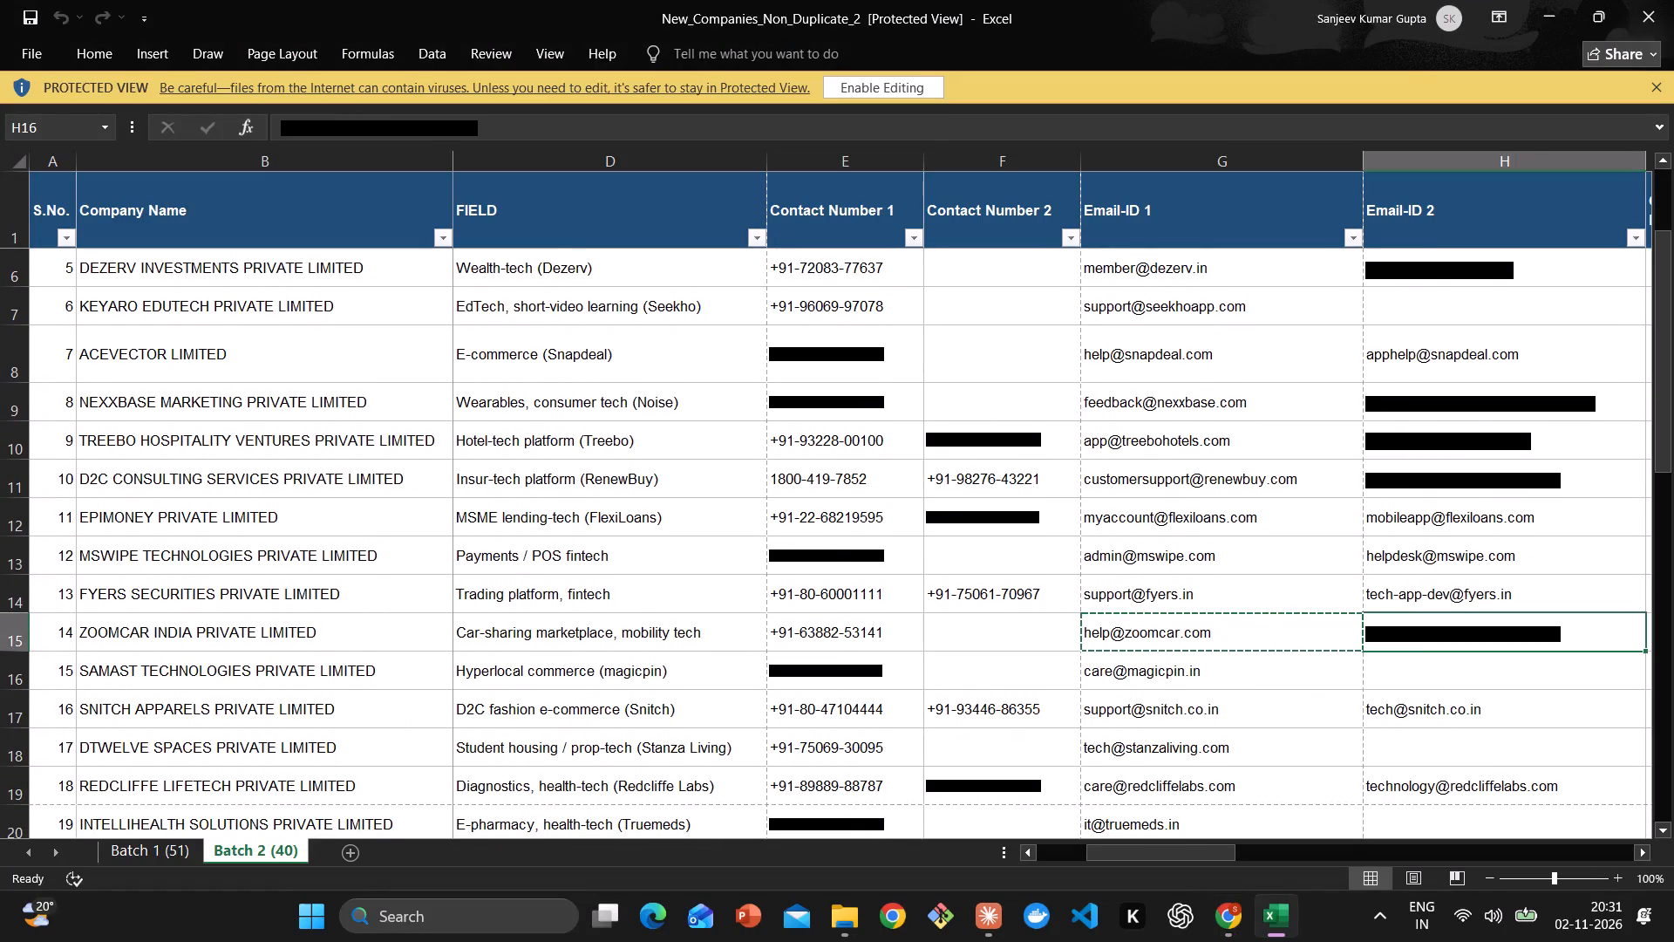
pyautogui.hotkey('ctrl', 'c')
pyautogui.hotkey('alt', 'Tab')
pyautogui.click(1235, 686)
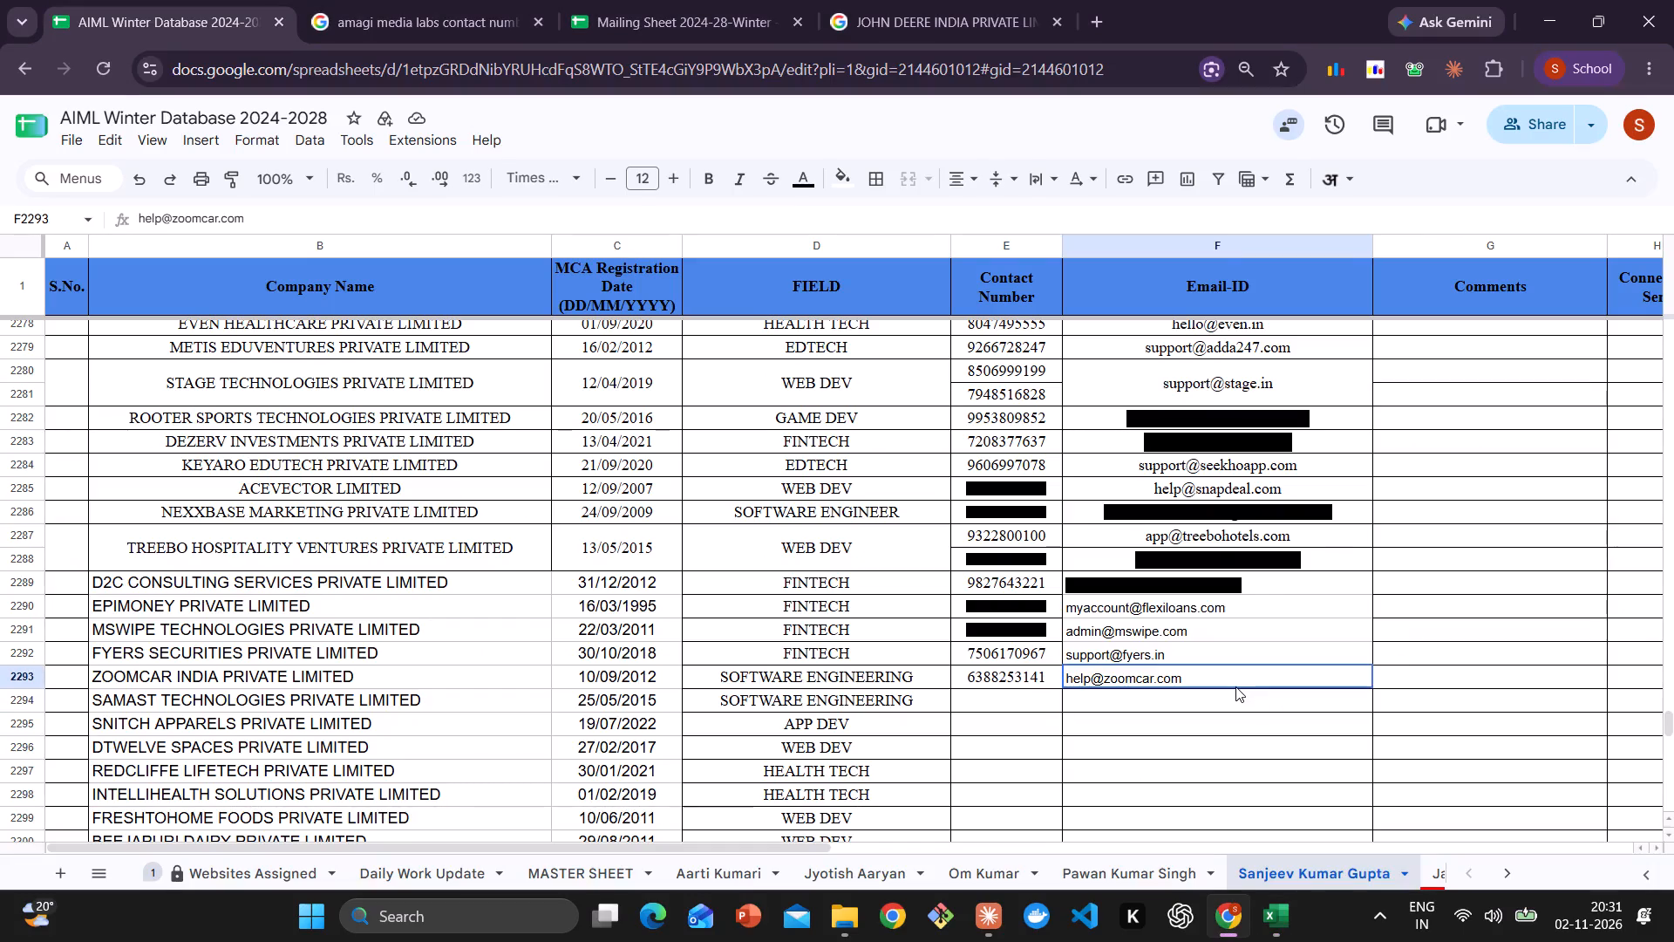
pyautogui.click(212, 140)
pyautogui.click(502, 238)
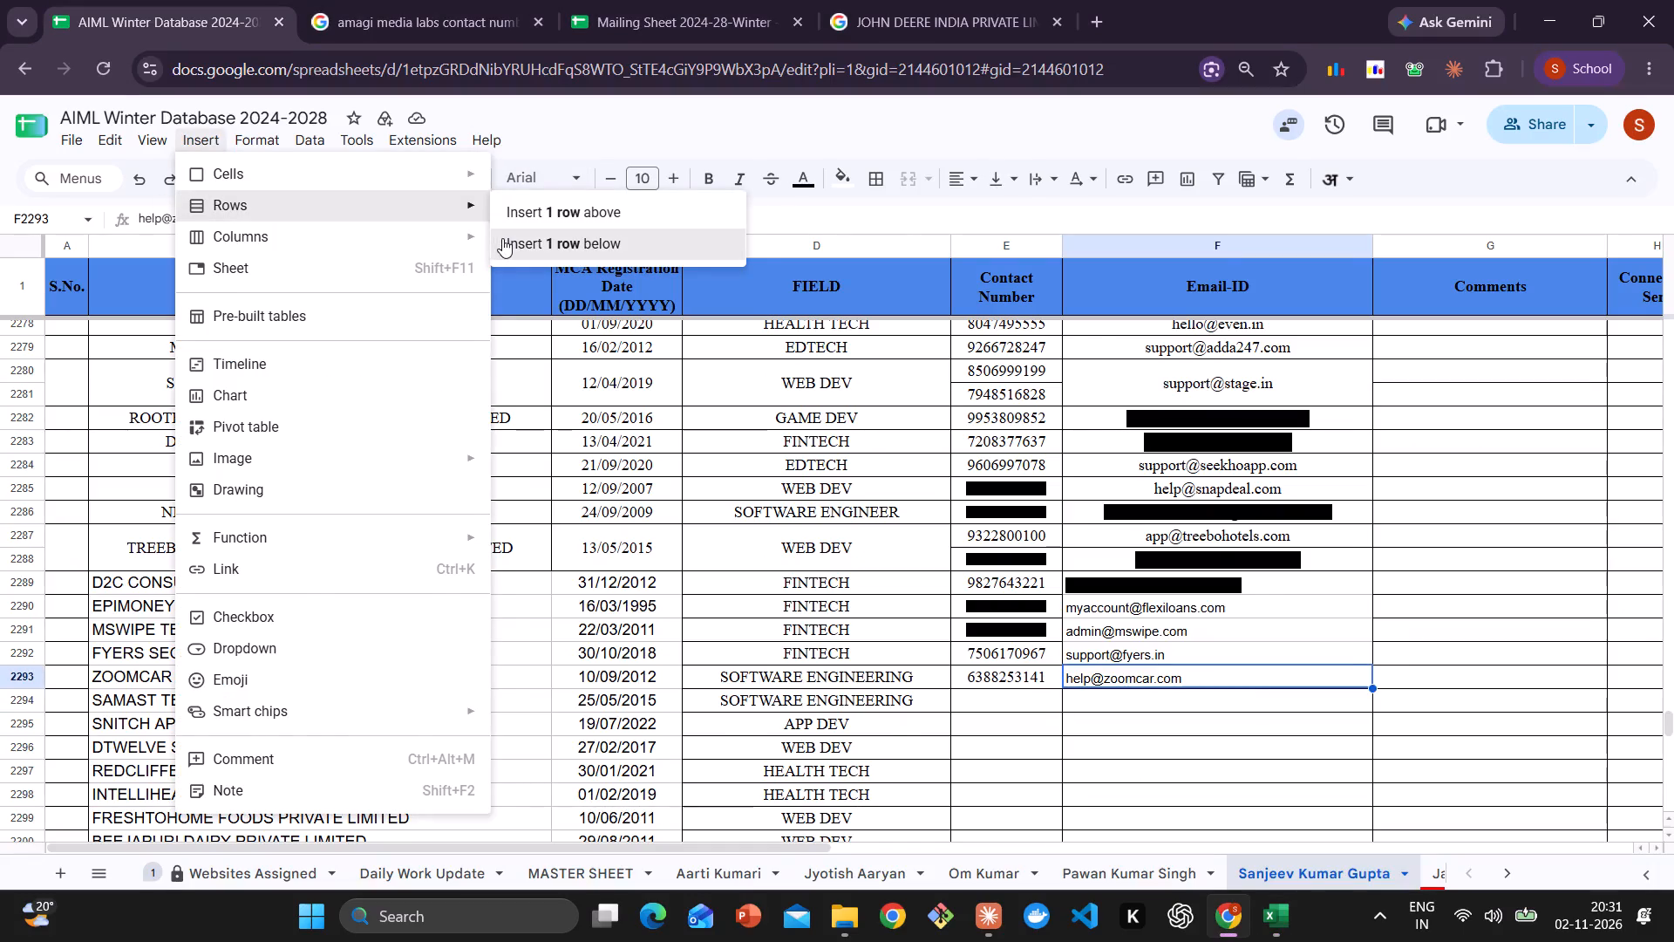
pyautogui.doubleClick(1223, 702)
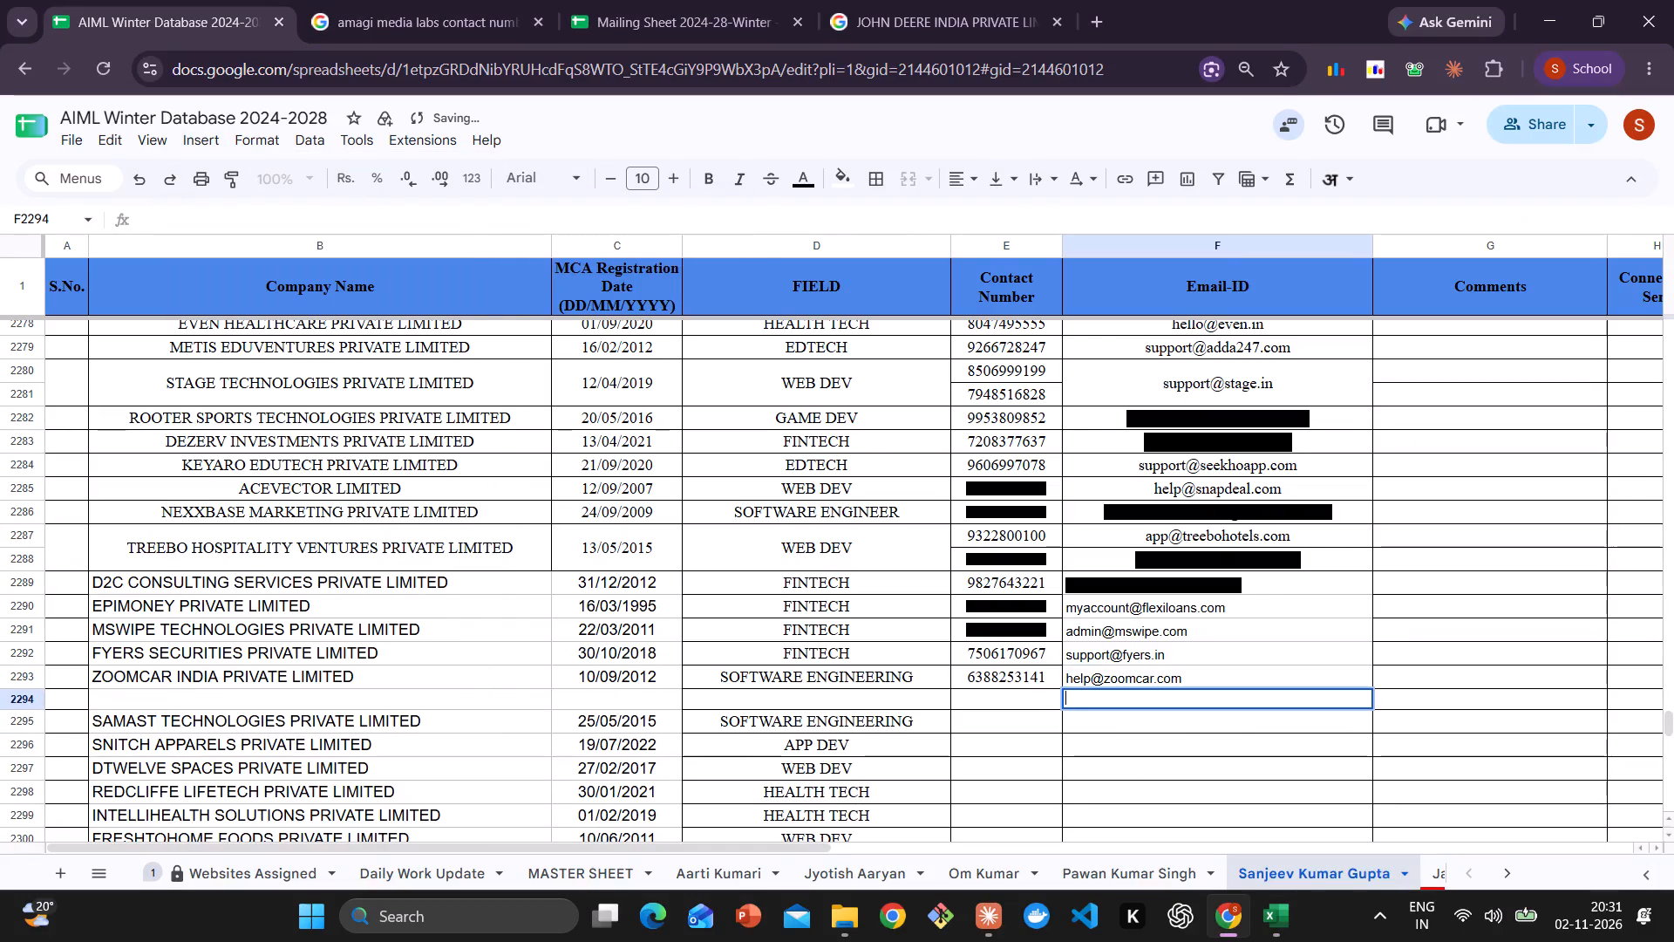
pyautogui.hotkey('ctrl', 'v')
pyautogui.press('Return')
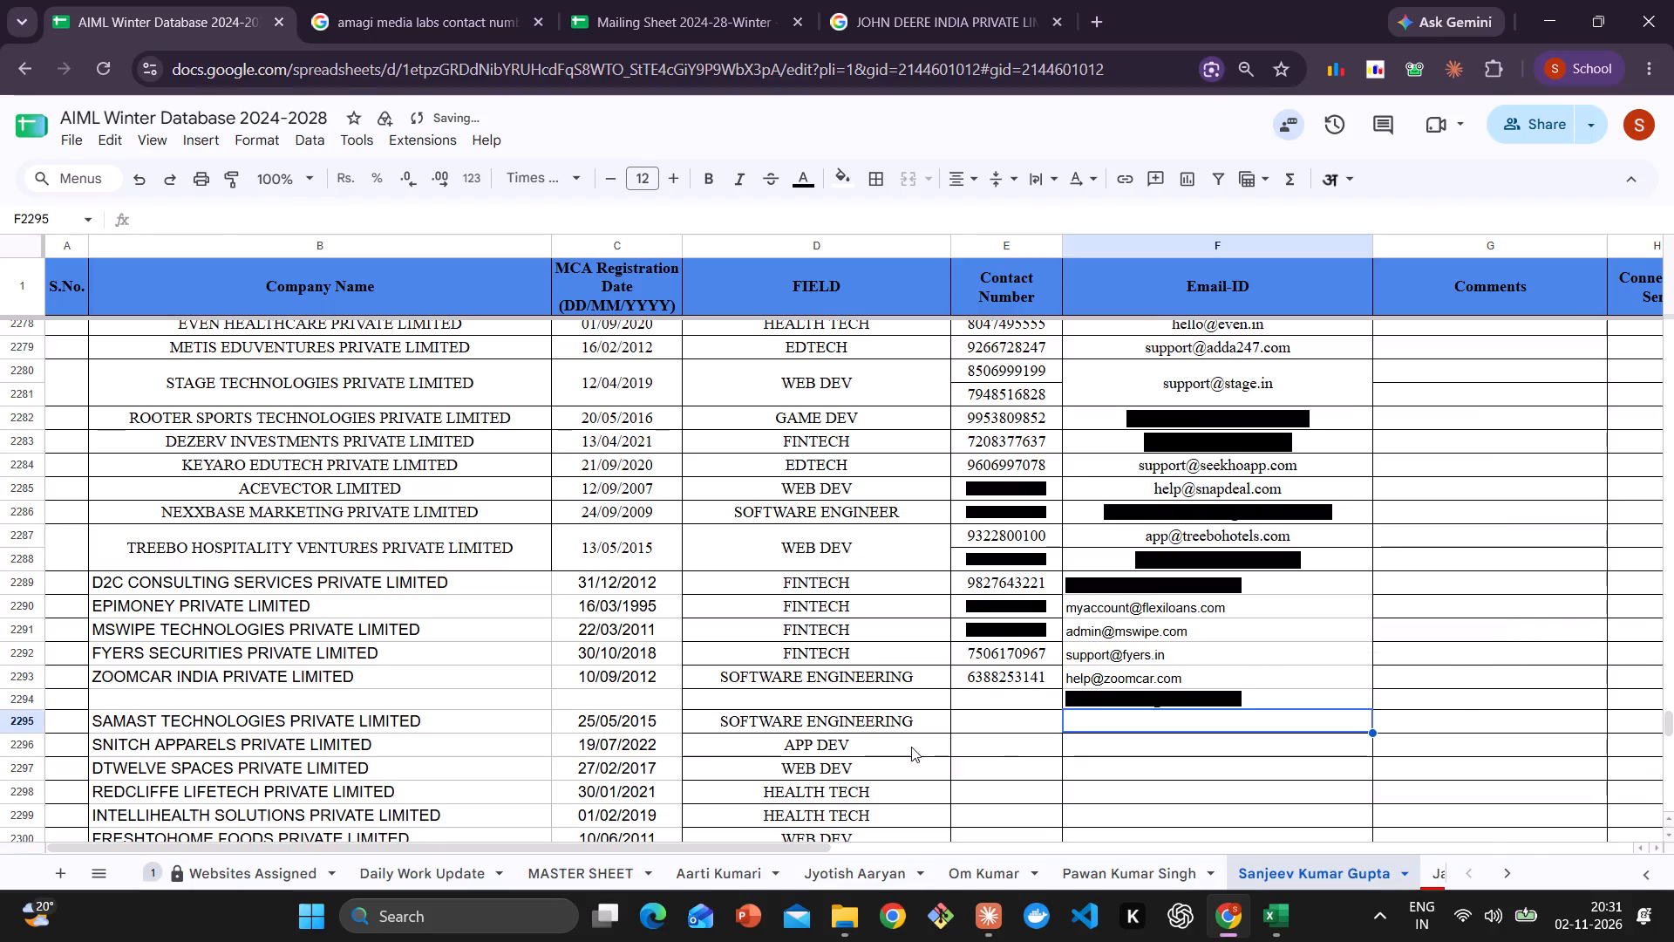
# Vertically merge ZOOMCAR INDIA's two rows in each column from S.No. through Contact Number.
pyautogui.click(72, 682)
pyautogui.hotkey('shift', 'Down')
pyautogui.hotkey('shift', 'Right')
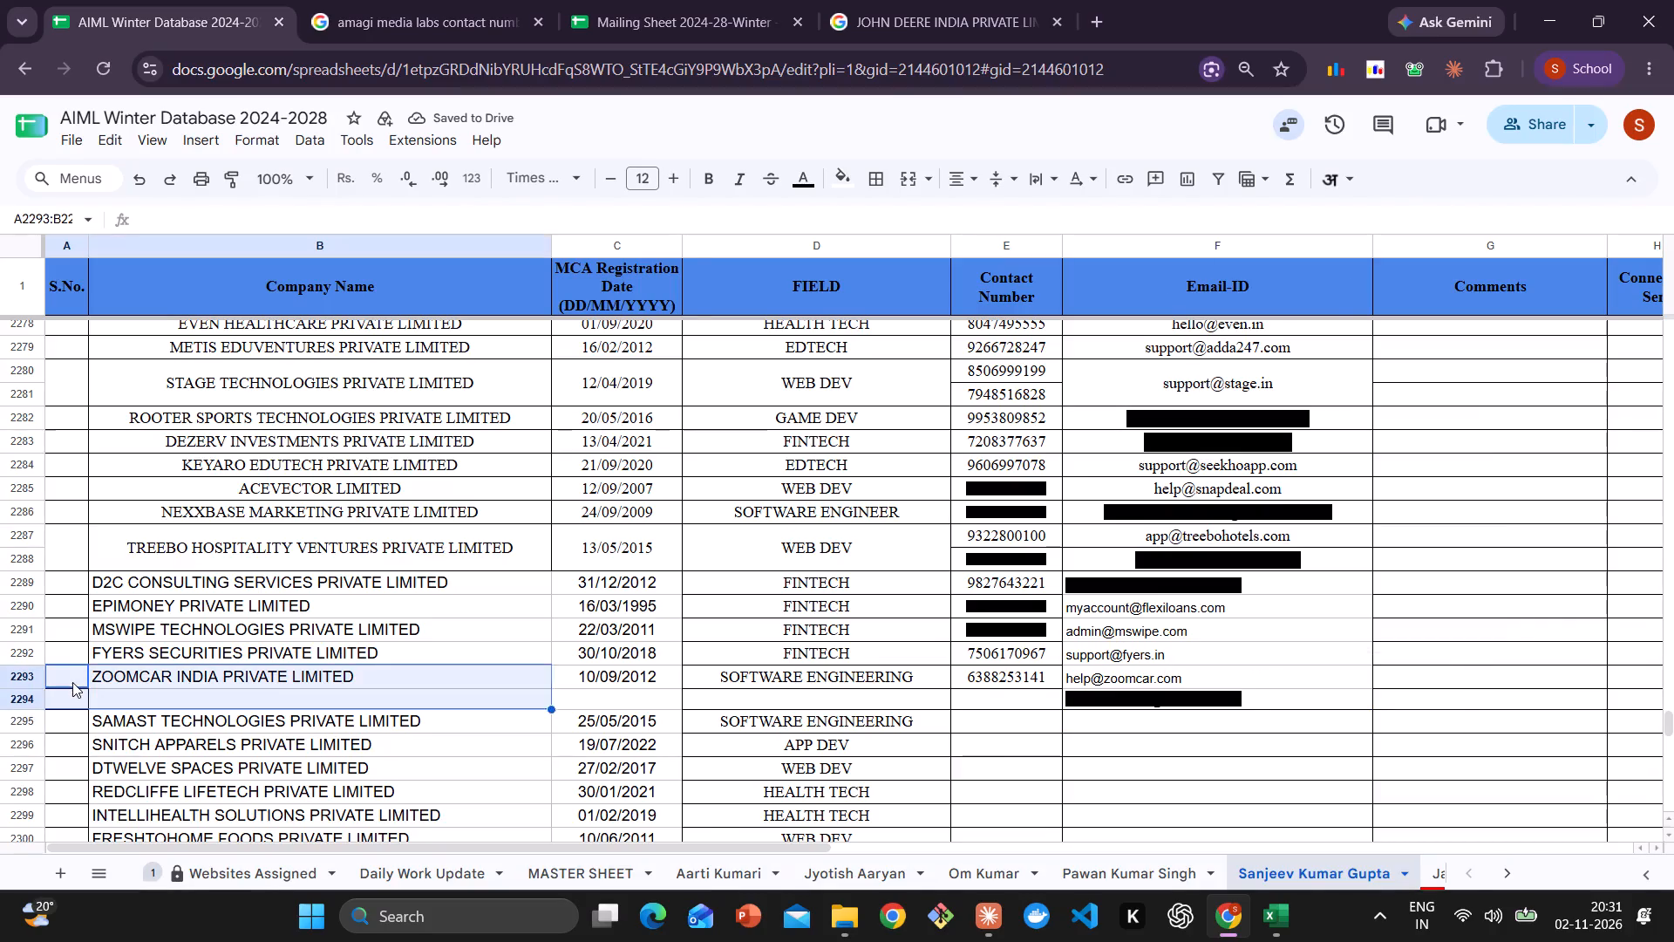
pyautogui.hotkey('shift', 'Right')
pyautogui.hotkey('shift', 'Right')
pyautogui.hotkey('shift', 'Right')
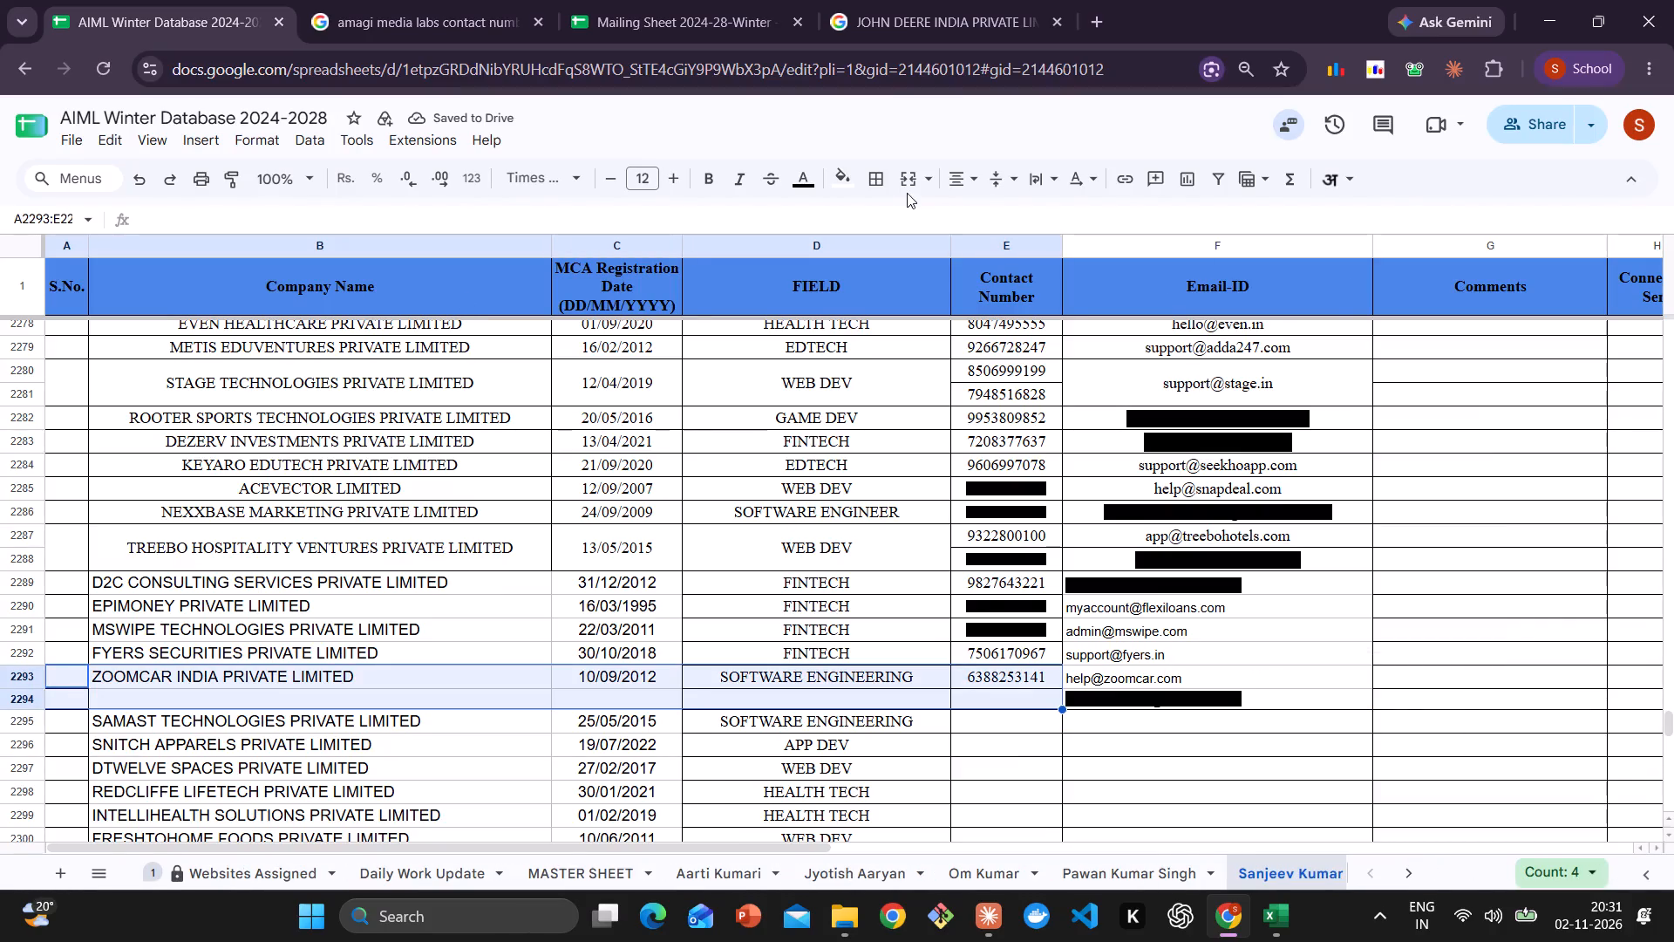
pyautogui.moveTo(929, 179); pyautogui.dragTo(965, 245)
pyautogui.click(965, 245)
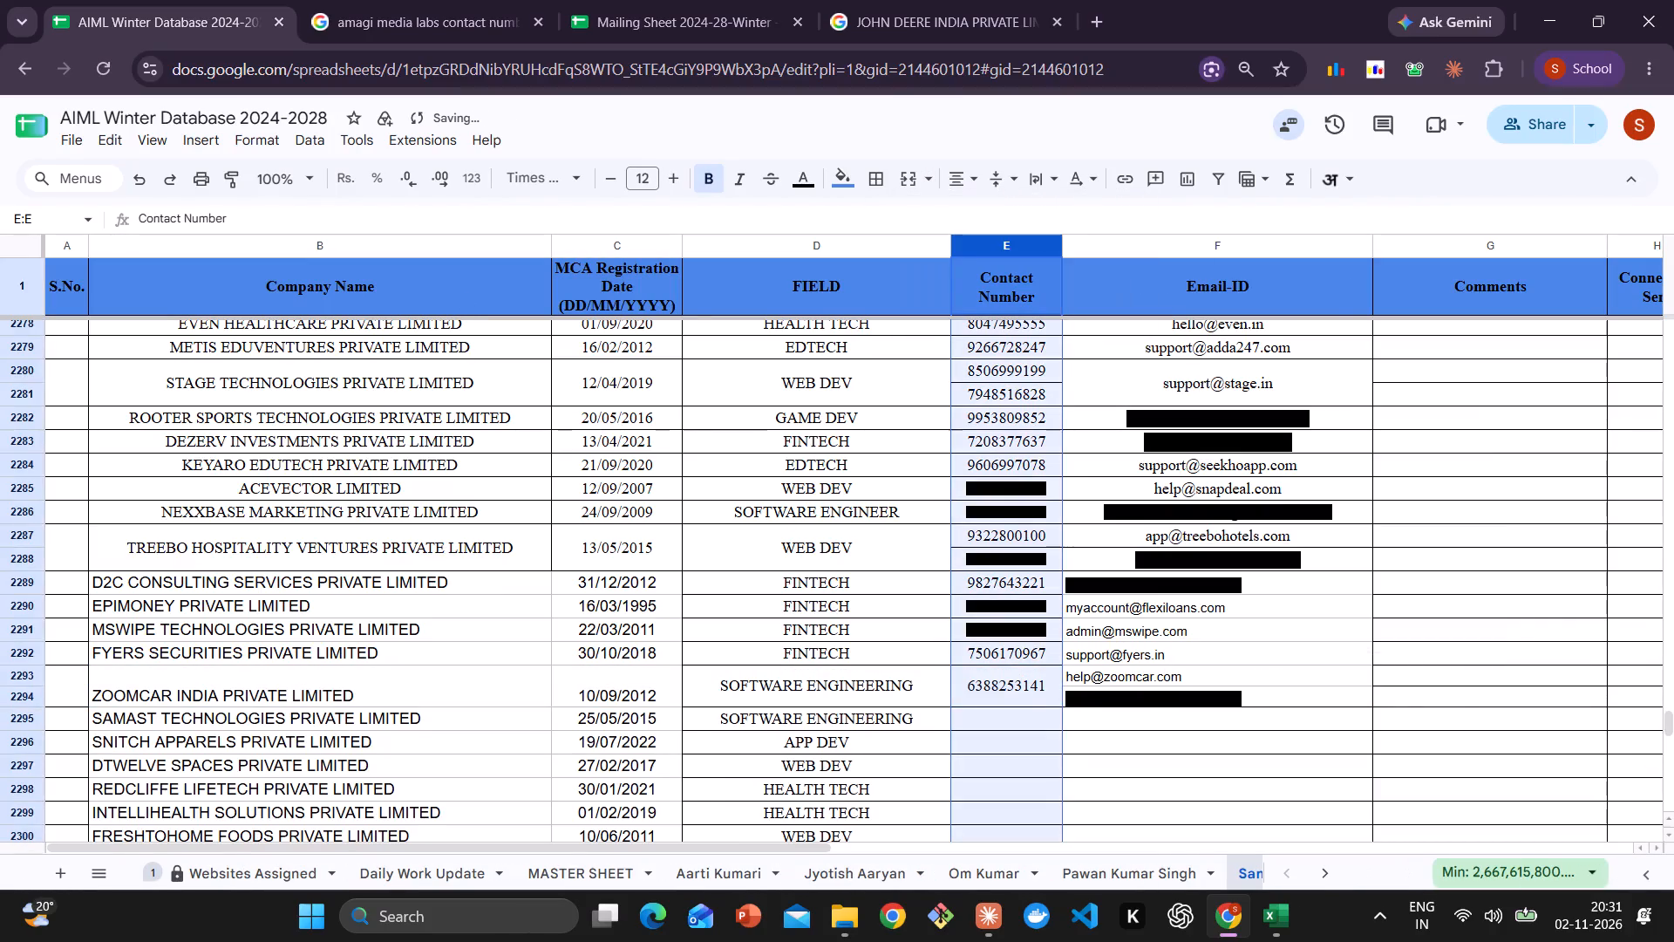
# Copy SAMAST TECHNOLOGIES' Email-ID 1 from the Excel workbook into the company's Email-ID cell in the database sheet.
pyautogui.click(327, 719)
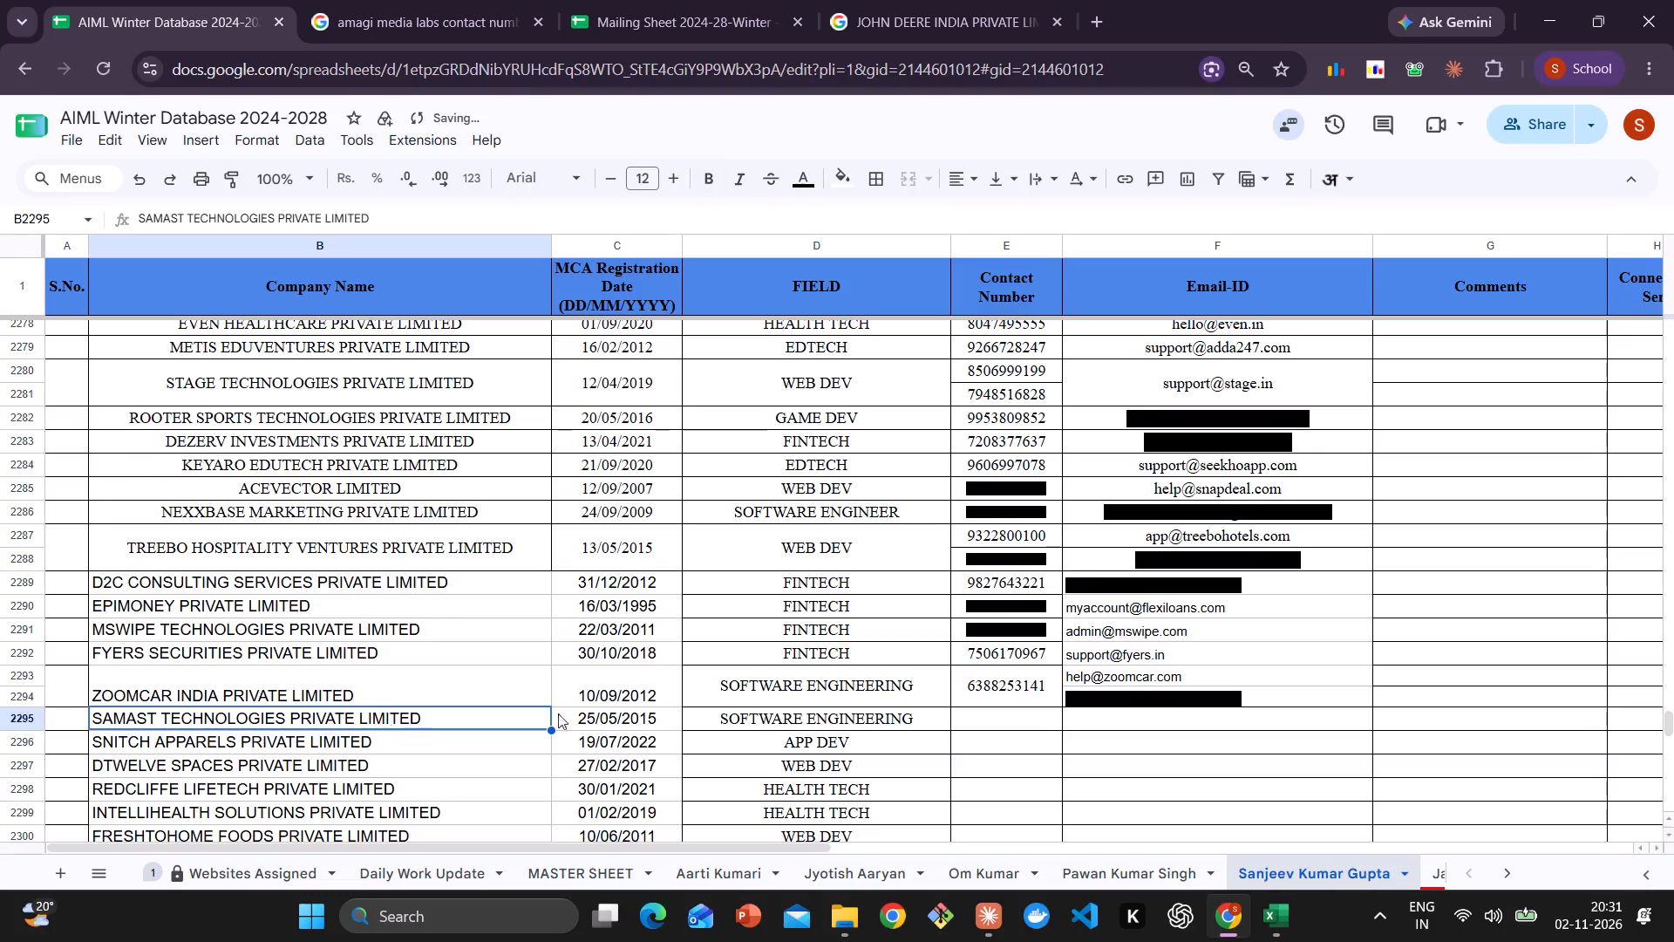
pyautogui.scroll(-1, 886, 679)
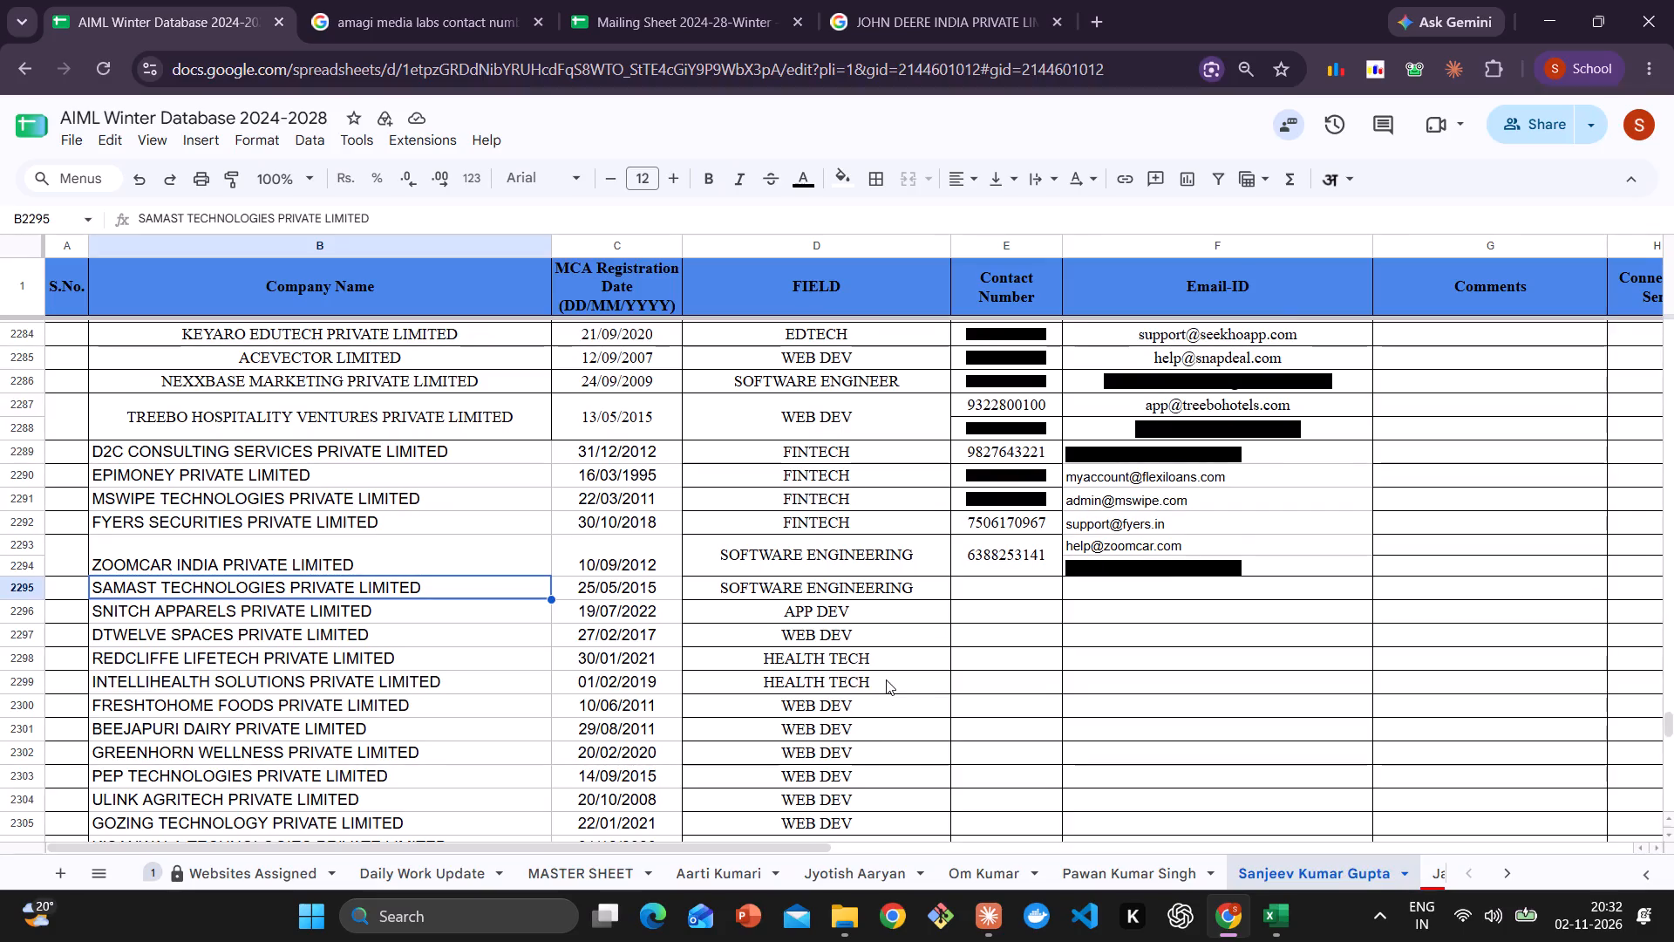
pyautogui.click(1127, 584)
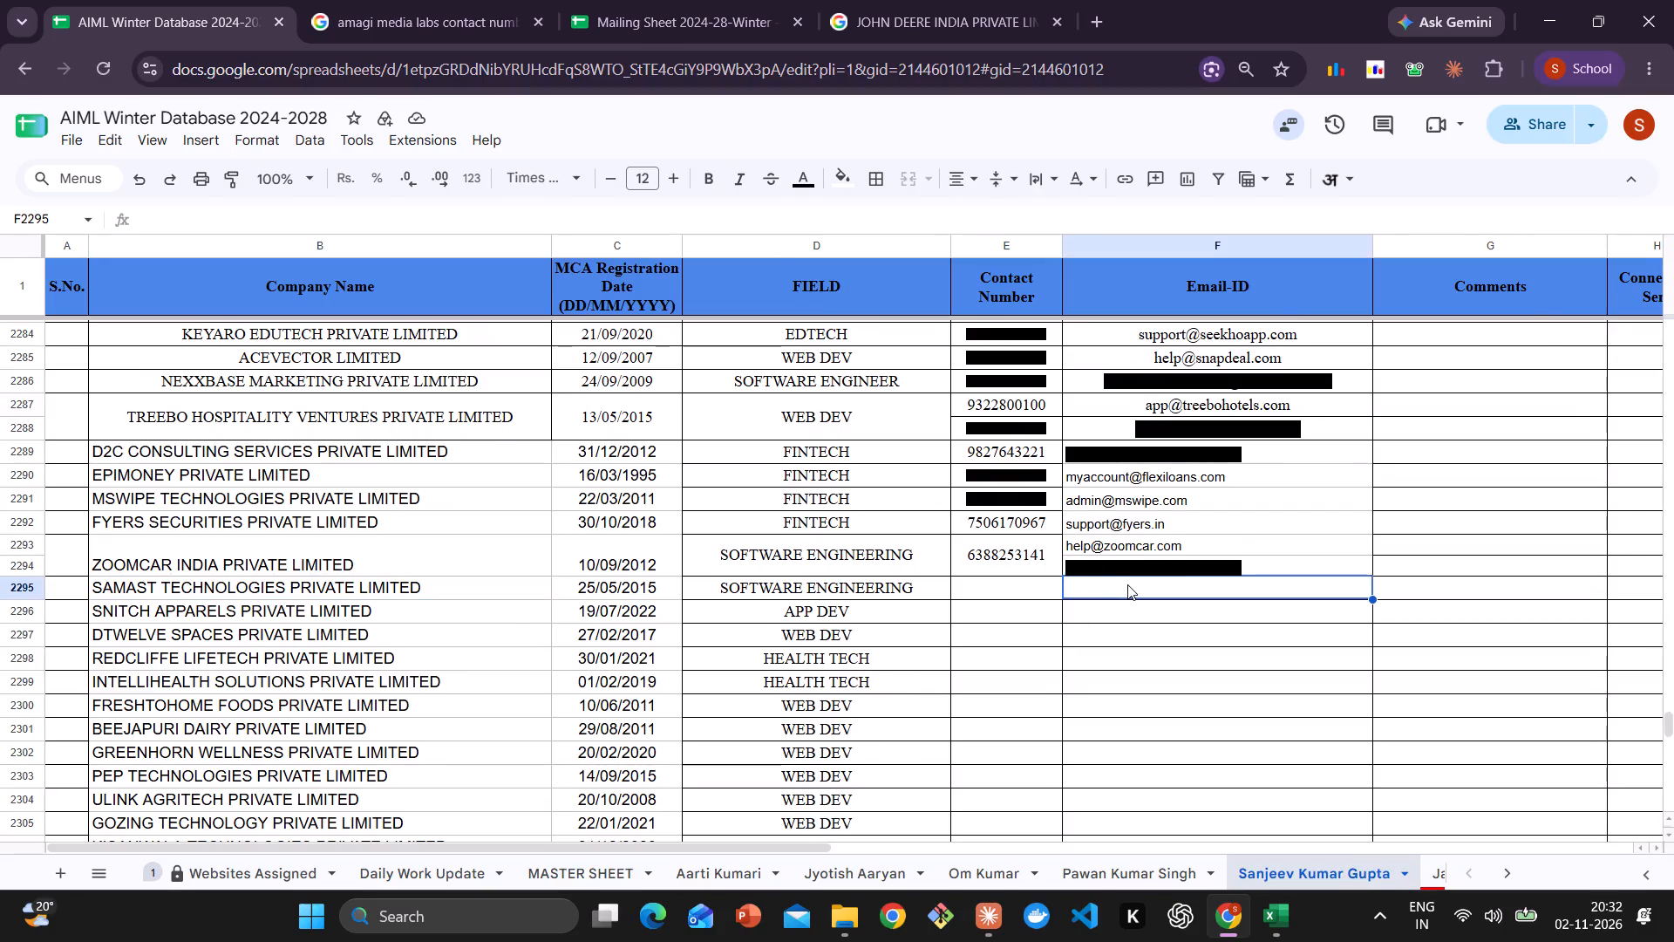
pyautogui.hotkey('alt', 'Tab')
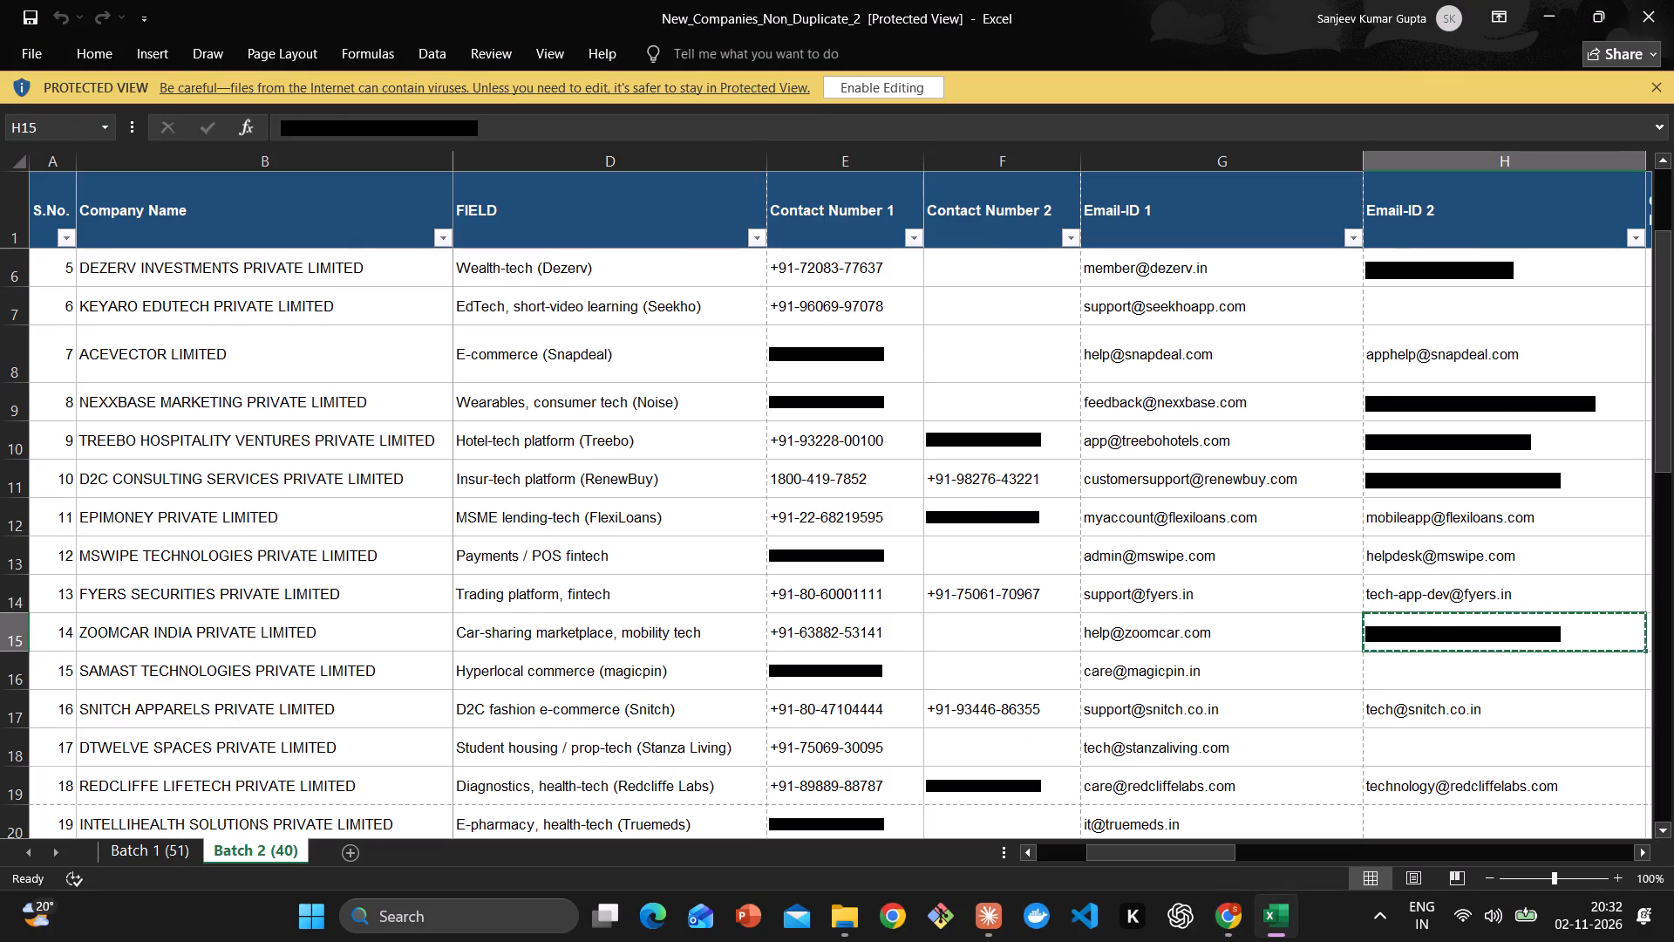
pyautogui.click(1121, 670)
pyautogui.hotkey('ctrl', 'c')
pyautogui.hotkey('alt', 'Tab')
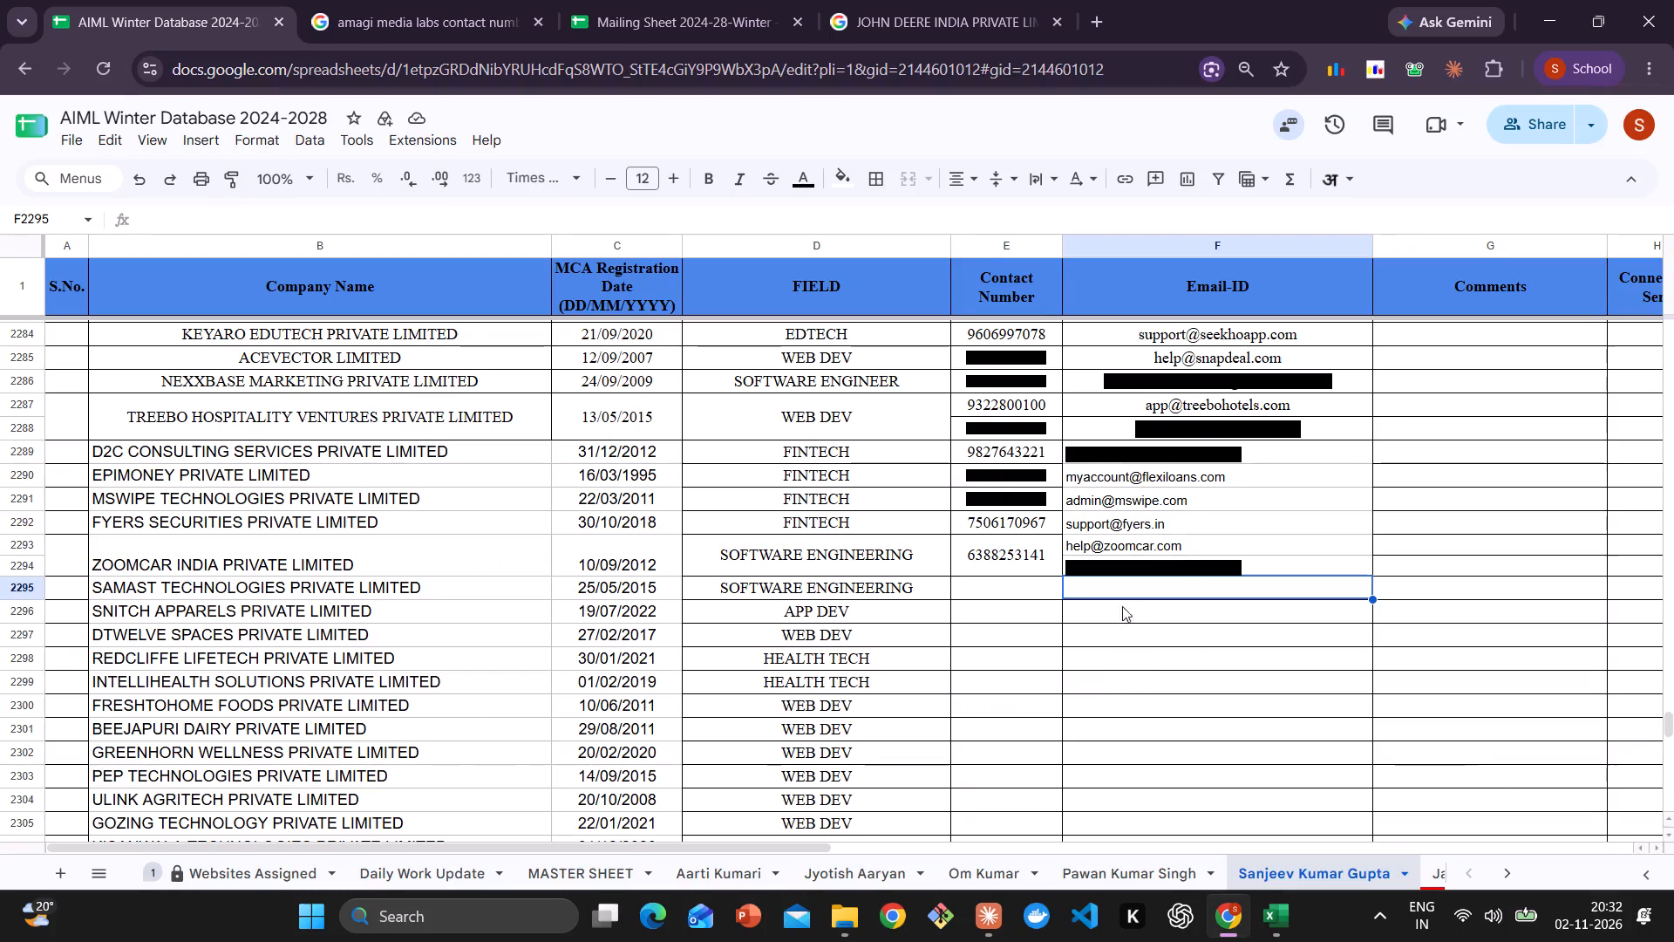
pyautogui.hotkey('ctrl', 'v')
# Enter the Contact Number for SAMAST TECHNOLOGIES, taken from its Contact Number 1 in the Excel workbook.
pyautogui.hotkey('alt', 'Tab')
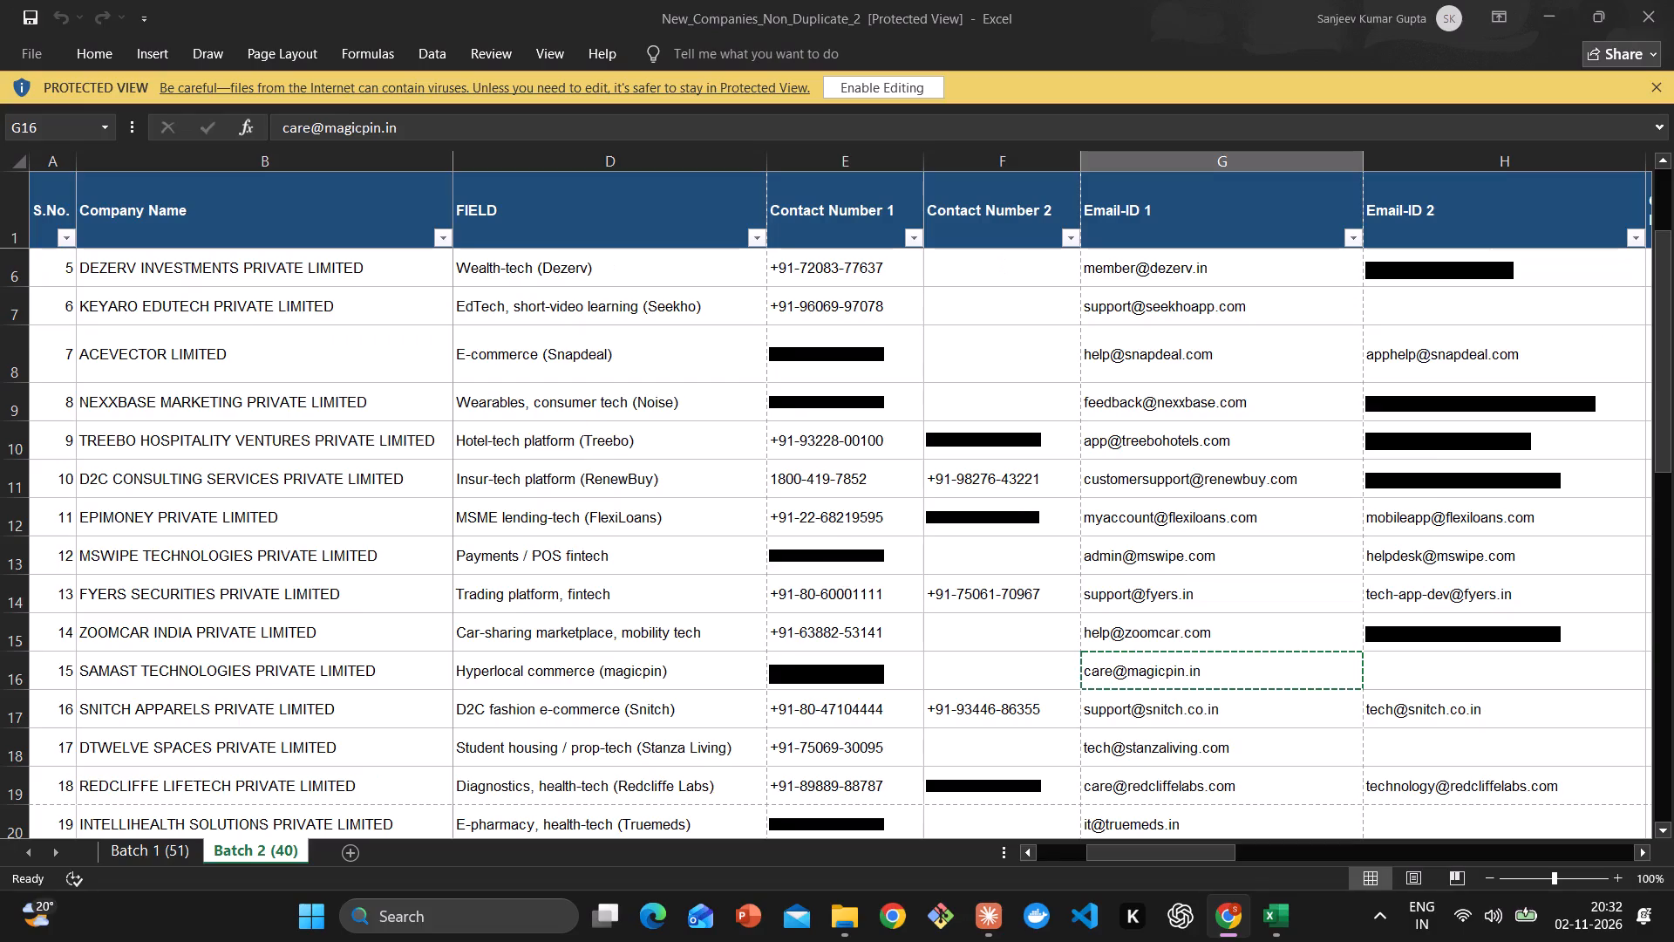
pyautogui.hotkey('alt', 'Tab')
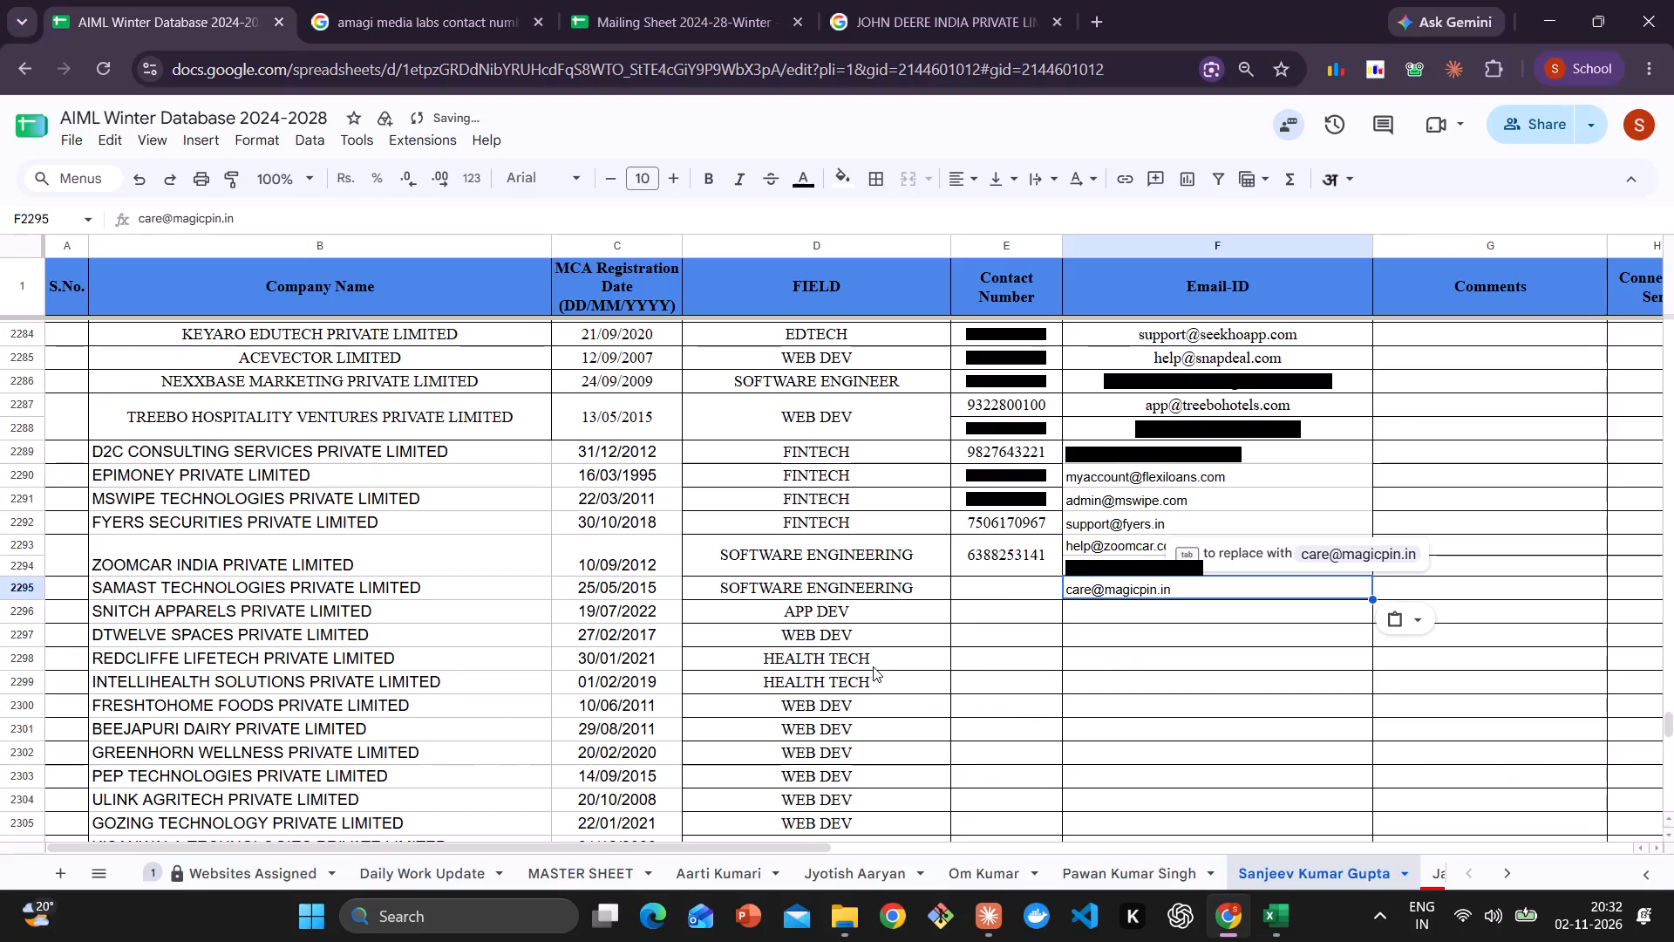
pyautogui.click(999, 590)
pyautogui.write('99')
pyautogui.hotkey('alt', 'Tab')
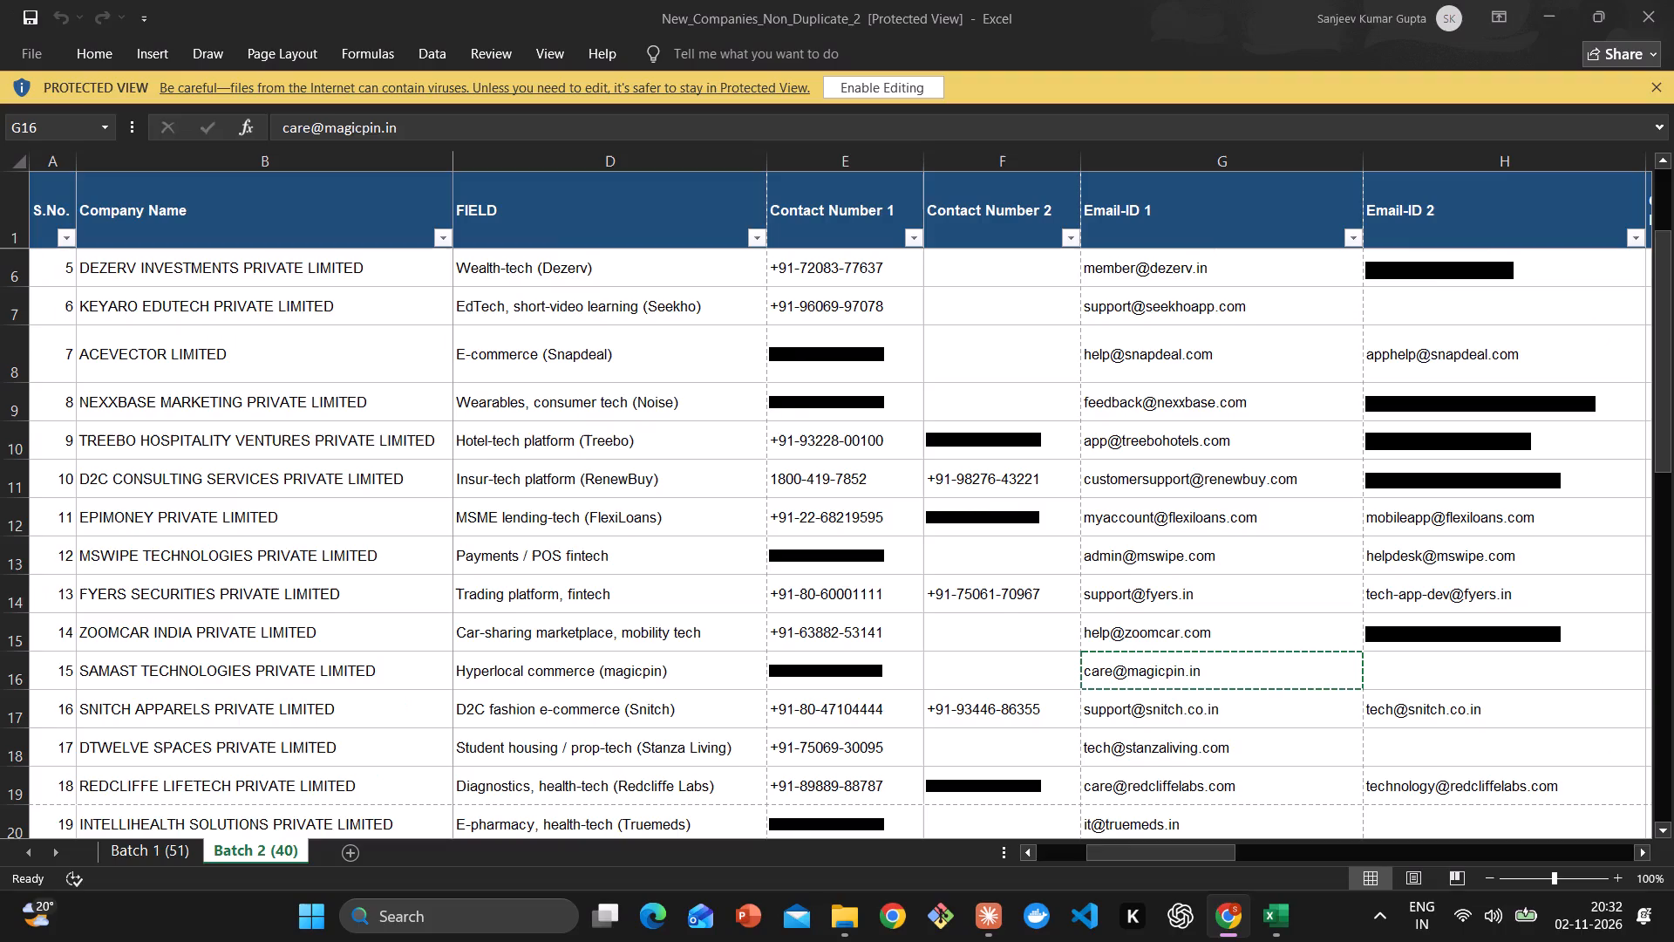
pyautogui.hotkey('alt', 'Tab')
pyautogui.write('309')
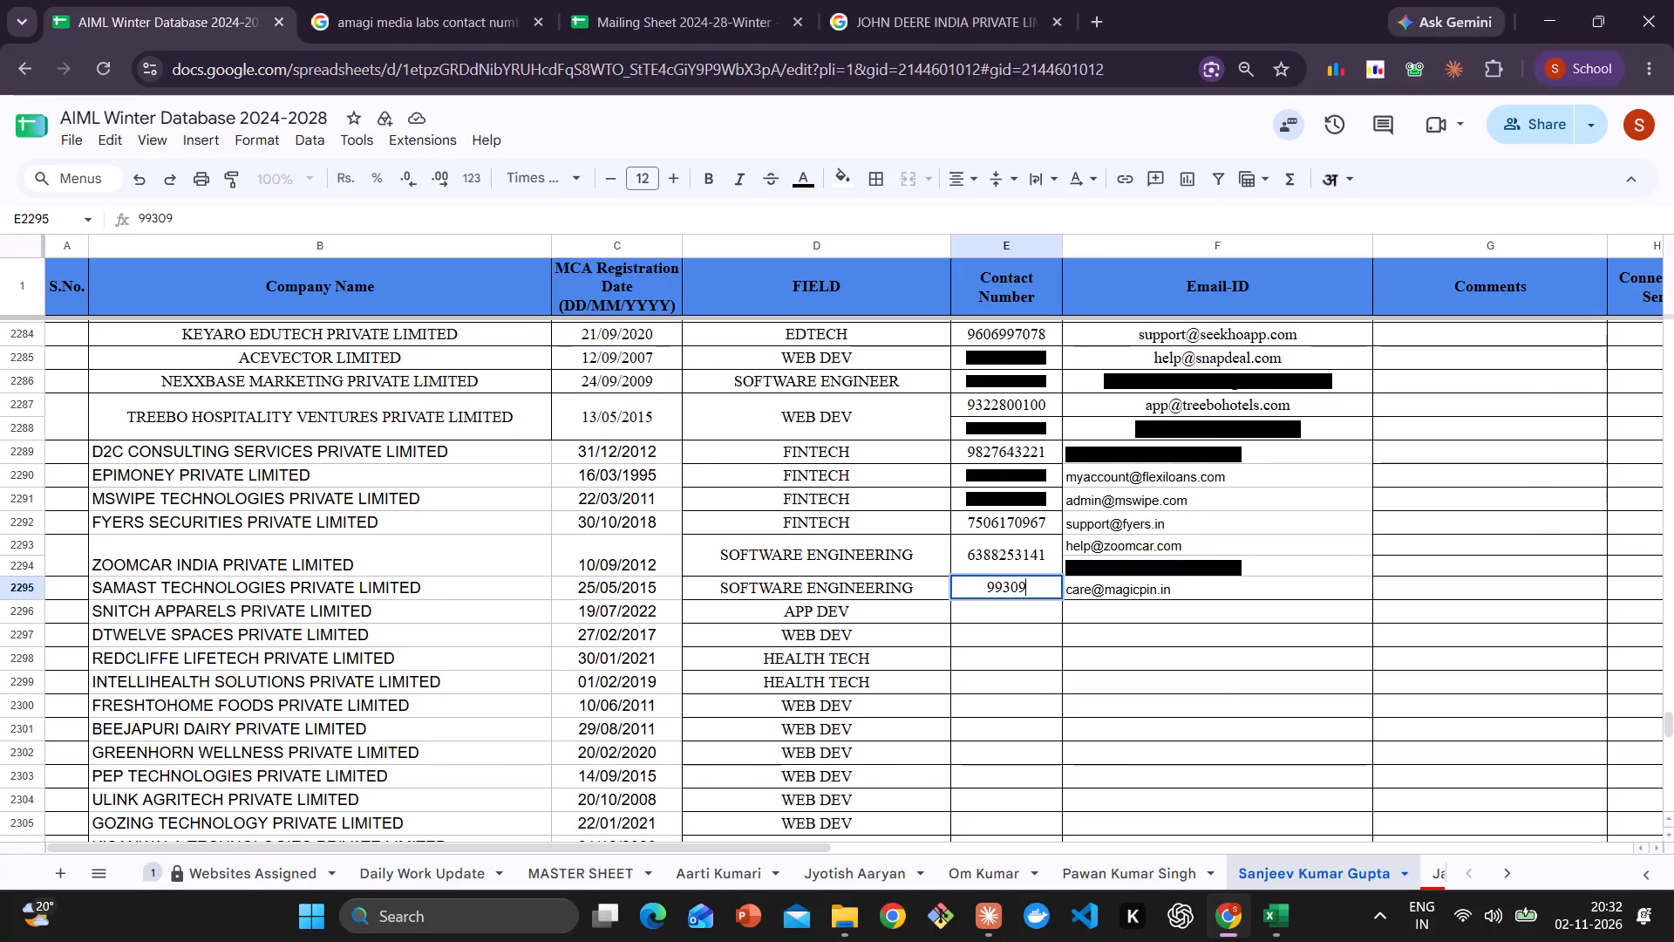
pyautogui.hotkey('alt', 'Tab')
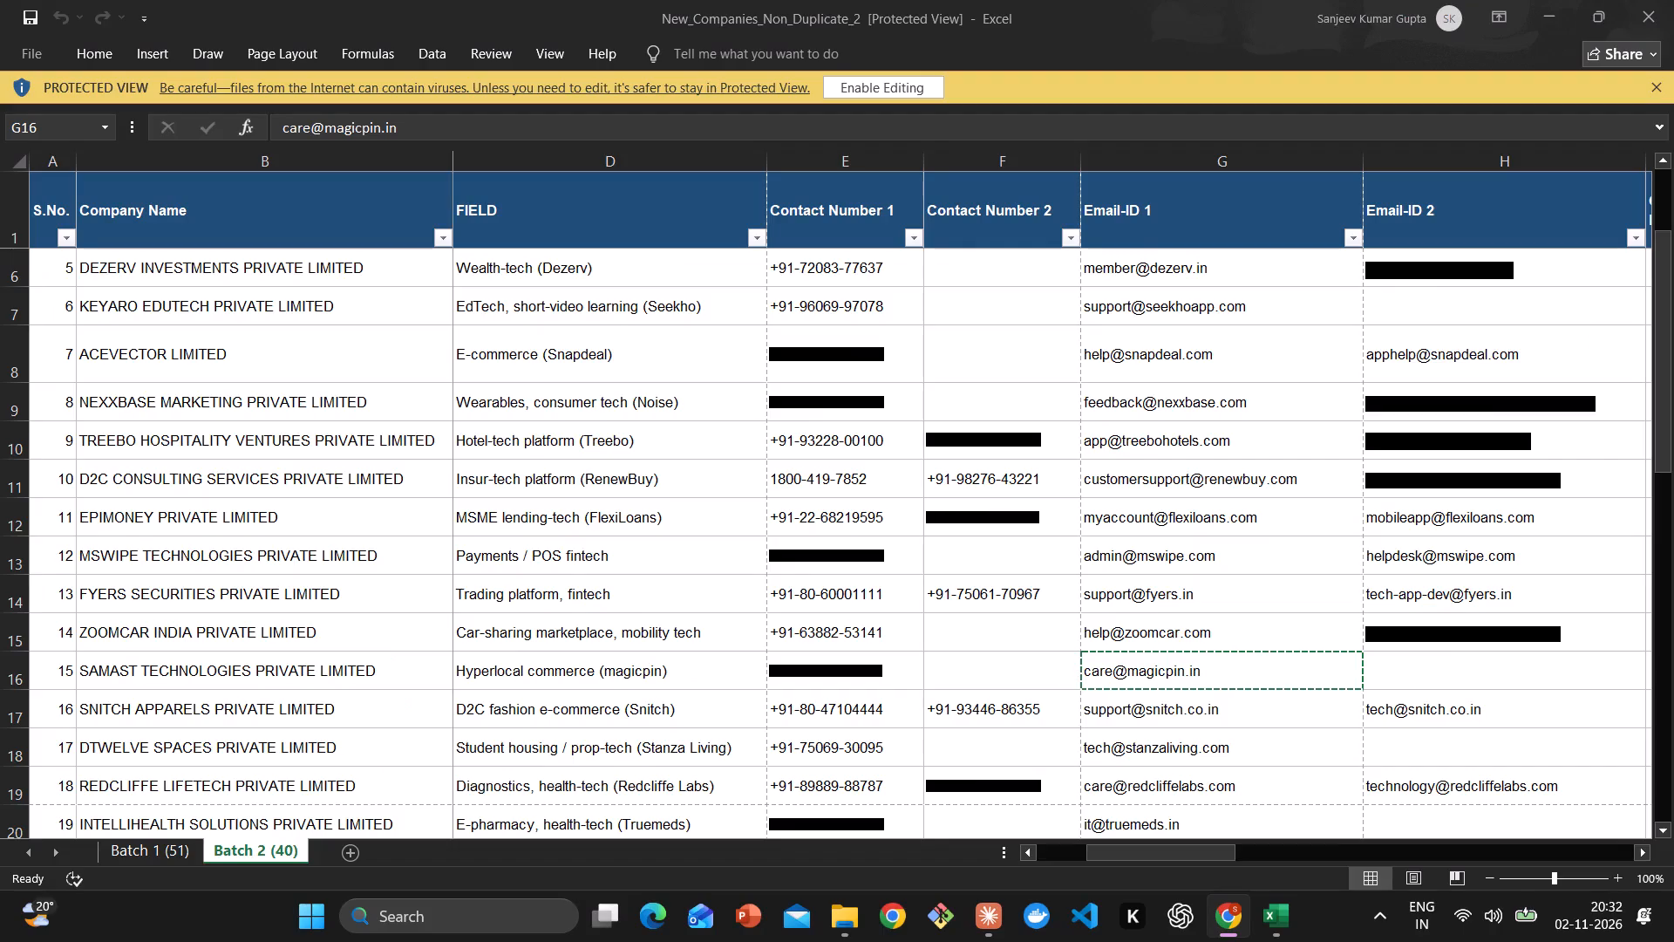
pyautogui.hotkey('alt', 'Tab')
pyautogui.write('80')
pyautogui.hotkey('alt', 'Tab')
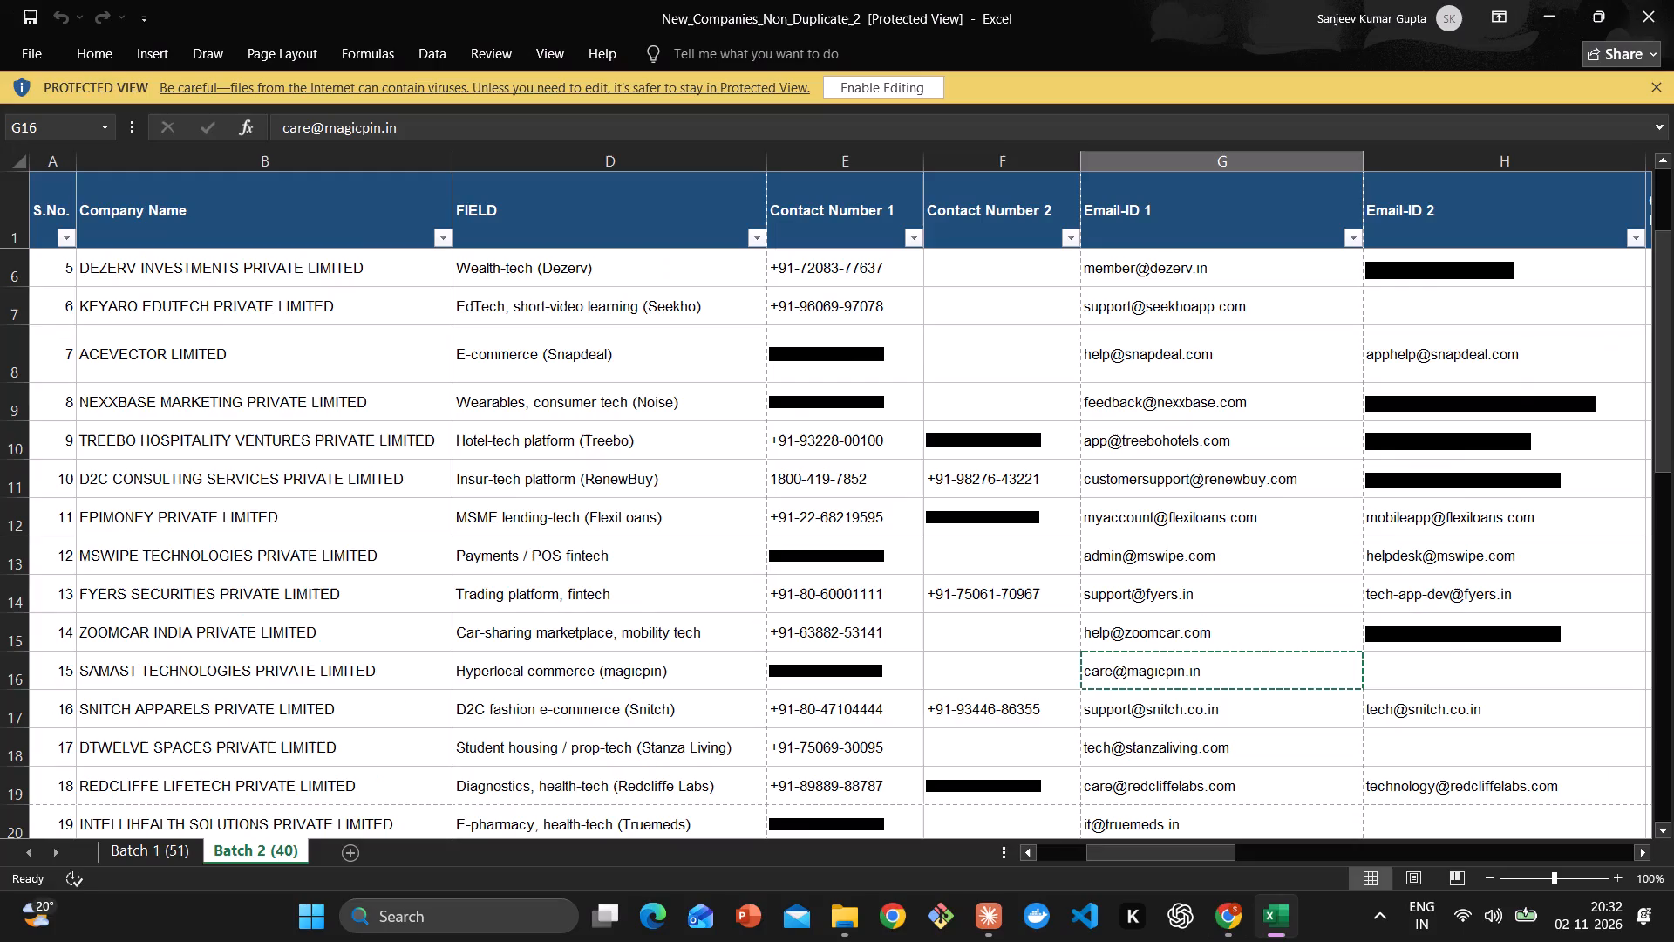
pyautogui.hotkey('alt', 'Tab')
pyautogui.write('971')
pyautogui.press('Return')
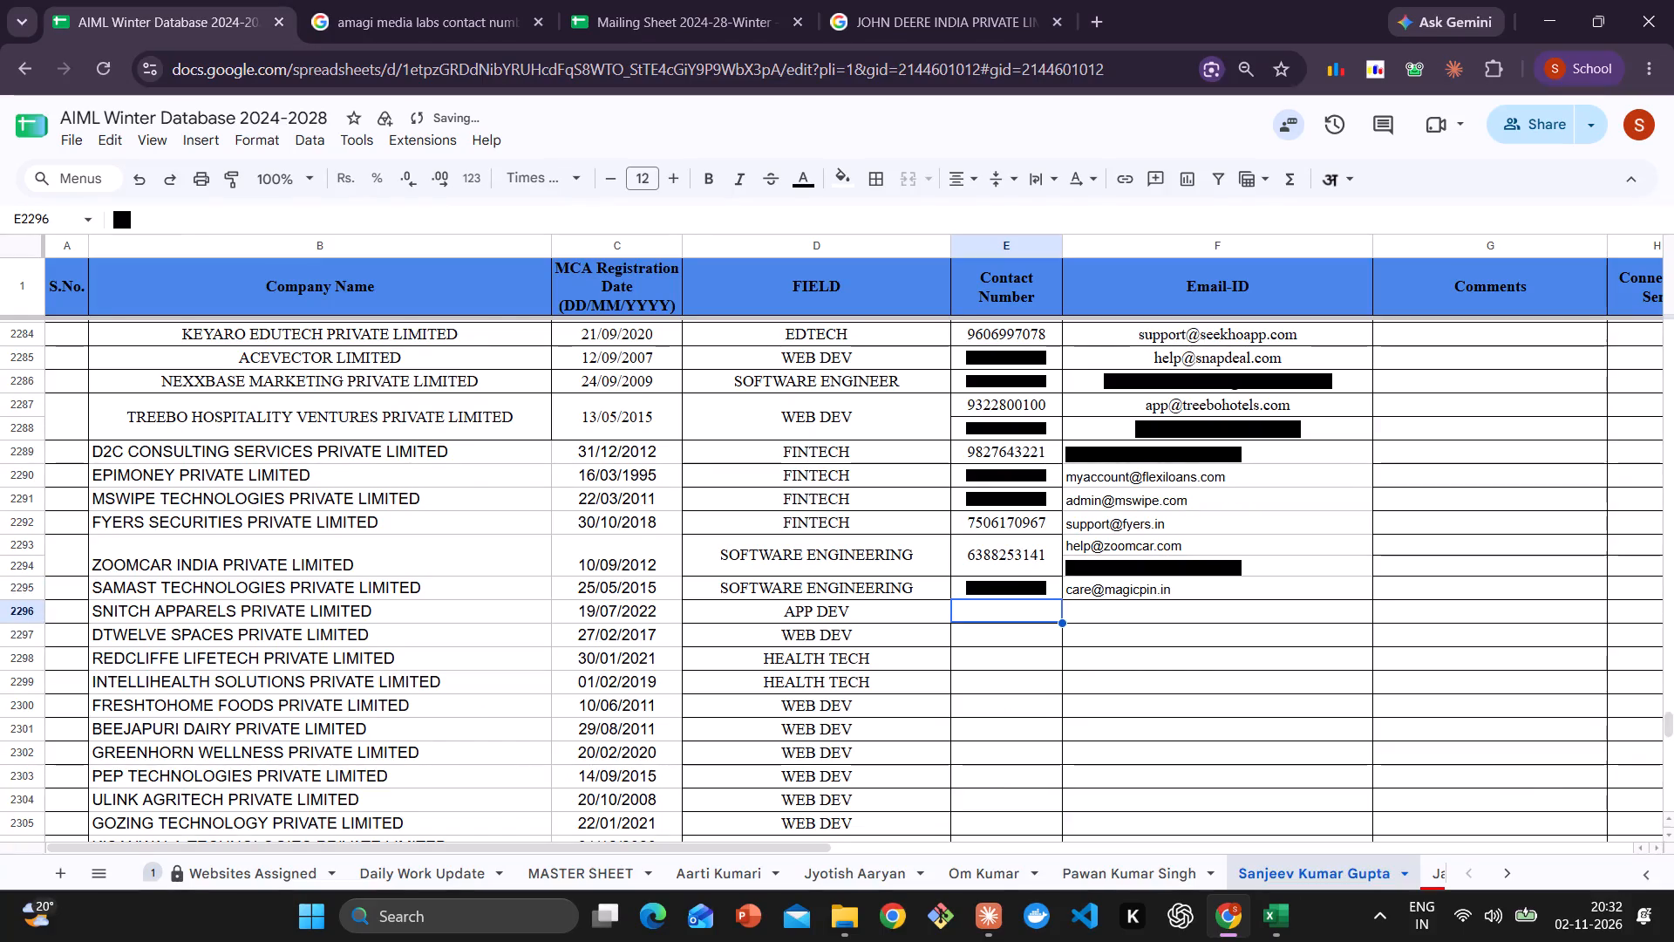
# Enter the Contact Number for SNITCH APPARELS, taken from its Contact Number 2 in the Excel workbook.
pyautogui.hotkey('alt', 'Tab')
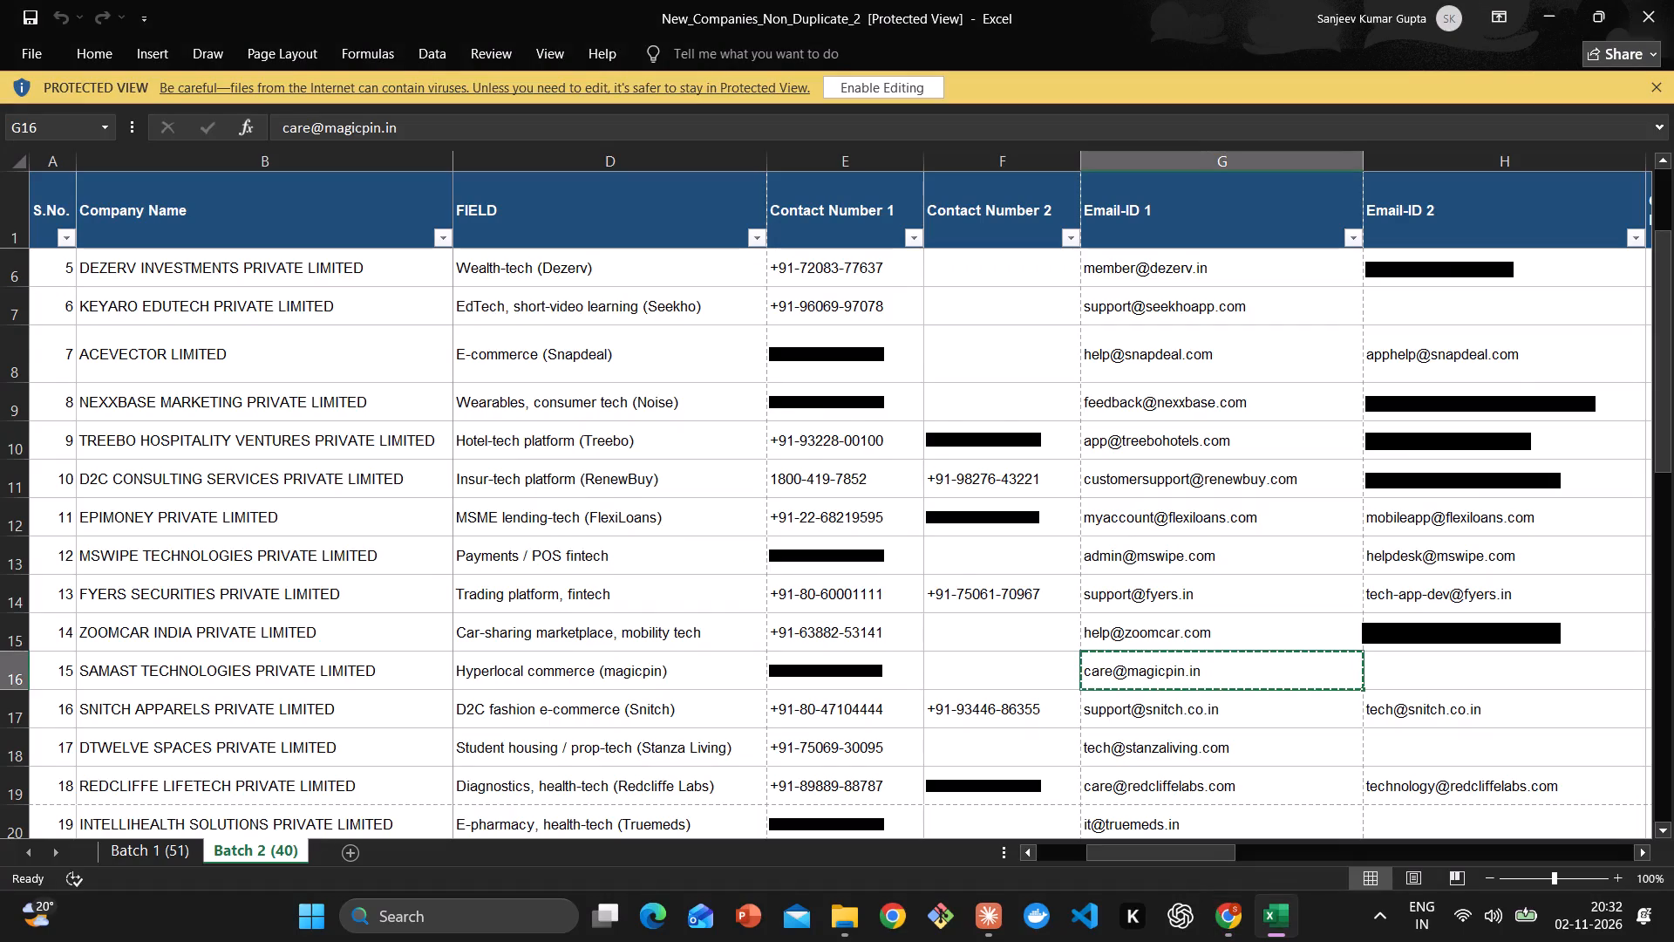
pyautogui.click(951, 704)
pyautogui.hotkey('alt', 'Tab')
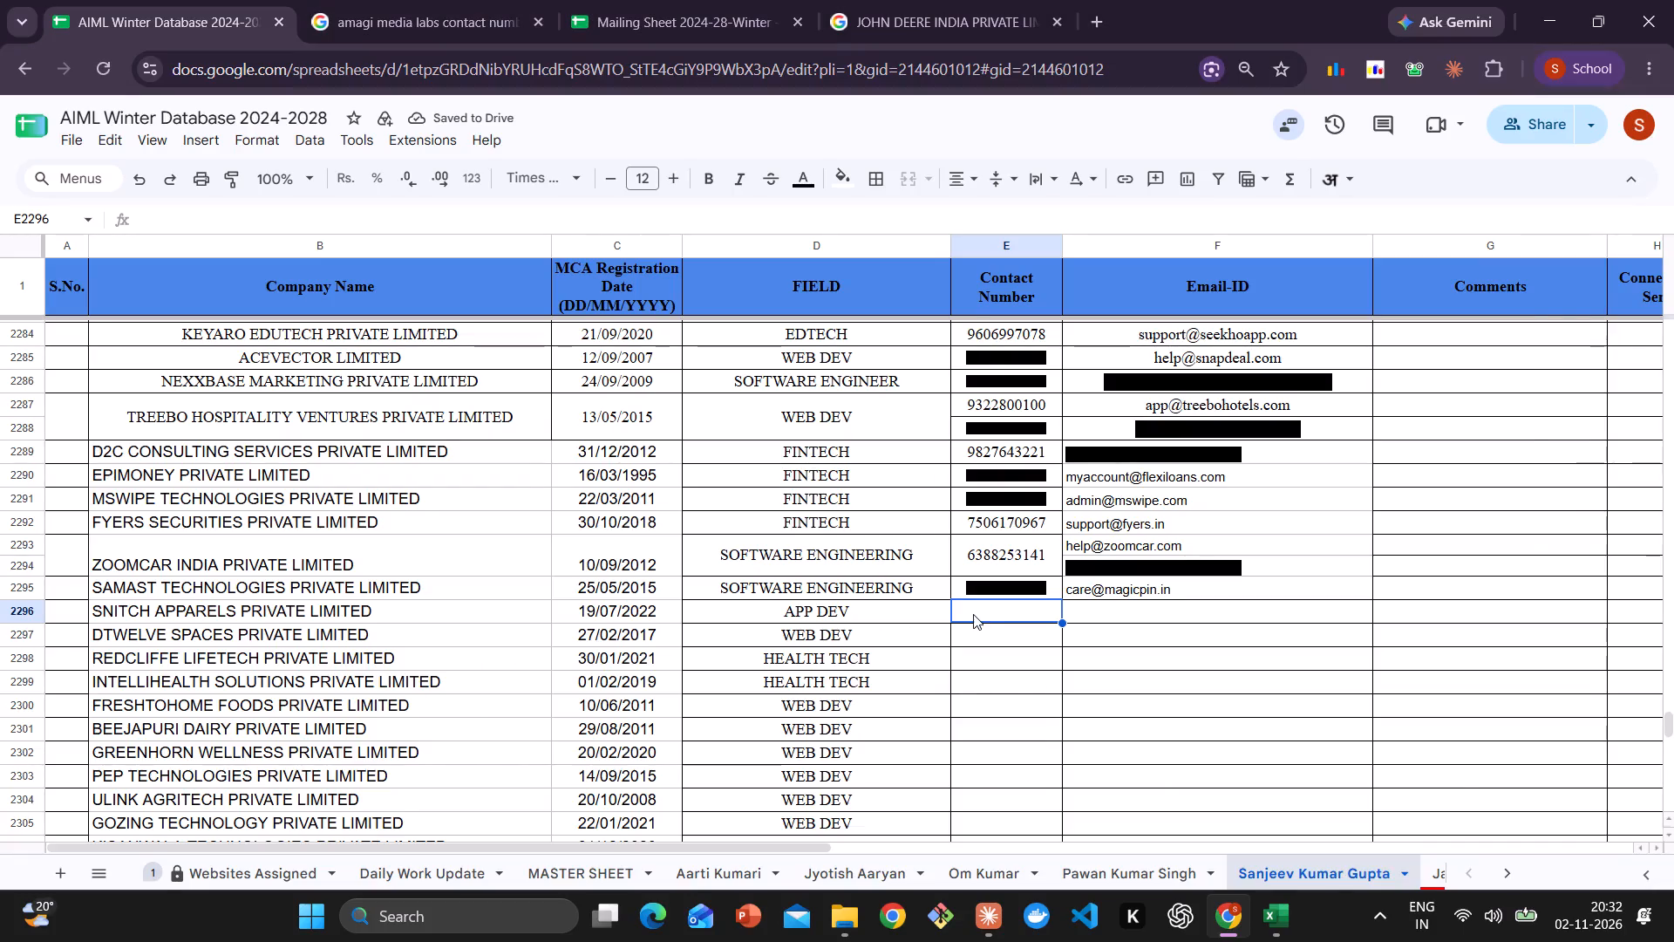
pyautogui.hotkey('alt', 'Tab')
pyautogui.hotkey('alt', 'Tab')
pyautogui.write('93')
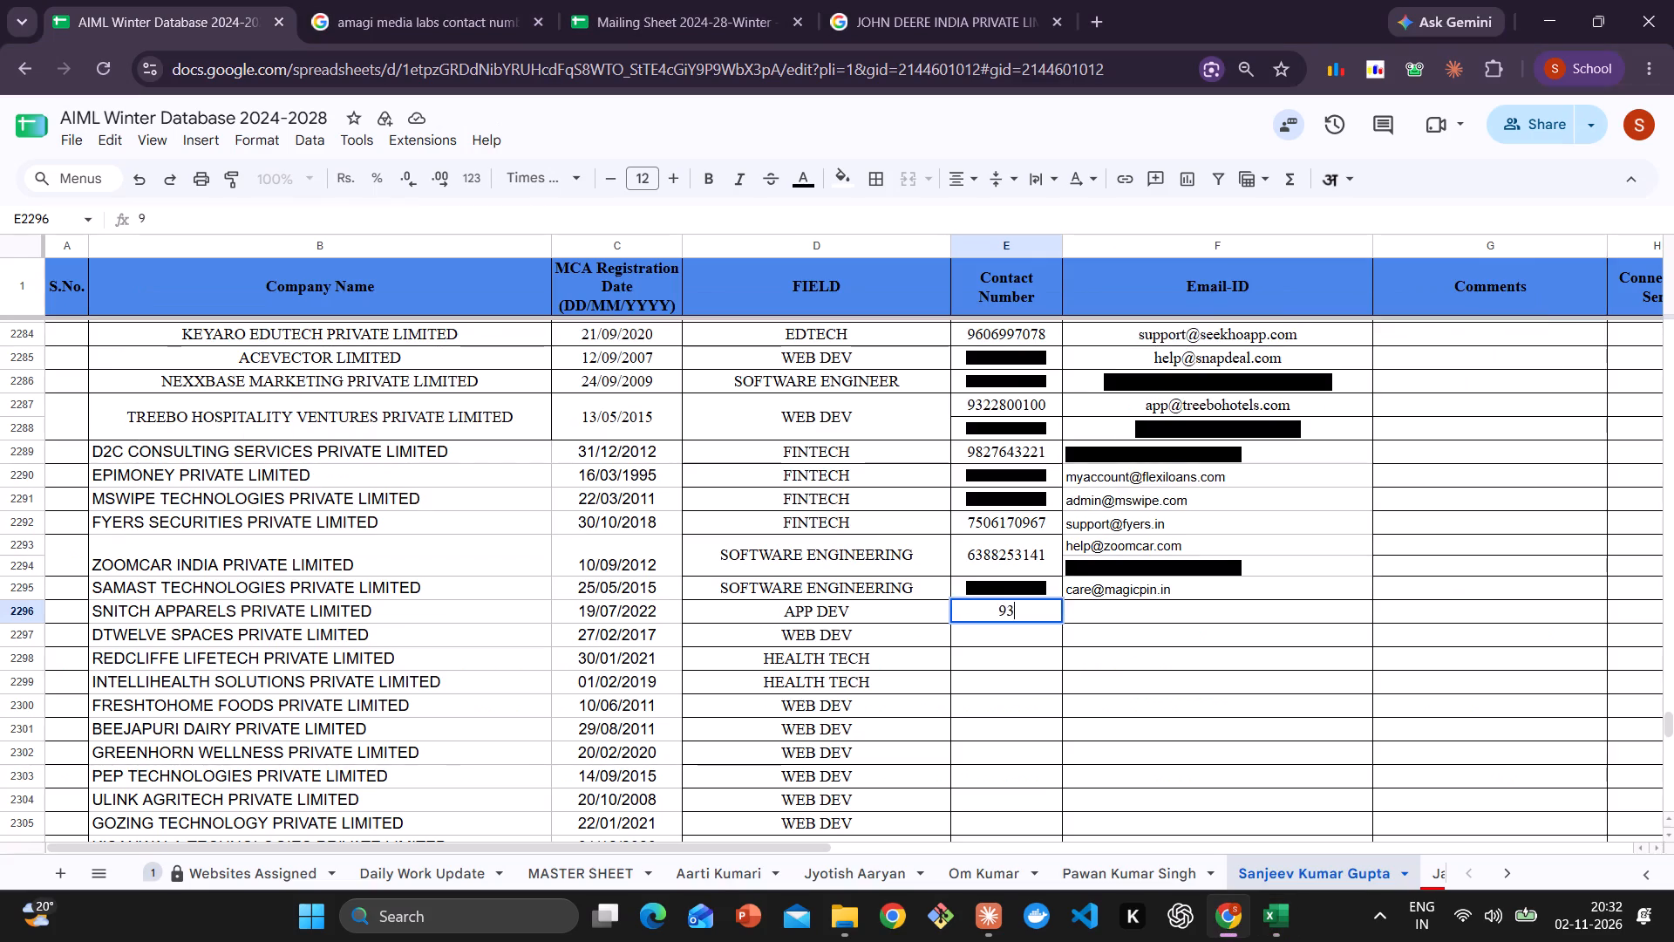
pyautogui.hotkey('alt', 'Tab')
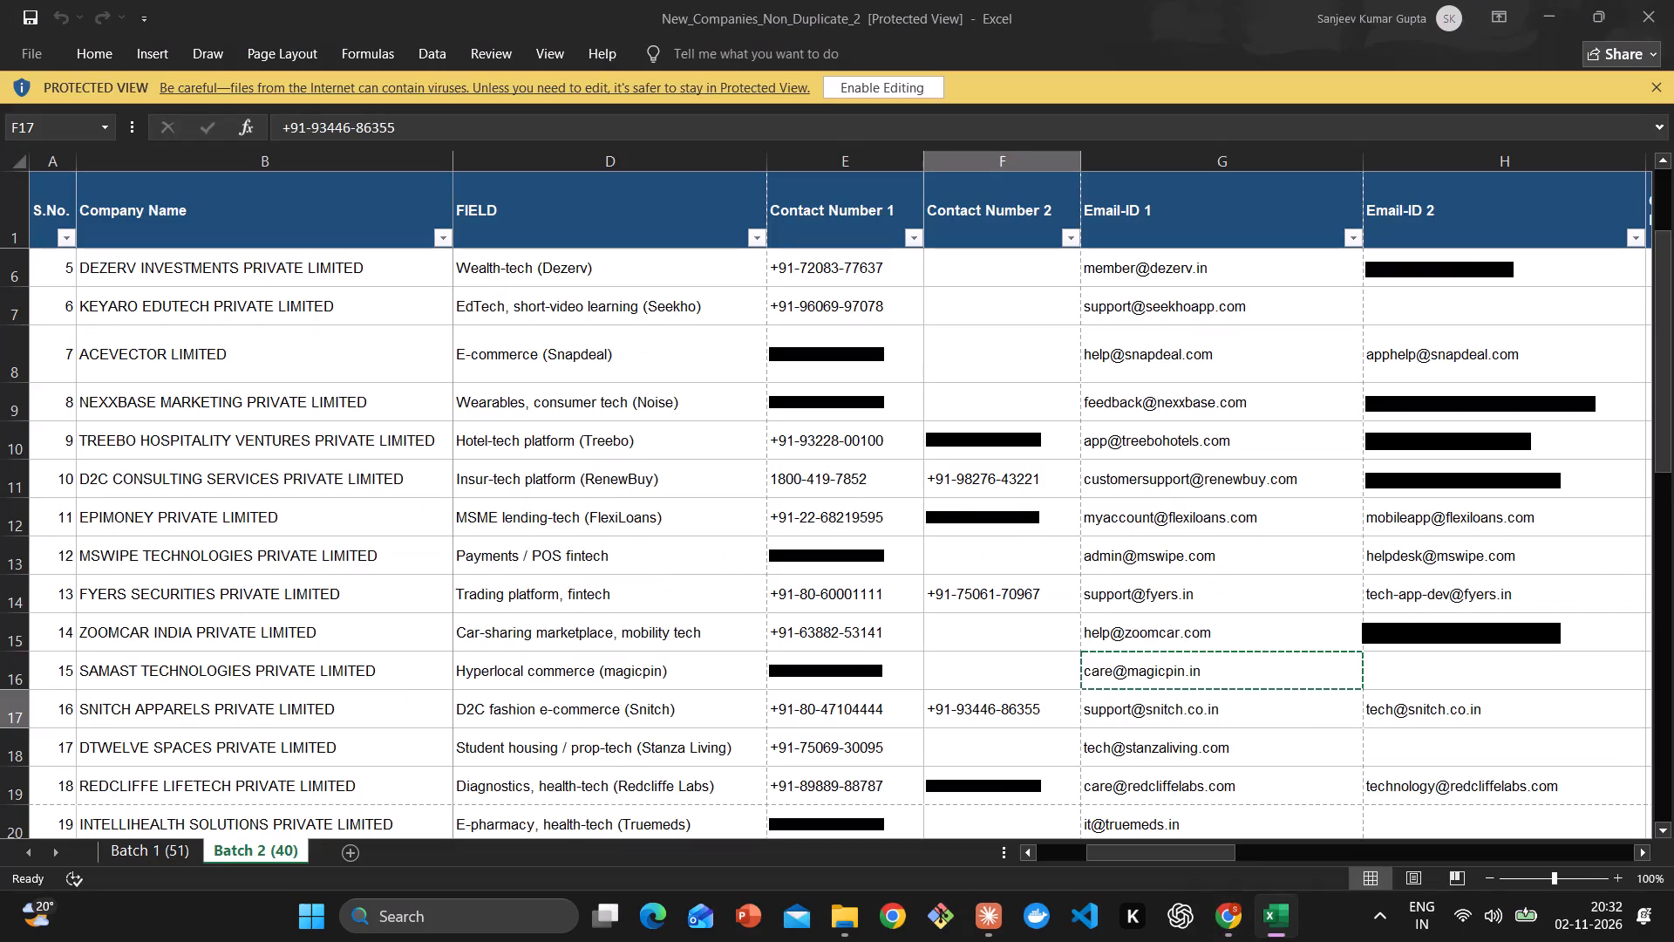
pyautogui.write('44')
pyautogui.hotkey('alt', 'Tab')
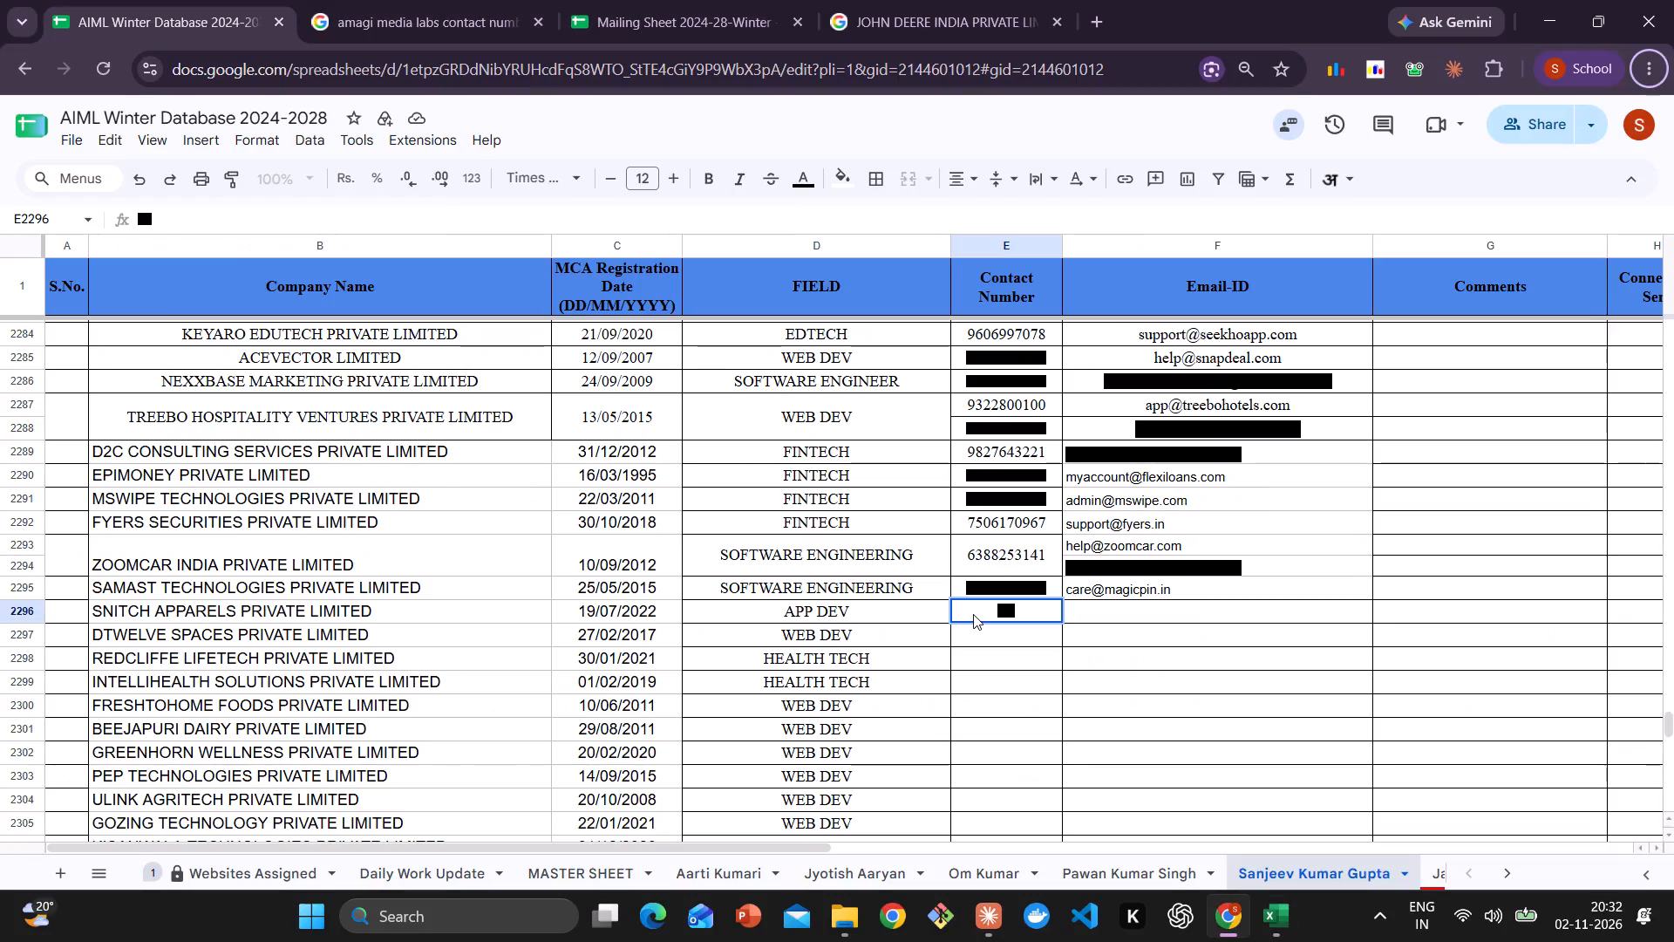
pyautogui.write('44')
pyautogui.click(1014, 612)
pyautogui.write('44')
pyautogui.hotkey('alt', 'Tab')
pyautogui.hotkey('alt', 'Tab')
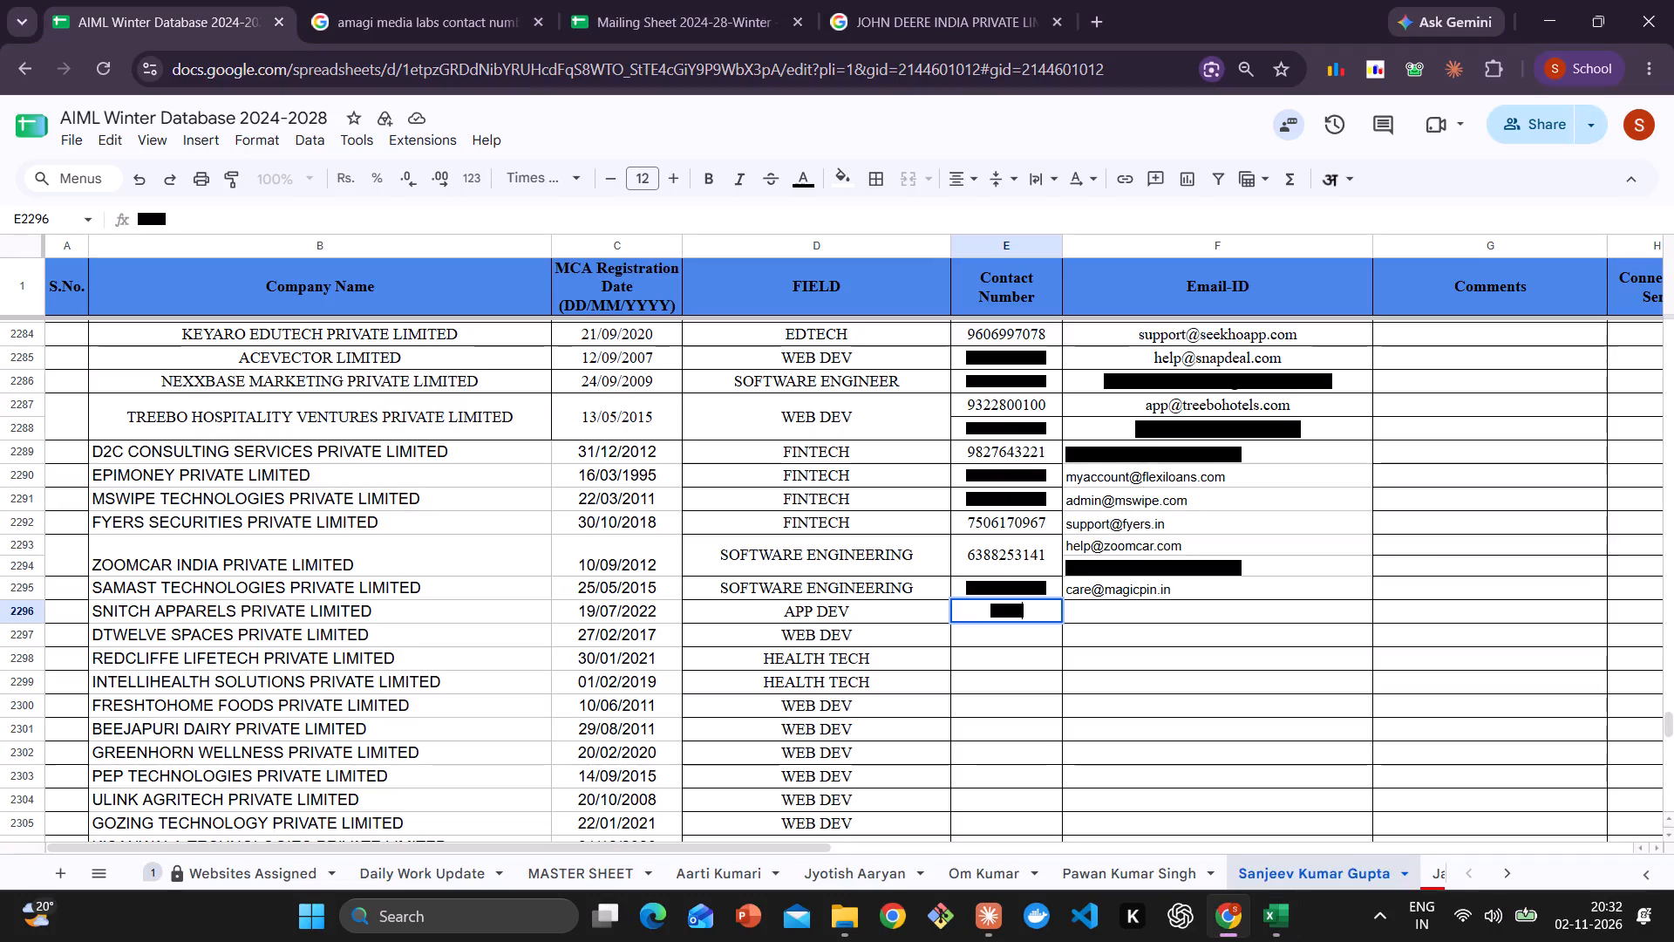
# Finish entering the Contact Number for SNITCH APPARELS from its Contact Number 2 in the Excel workbook.
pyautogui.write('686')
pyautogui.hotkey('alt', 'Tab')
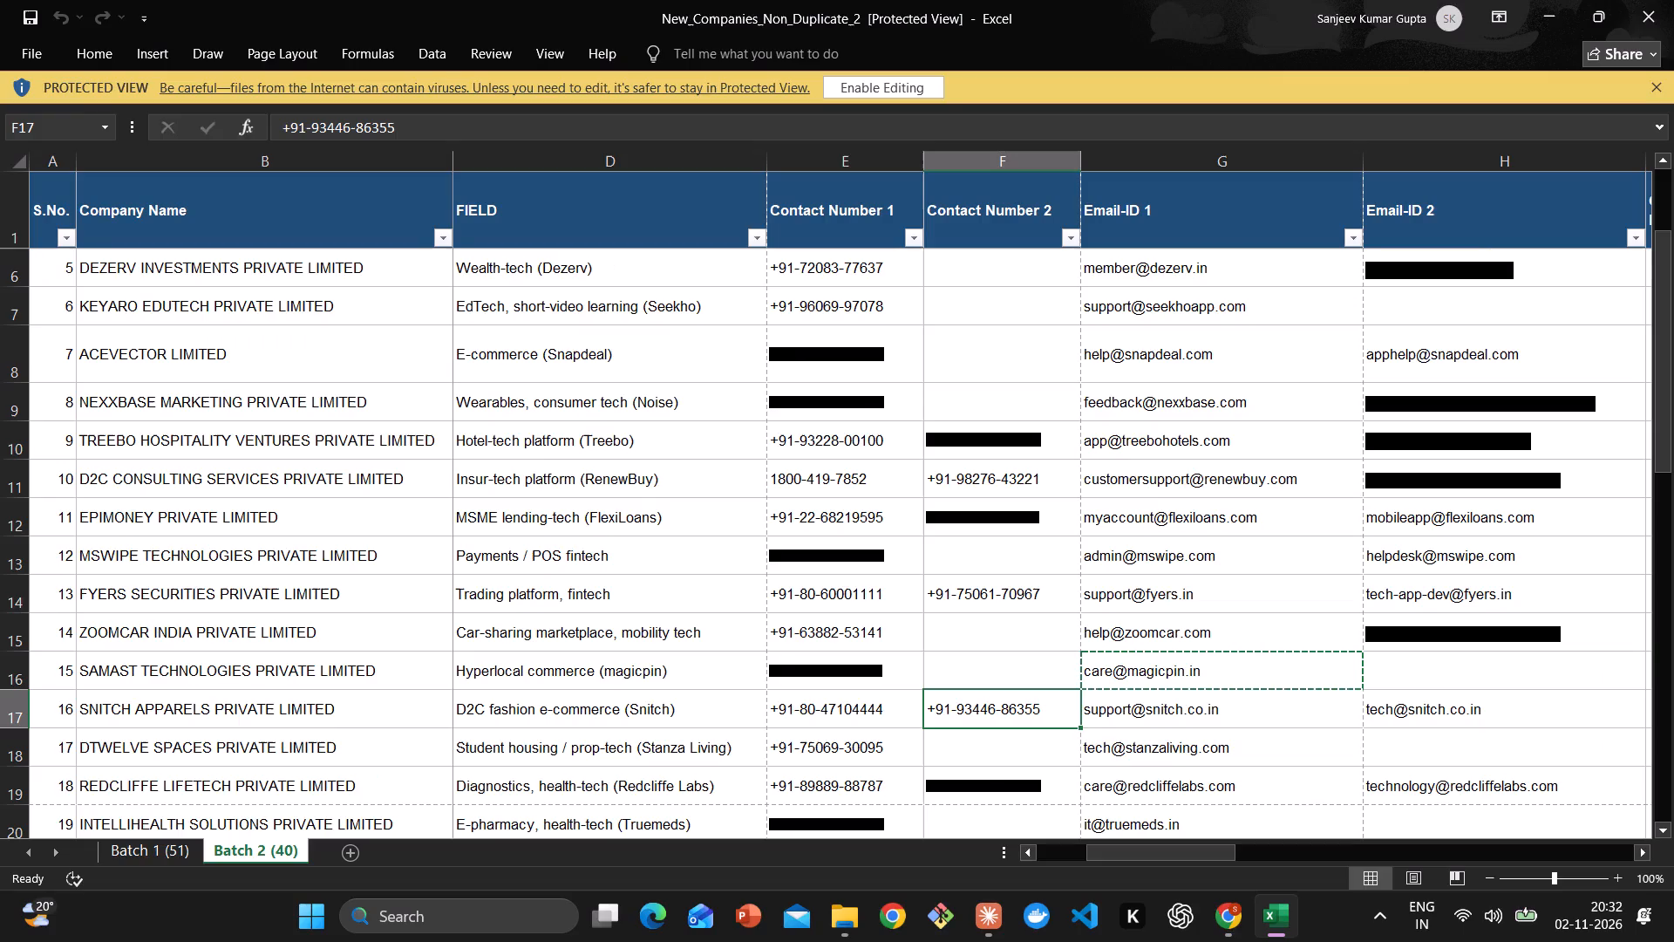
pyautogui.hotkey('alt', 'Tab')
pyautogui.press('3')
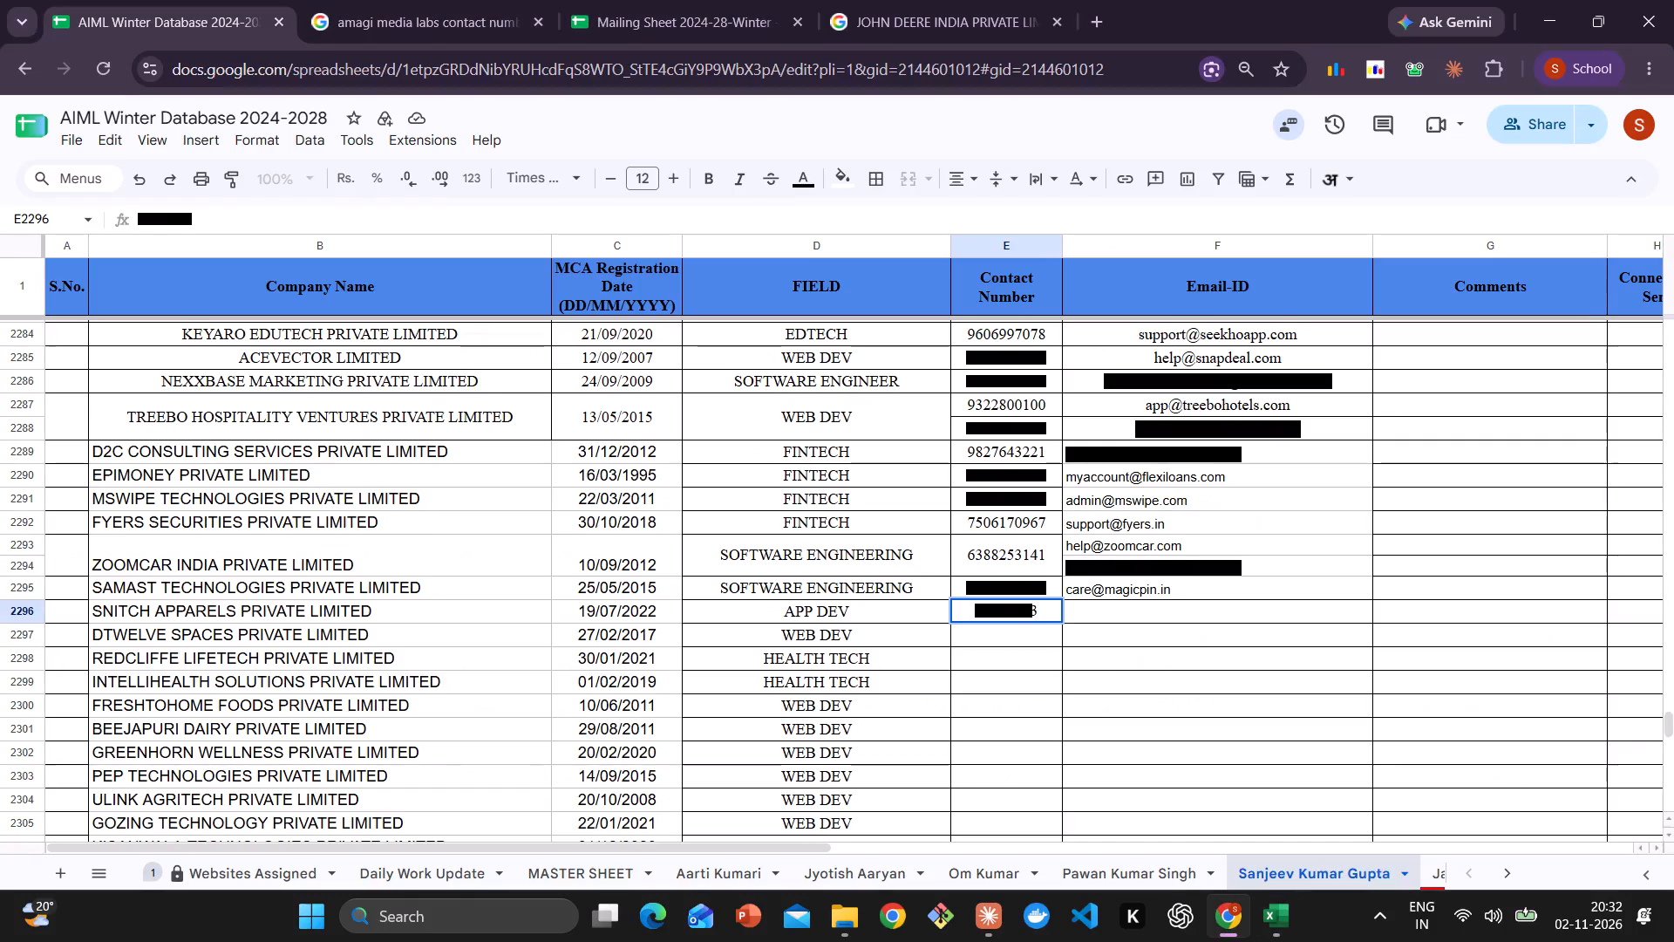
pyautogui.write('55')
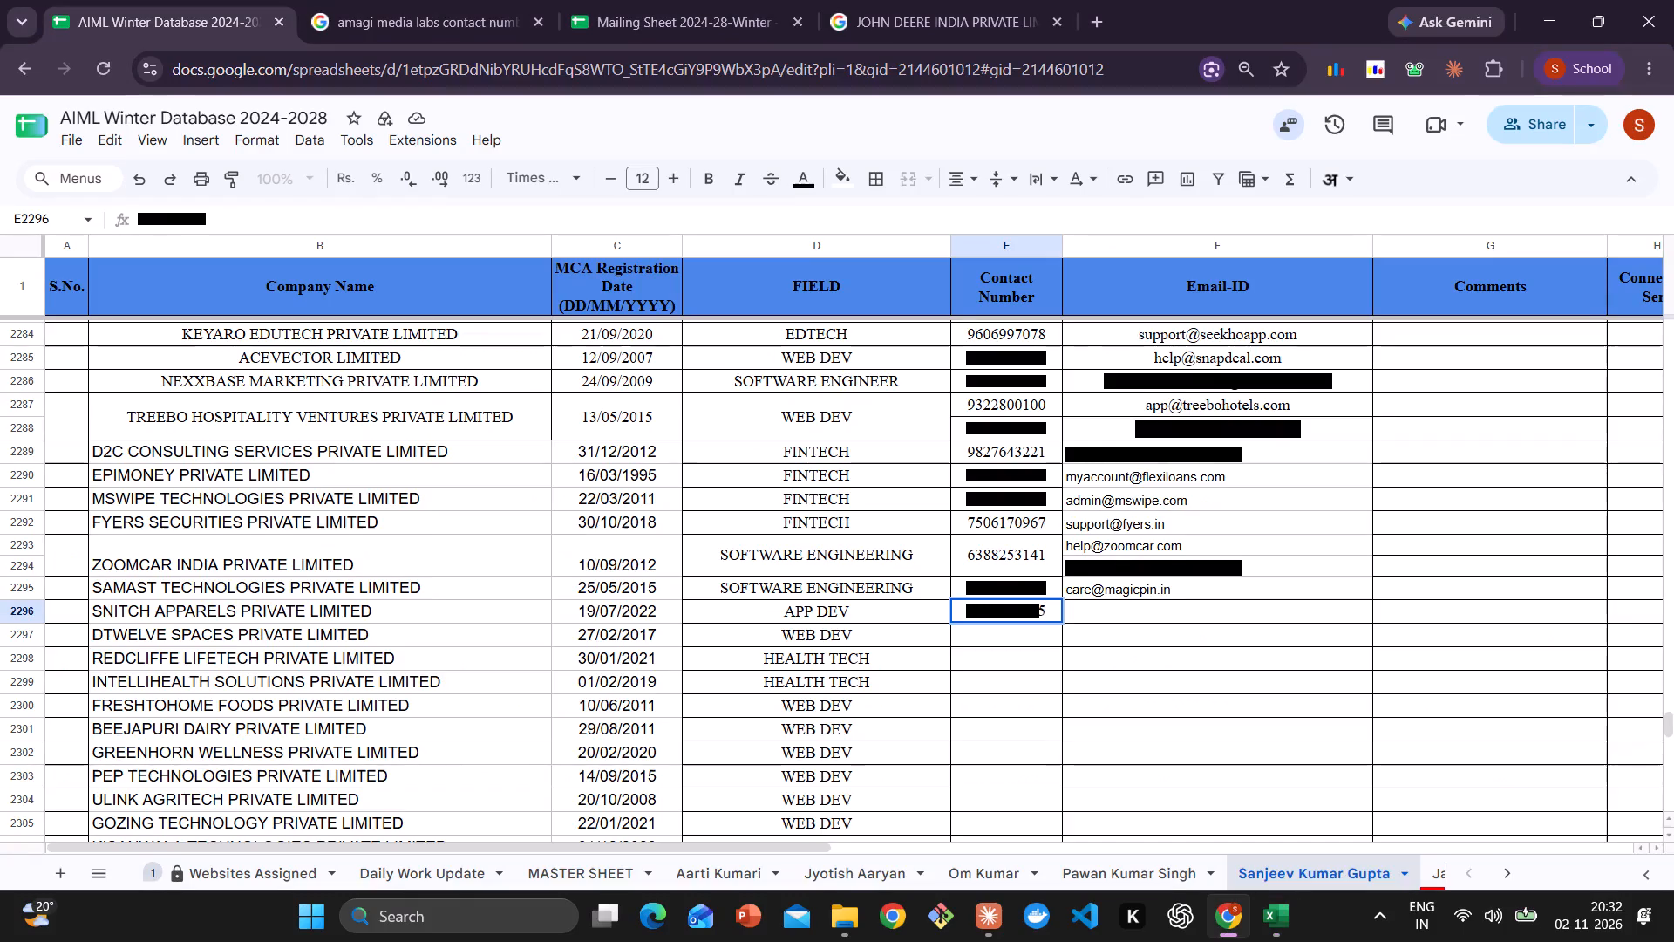
# Copy SNITCH APPARELS' Email-ID 1 from the Excel workbook into its Email-ID cell in the database sheet.
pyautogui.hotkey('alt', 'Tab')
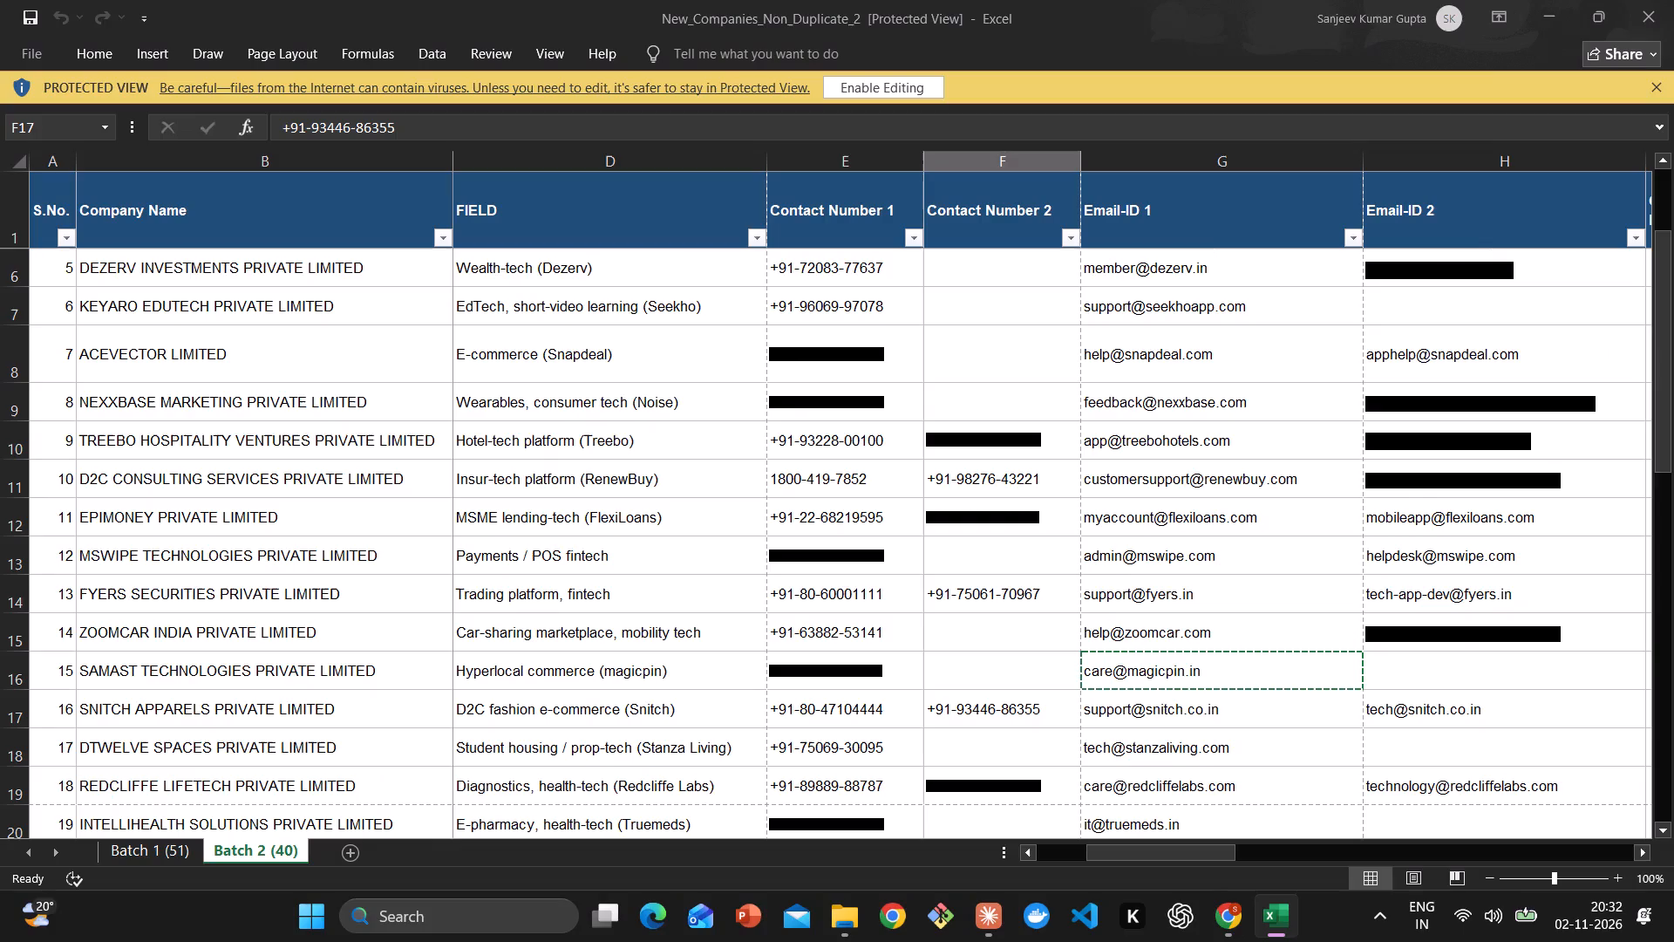
pyautogui.click(1166, 711)
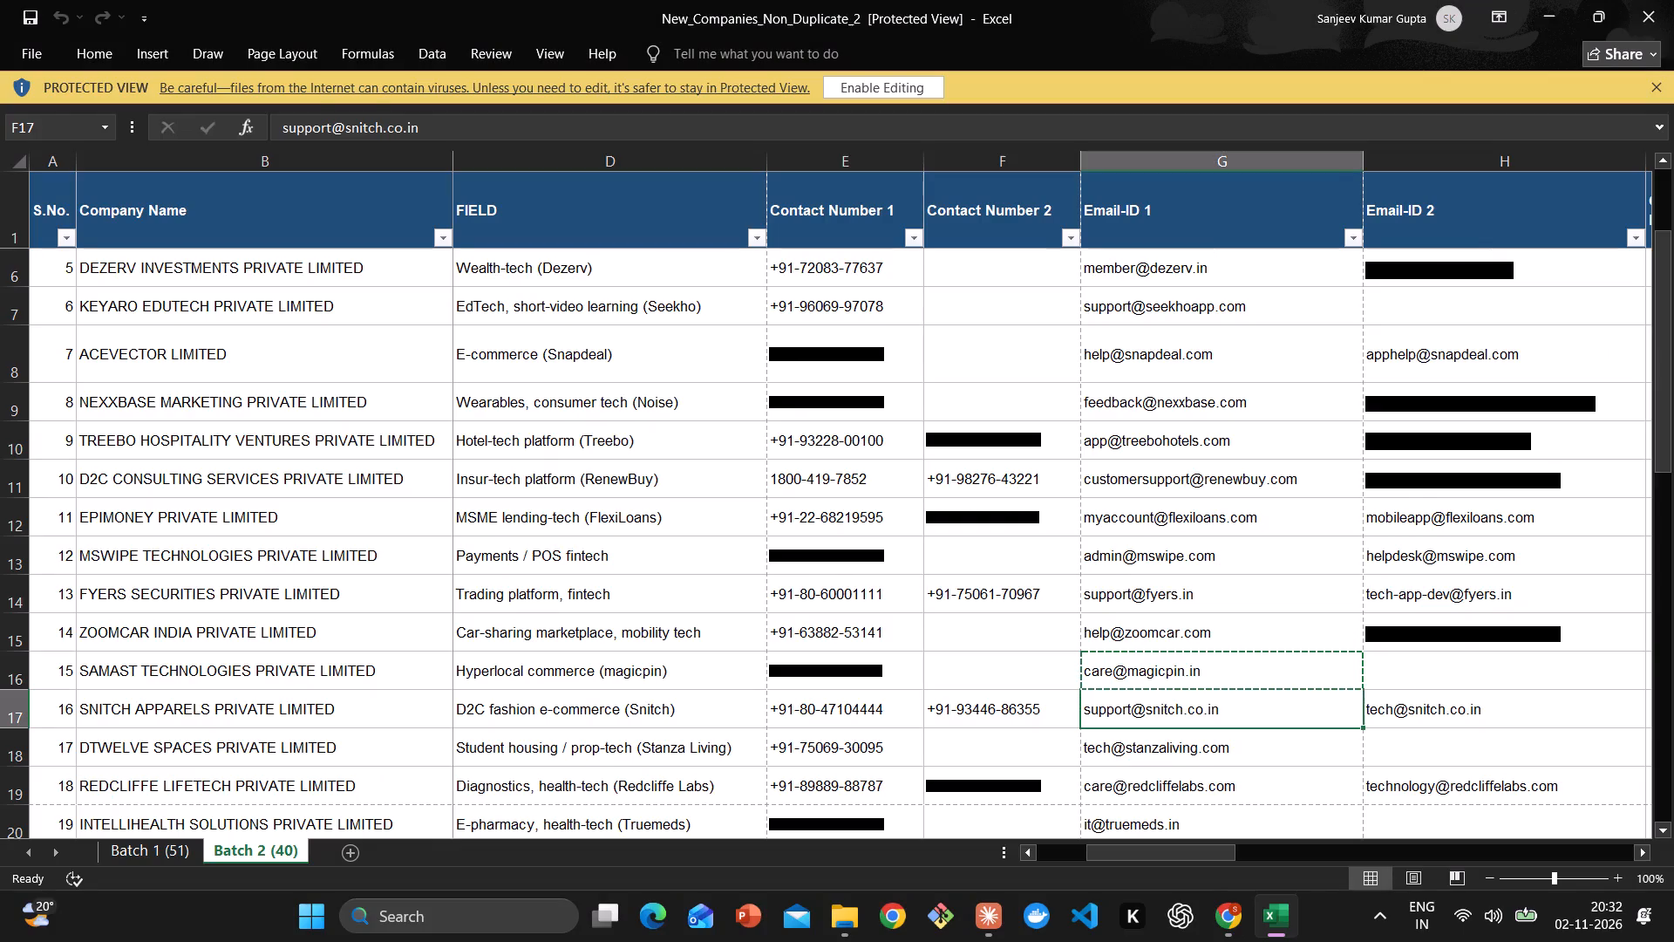
pyautogui.hotkey('ctrl', 'c')
pyautogui.hotkey('alt', 'Tab')
pyautogui.click(1195, 611)
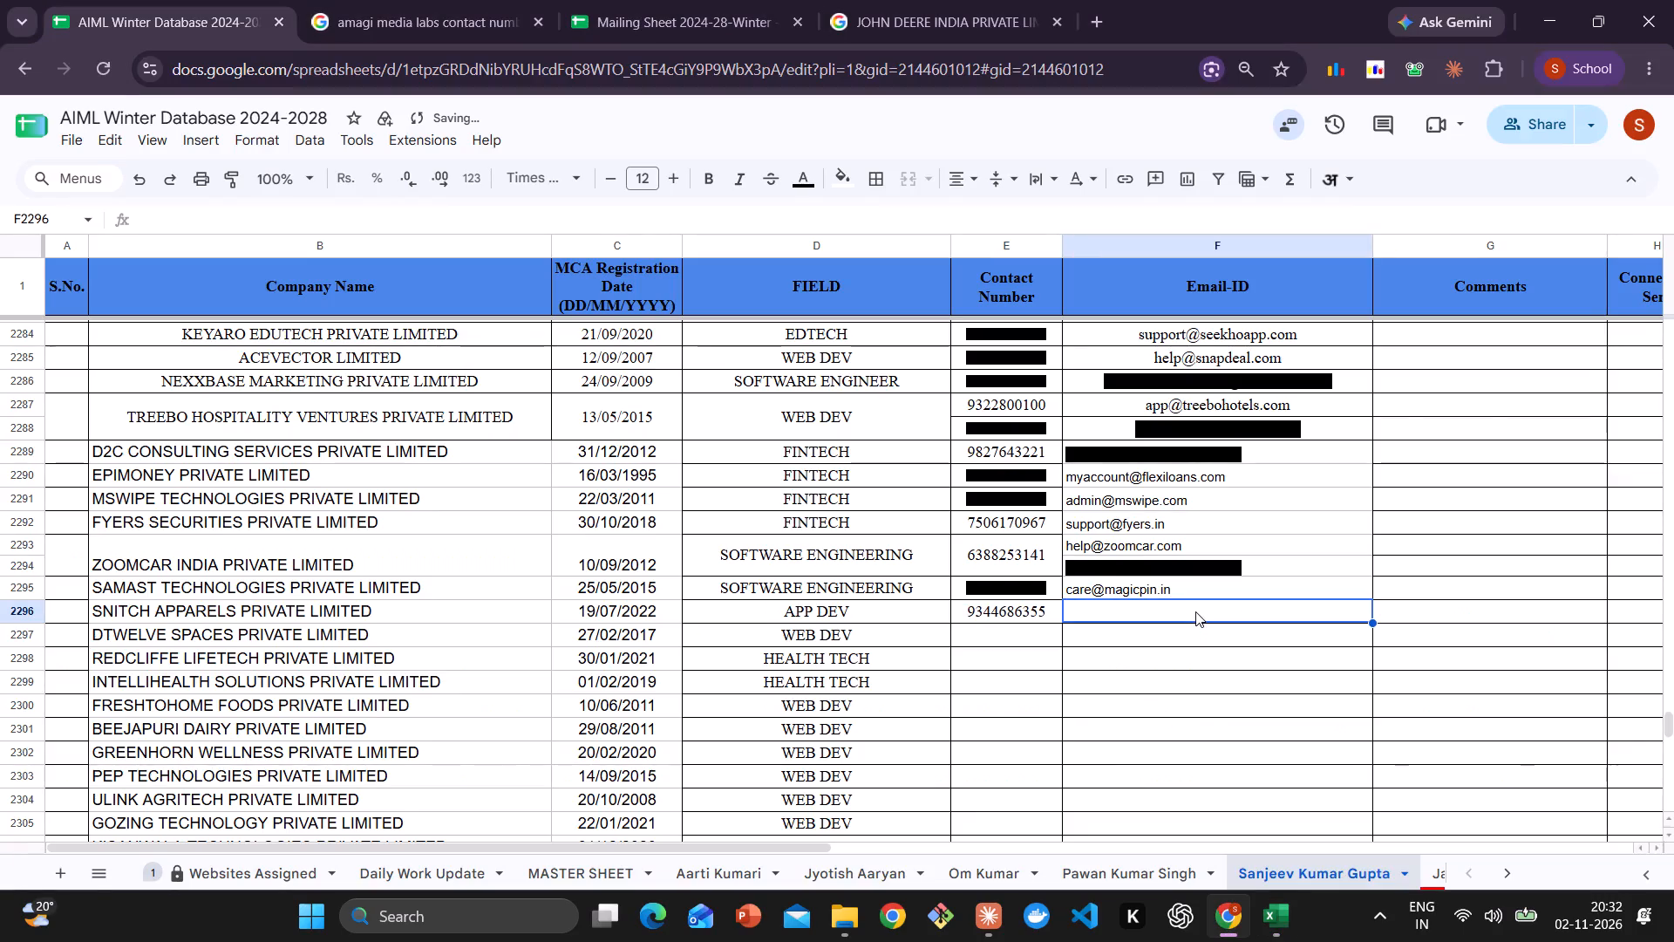
pyautogui.hotkey('ctrl', 'v')
# Copy DTWELVE SPACES' Email-ID 1 from the Excel workbook into its Email-ID cell in the database sheet.
pyautogui.press('Down')
pyautogui.press('Left')
pyautogui.hotkey('alt', 'Tab')
pyautogui.press('Down')
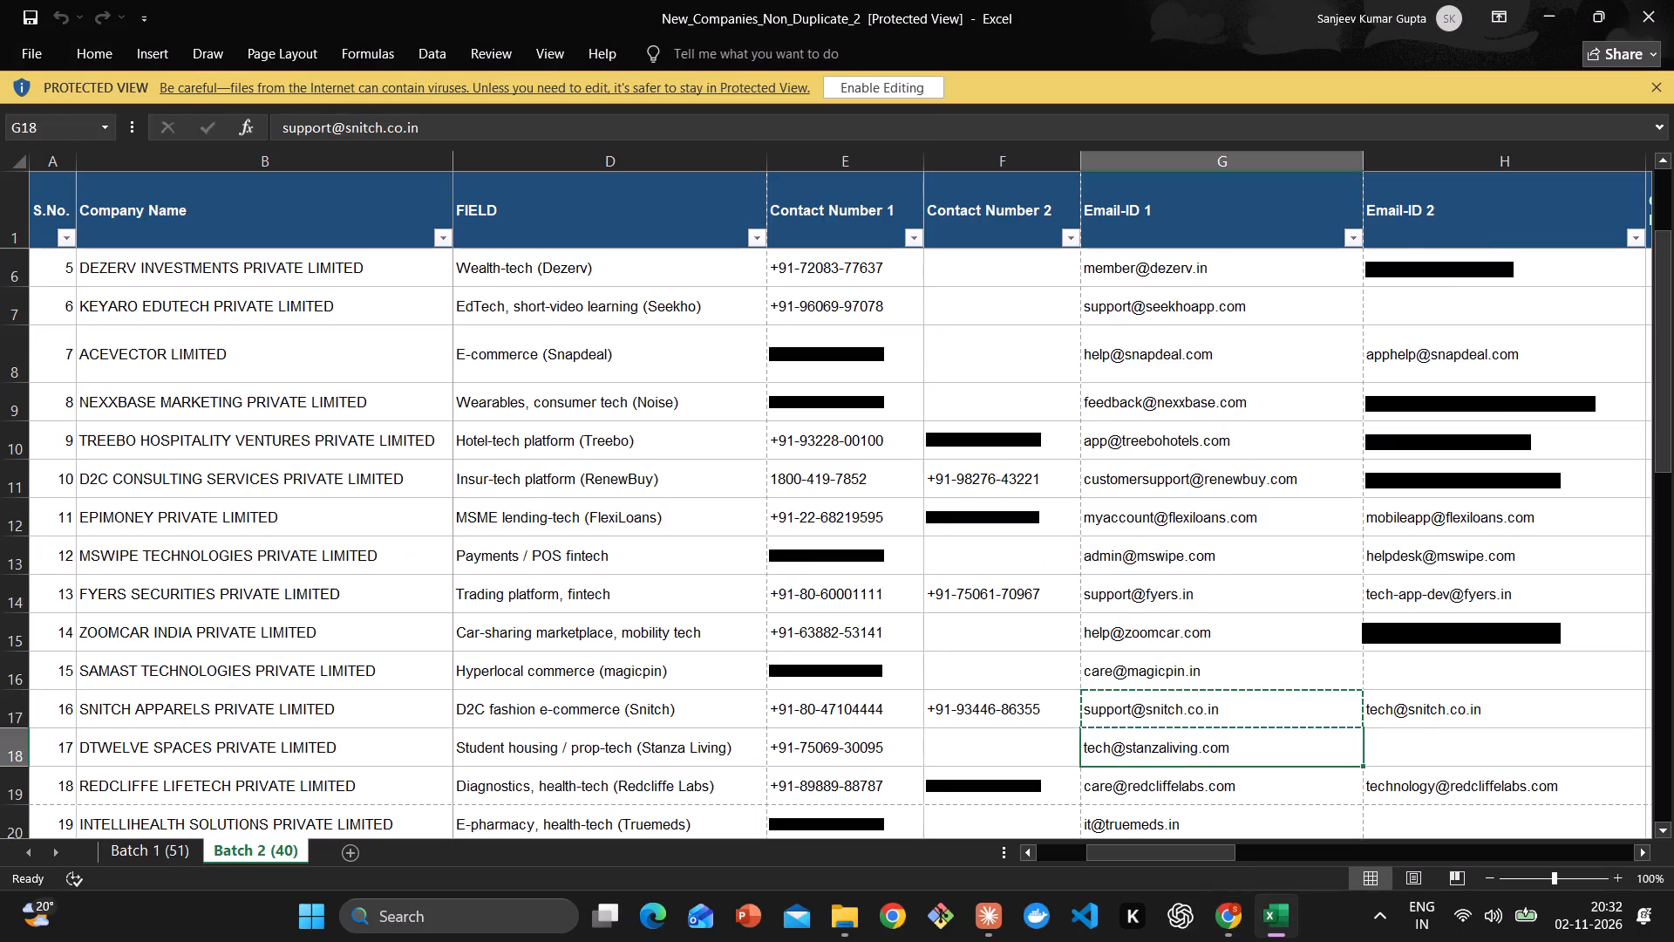
pyautogui.press('Down')
pyautogui.press('Left')
pyautogui.hotkey('alt', 'Tab')
pyautogui.hotkey('alt', 'Tab')
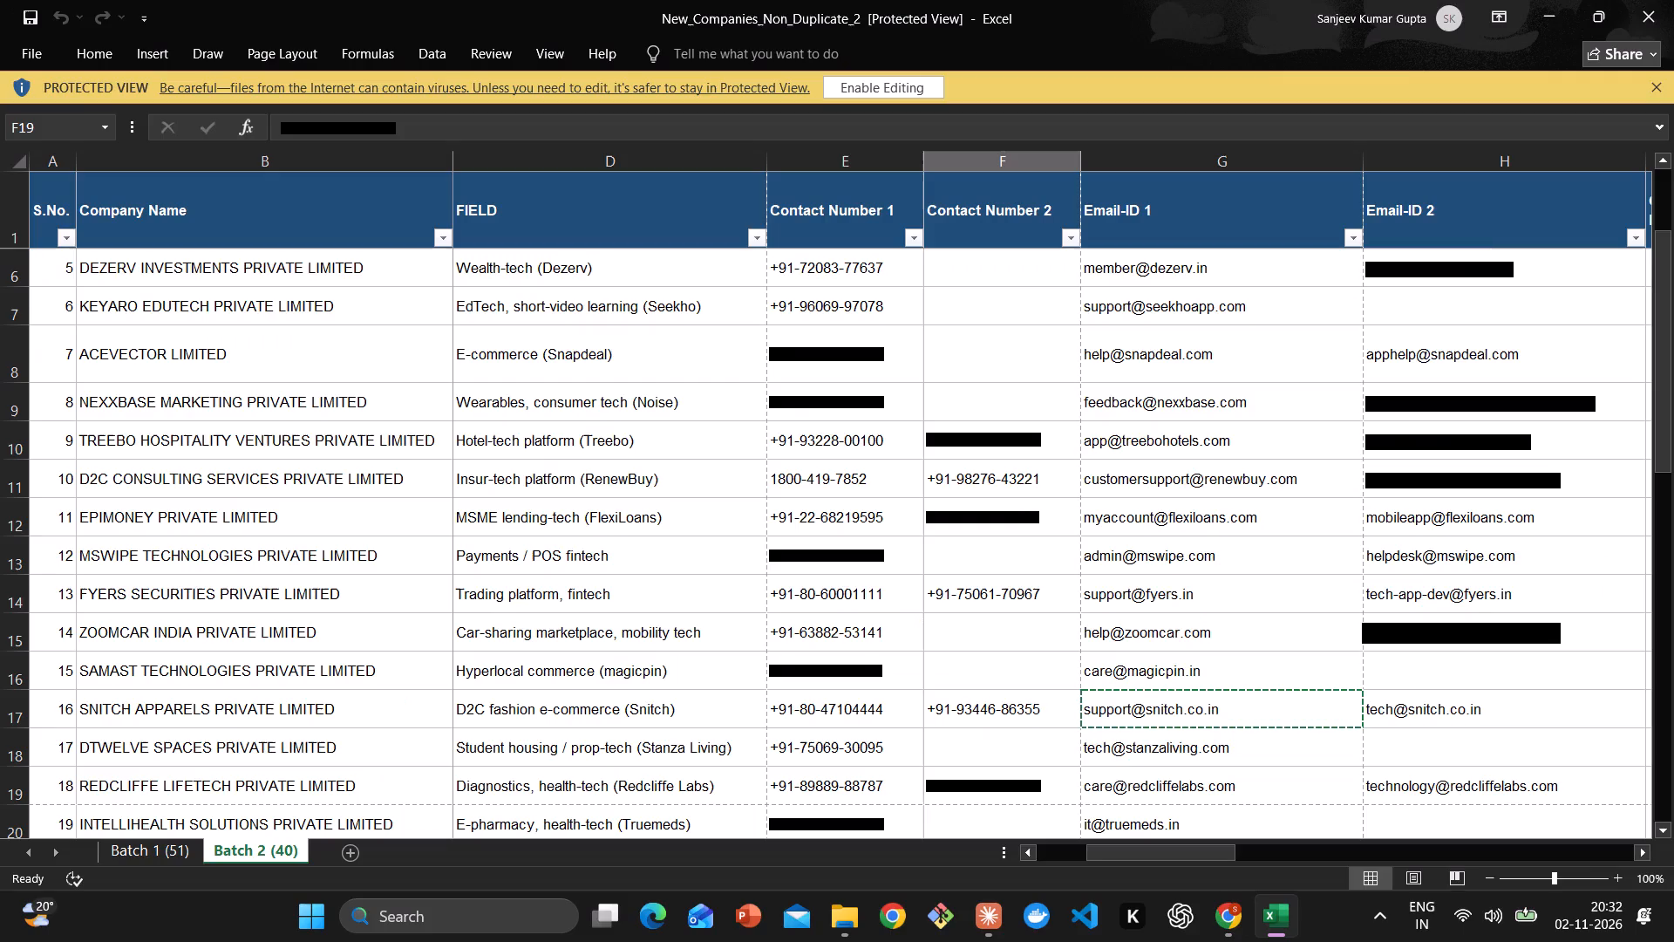
pyautogui.hotkey('alt', 'Tab')
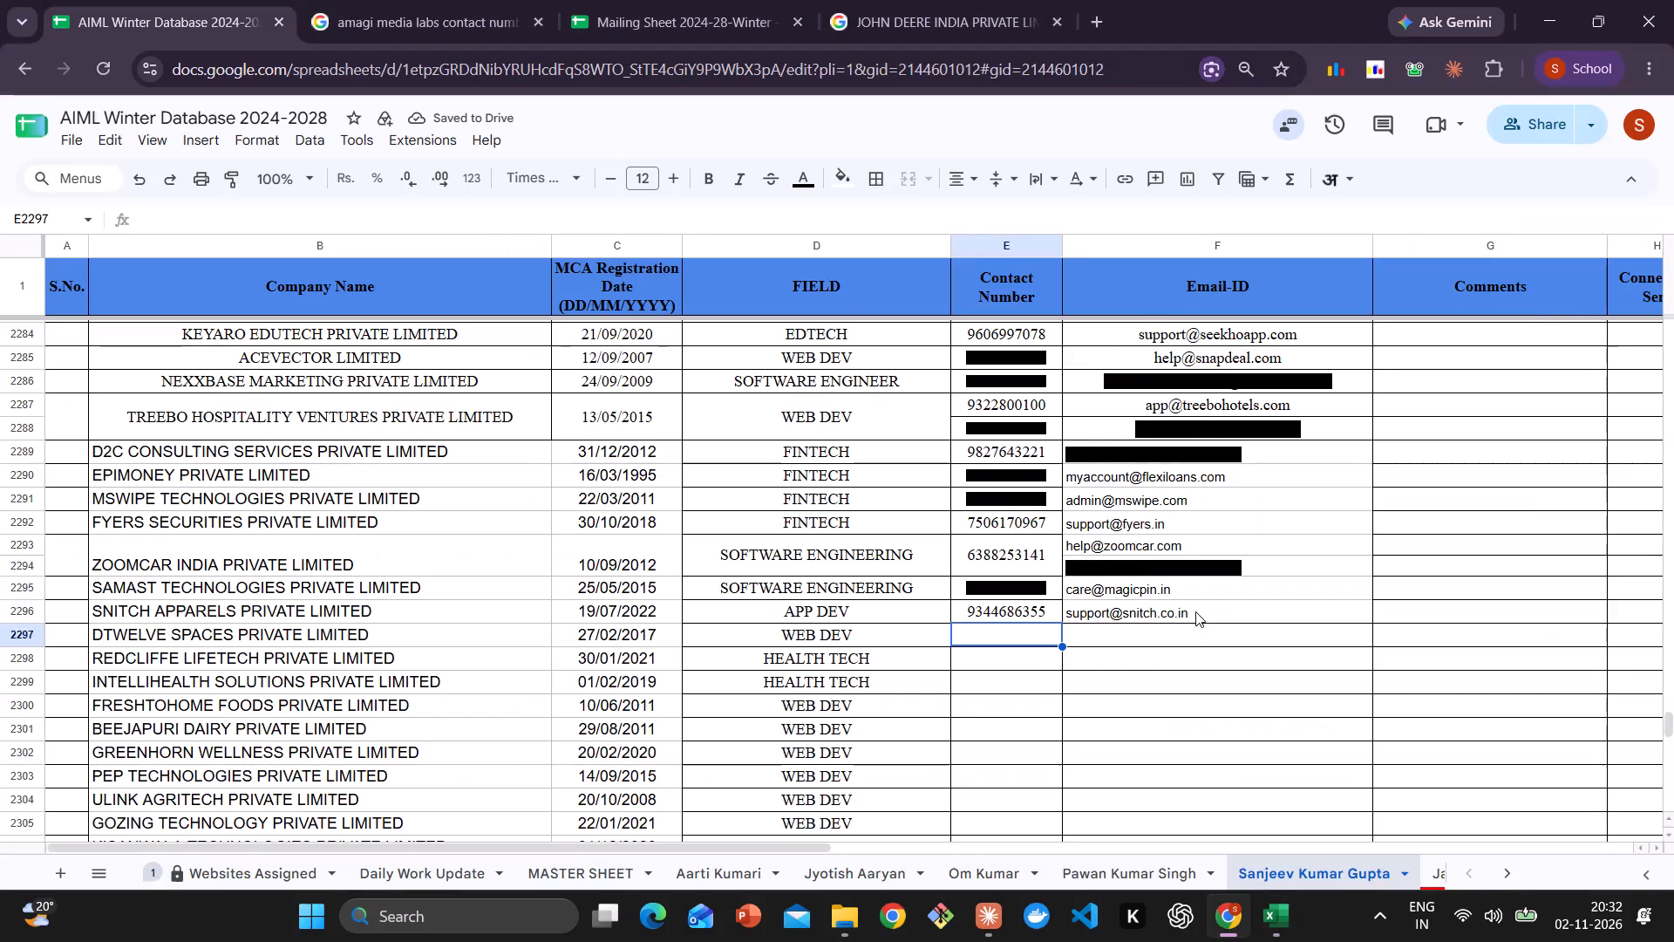
pyautogui.hotkey('alt', 'Tab')
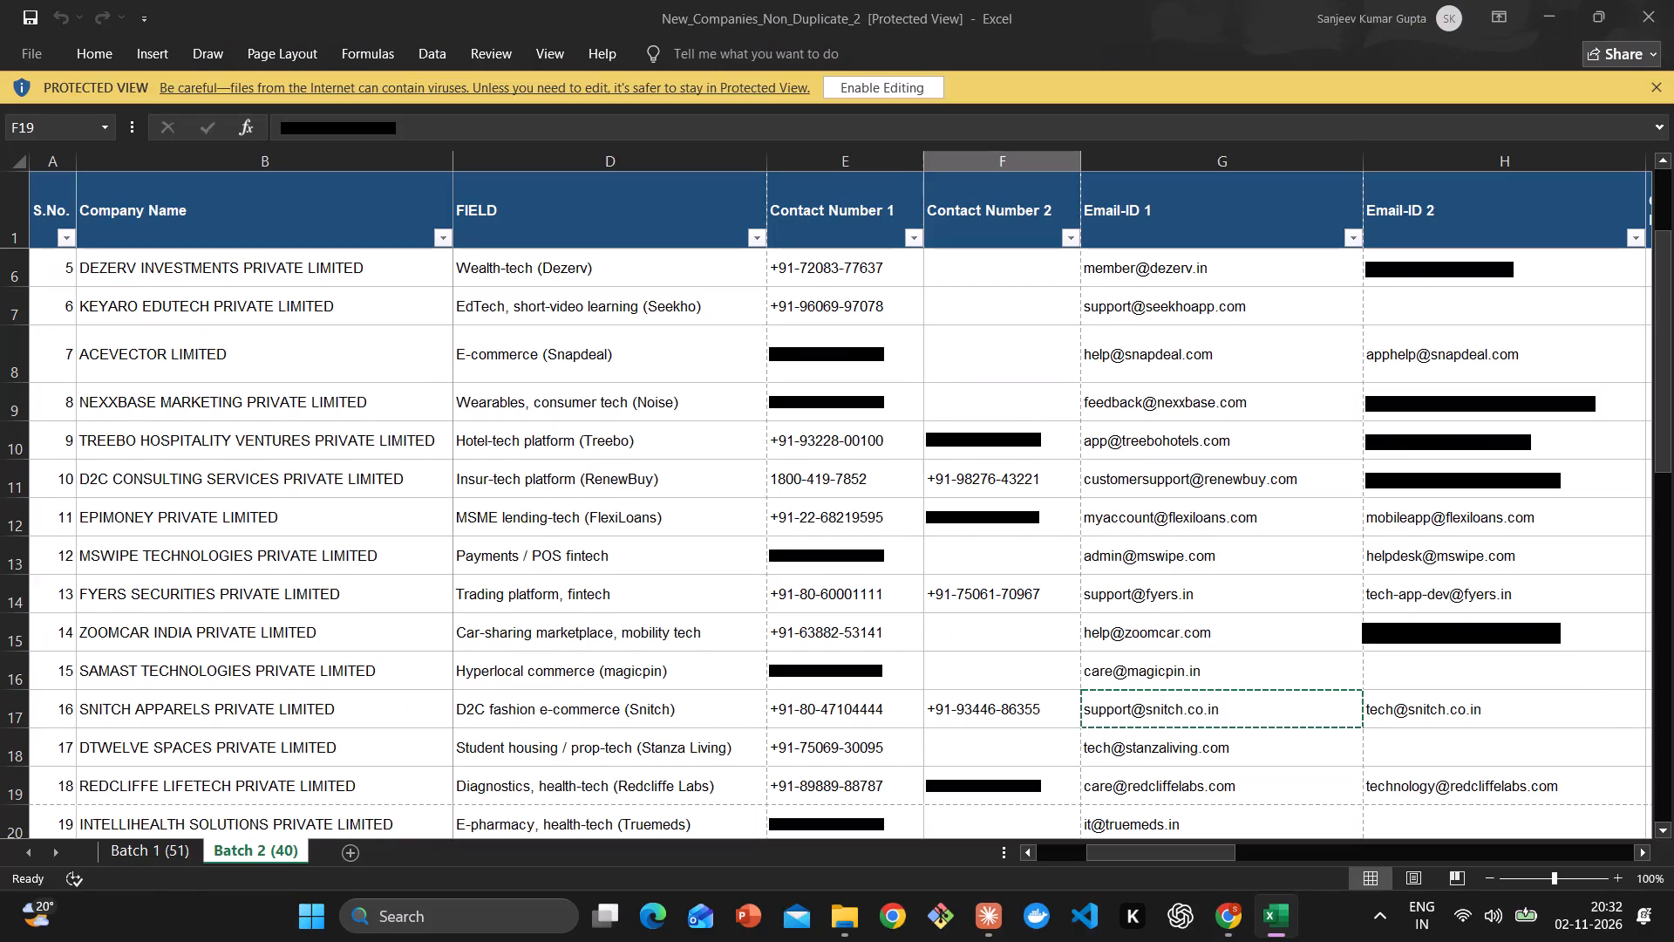
pyautogui.press('Up')
pyautogui.press('Right')
pyautogui.hotkey('ctrl', 'c')
pyautogui.hotkey('alt', 'Tab')
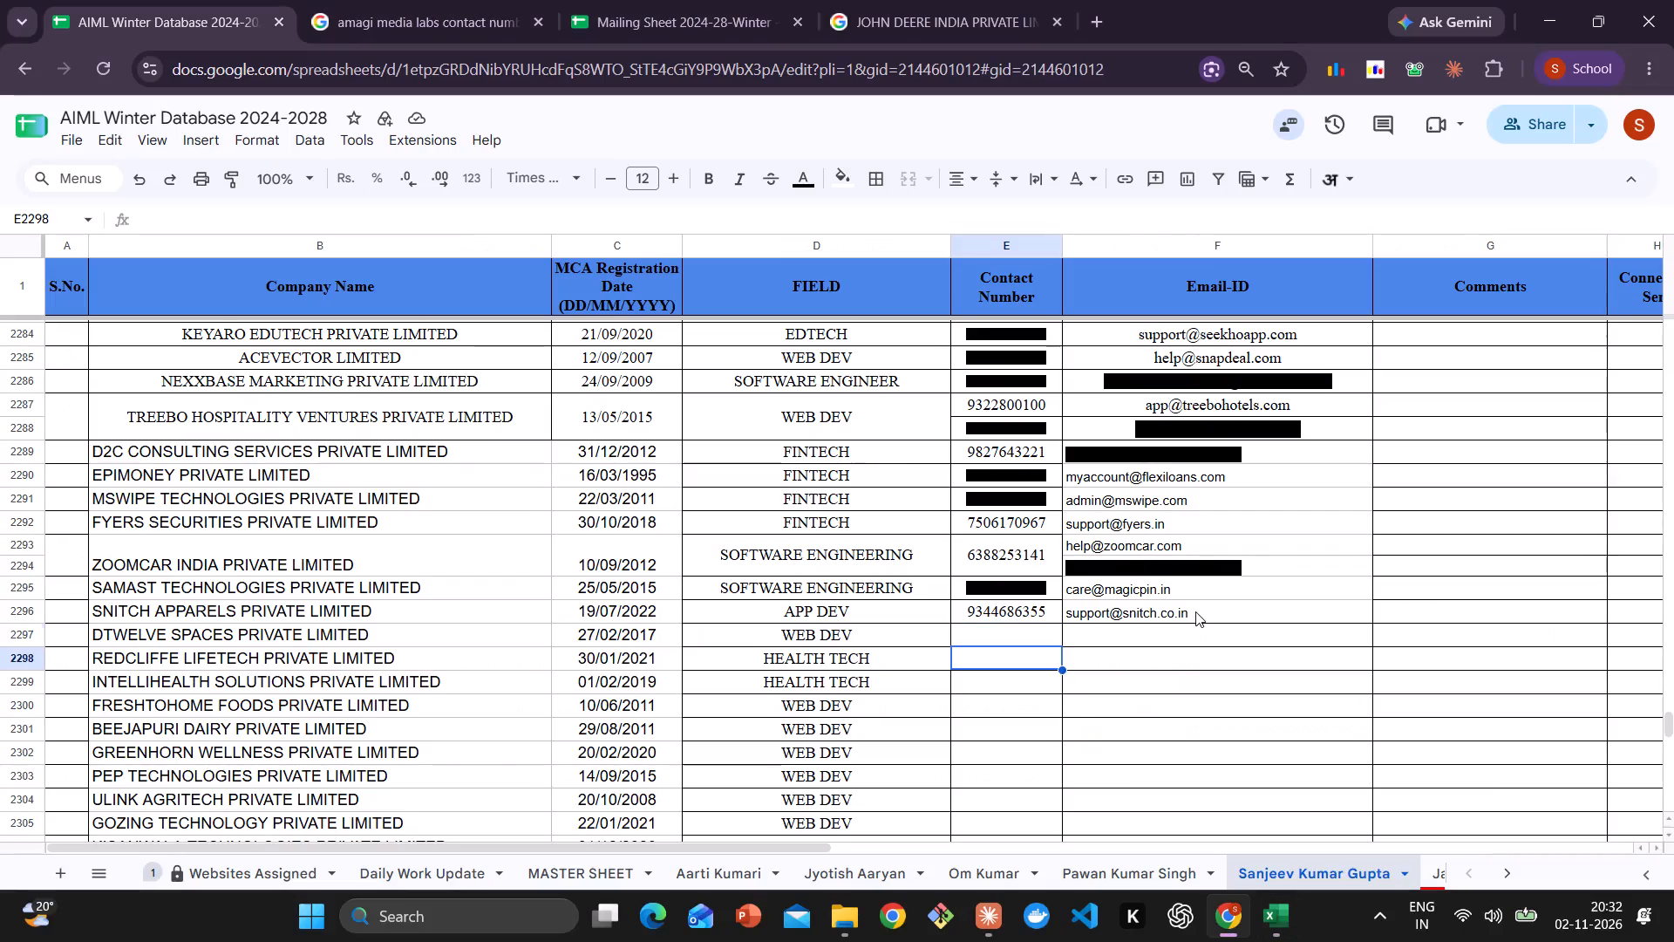
pyautogui.press('Down')
pyautogui.press('Up')
pyautogui.press('Right')
pyautogui.hotkey('ctrl', 'v')
# Enter DTWELVE SPACES' Contact Number 1 from the Excel workbook in the Contact Number cell of the REDCLIFFE LIFETECH row.
pyautogui.press('Down')
pyautogui.hotkey('alt', 'Tab')
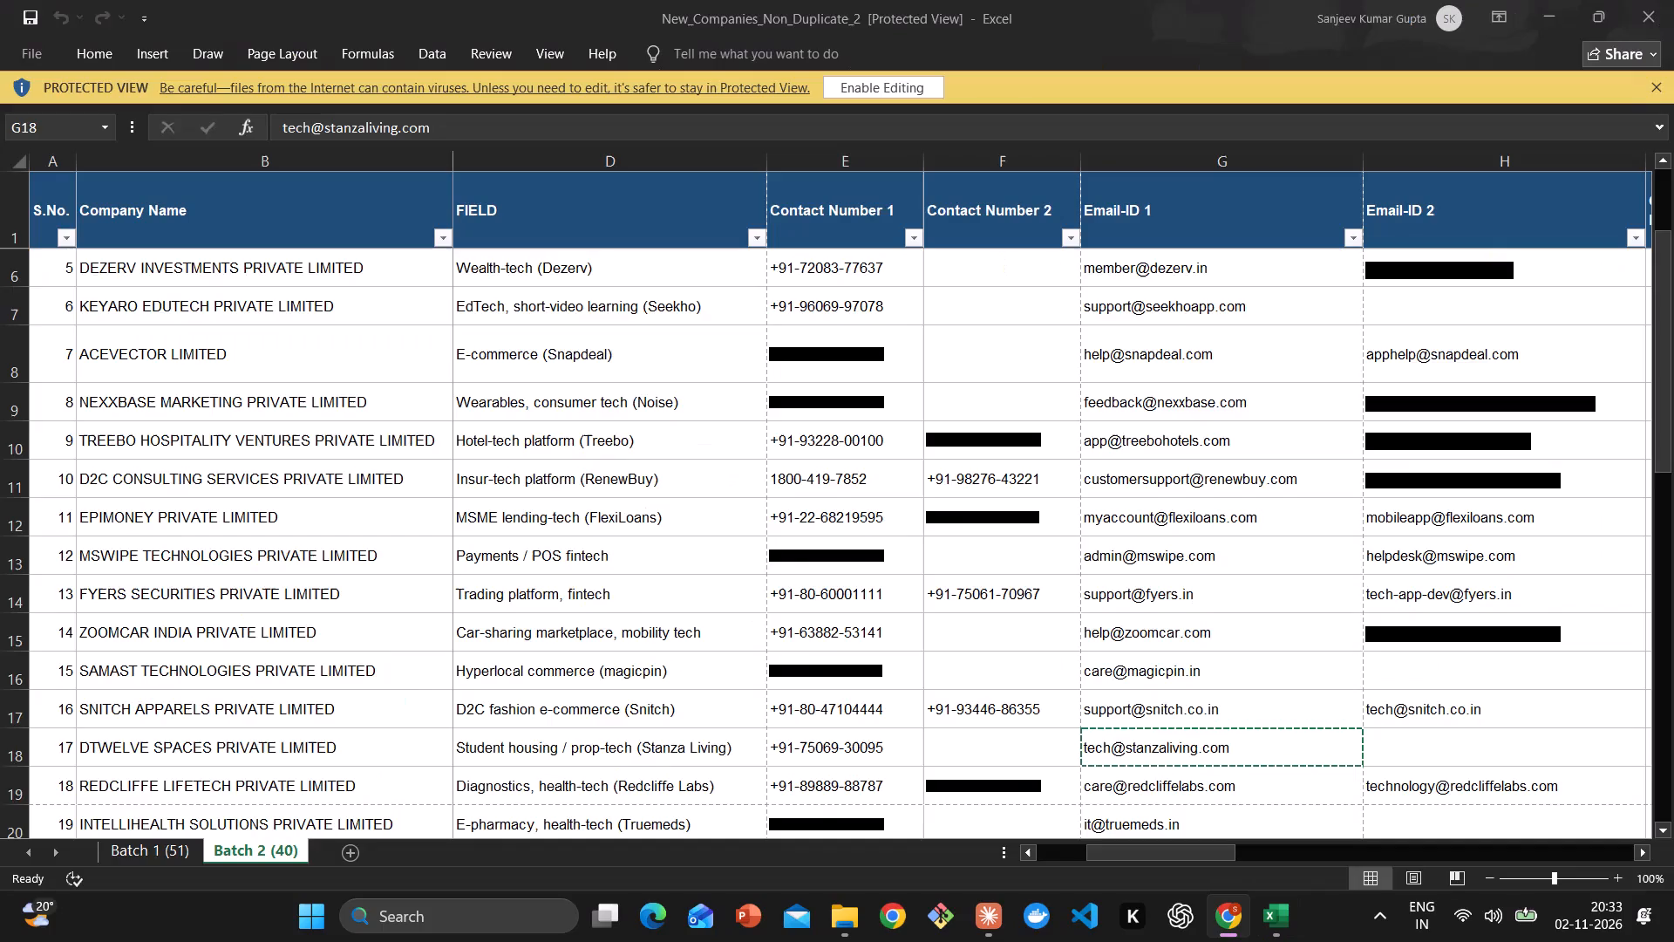
pyautogui.press('Down')
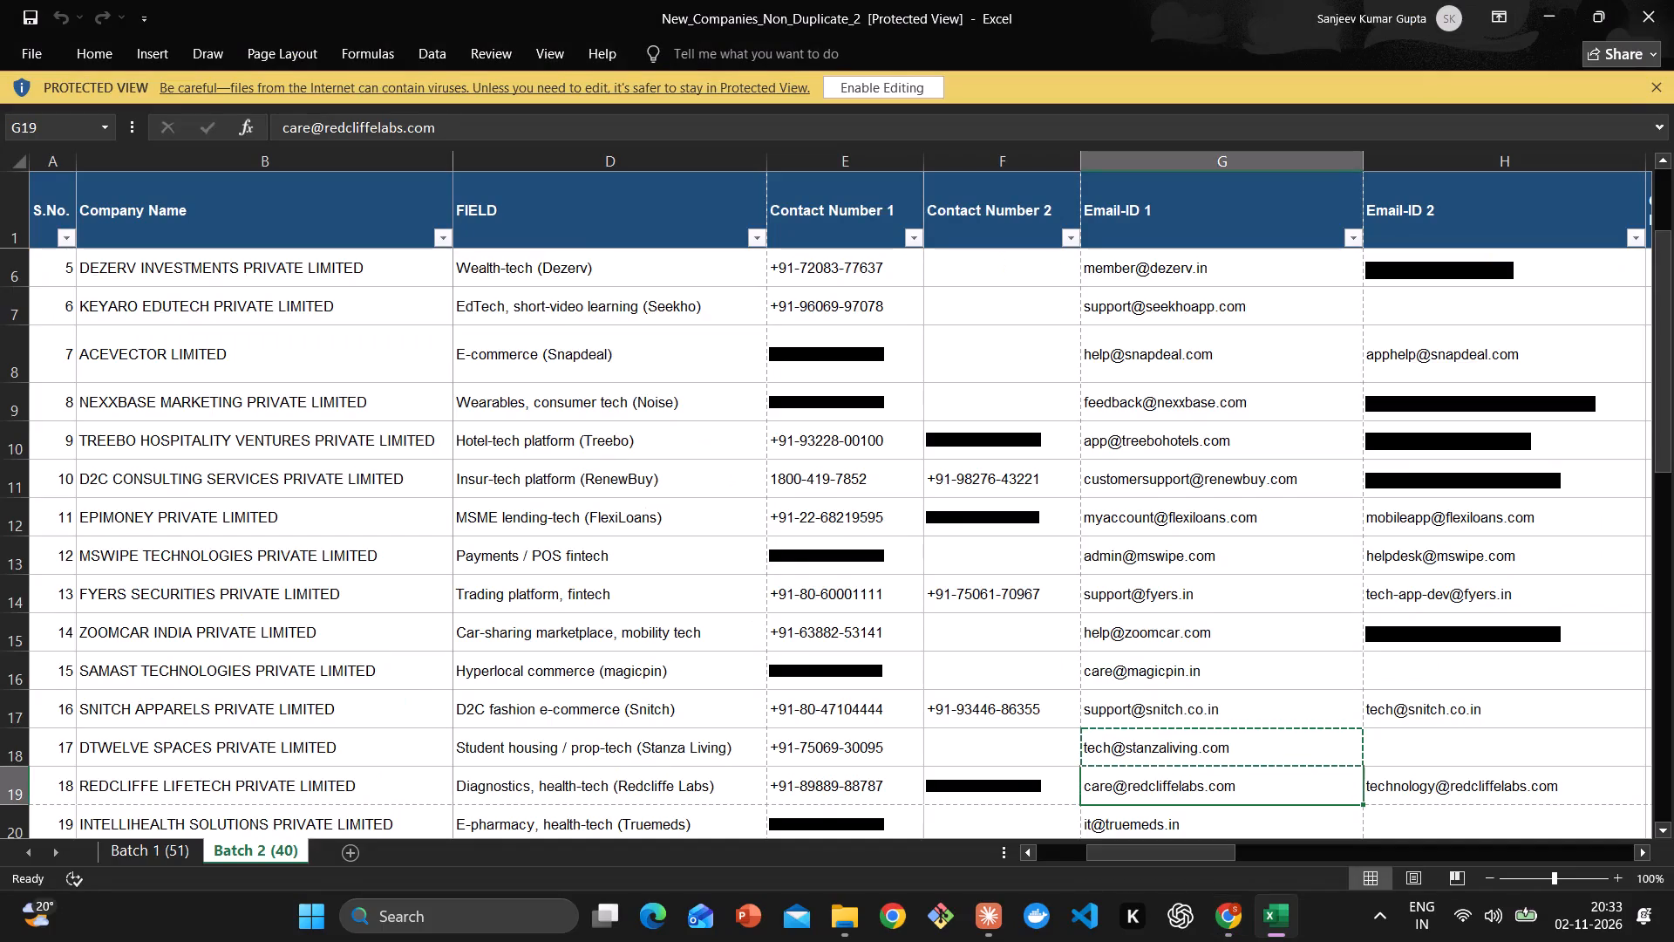
pyautogui.press('Up')
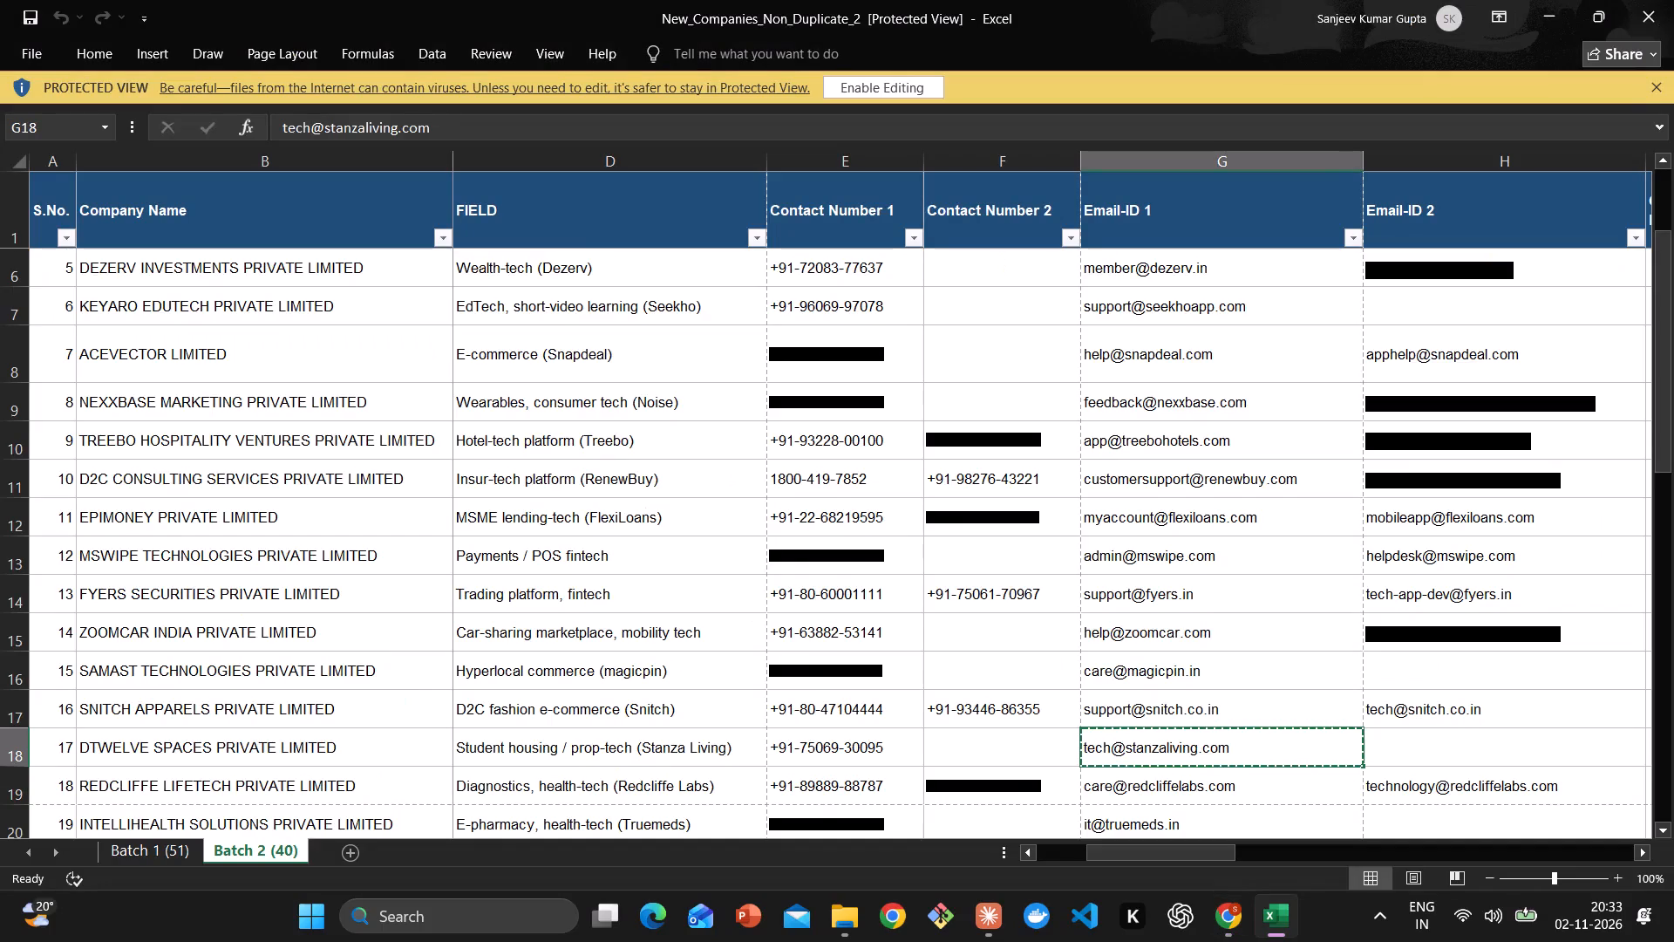
pyautogui.press('Left')
pyautogui.hotkey('alt', 'Left')
pyautogui.press('Left')
pyautogui.hotkey('alt', 'Tab')
pyautogui.press('Left')
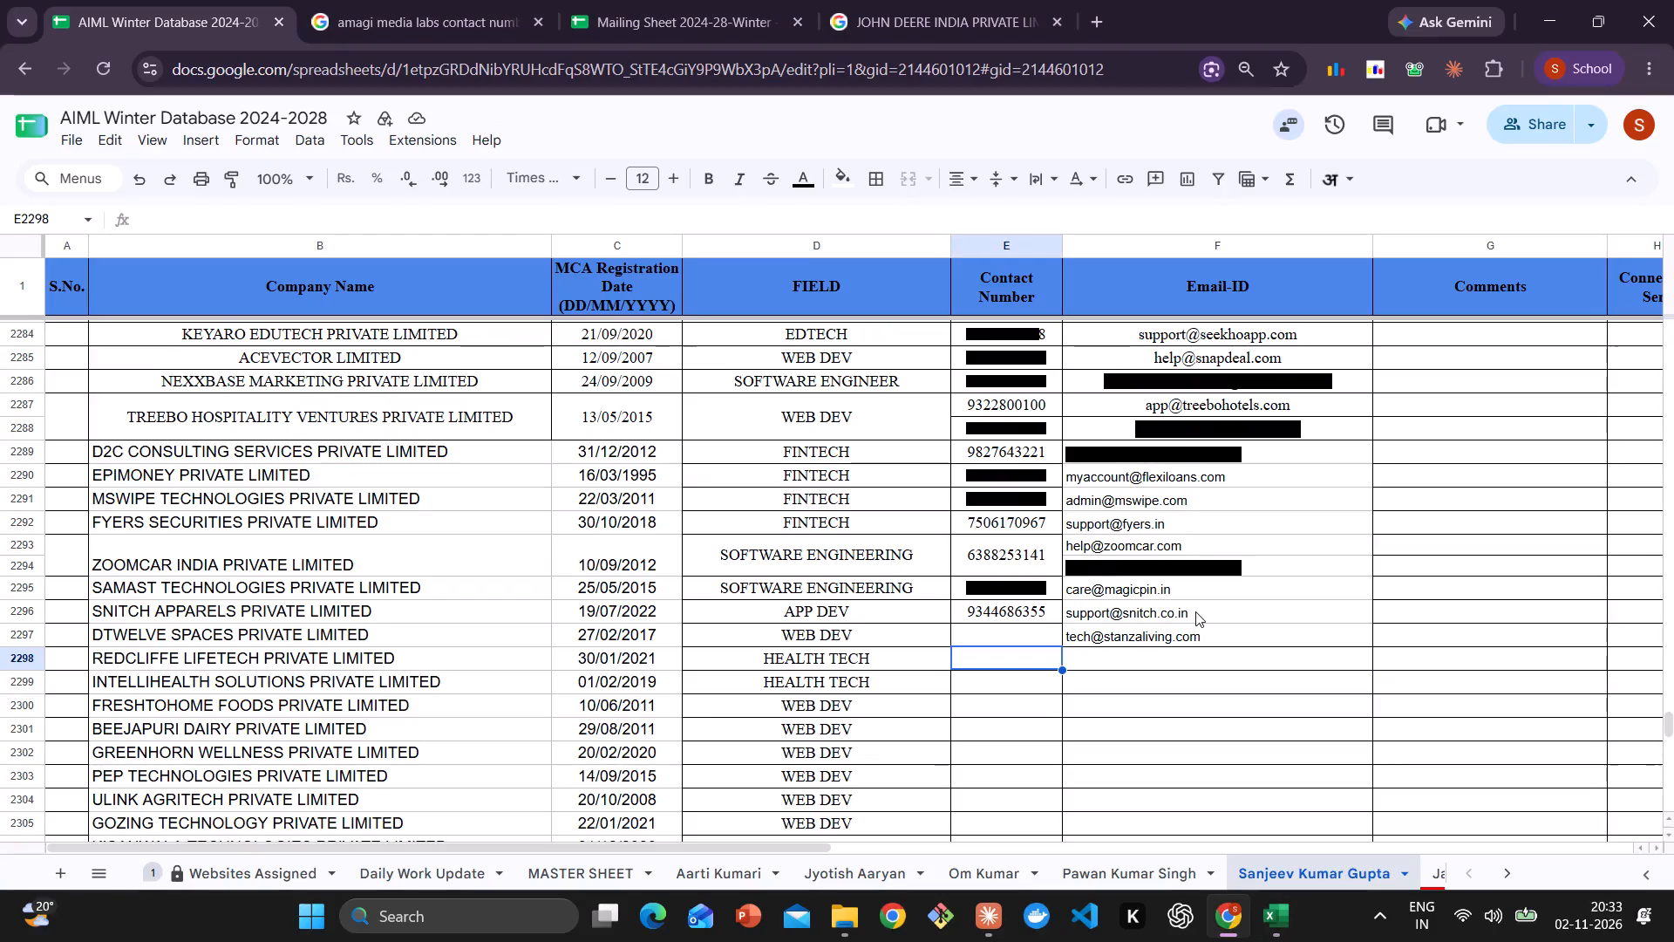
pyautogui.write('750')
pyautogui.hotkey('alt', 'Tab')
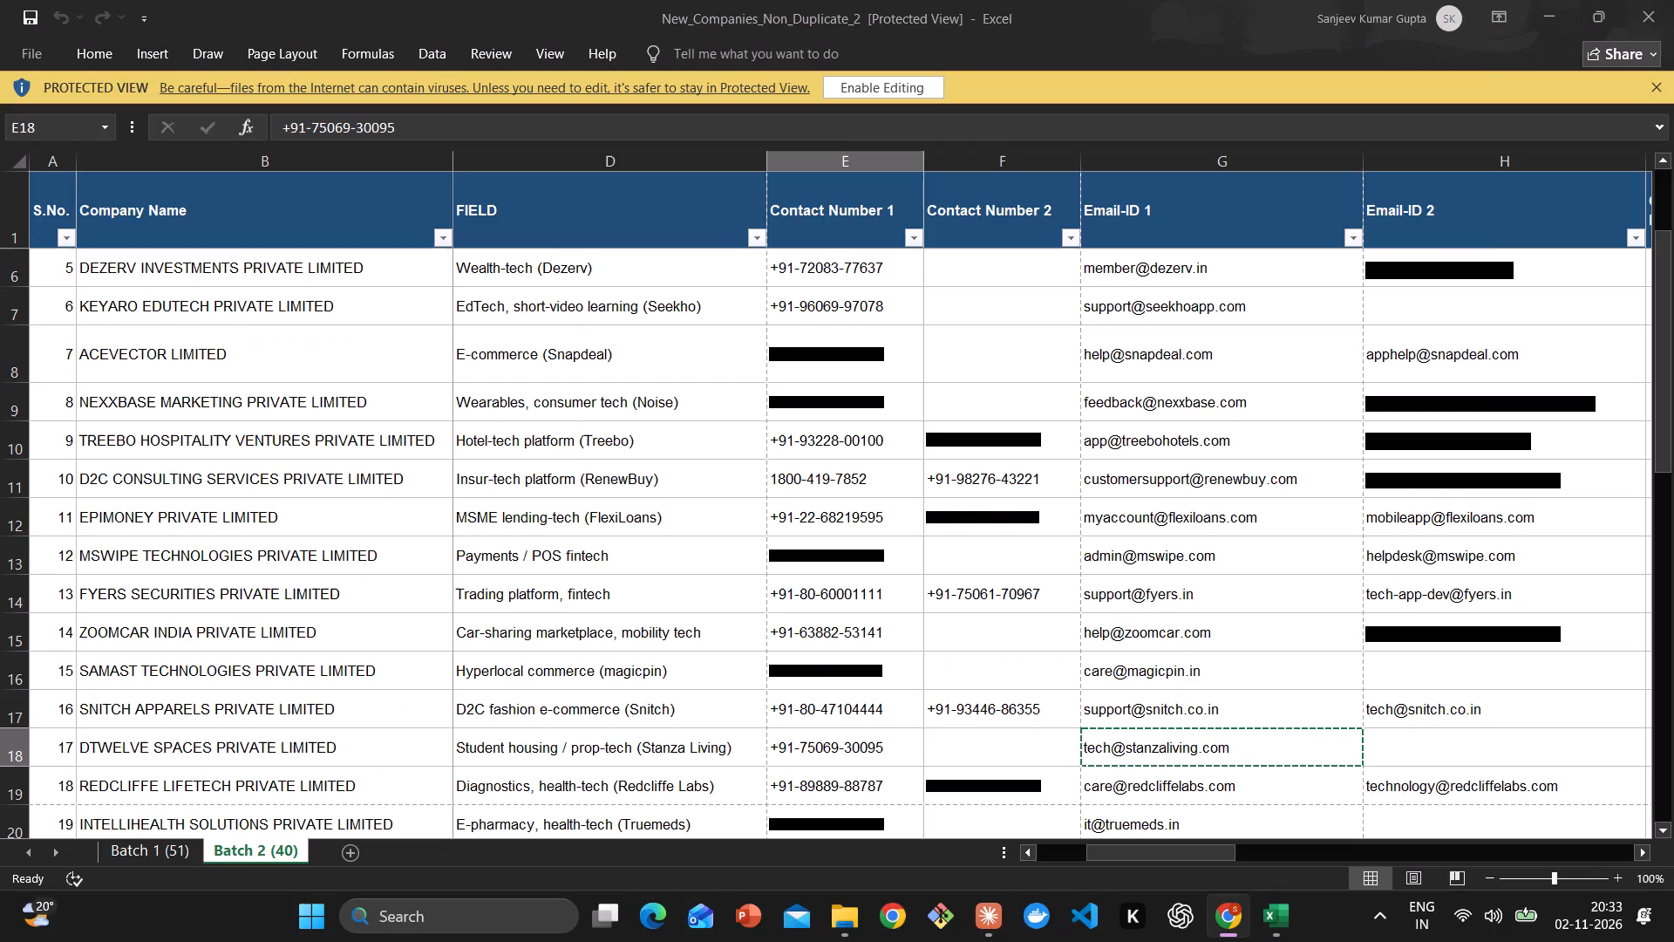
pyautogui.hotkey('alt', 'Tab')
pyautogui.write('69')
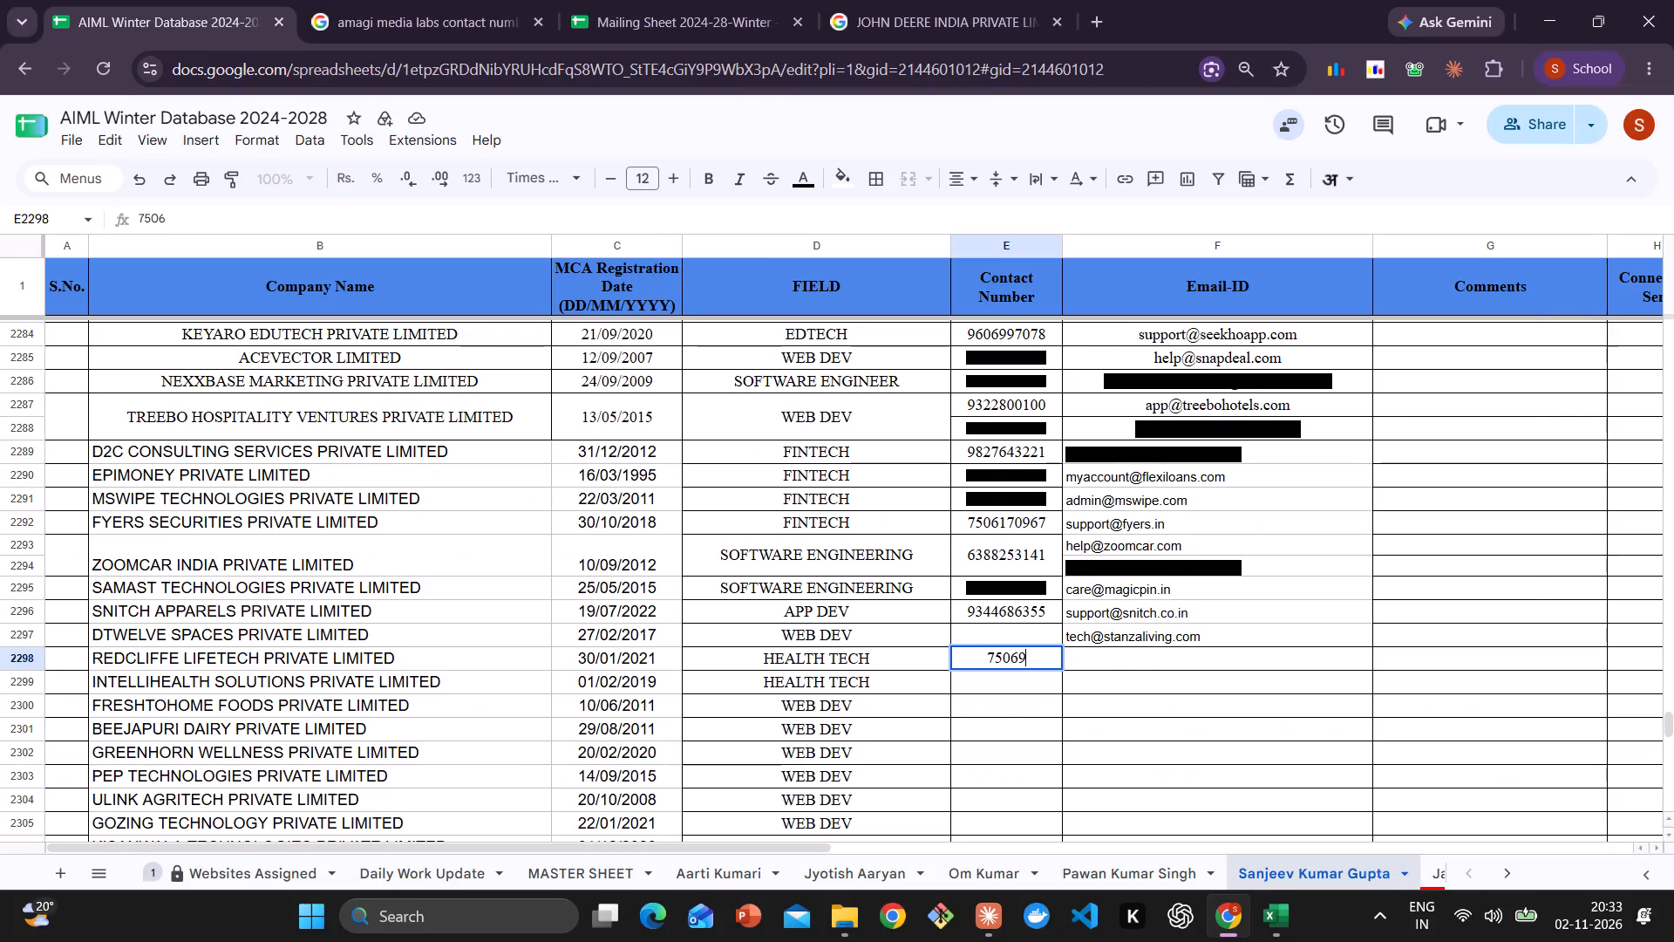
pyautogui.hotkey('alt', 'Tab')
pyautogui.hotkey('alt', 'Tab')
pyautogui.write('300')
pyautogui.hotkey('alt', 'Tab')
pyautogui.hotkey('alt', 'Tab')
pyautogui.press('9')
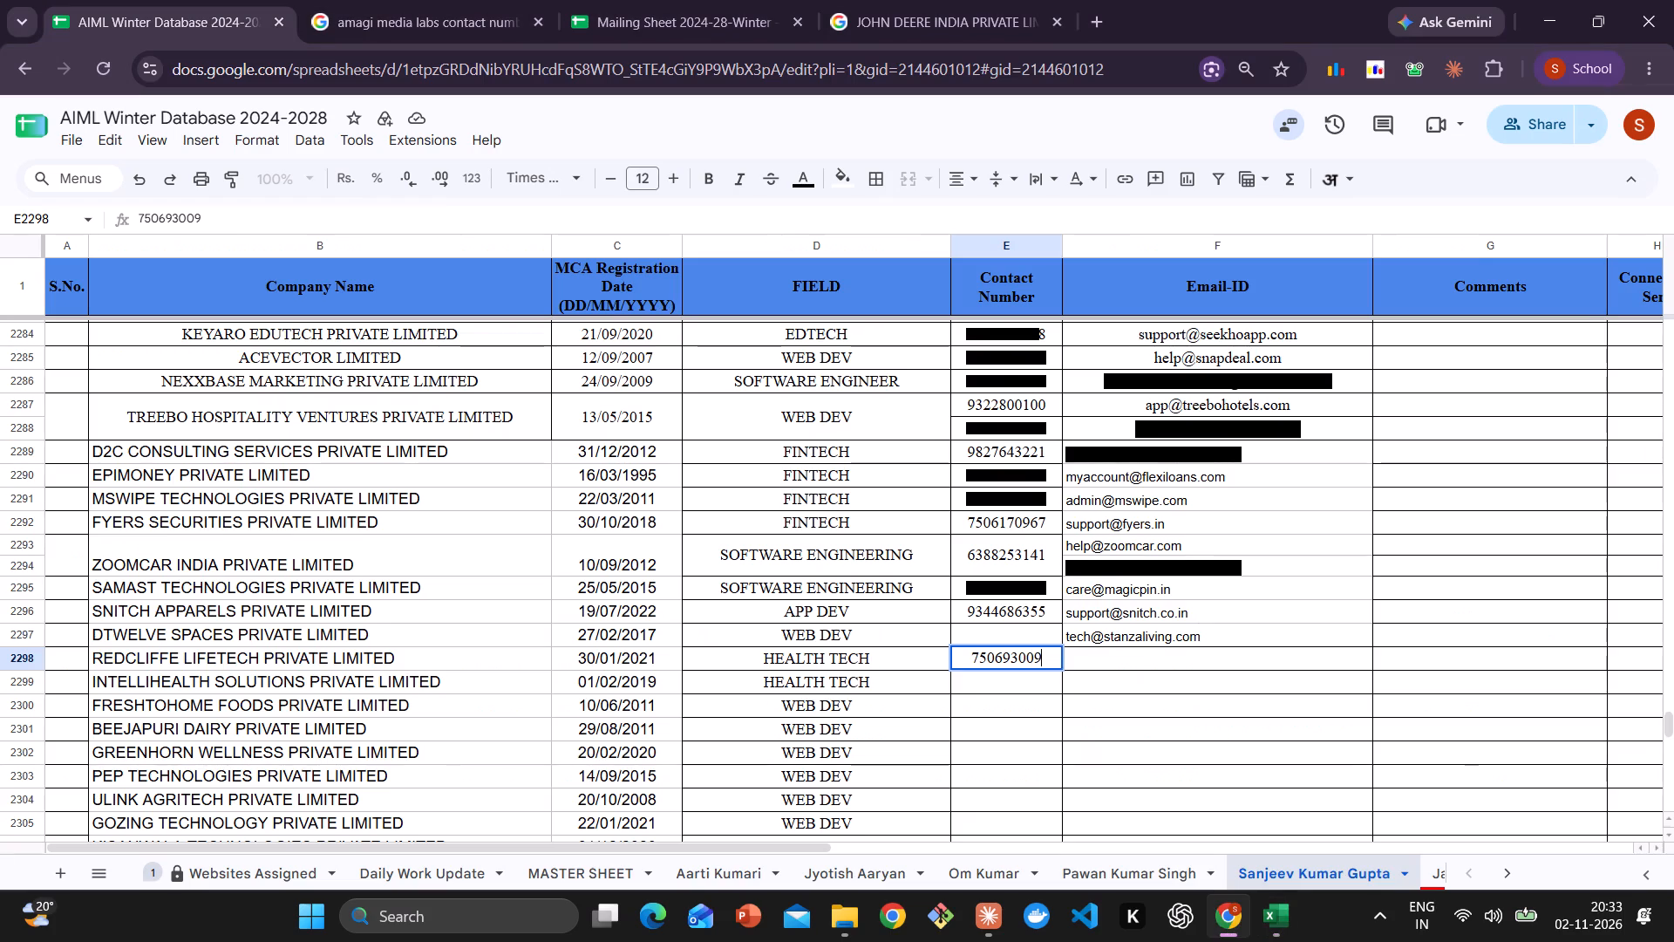
# Finish entering DTWELVE SPACES' Contact Number 1 from the Excel workbook in the Contact Number column.
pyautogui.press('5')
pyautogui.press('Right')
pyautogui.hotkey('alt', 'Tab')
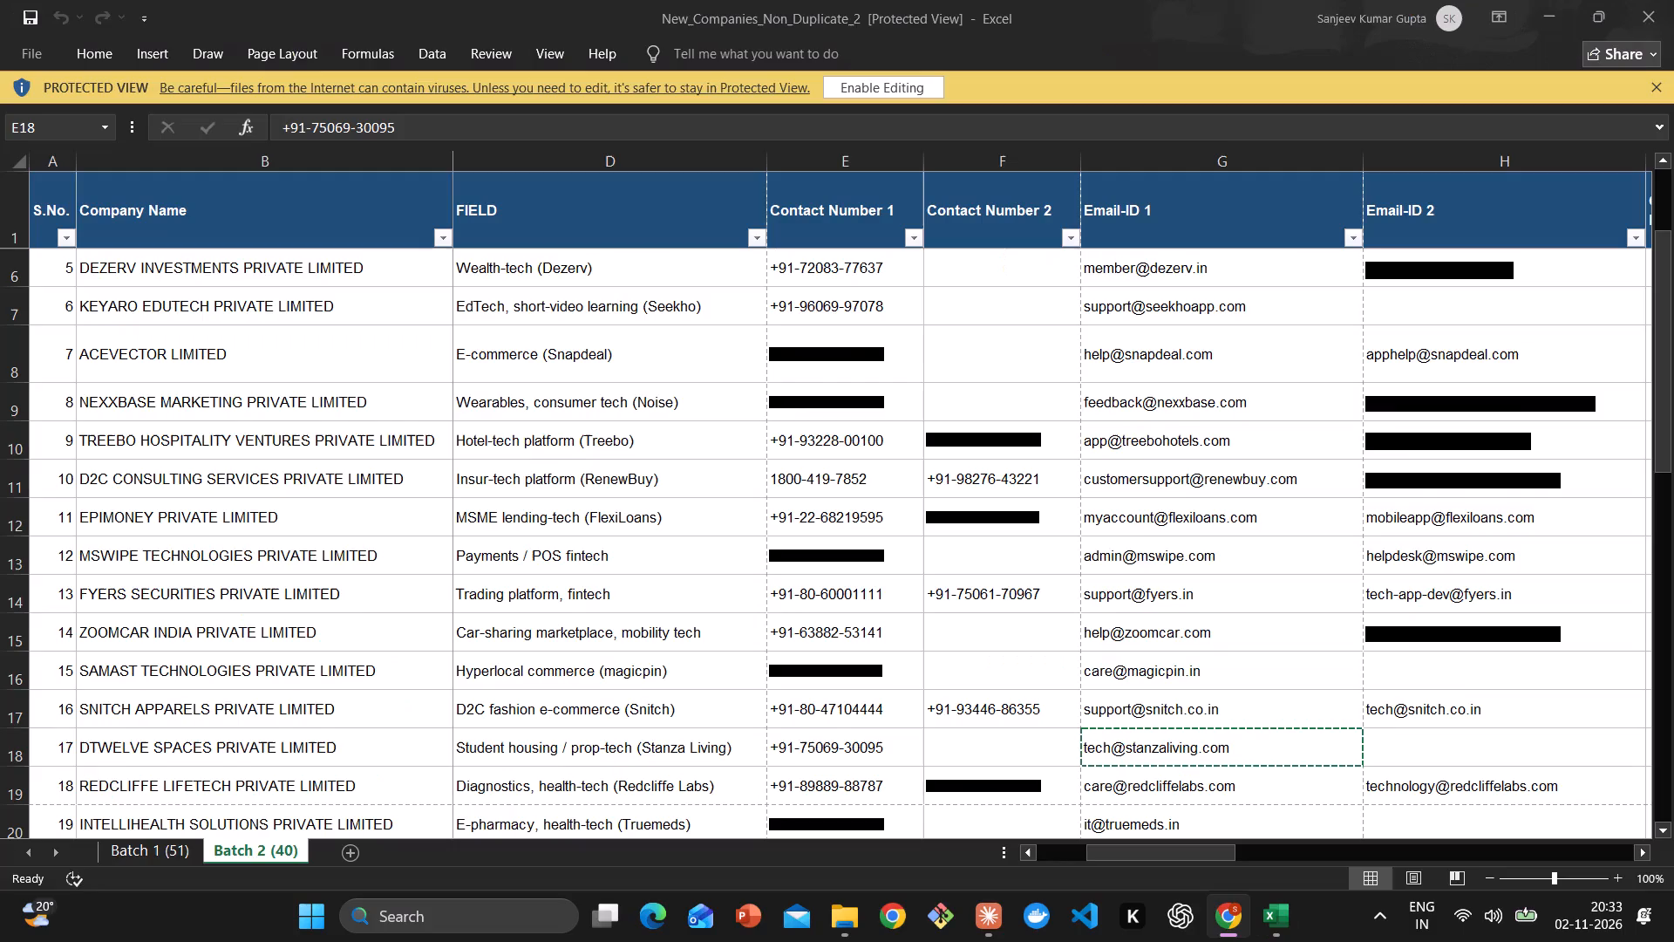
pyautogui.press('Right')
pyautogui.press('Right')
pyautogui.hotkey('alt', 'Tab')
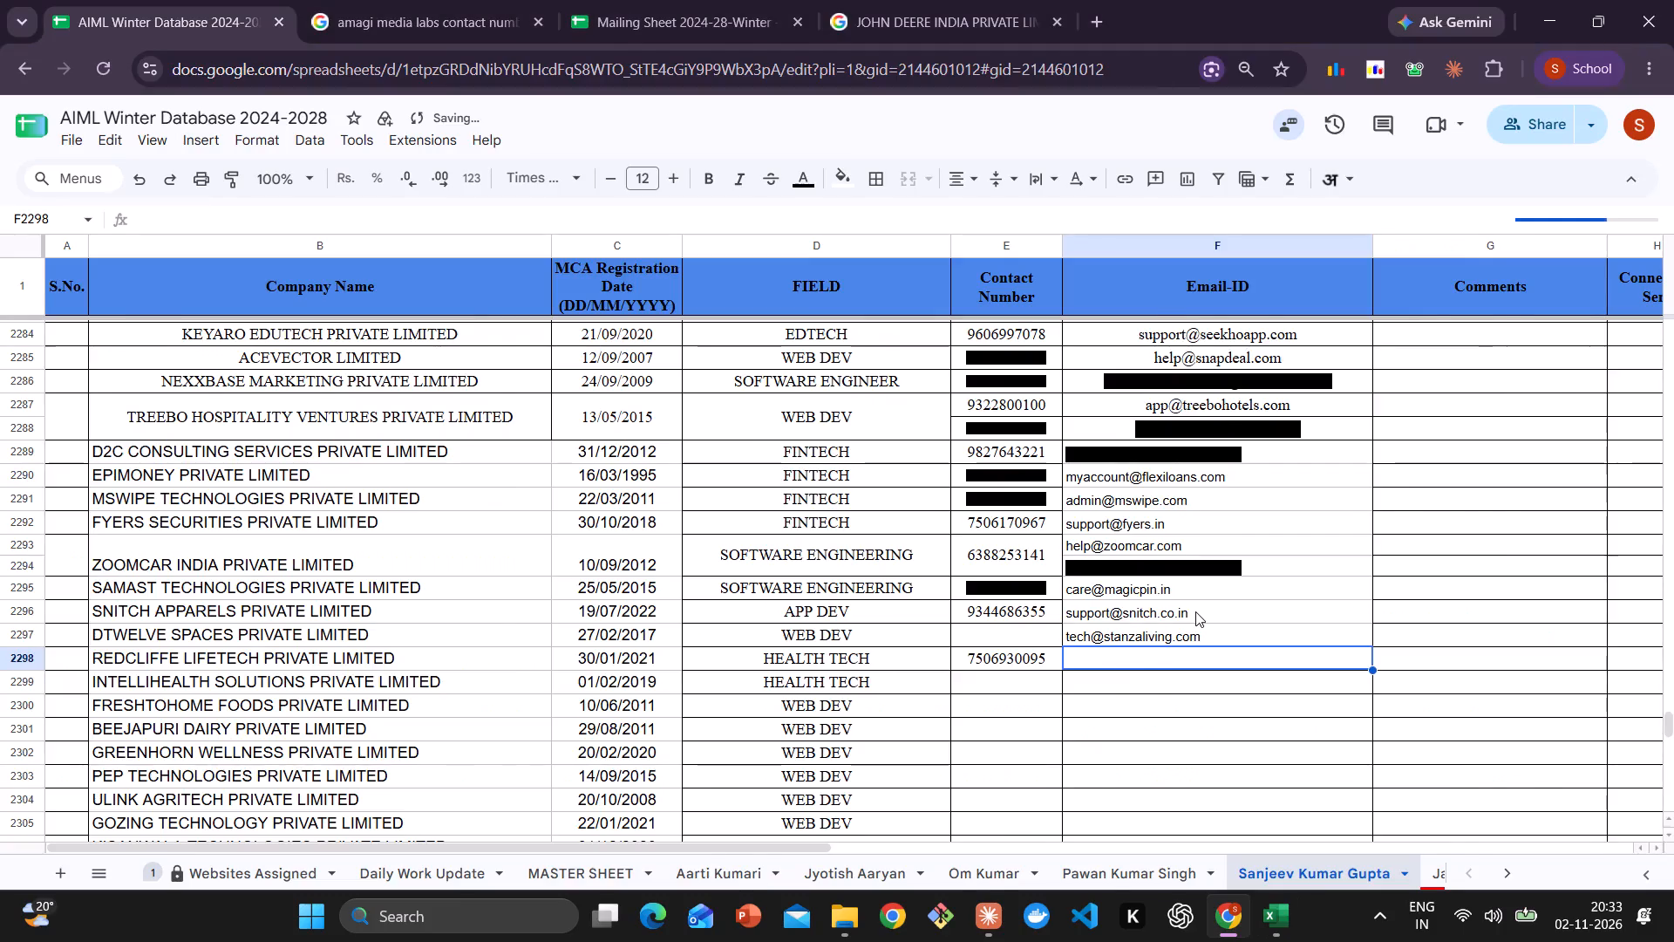
# Move the contact number from the REDCLIFFE LIFETECH row up to the Contact Number cell of DTWELVE SPACES.
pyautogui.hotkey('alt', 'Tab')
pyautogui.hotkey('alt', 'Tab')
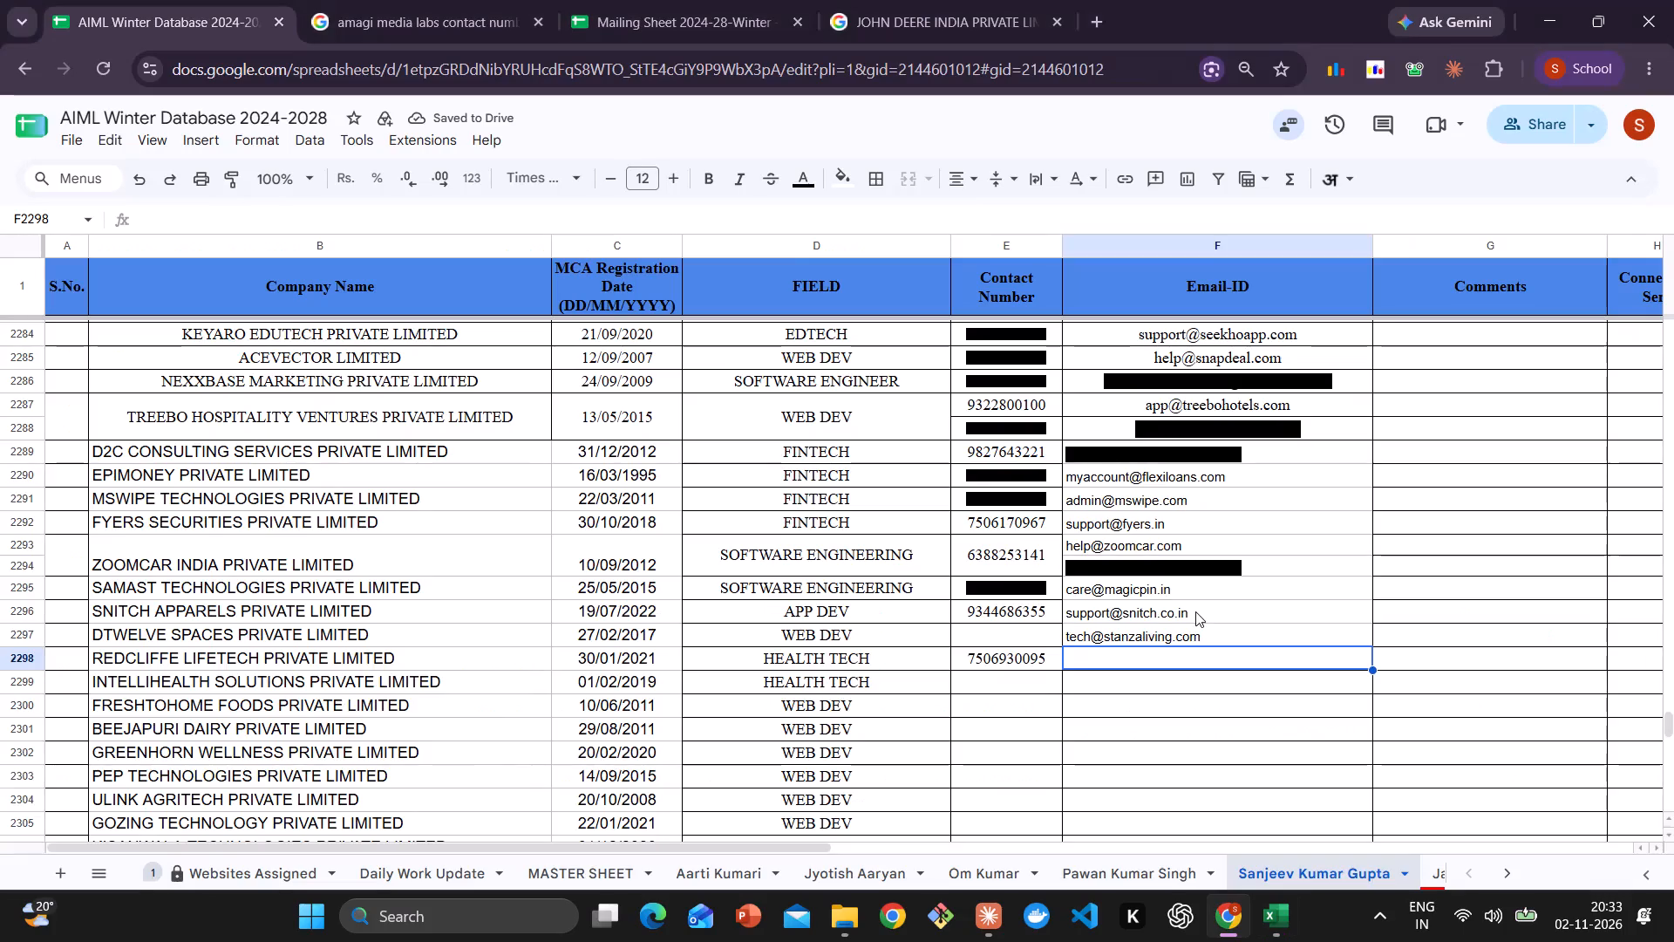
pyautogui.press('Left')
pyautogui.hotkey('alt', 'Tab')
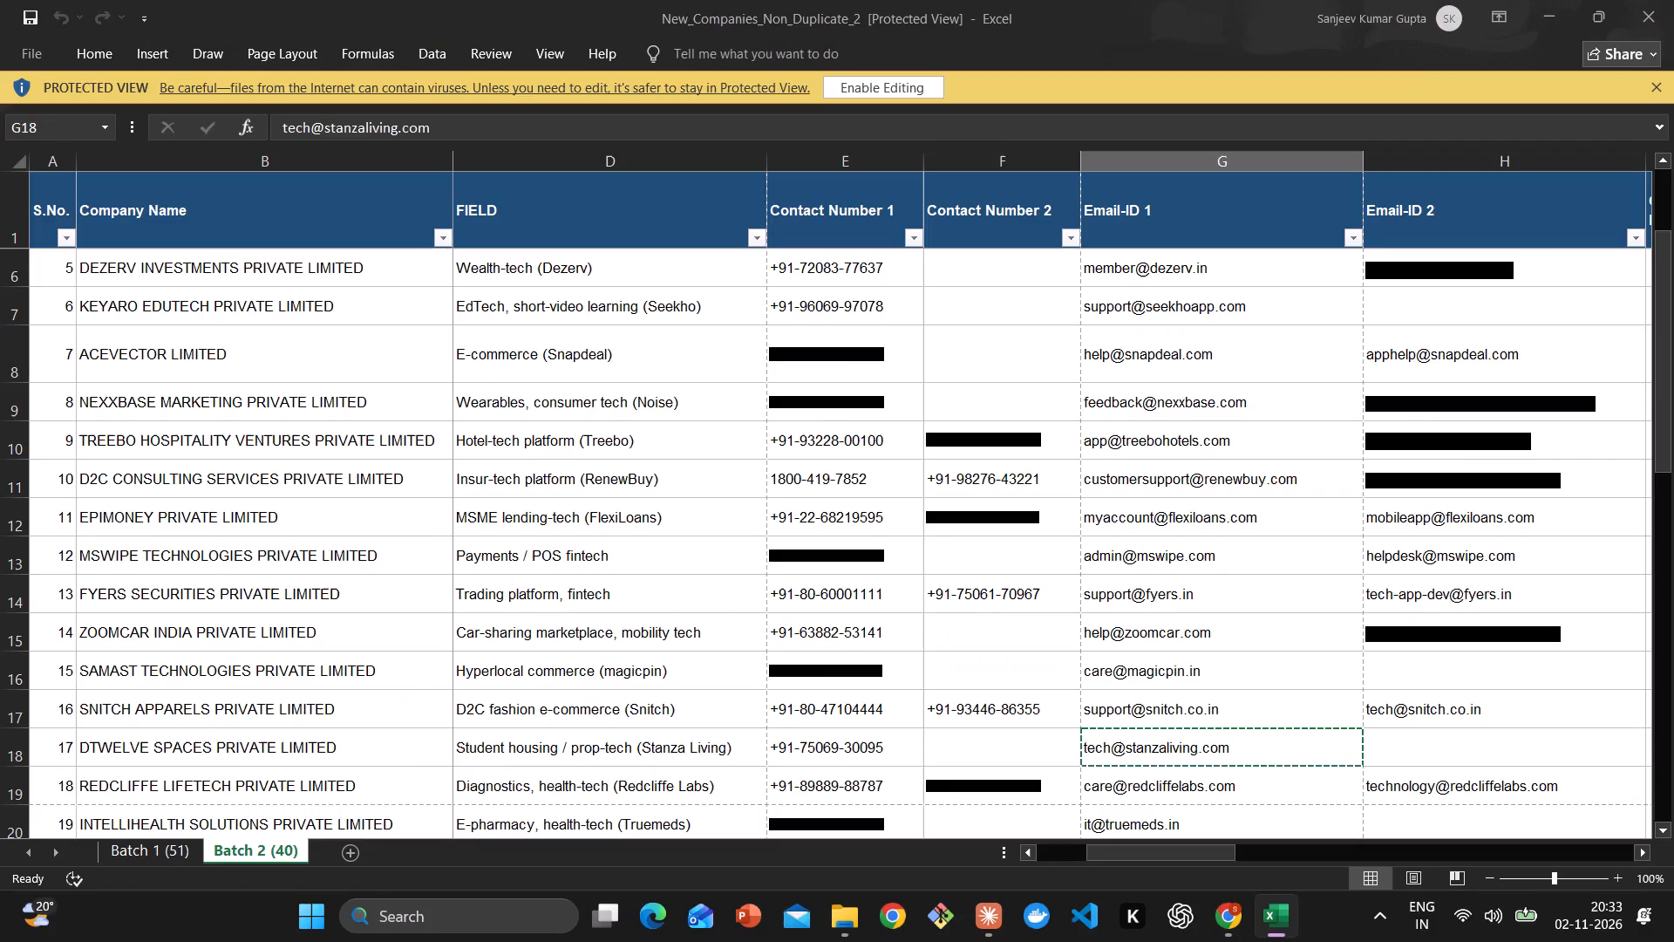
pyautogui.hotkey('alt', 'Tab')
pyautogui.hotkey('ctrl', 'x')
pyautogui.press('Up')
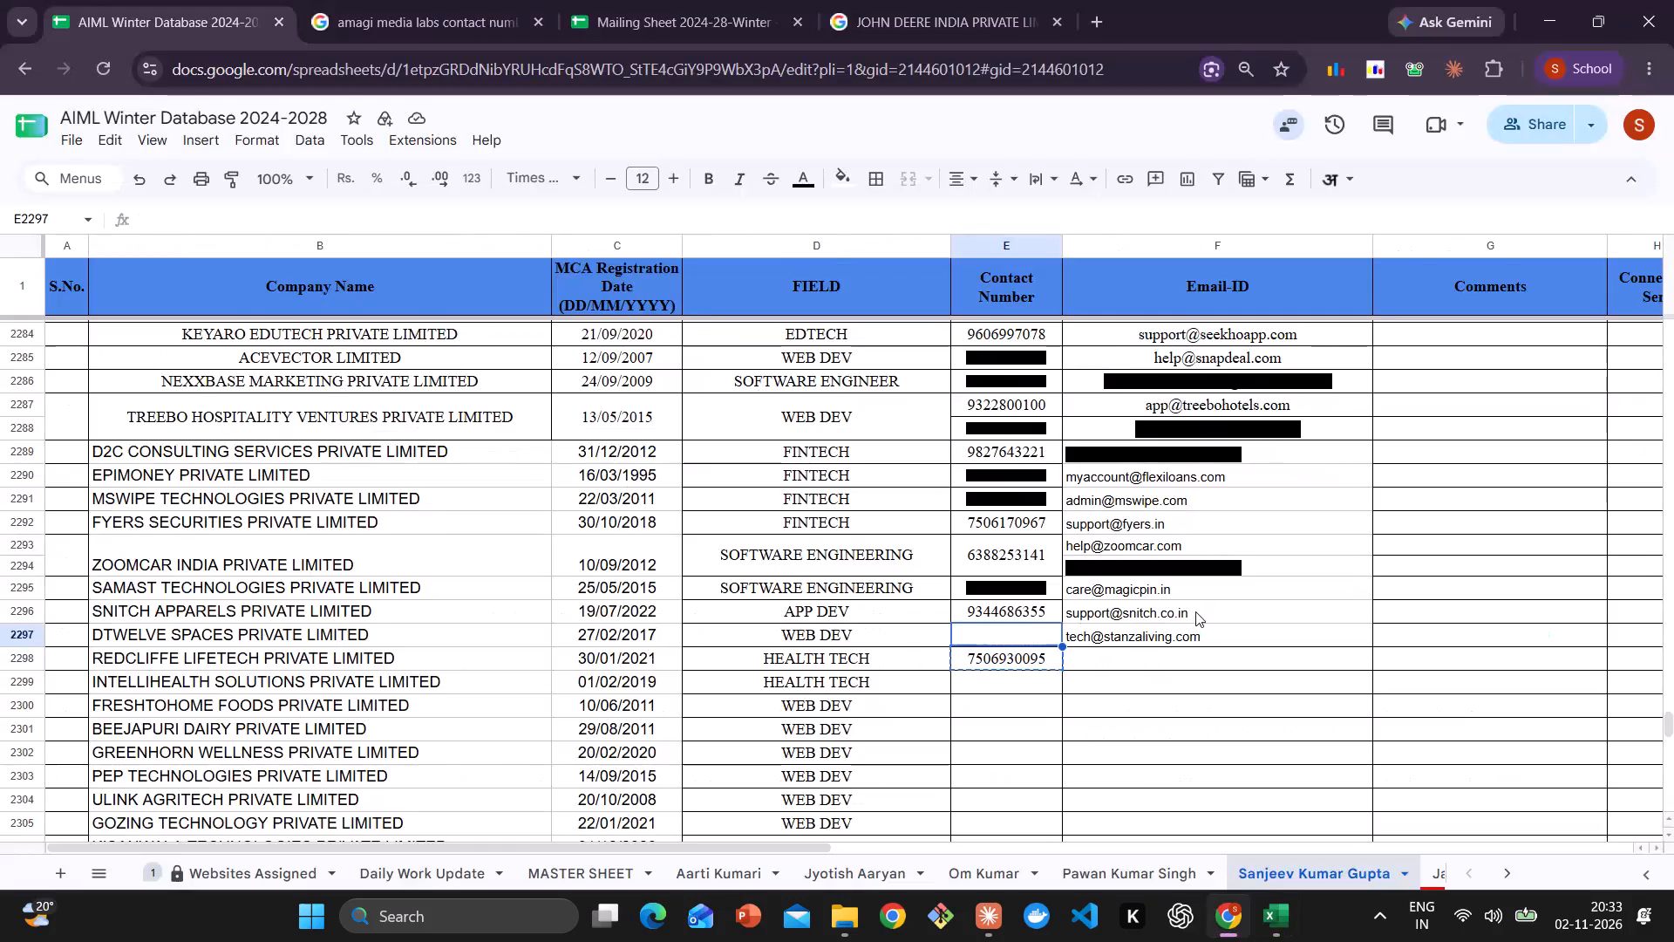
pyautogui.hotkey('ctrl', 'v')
# Copy REDCLIFFE LIFETECH's Email-ID 1 from the Excel workbook into its Email-ID cell in the database sheet.
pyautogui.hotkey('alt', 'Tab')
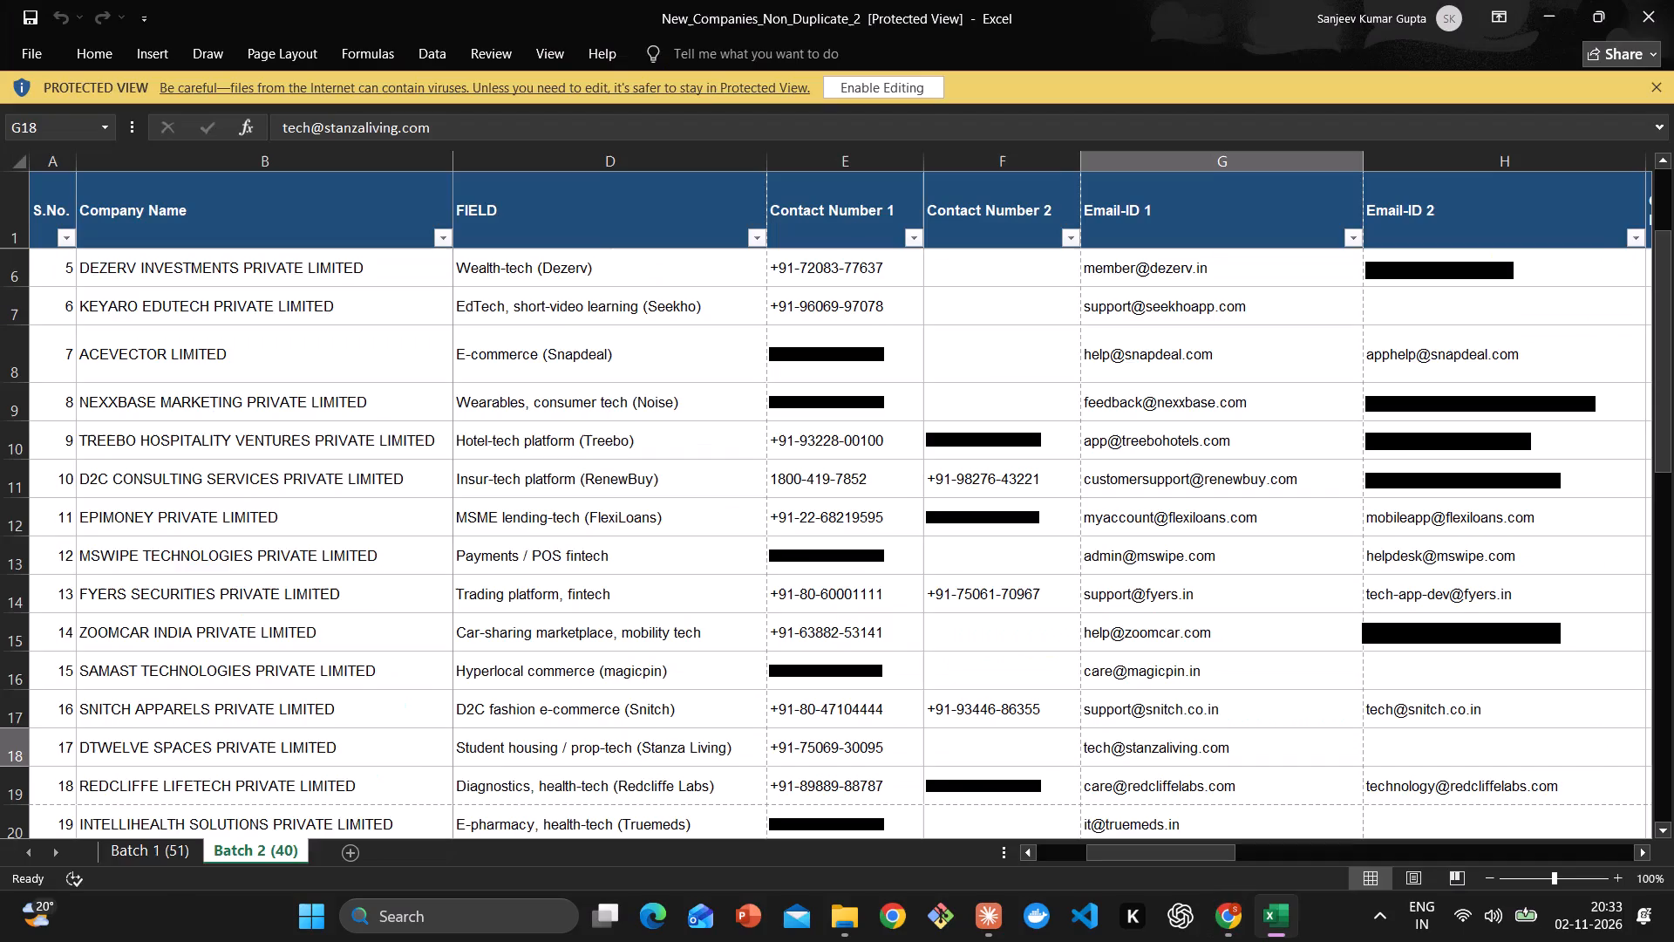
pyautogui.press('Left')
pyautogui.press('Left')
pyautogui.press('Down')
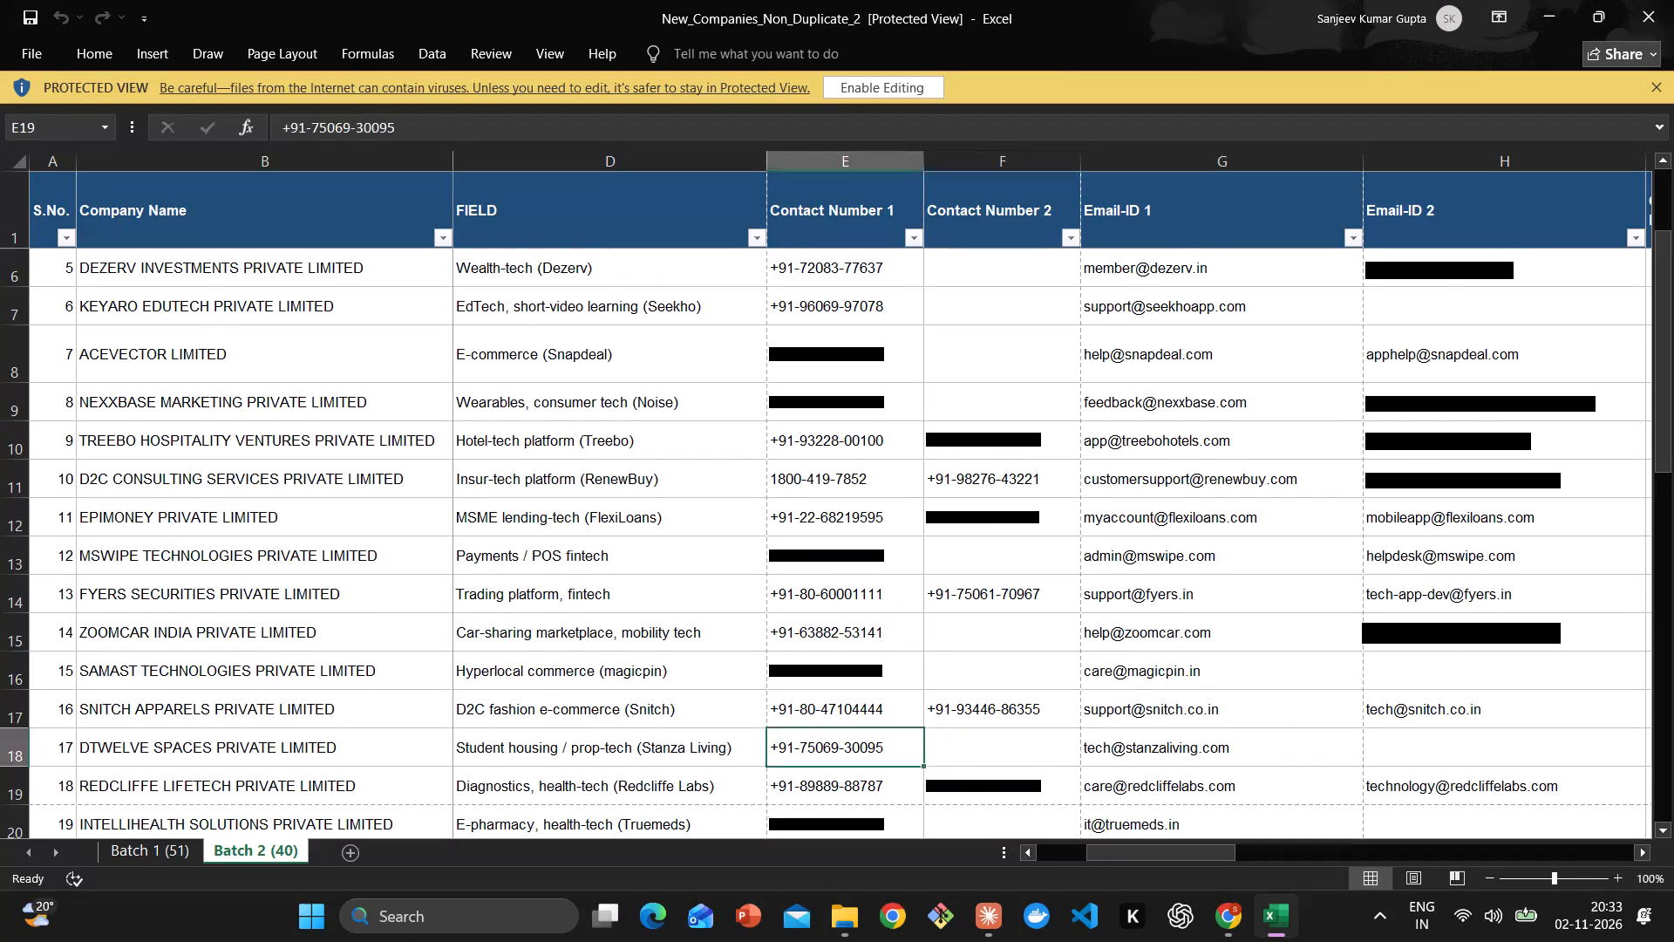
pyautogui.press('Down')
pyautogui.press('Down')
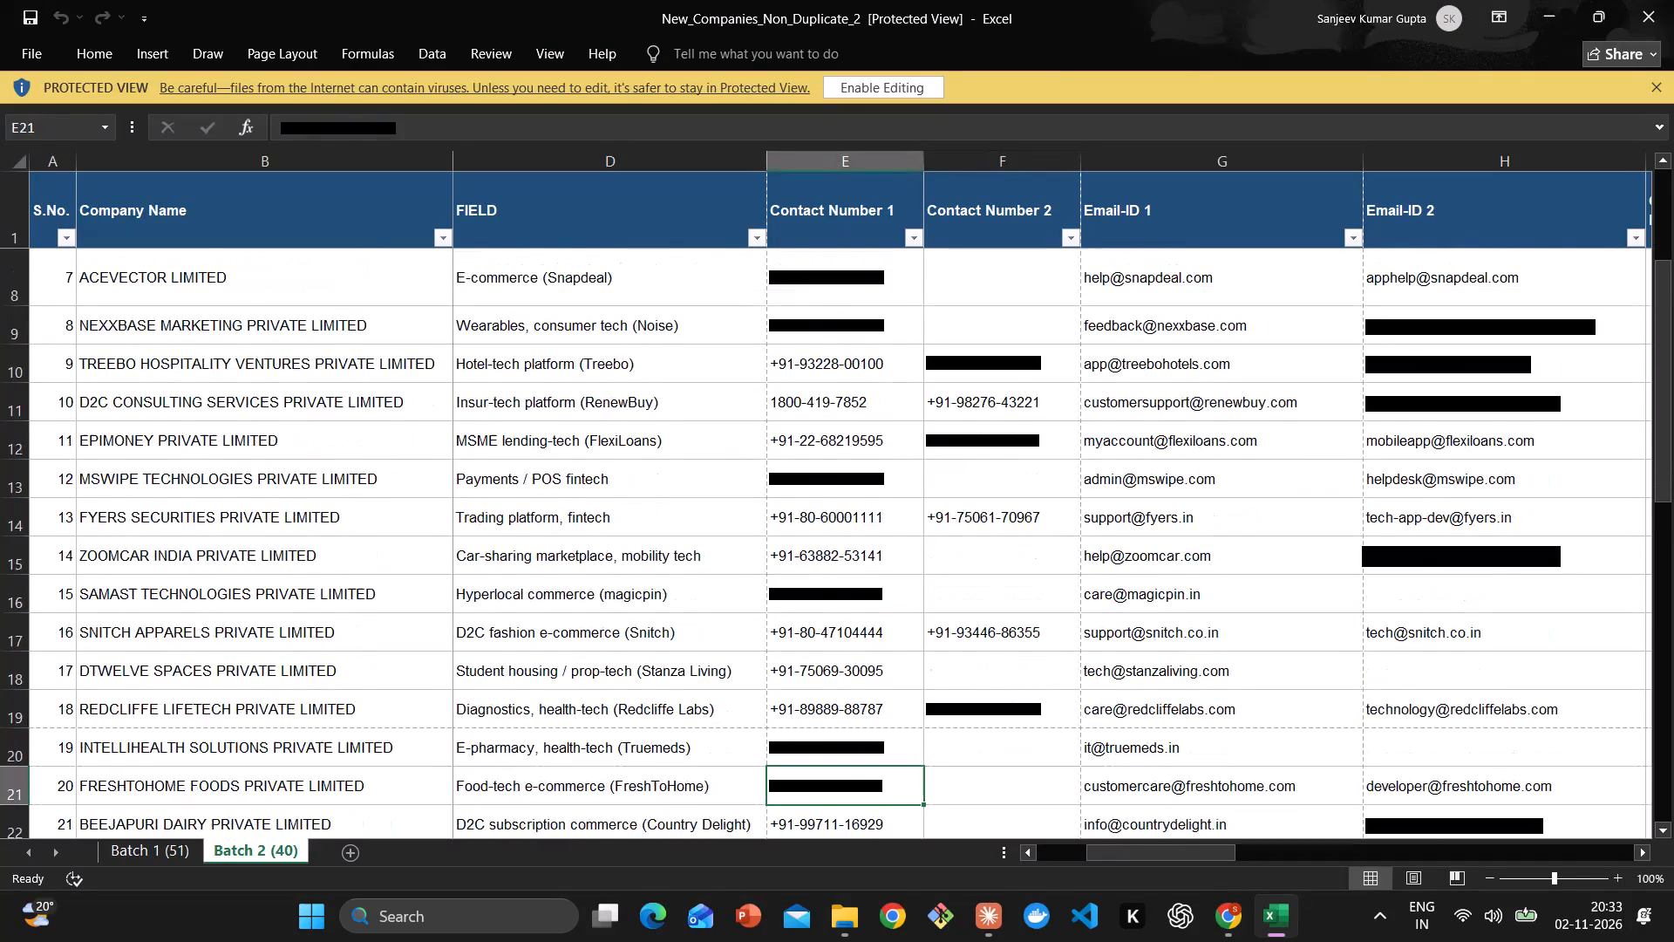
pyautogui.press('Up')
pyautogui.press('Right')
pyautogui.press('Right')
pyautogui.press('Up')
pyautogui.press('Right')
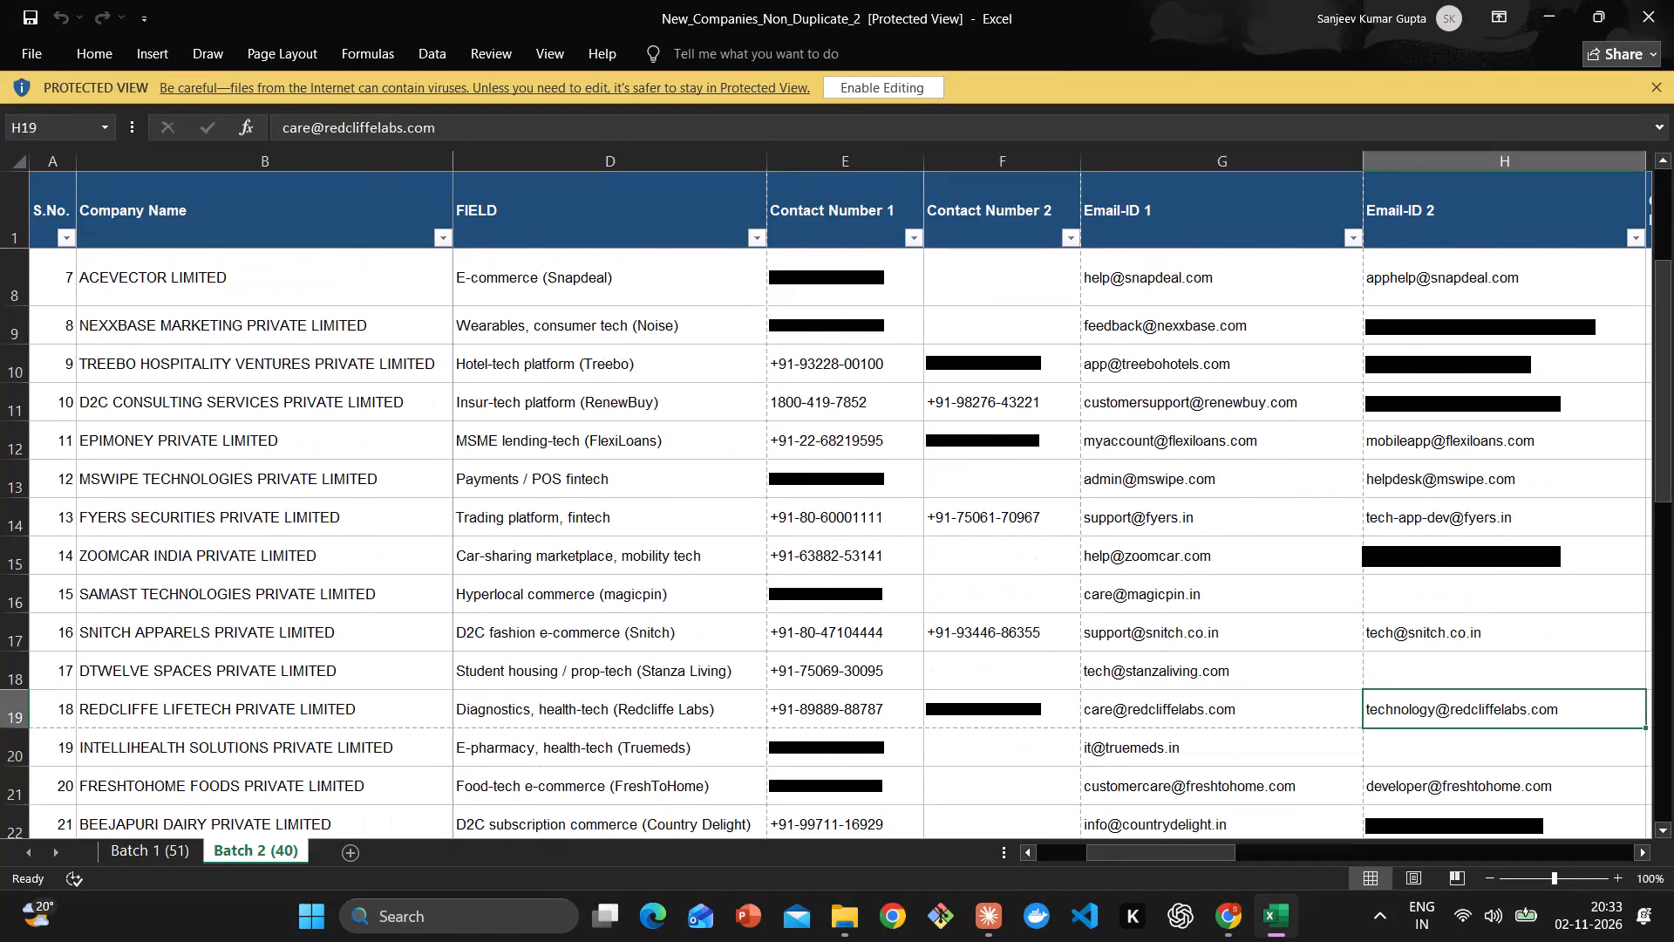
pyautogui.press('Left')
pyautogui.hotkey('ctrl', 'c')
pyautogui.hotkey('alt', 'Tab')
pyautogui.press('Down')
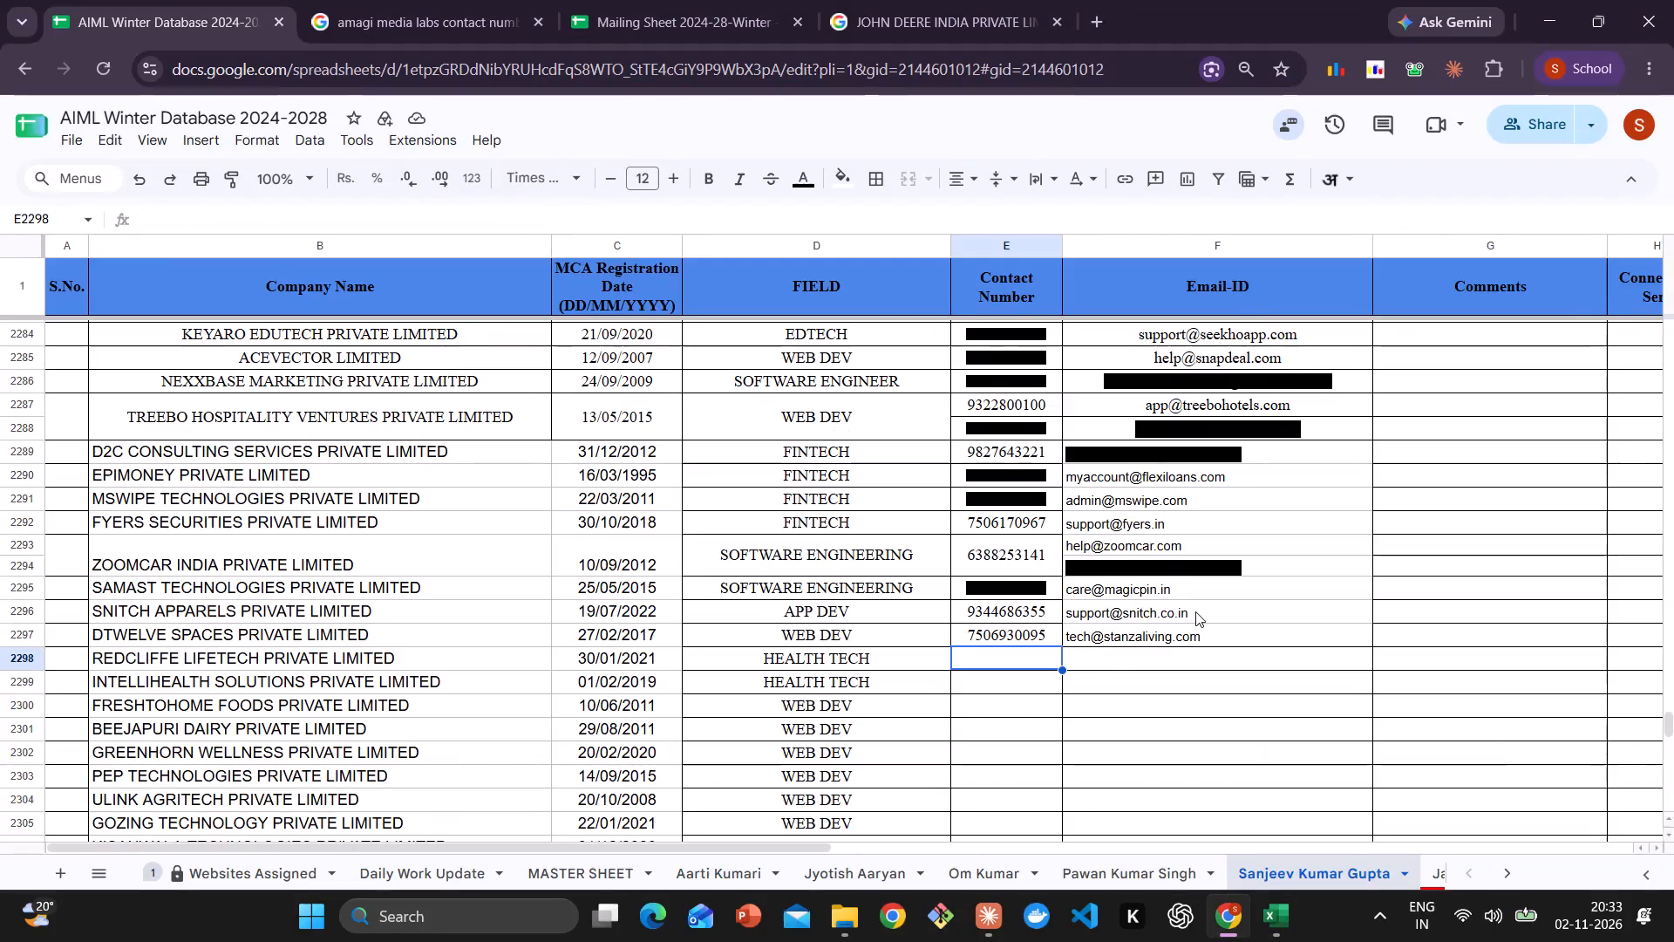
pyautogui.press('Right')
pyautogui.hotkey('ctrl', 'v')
# Copy INTELLIHEALTH SOLUTIONS' Email-ID 1 from the Excel workbook into its Email-ID cell in the database sheet.
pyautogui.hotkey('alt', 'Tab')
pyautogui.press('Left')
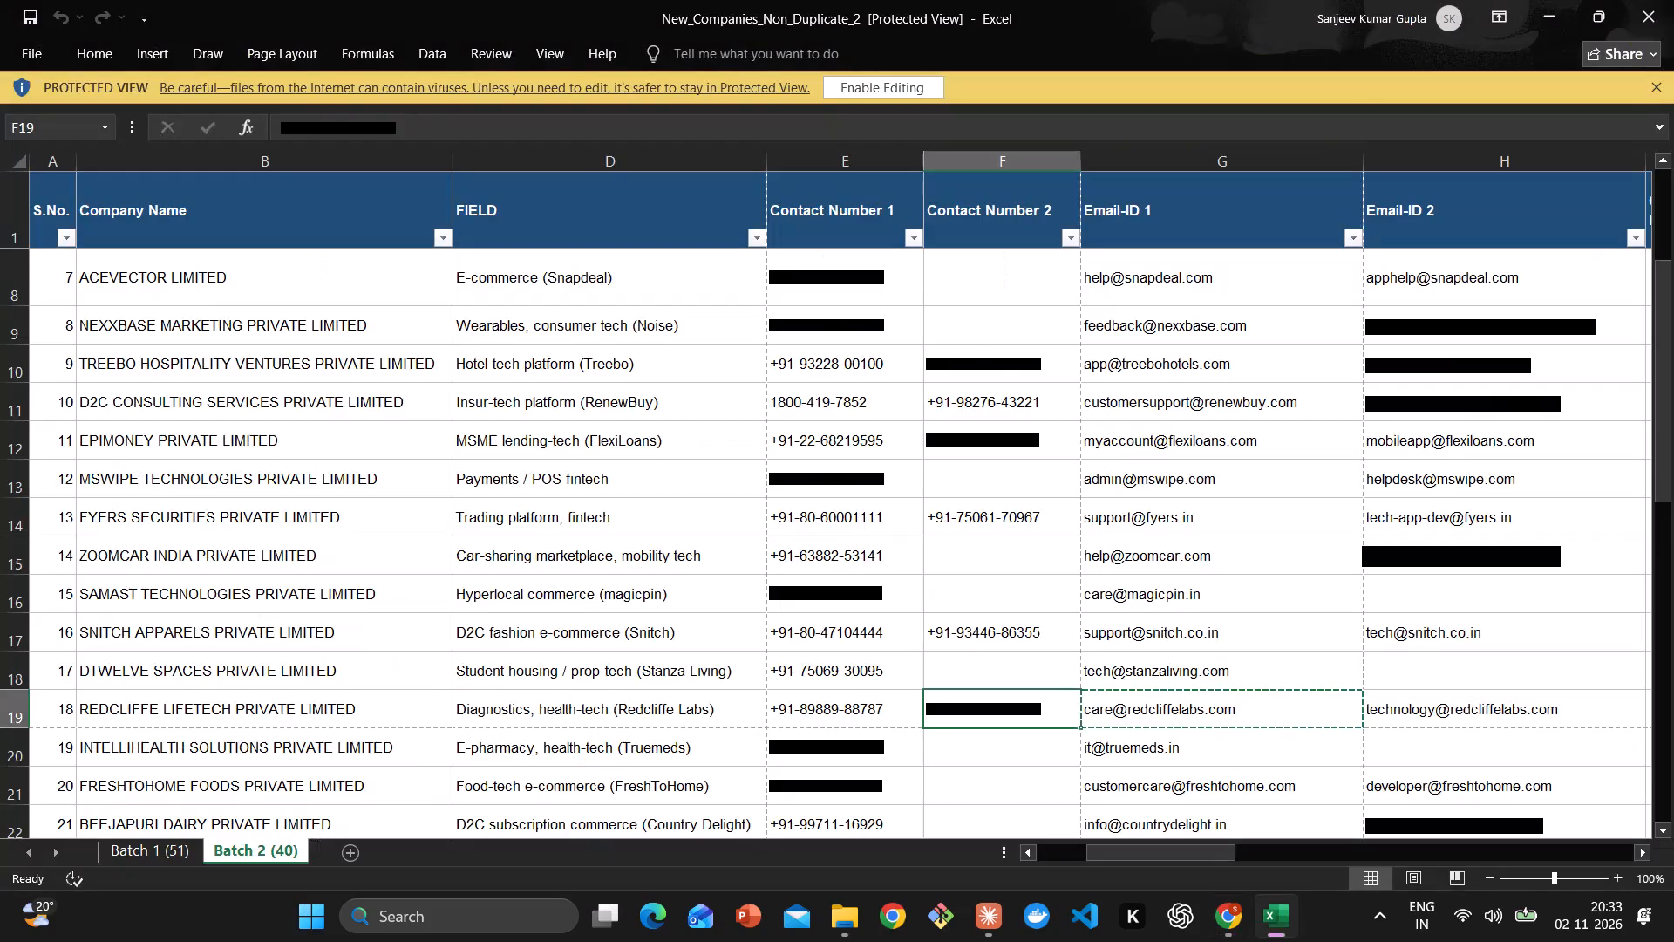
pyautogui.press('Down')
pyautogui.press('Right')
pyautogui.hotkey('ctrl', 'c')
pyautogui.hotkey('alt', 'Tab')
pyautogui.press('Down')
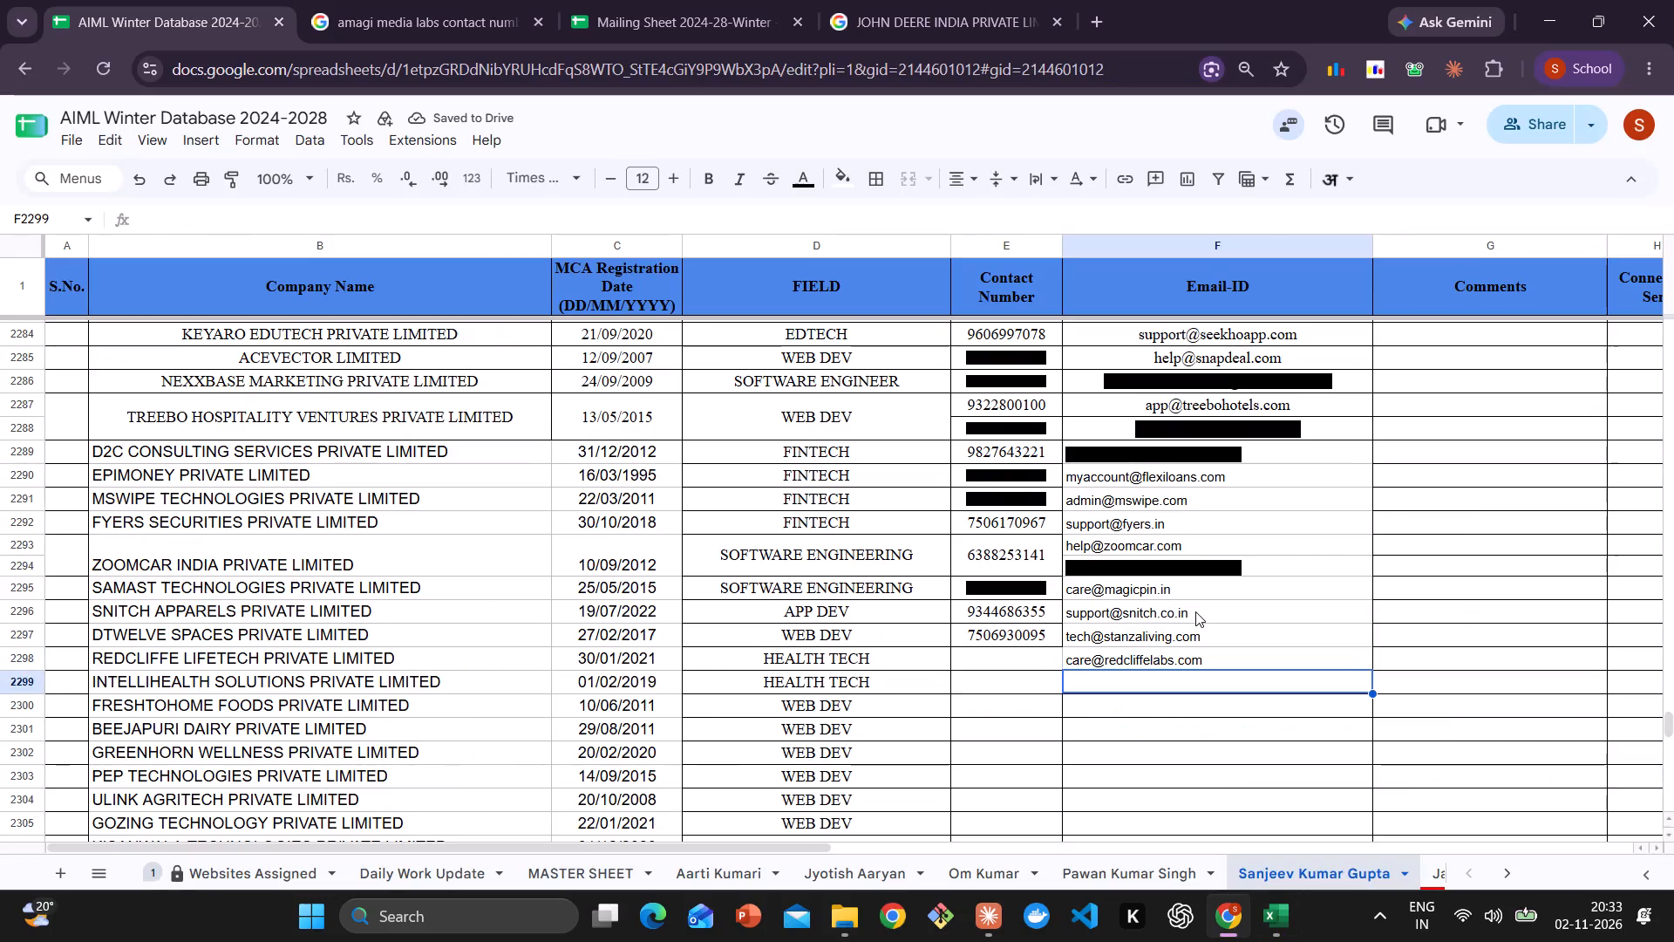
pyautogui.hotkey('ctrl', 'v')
# Enter the Contact Number for REDCLIFFE LIFETECH, taken from its Contact Number 2 in the Excel workbook.
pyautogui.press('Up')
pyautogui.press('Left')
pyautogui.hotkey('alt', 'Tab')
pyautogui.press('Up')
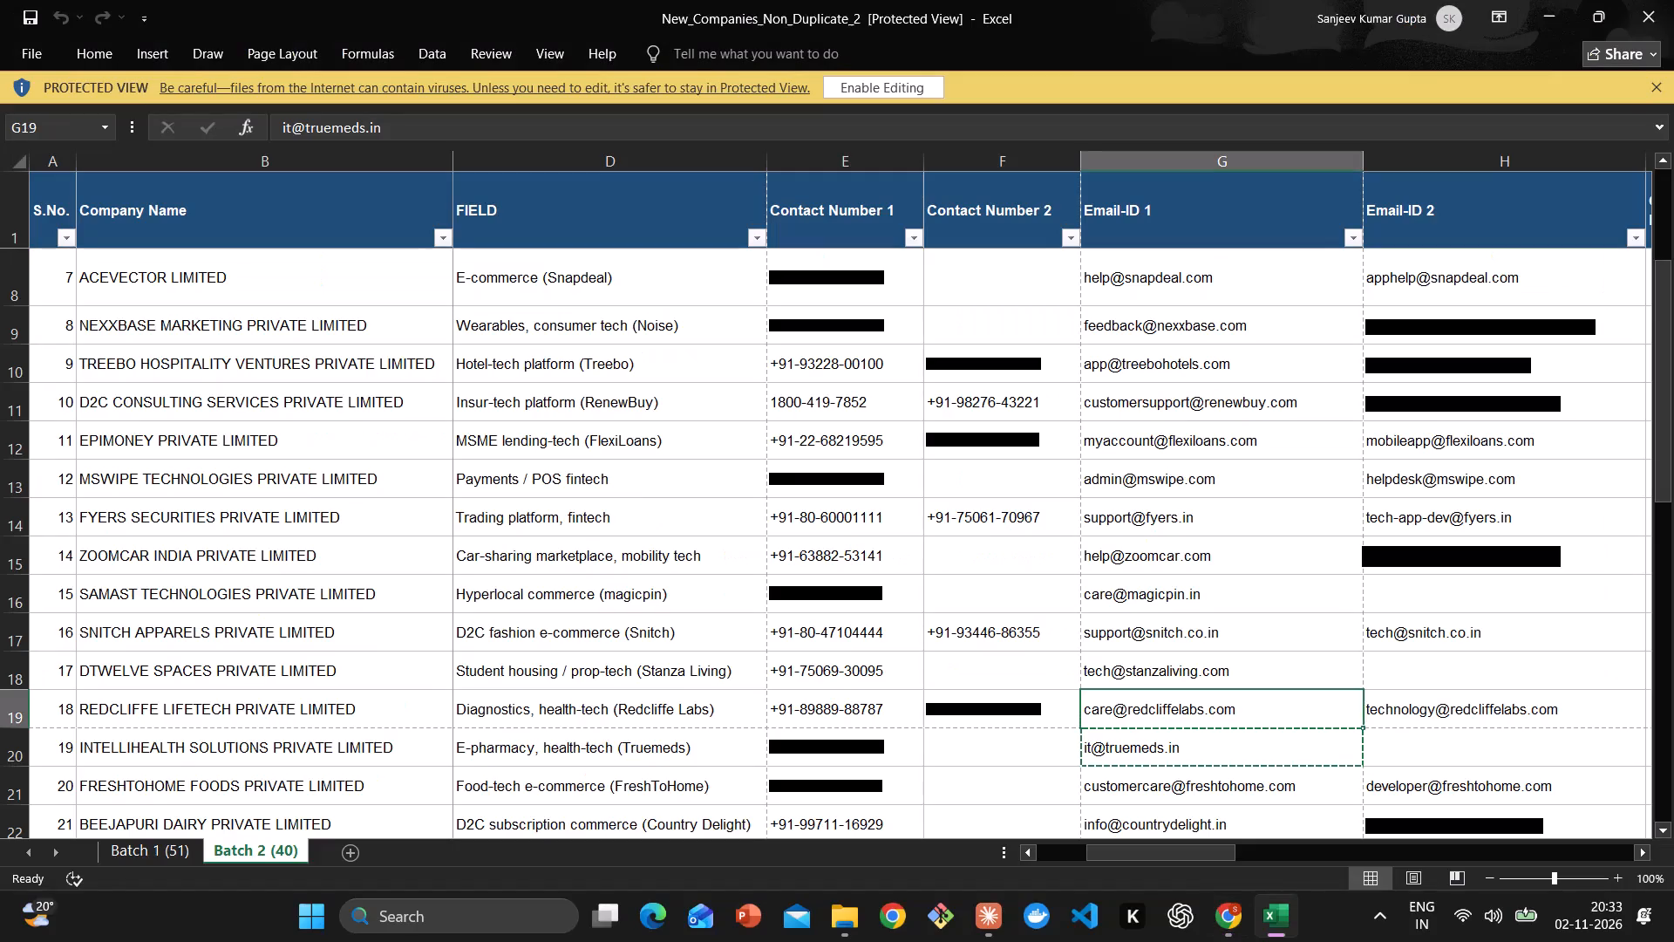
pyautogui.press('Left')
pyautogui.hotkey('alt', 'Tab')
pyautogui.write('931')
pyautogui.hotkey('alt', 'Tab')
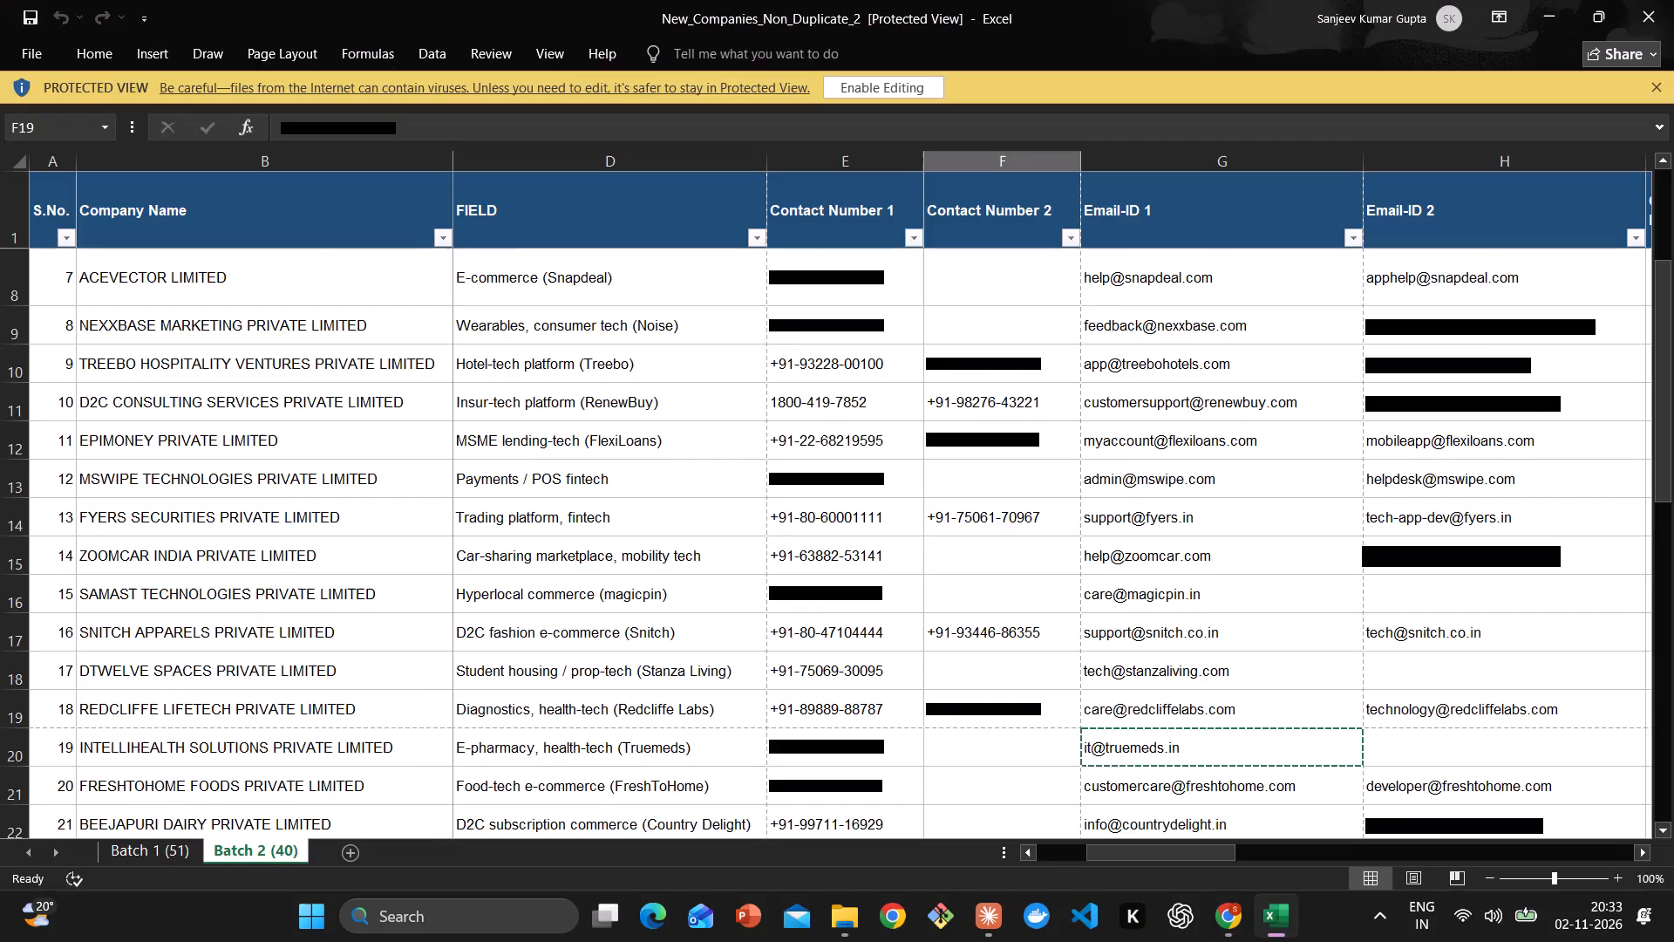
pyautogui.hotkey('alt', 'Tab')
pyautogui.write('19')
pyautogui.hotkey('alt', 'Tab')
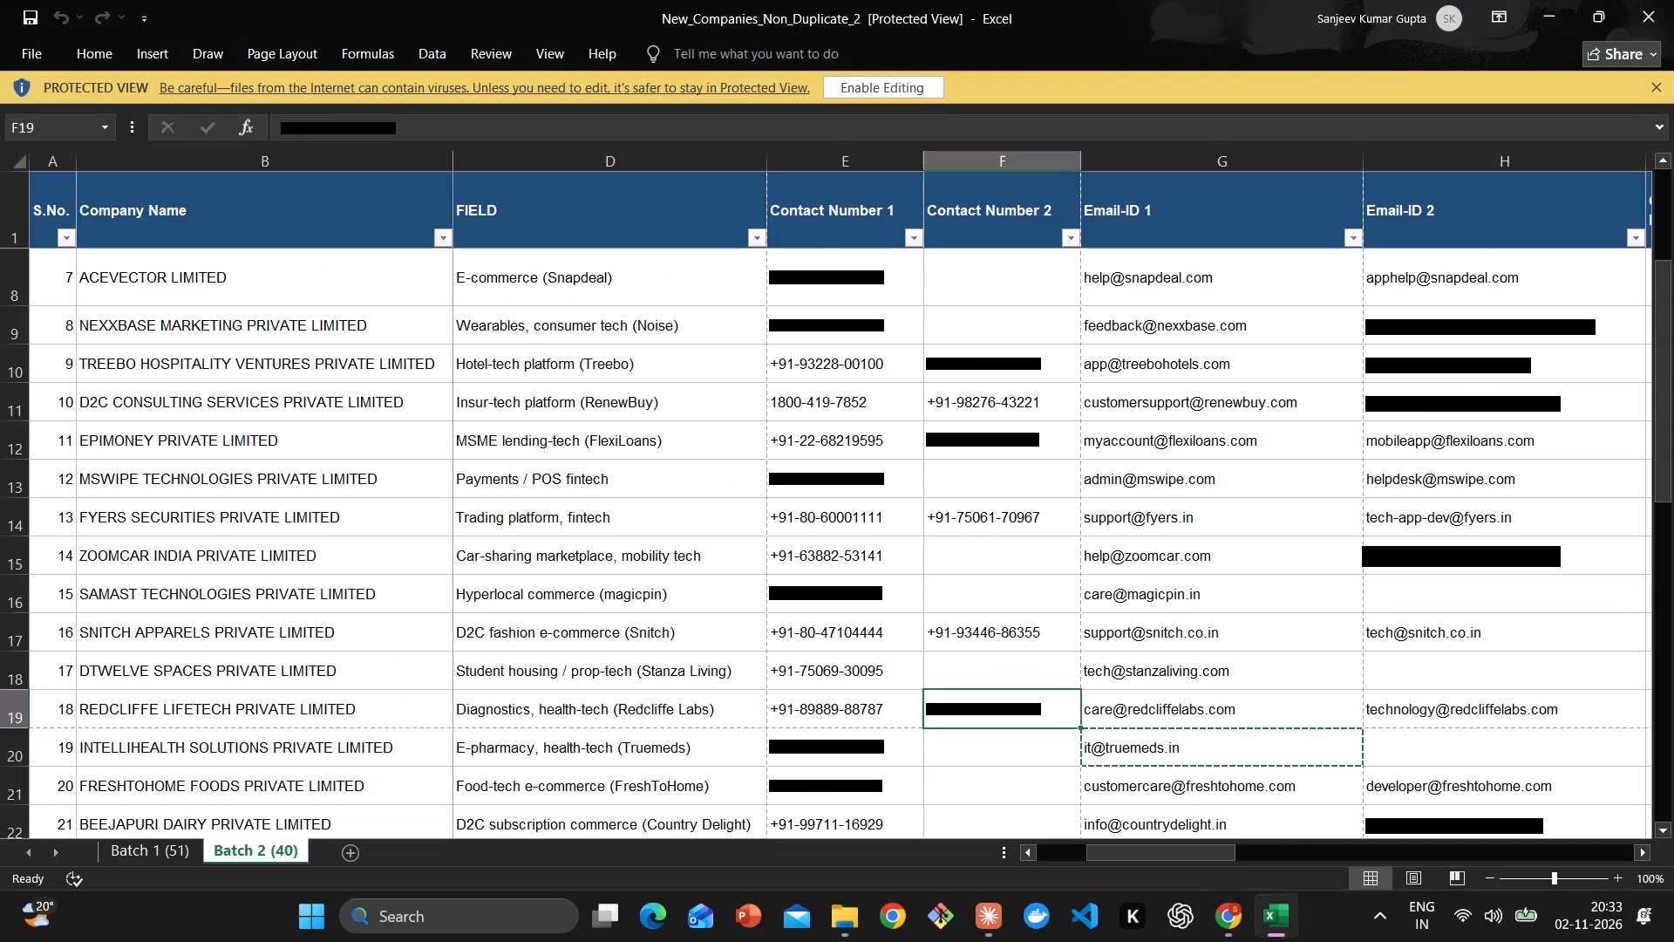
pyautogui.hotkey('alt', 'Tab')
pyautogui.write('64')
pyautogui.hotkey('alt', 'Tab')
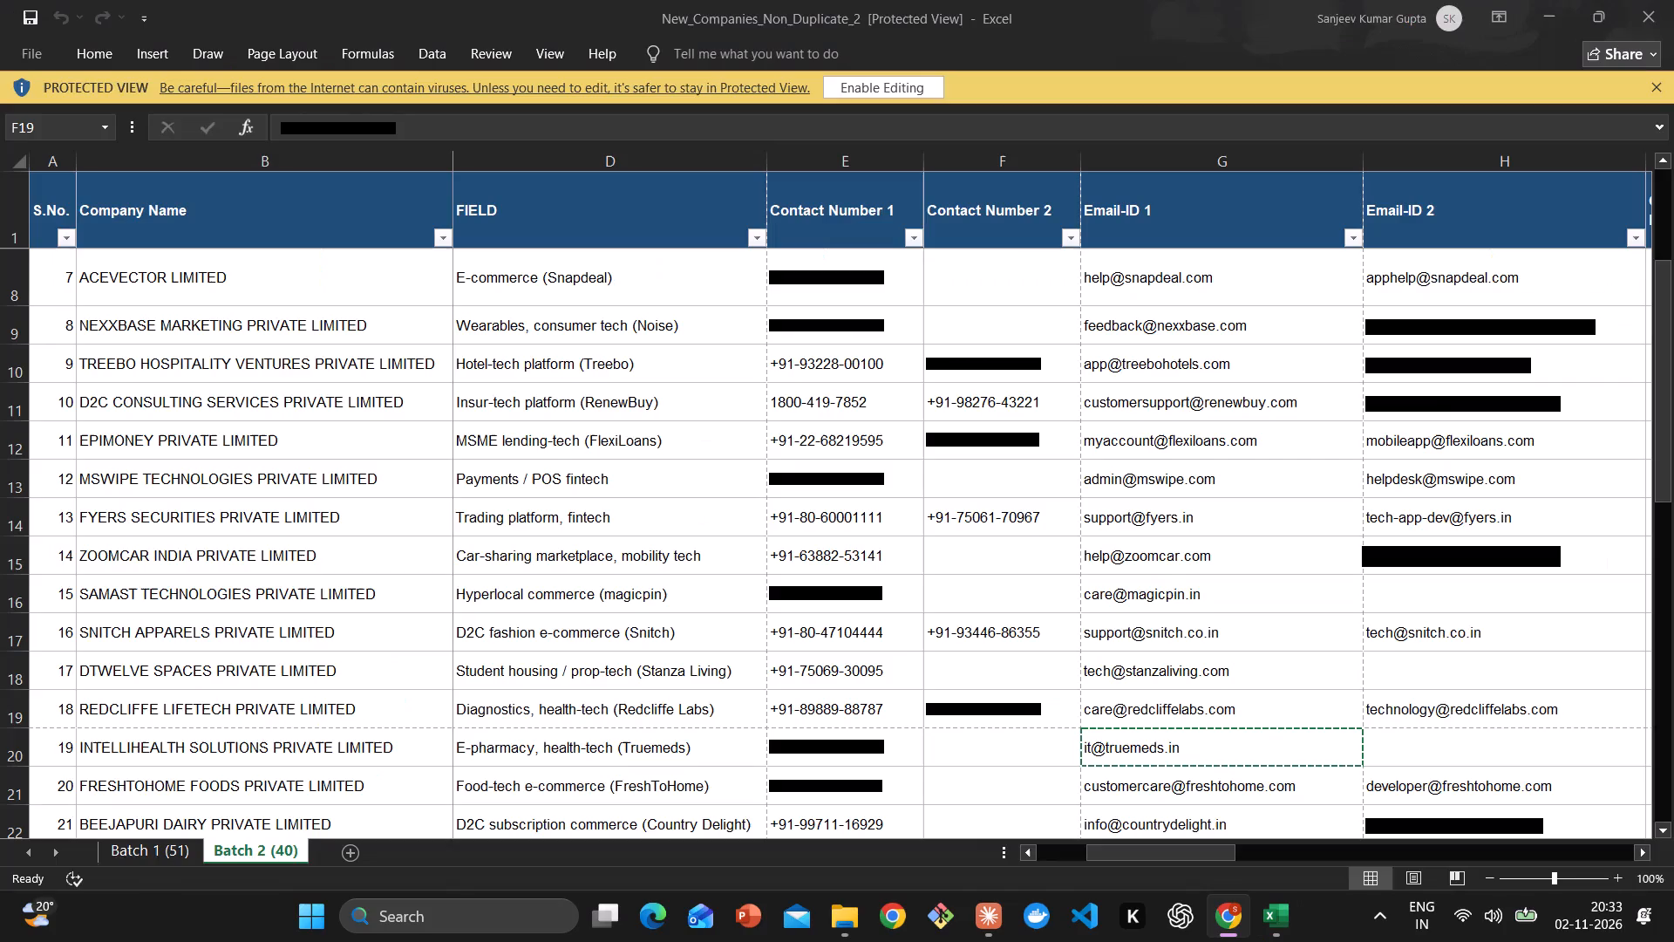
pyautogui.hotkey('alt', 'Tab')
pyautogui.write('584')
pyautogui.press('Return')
# Copy FRESHTOHOME FOODS' Email-ID 2 from the Excel workbook into its Email-ID cell in the database sheet.
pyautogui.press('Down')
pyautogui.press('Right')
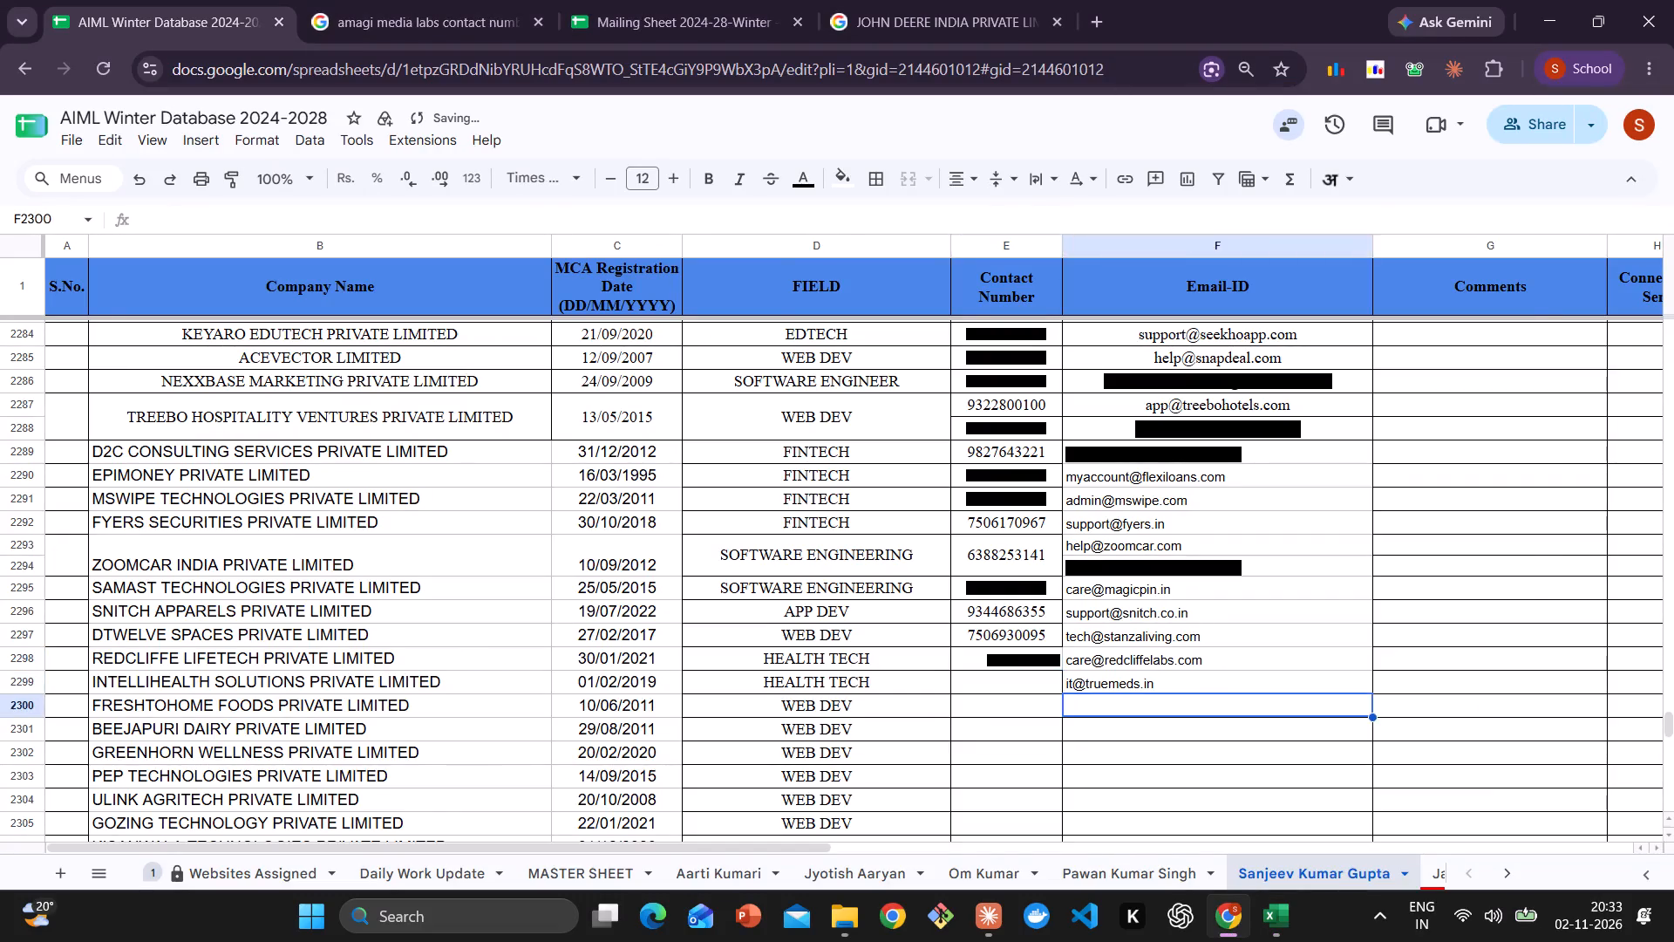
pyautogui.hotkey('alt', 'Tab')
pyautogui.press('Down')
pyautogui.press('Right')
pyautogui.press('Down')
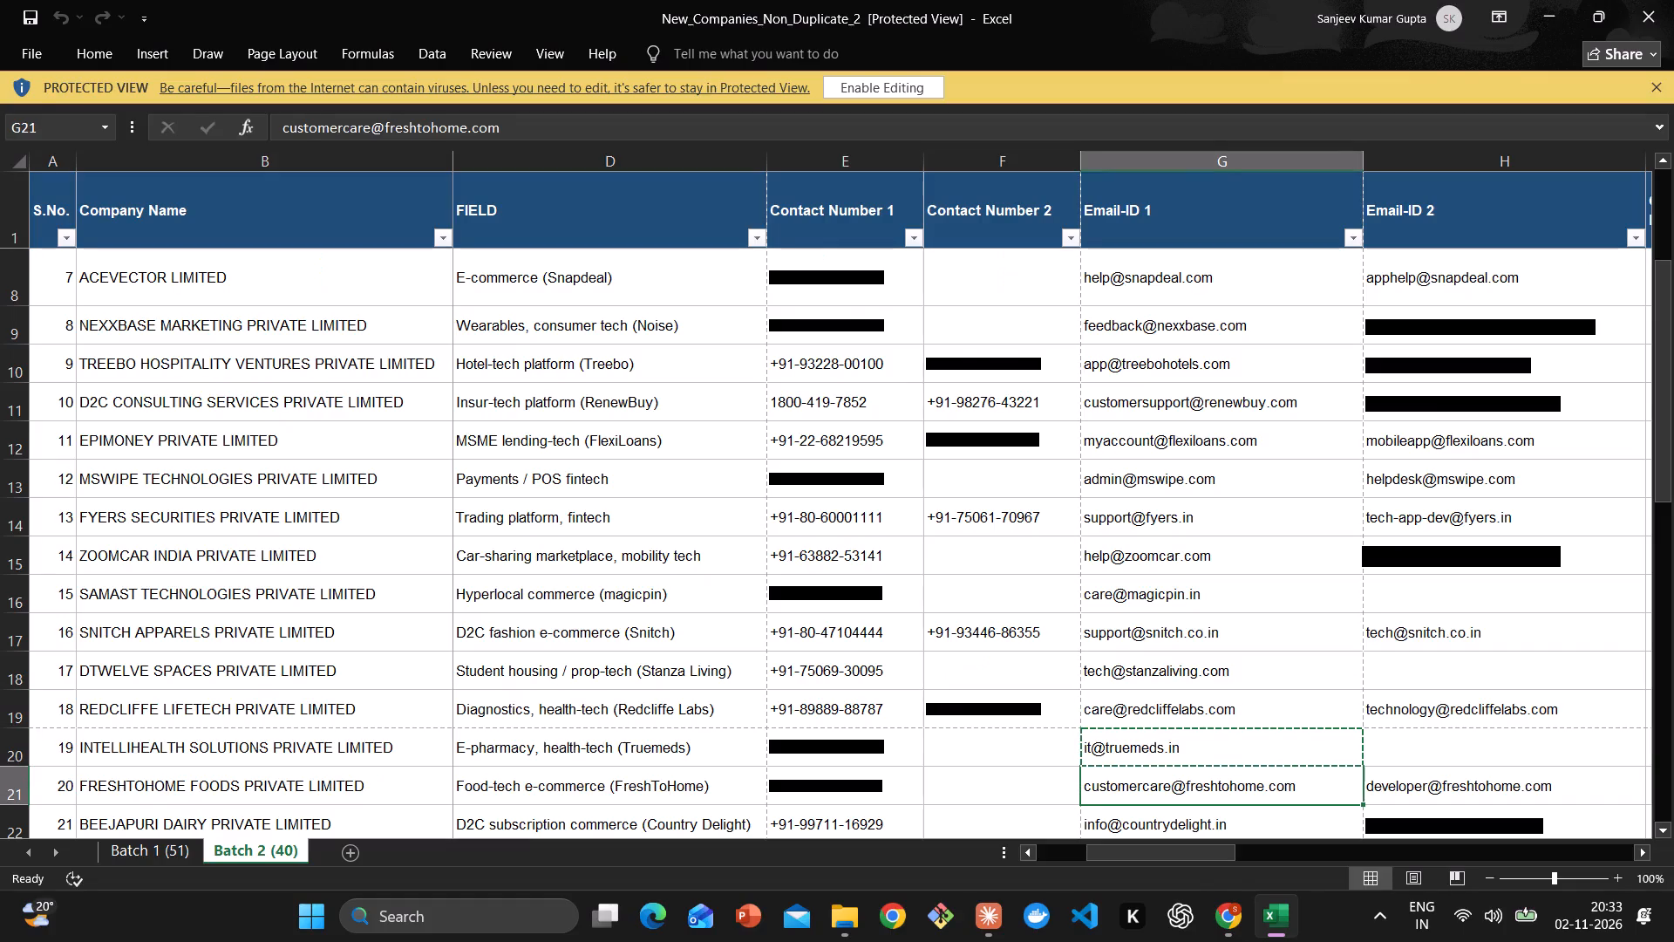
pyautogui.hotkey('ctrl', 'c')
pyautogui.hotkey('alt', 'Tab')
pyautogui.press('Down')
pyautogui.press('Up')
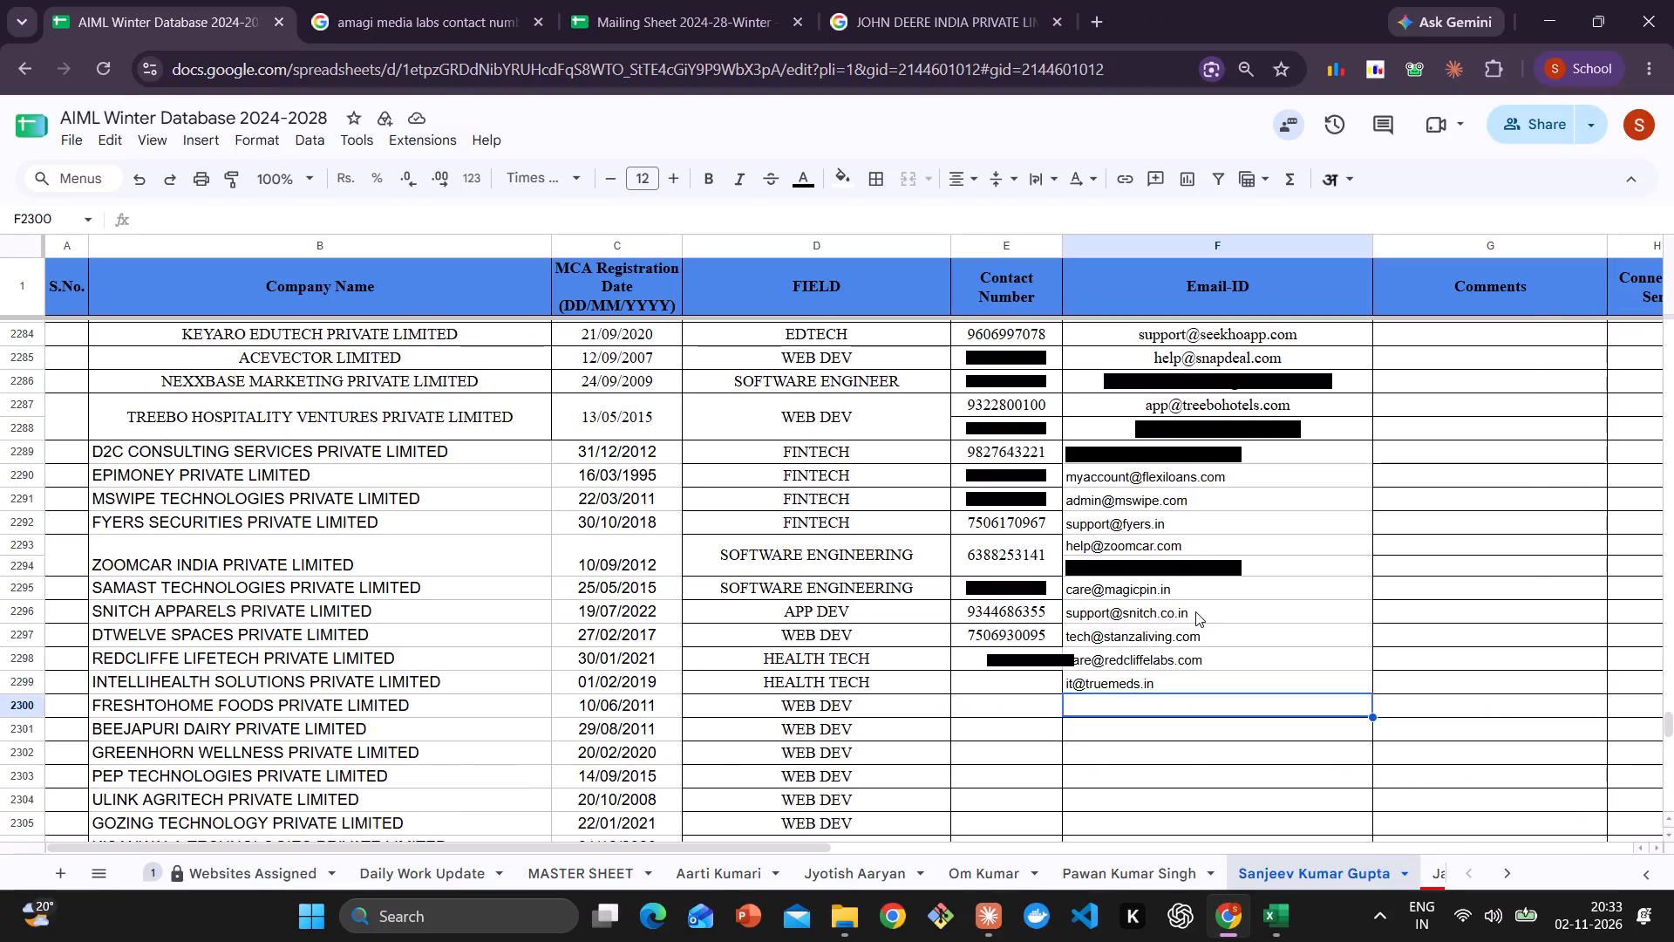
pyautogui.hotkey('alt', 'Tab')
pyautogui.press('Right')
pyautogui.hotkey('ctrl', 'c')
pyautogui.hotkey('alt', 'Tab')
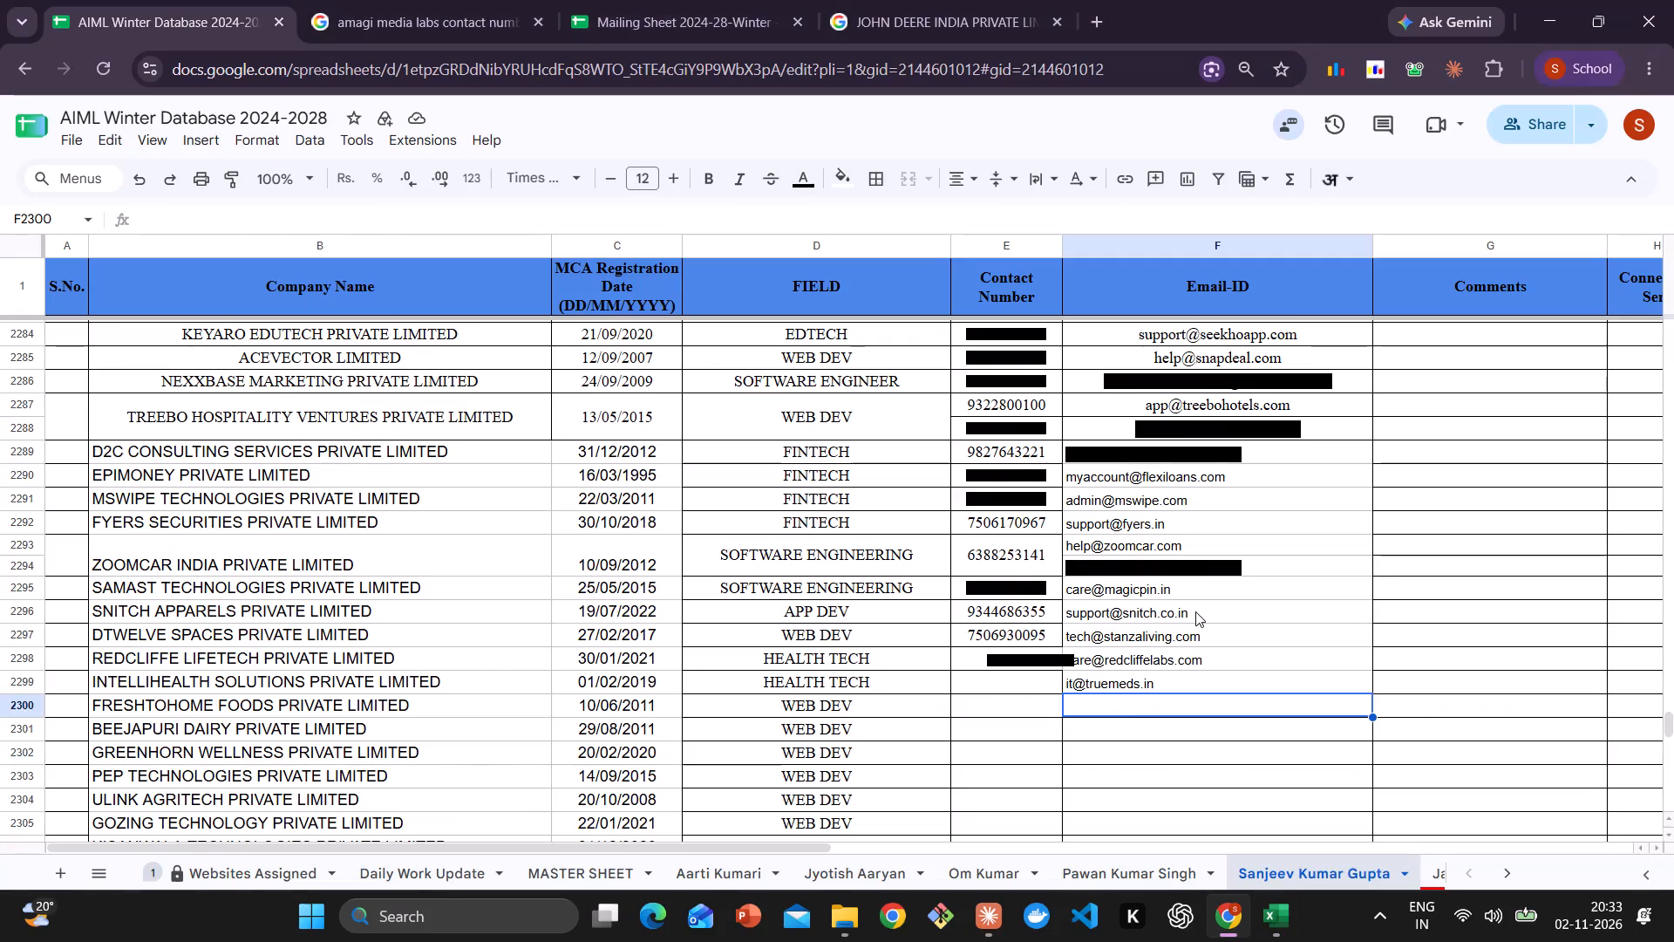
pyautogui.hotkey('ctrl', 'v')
# Enter the Contact Number for FRESHTOHOME FOODS, taken from its Contact Number 1 in the Excel workbook.
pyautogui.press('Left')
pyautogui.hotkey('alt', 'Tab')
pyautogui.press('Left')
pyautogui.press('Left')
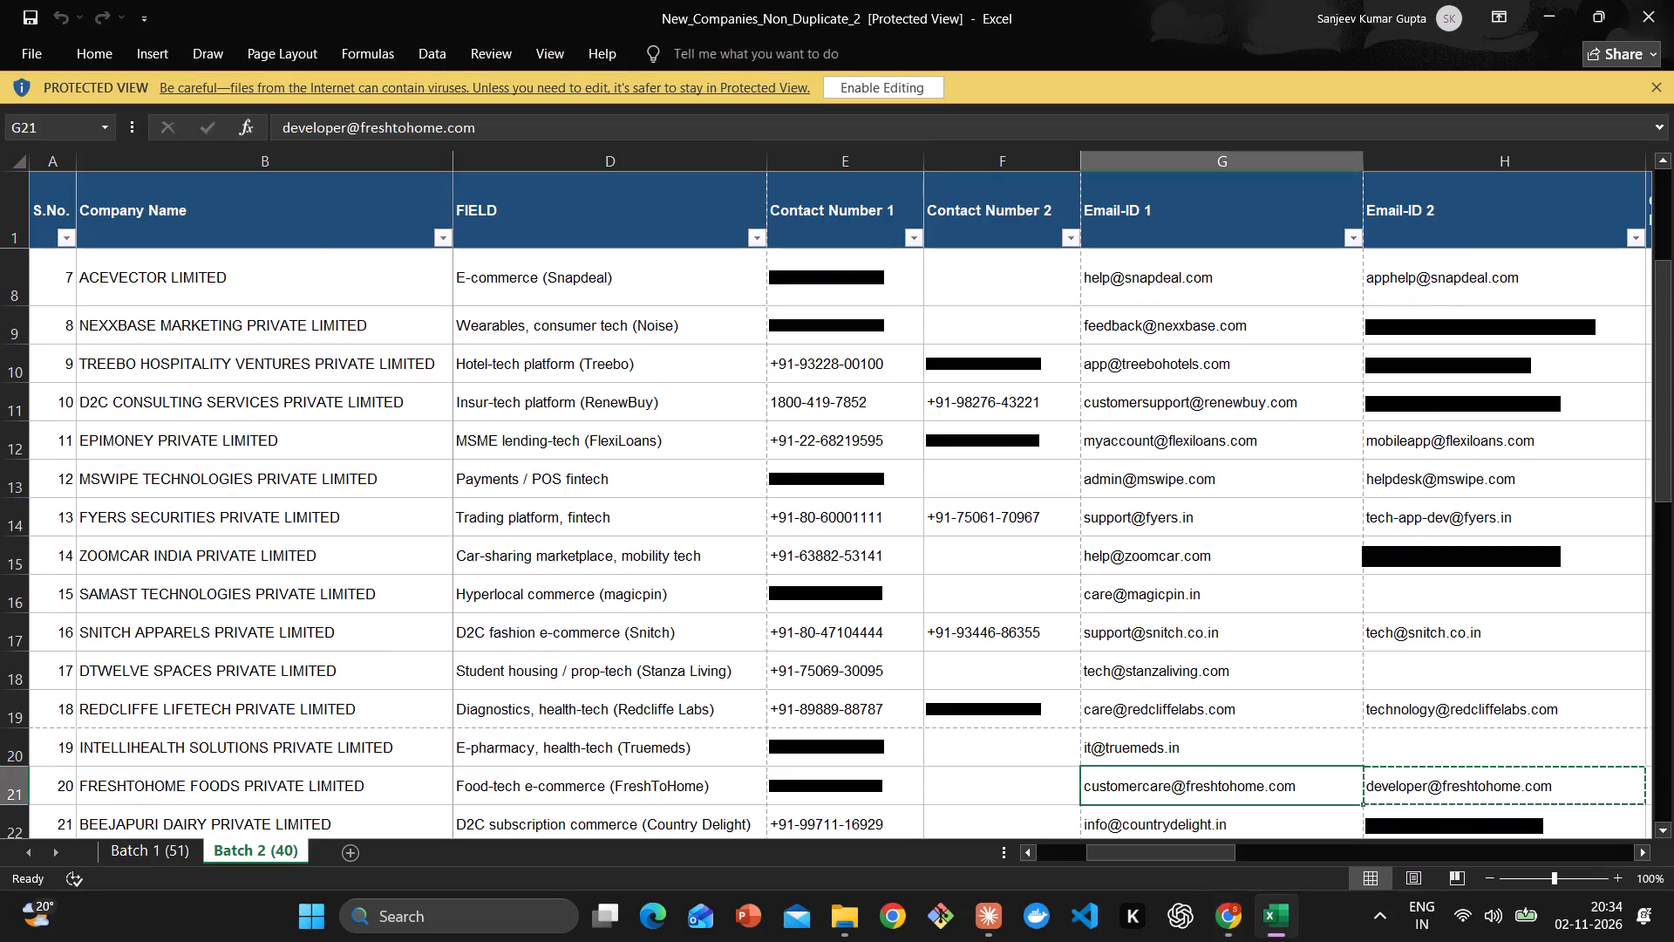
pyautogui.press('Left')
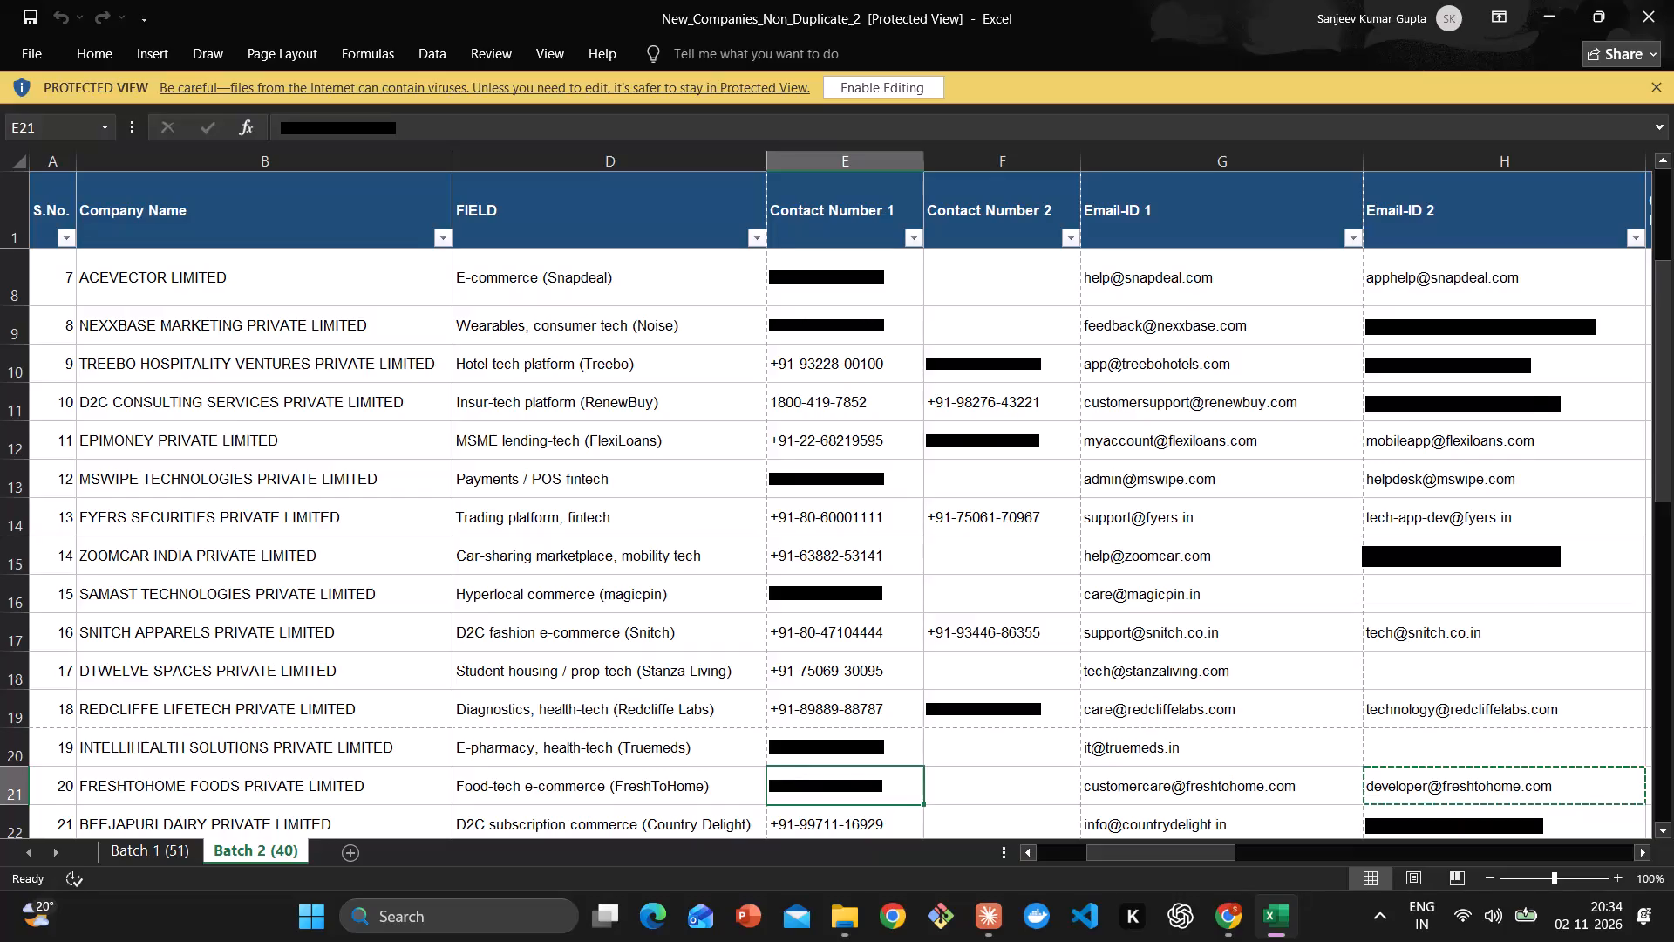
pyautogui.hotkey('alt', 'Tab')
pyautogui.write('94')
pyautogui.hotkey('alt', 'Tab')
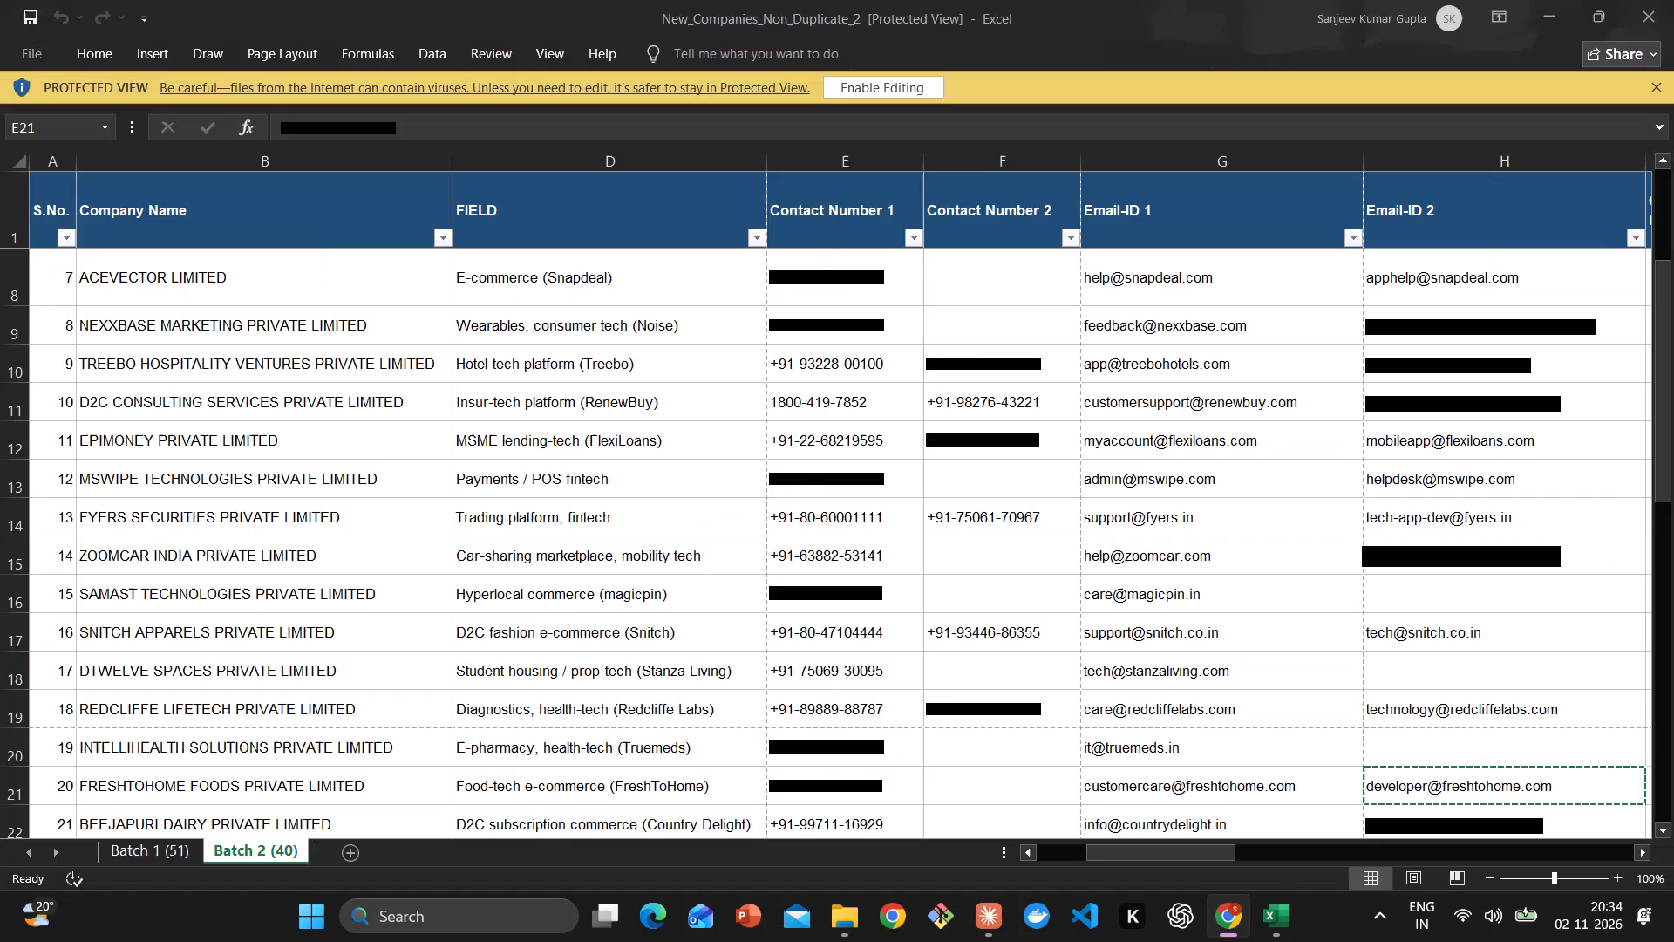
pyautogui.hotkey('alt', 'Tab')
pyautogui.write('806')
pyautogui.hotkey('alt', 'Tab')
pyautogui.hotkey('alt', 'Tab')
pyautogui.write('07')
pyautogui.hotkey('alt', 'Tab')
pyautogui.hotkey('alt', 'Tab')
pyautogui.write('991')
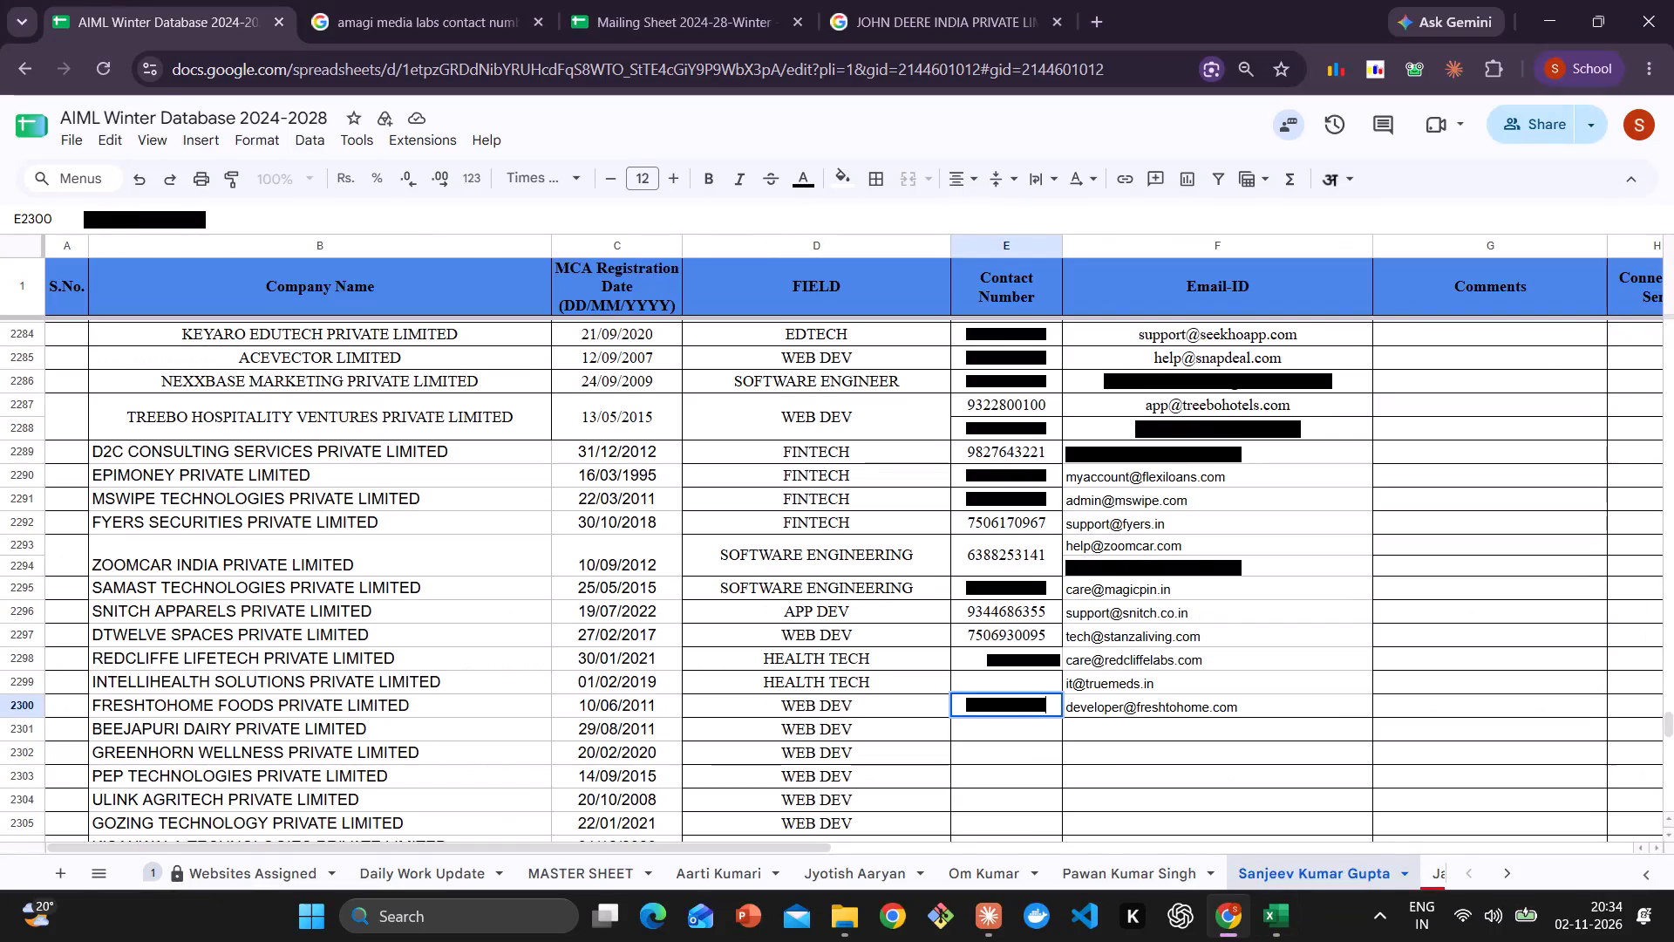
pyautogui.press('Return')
# Copy BEEJAPURI DAIRY's Email-ID 2 from the Excel workbook into its Email-ID cell.
pyautogui.click(1200, 732)
pyautogui.hotkey('alt', 'Tab')
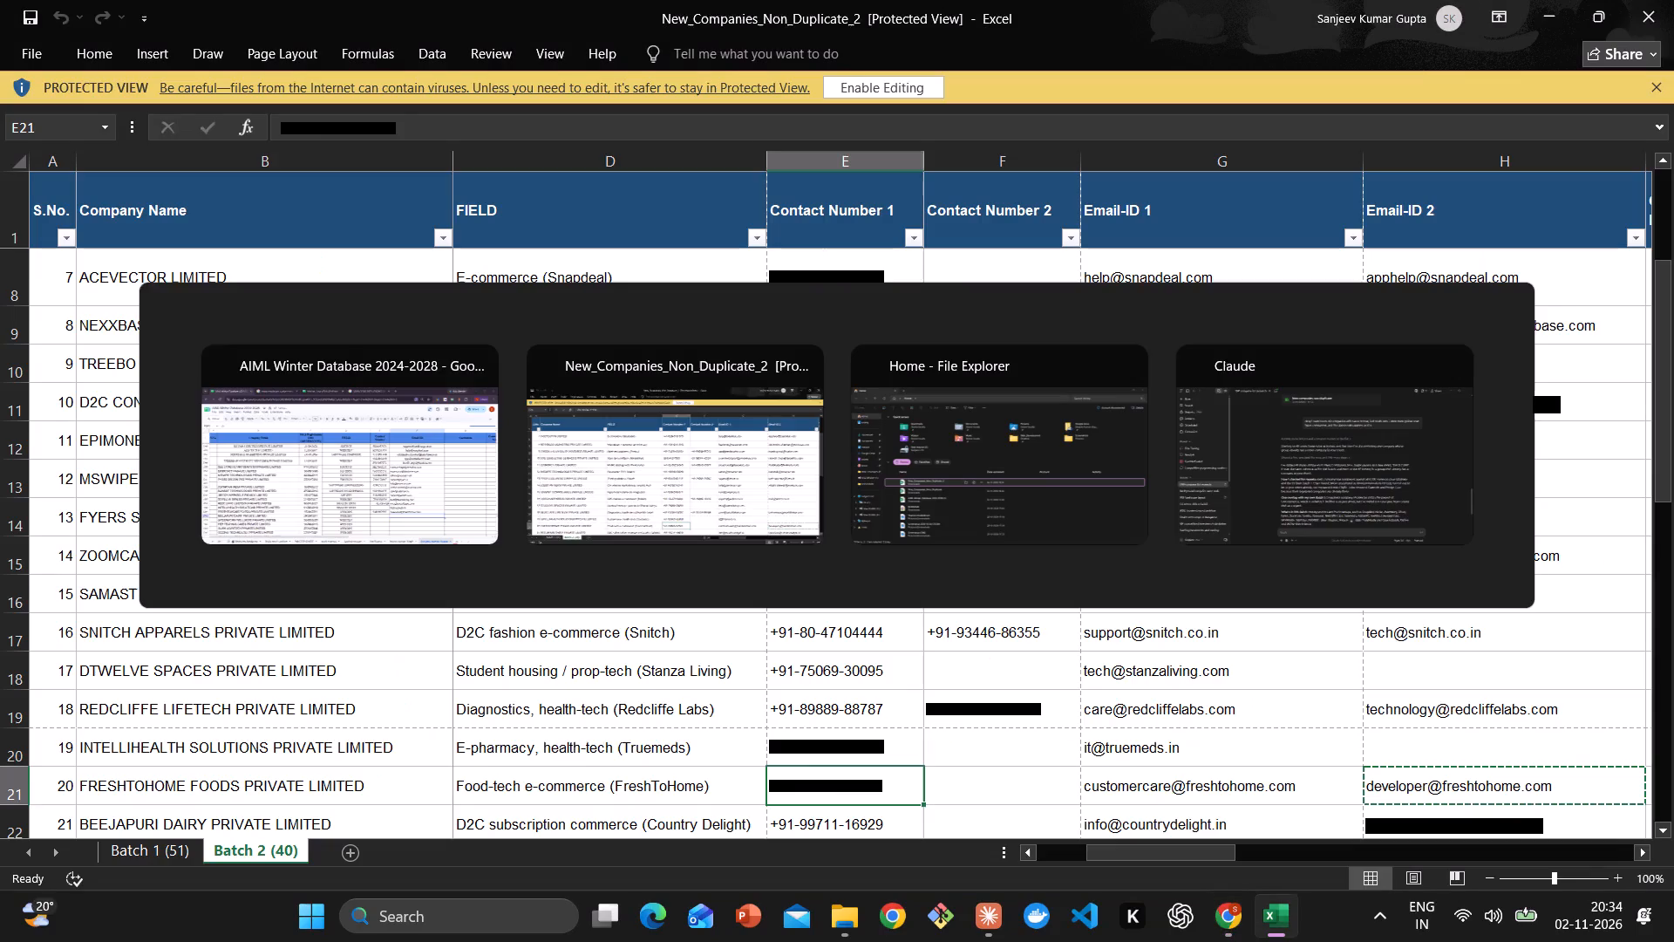
pyautogui.scroll(-2, 1205, 753)
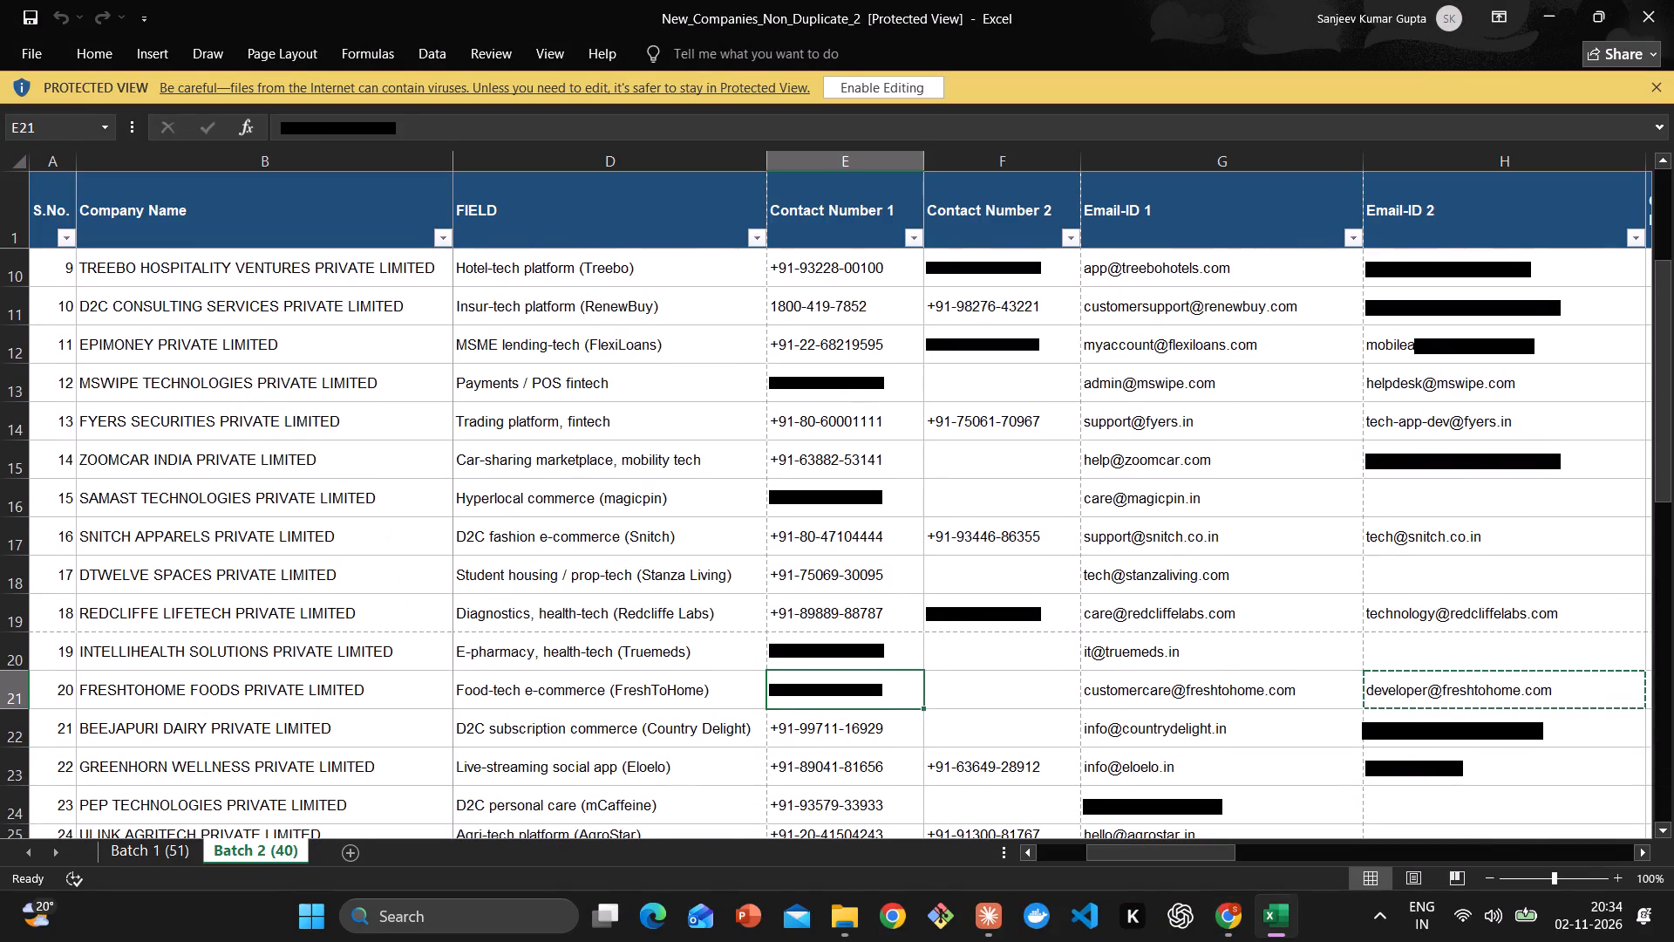
pyautogui.click(1403, 728)
pyautogui.hotkey('ctrl', 'c')
pyautogui.hotkey('alt', 'Tab')
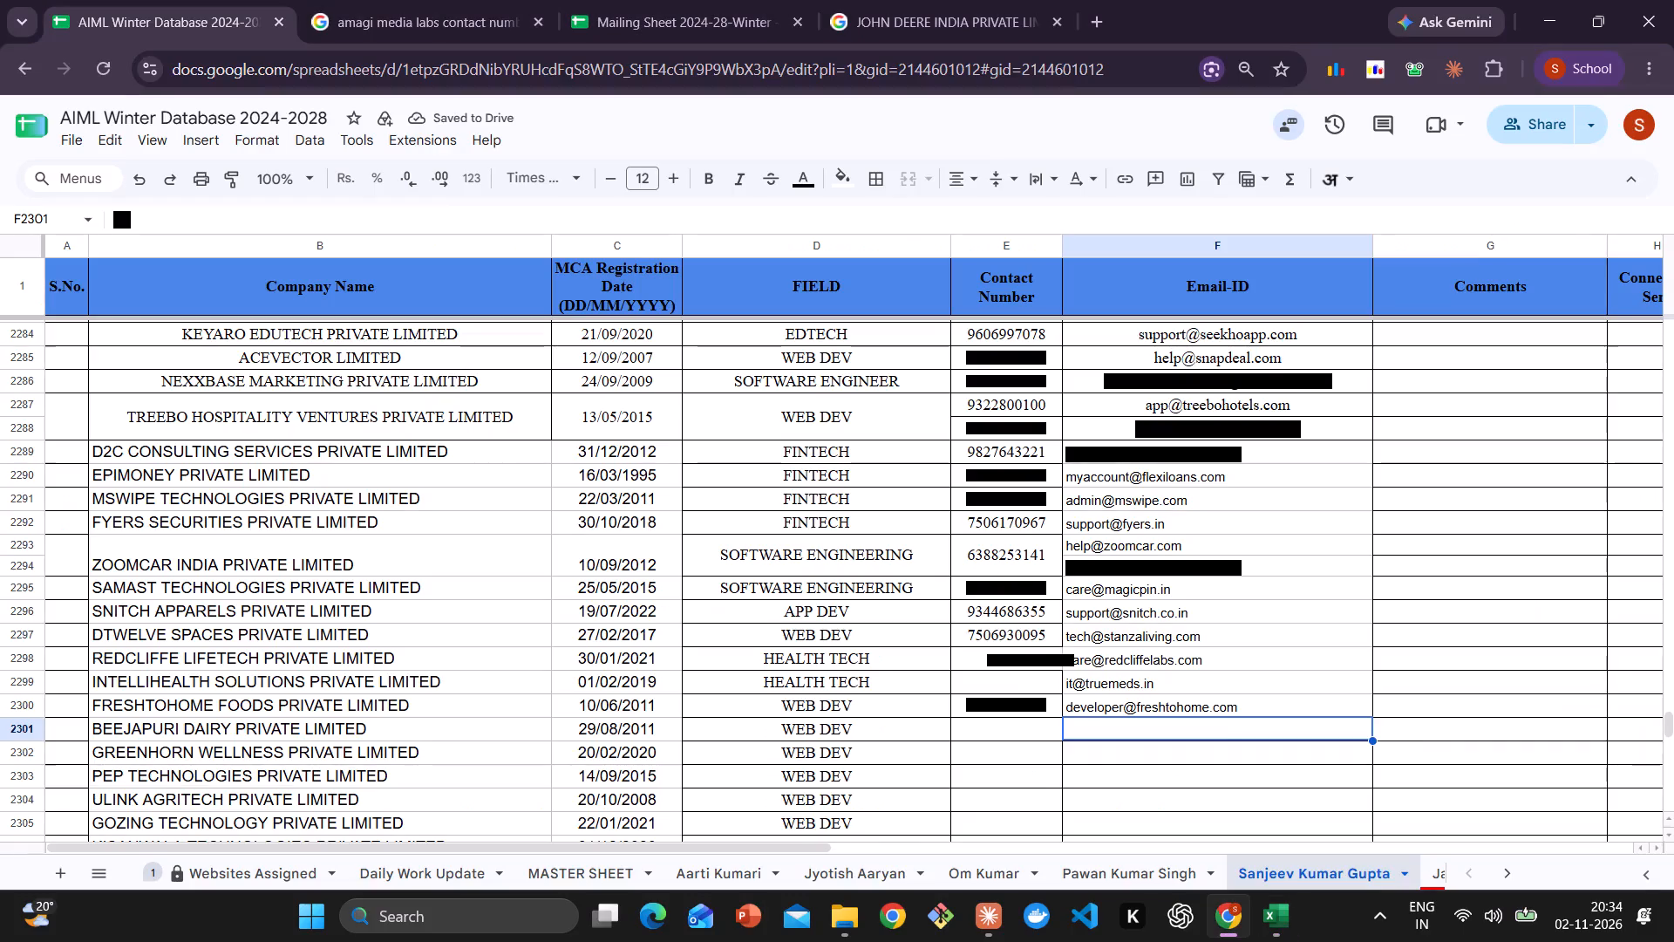
pyautogui.hotkey('ctrl', 'v')
pyautogui.press('Return')
pyautogui.hotkey('alt', 'Tab')
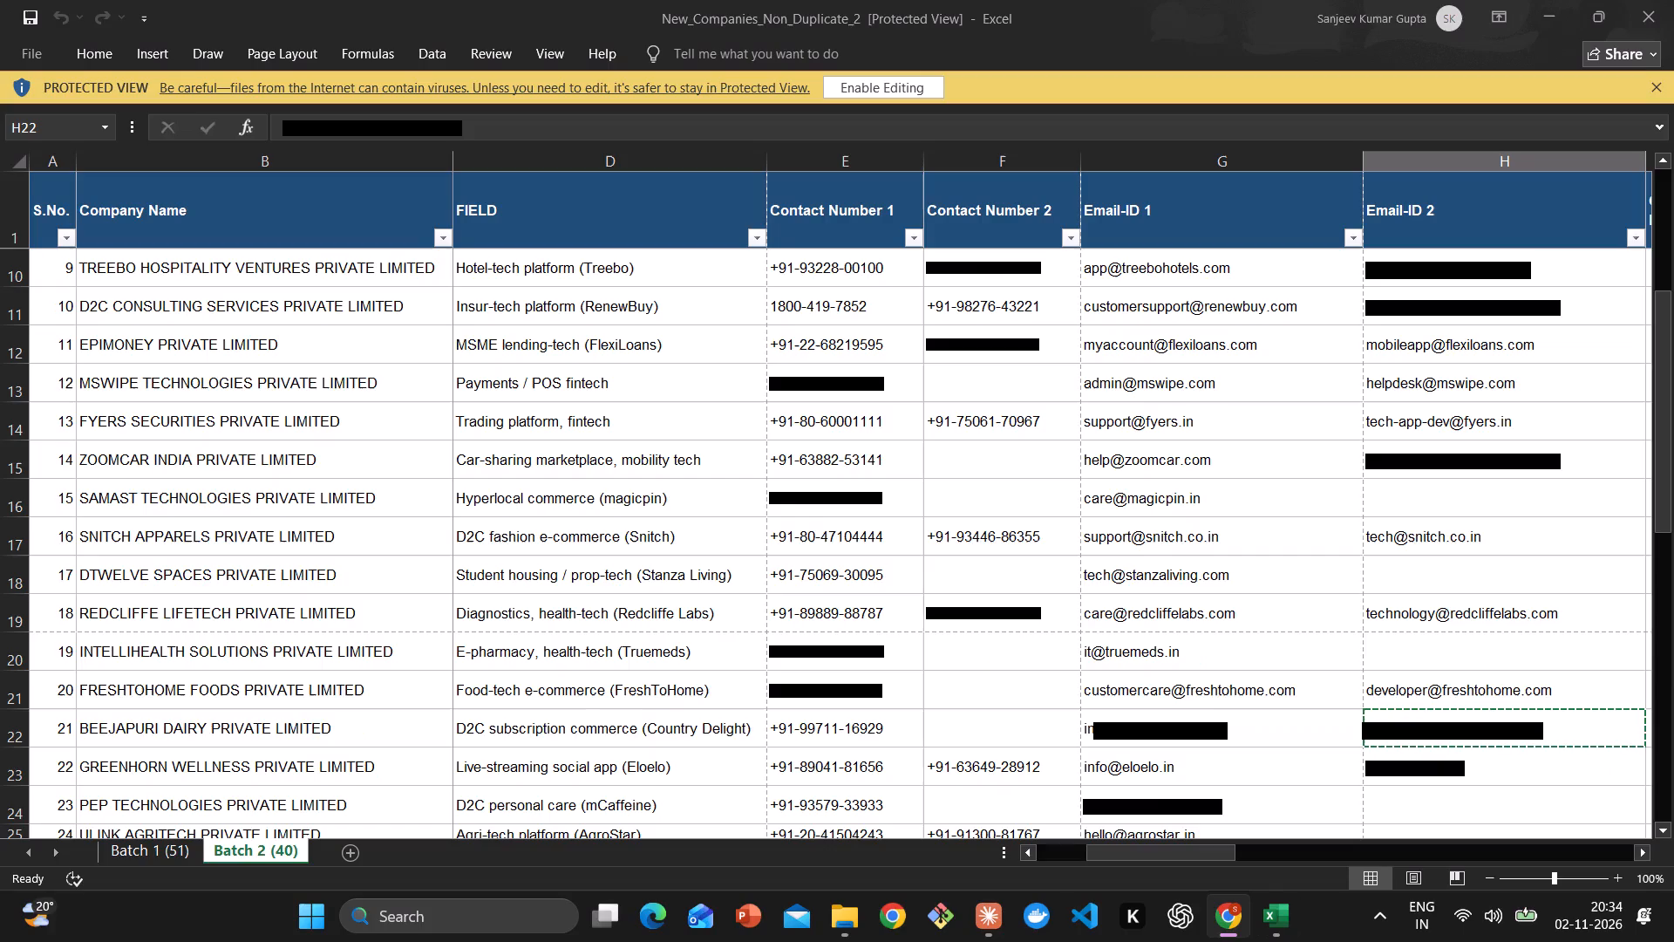
pyautogui.hotkey('alt', 'Tab')
pyautogui.press('Down')
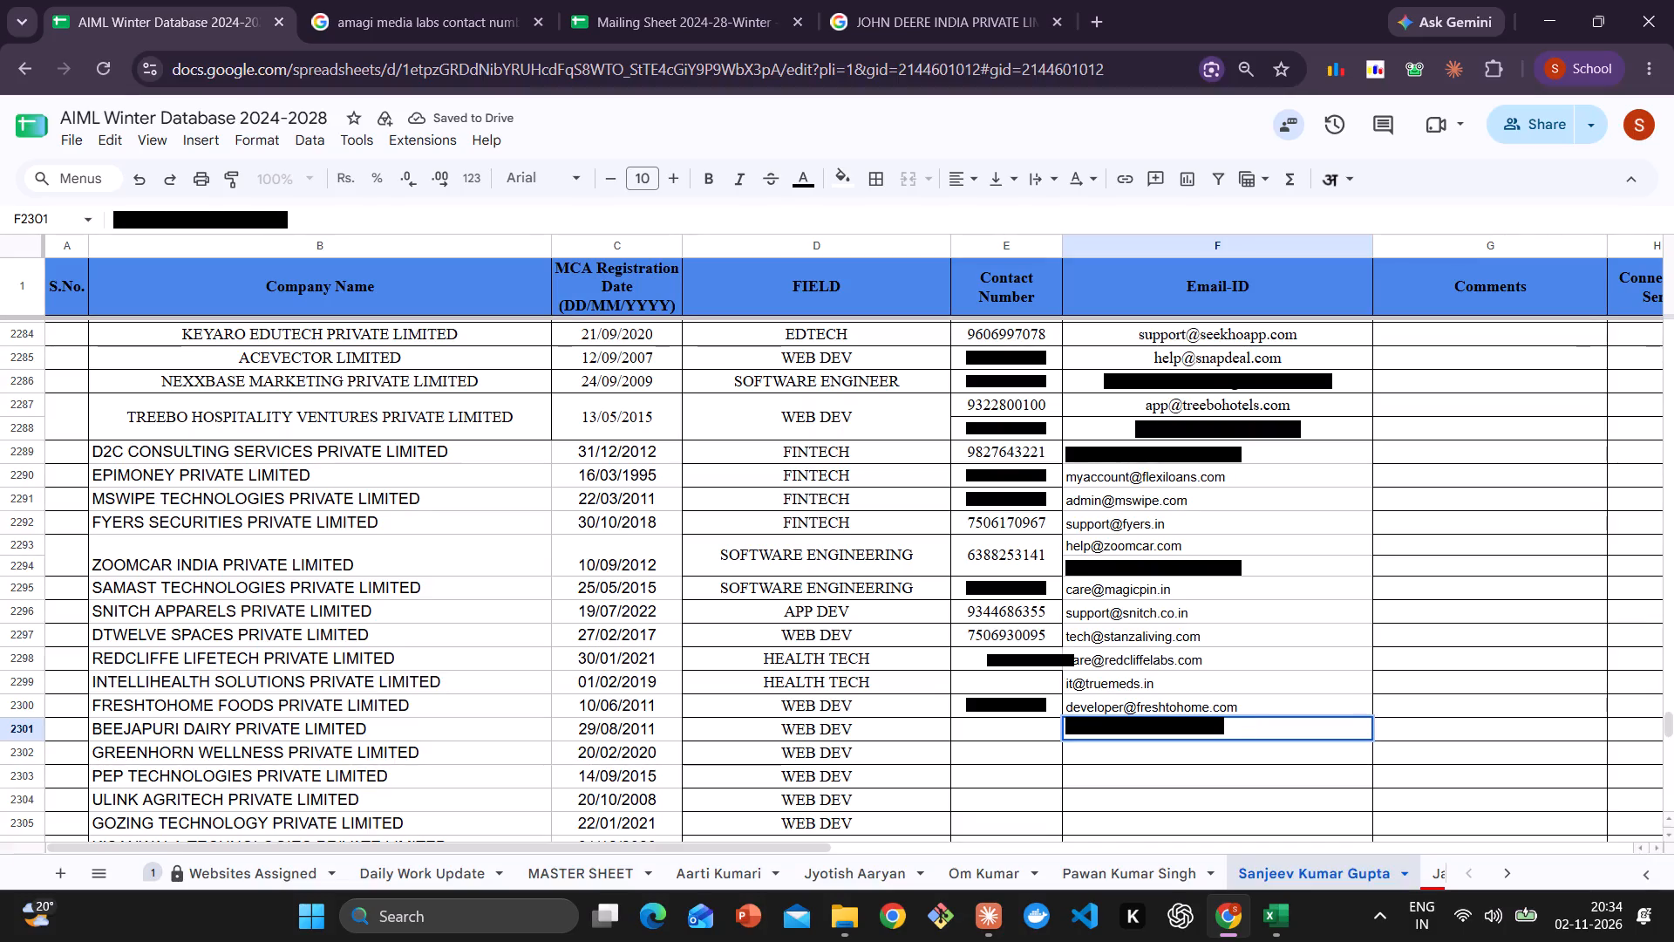
pyautogui.press('Return')
# Copy GREENHORN WELLNESS' Email-ID 2 from the Excel workbook into its Email-ID cell.
pyautogui.press('Return')
pyautogui.hotkey('alt', 'Tab')
pyautogui.press('Down')
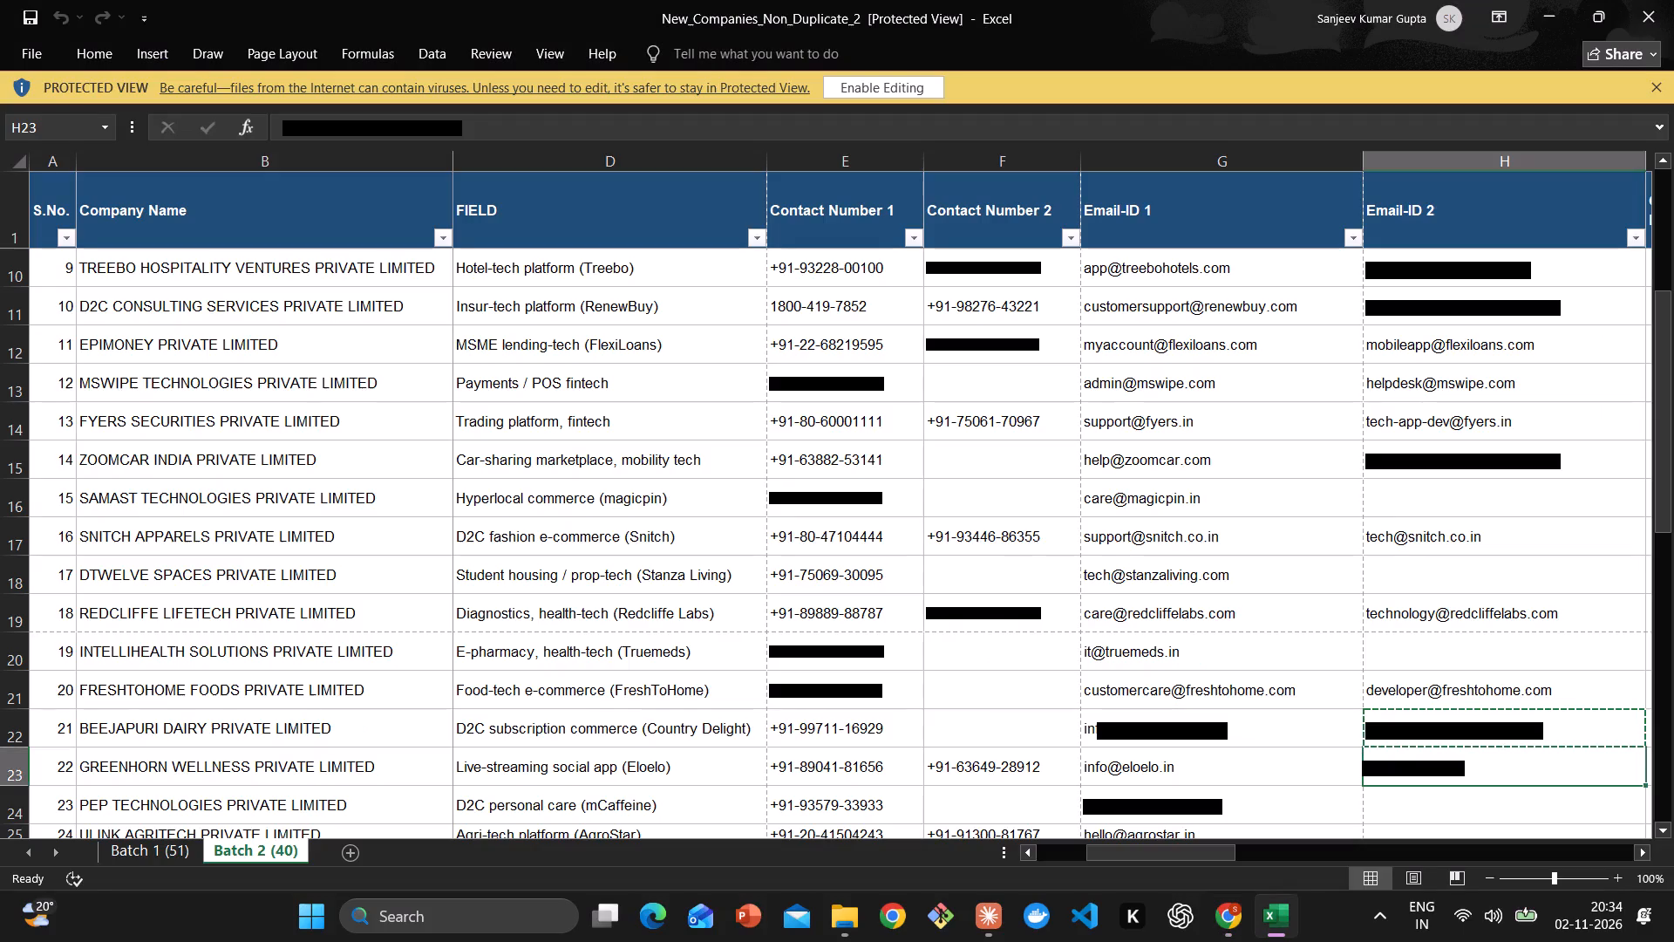
# Copy GREENHORN WELLNESS' Email-ID 2 from the Excel workbook into its Email-ID cell in the database sheet.
pyautogui.hotkey('ctrl', 'c')
pyautogui.hotkey('alt', 'Tab')
pyautogui.hotkey('ctrl', 'v')
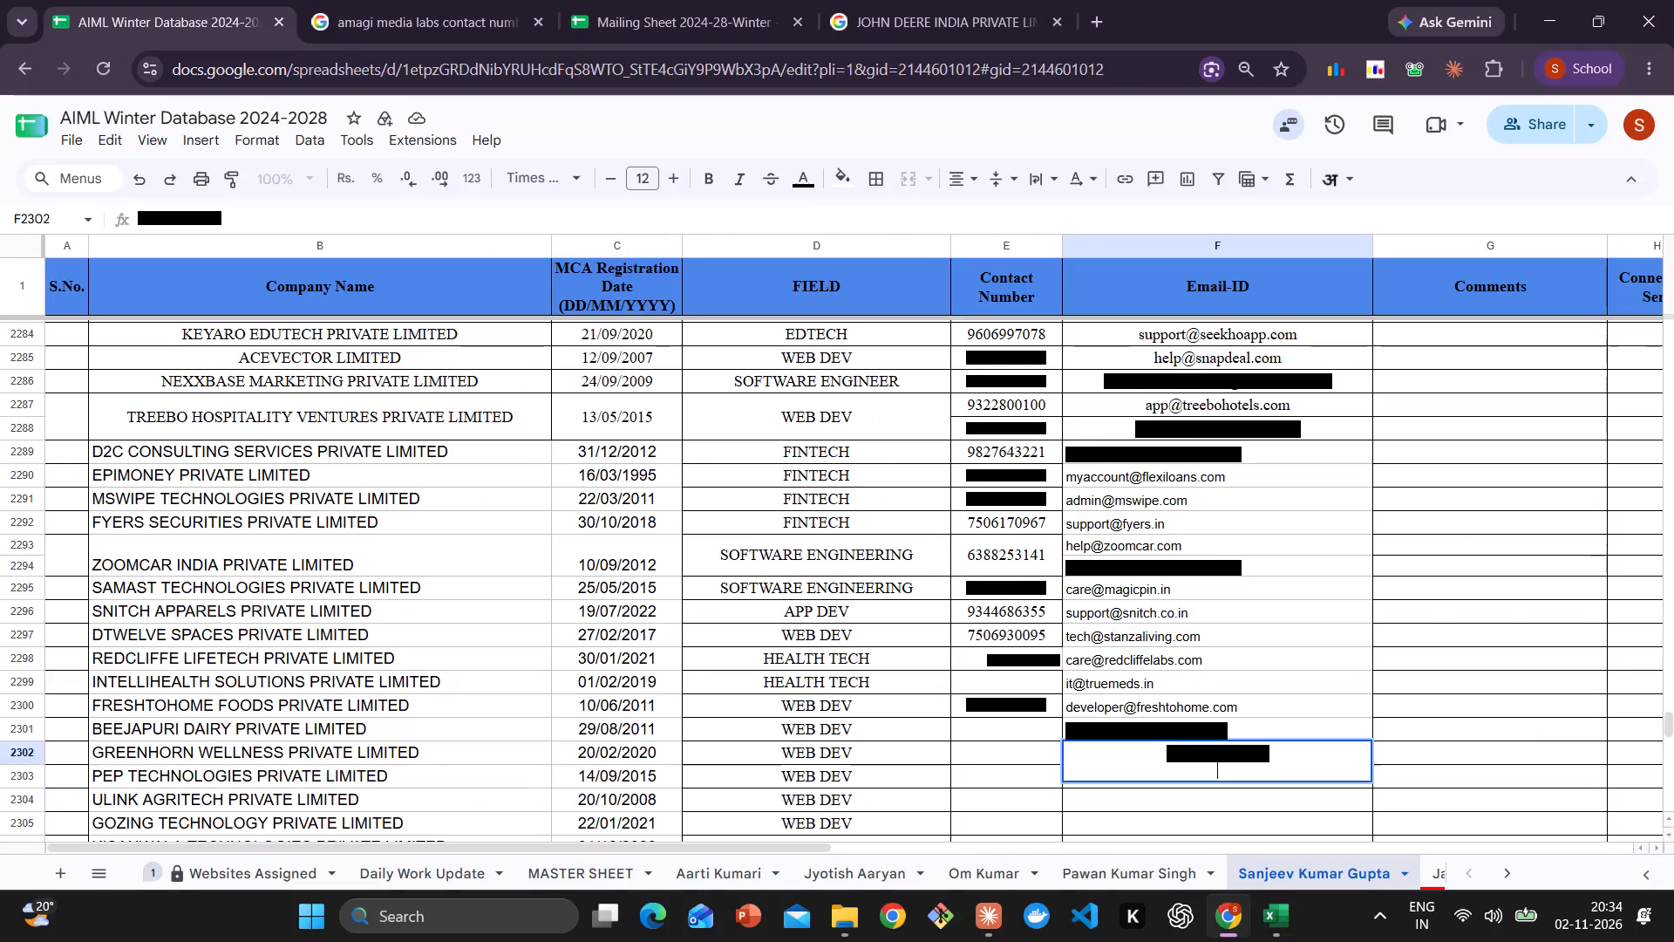
pyautogui.press('Return')
# Copy PEP TECHNOLOGIES' Email-ID 1 from the Excel workbook into its Email-ID cell in the database sheet.
pyautogui.hotkey('alt', 'Tab')
pyautogui.press('Down')
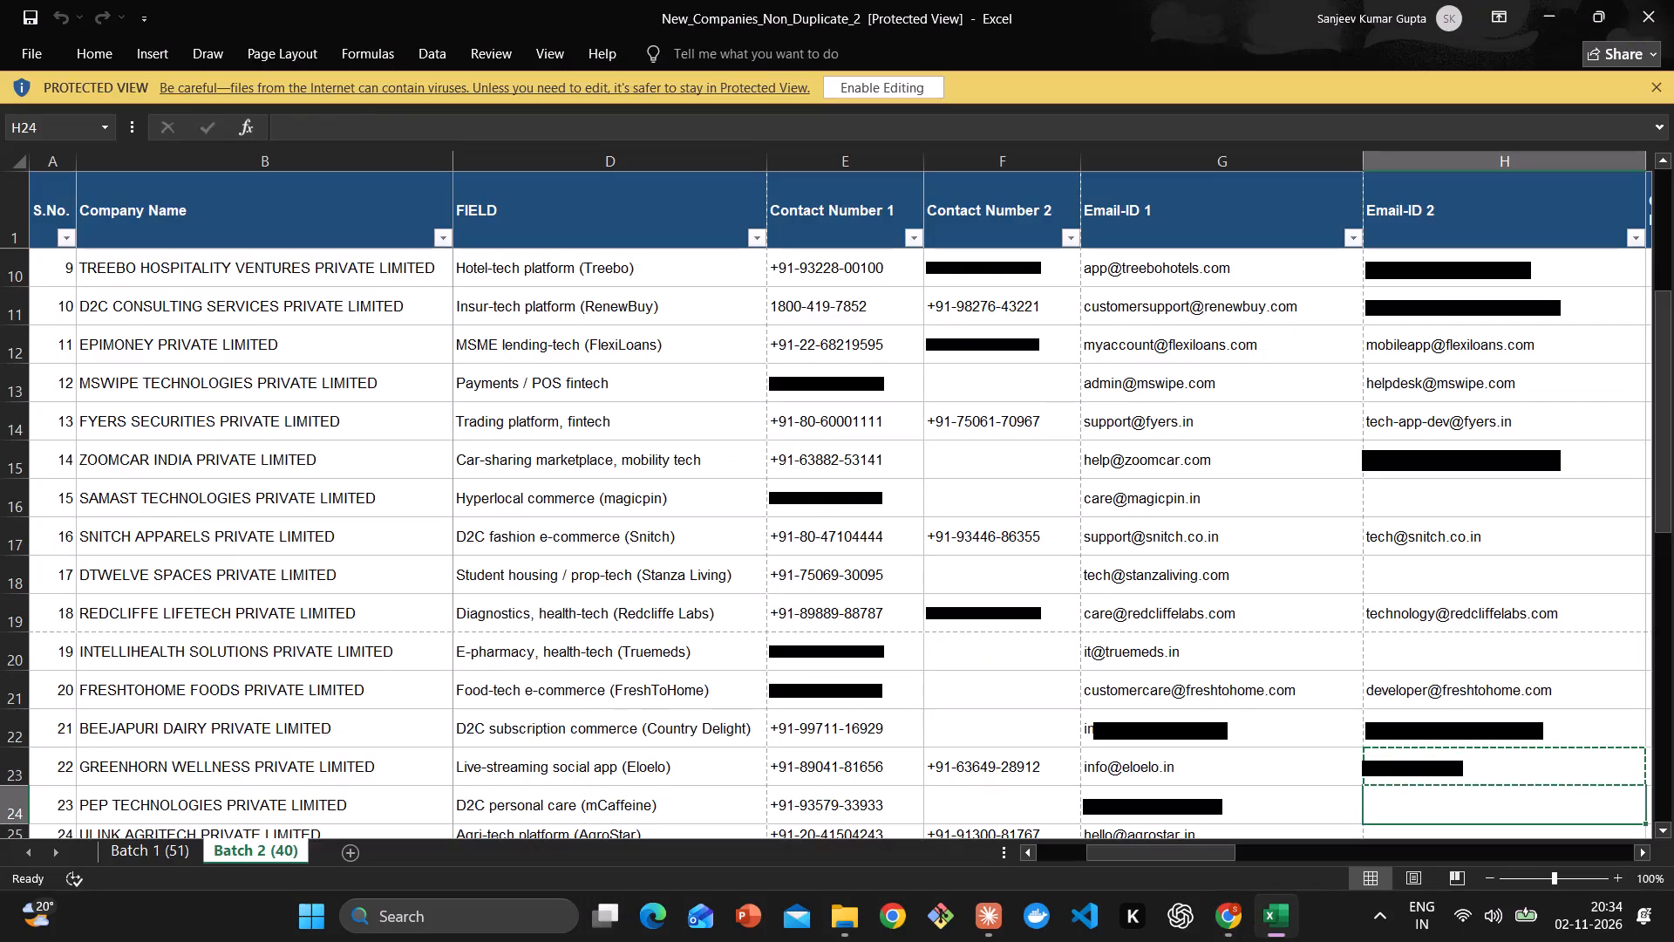
pyautogui.press('Left')
pyautogui.hotkey('ctrl', 'c')
pyautogui.hotkey('alt', 'Tab')
pyautogui.hotkey('ctrl', 'v')
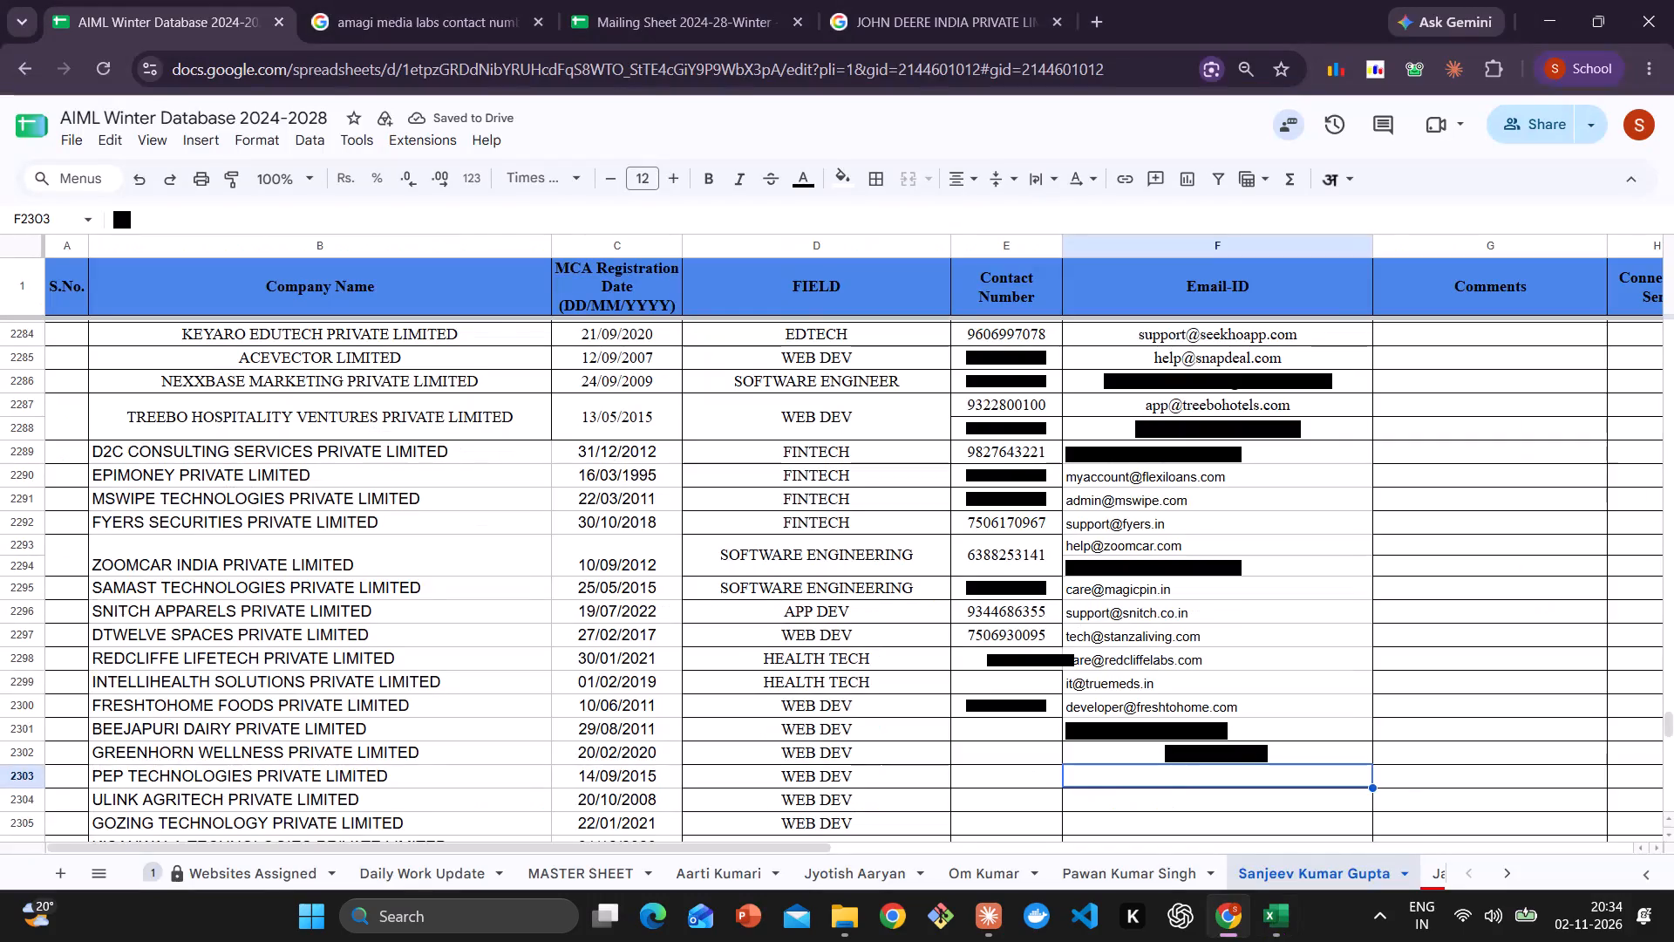
pyautogui.press('Return')
# Copy ULINK AGRITECH's Email-ID 1 from the Excel workbook into its Email-ID cell, pasting it as a cell rather than inside the cell's text.
pyautogui.hotkey('alt', 'Tab')
pyautogui.hotkey('alt', 'Tab')
pyautogui.press('Return')
pyautogui.press('Return')
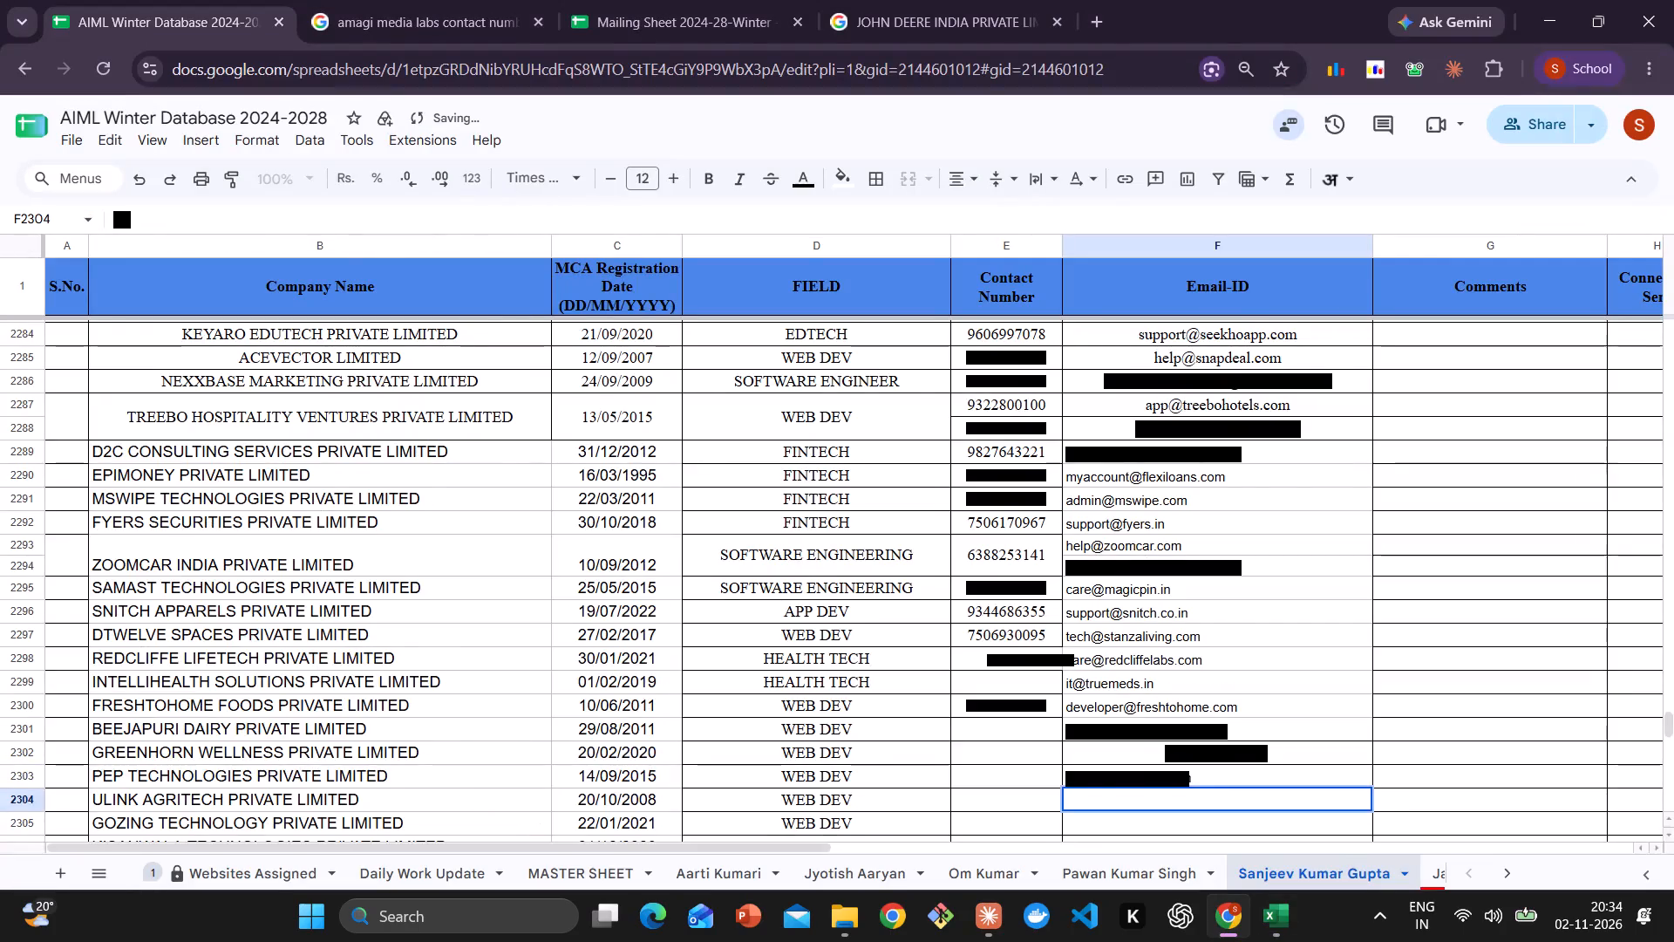
pyautogui.hotkey('alt', 'Tab')
pyautogui.scroll(-2, 1209, 720)
pyautogui.press('Down')
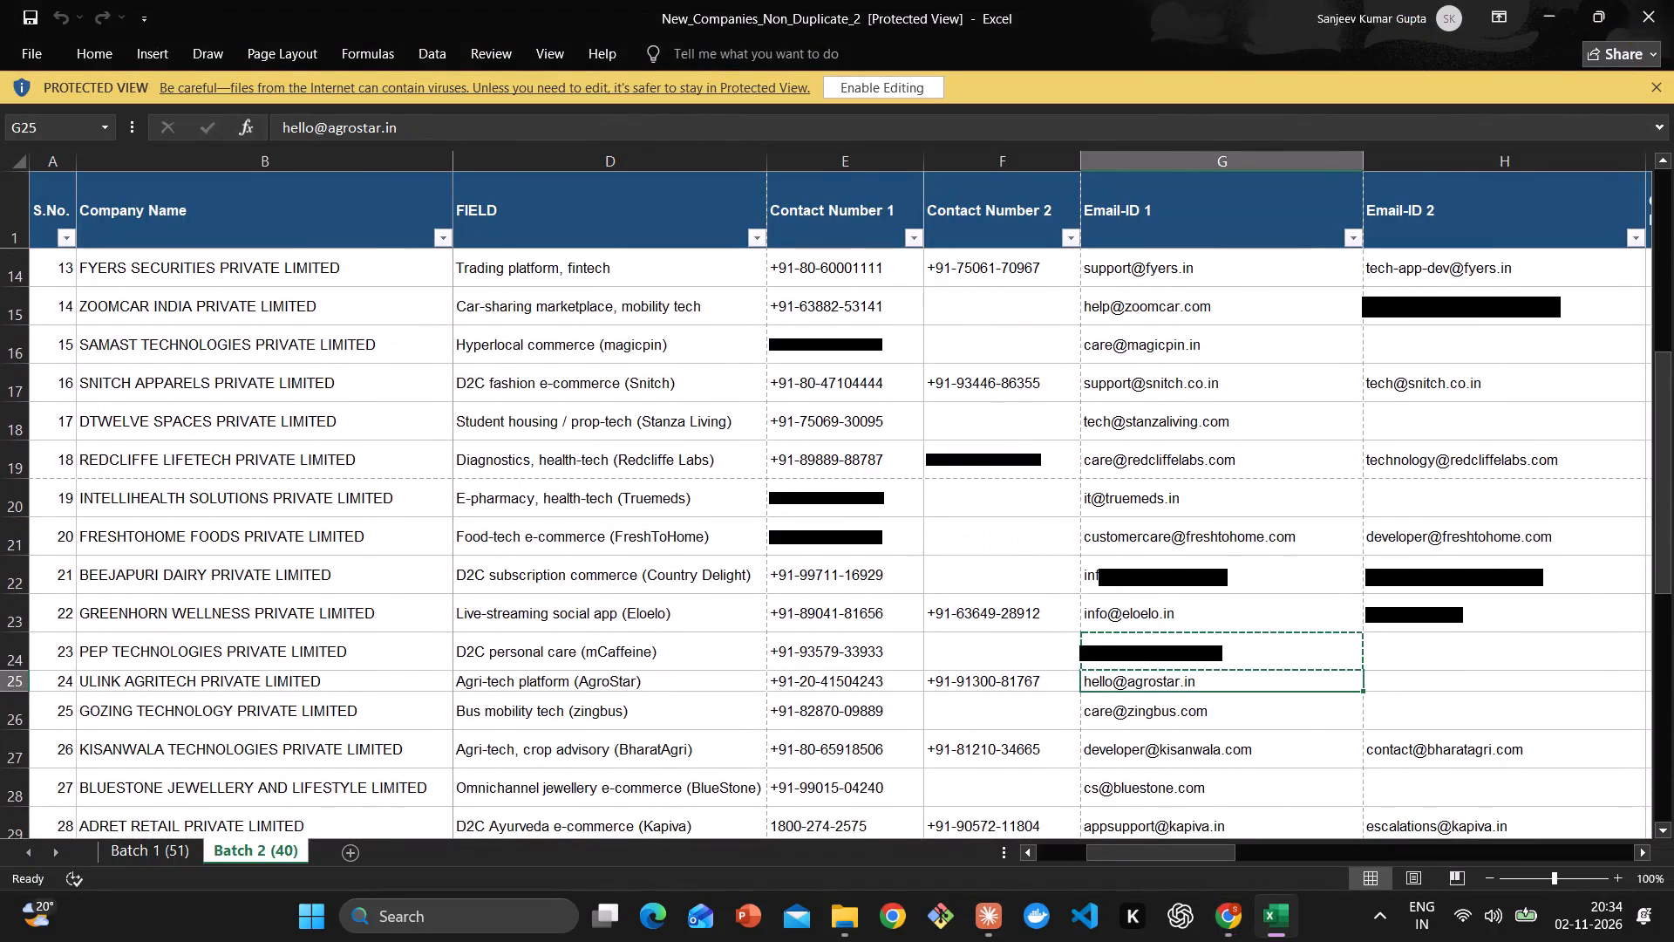
pyautogui.hotkey('ctrl', 'c')
pyautogui.hotkey('alt', 'Tab')
pyautogui.press('Down')
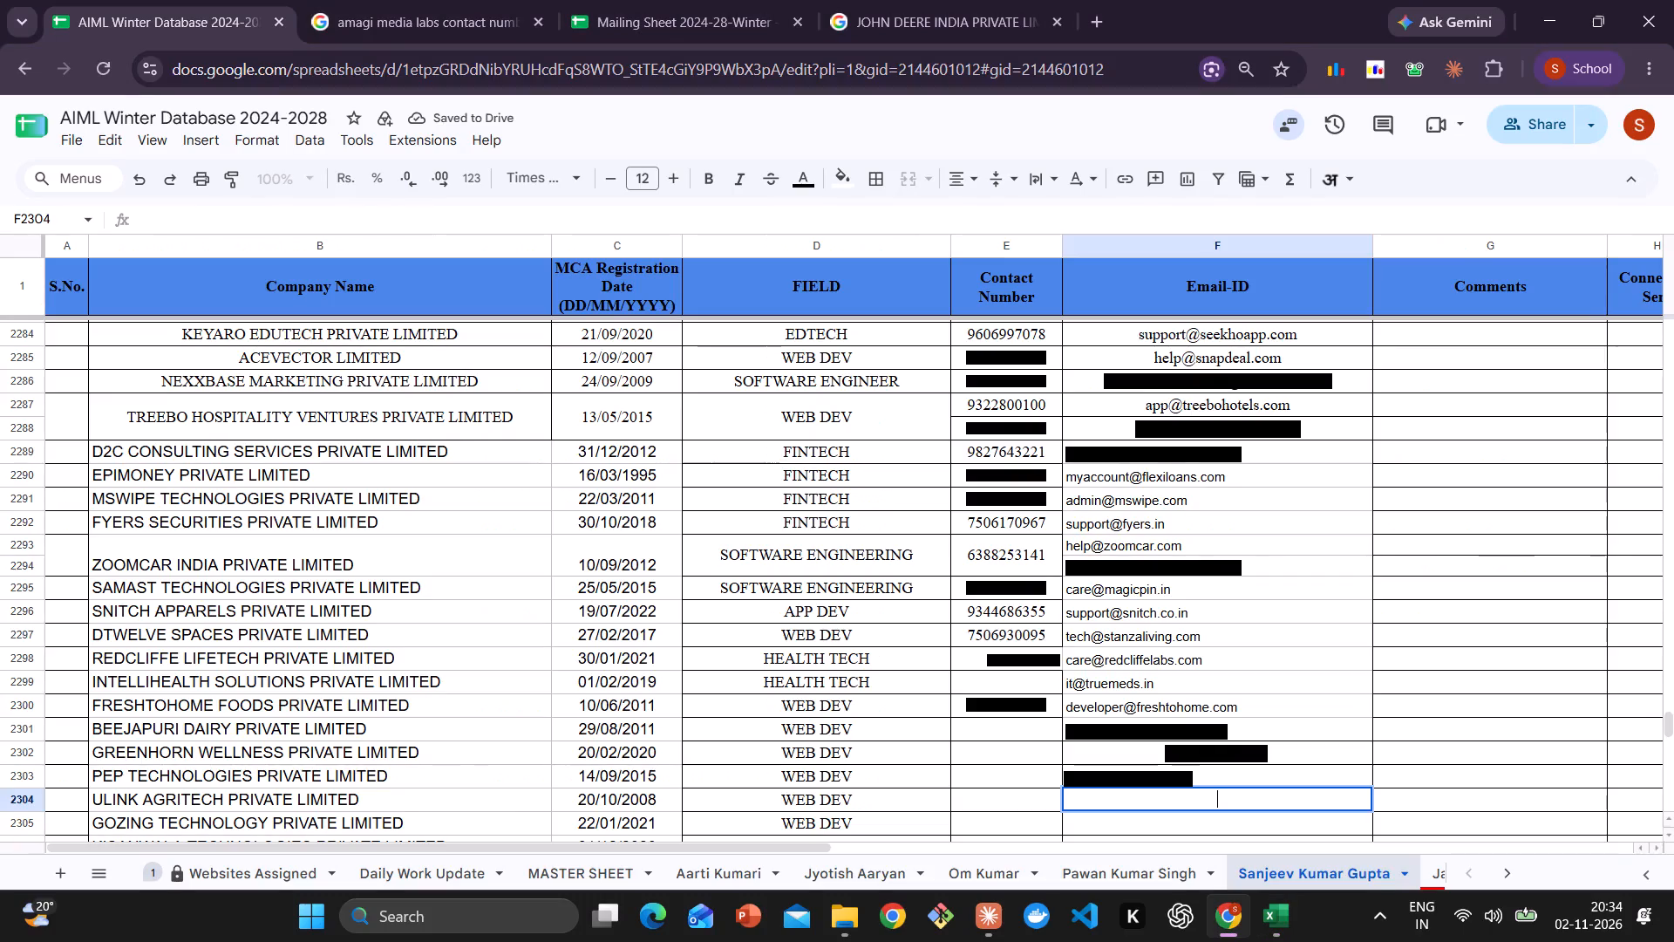
pyautogui.hotkey('ctrl', 'v')
pyautogui.press('Return')
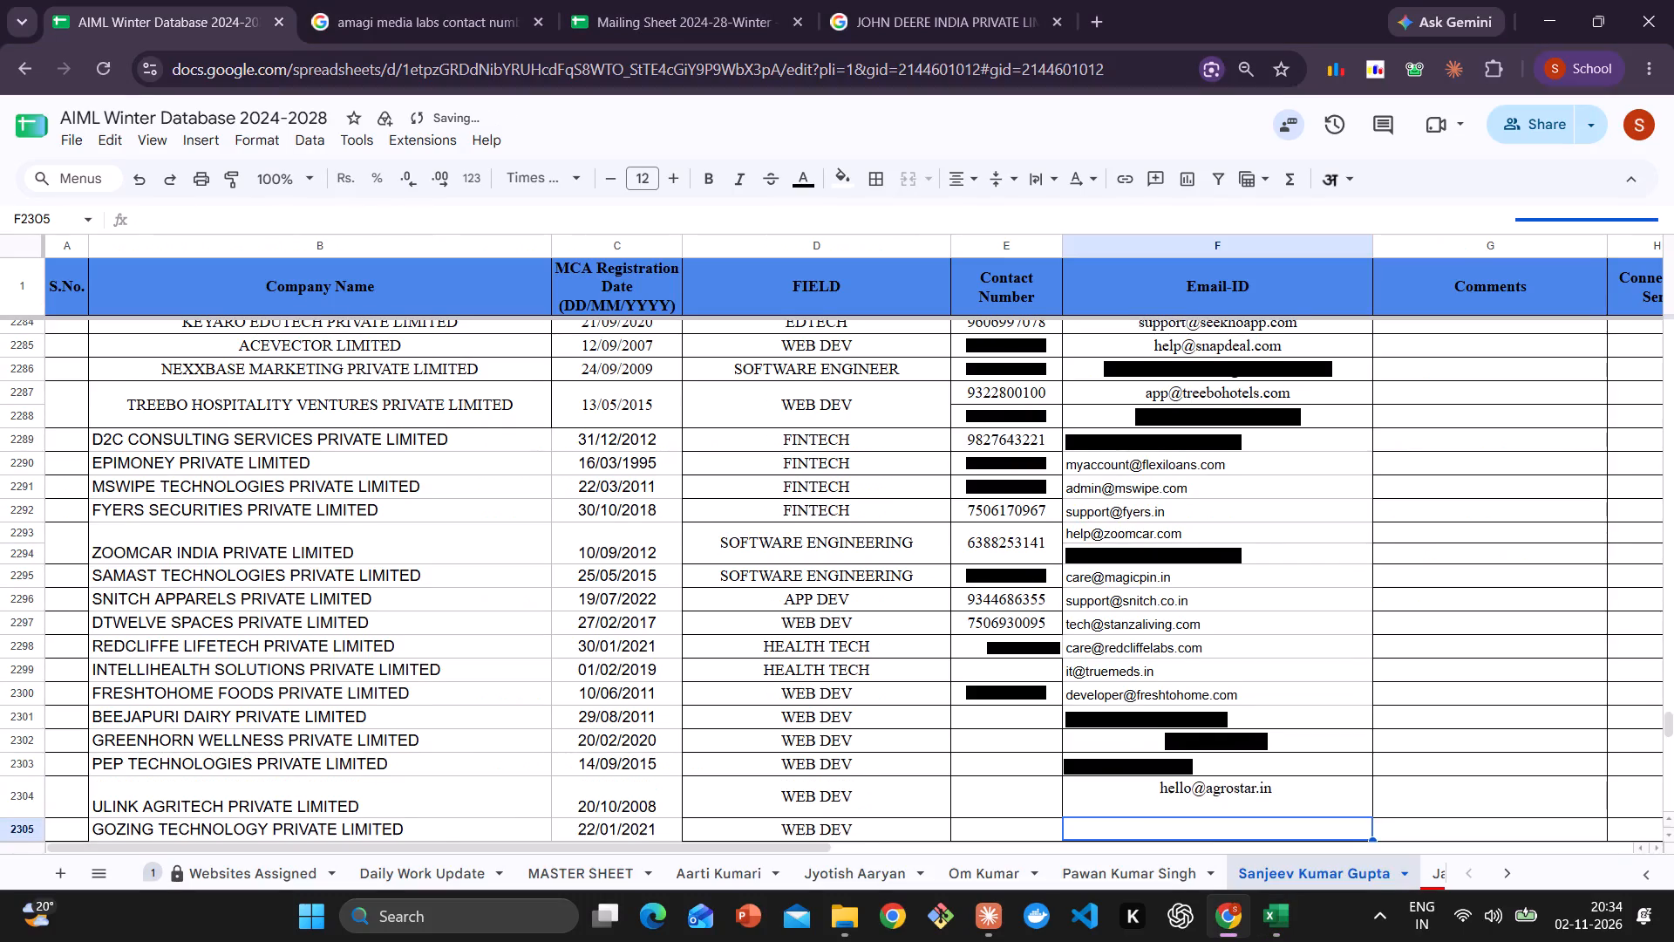
pyautogui.hotkey('ctrl', 'z')
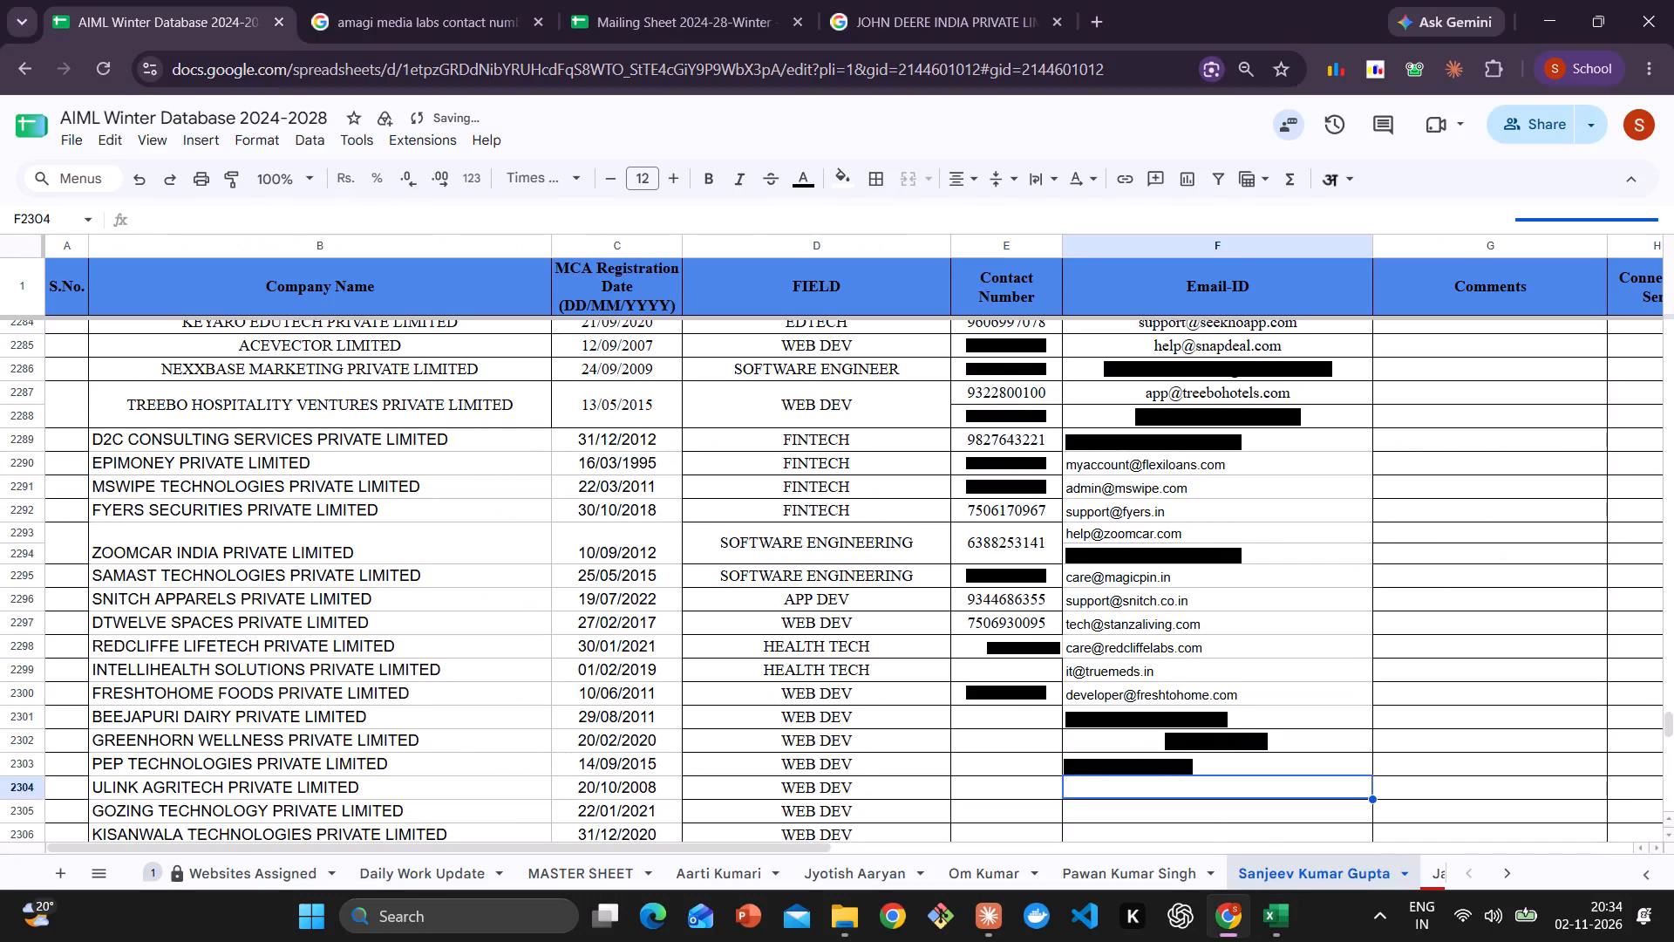
pyautogui.click(1210, 785)
pyautogui.hotkey('ctrl', 'v')
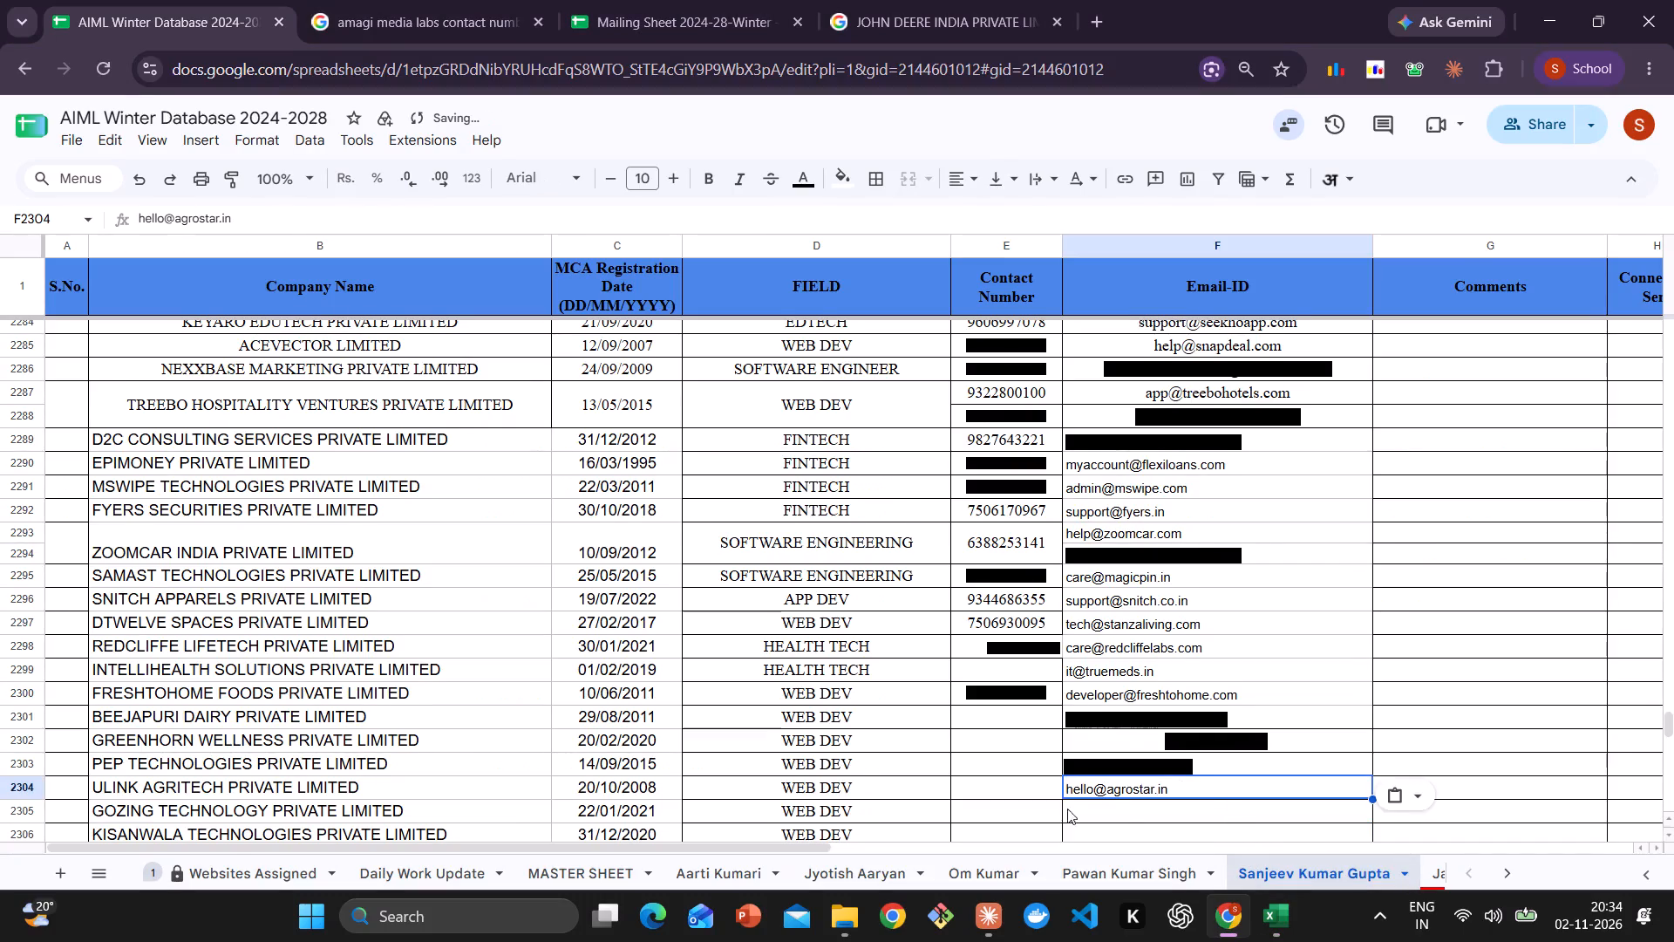
# Fill in a blank Contact Number in the PEP TECHNOLOGIES and ULINK AGRITECH rows from the Excel workbook.
pyautogui.click(988, 775)
pyautogui.hotkey('alt', 'Tab')
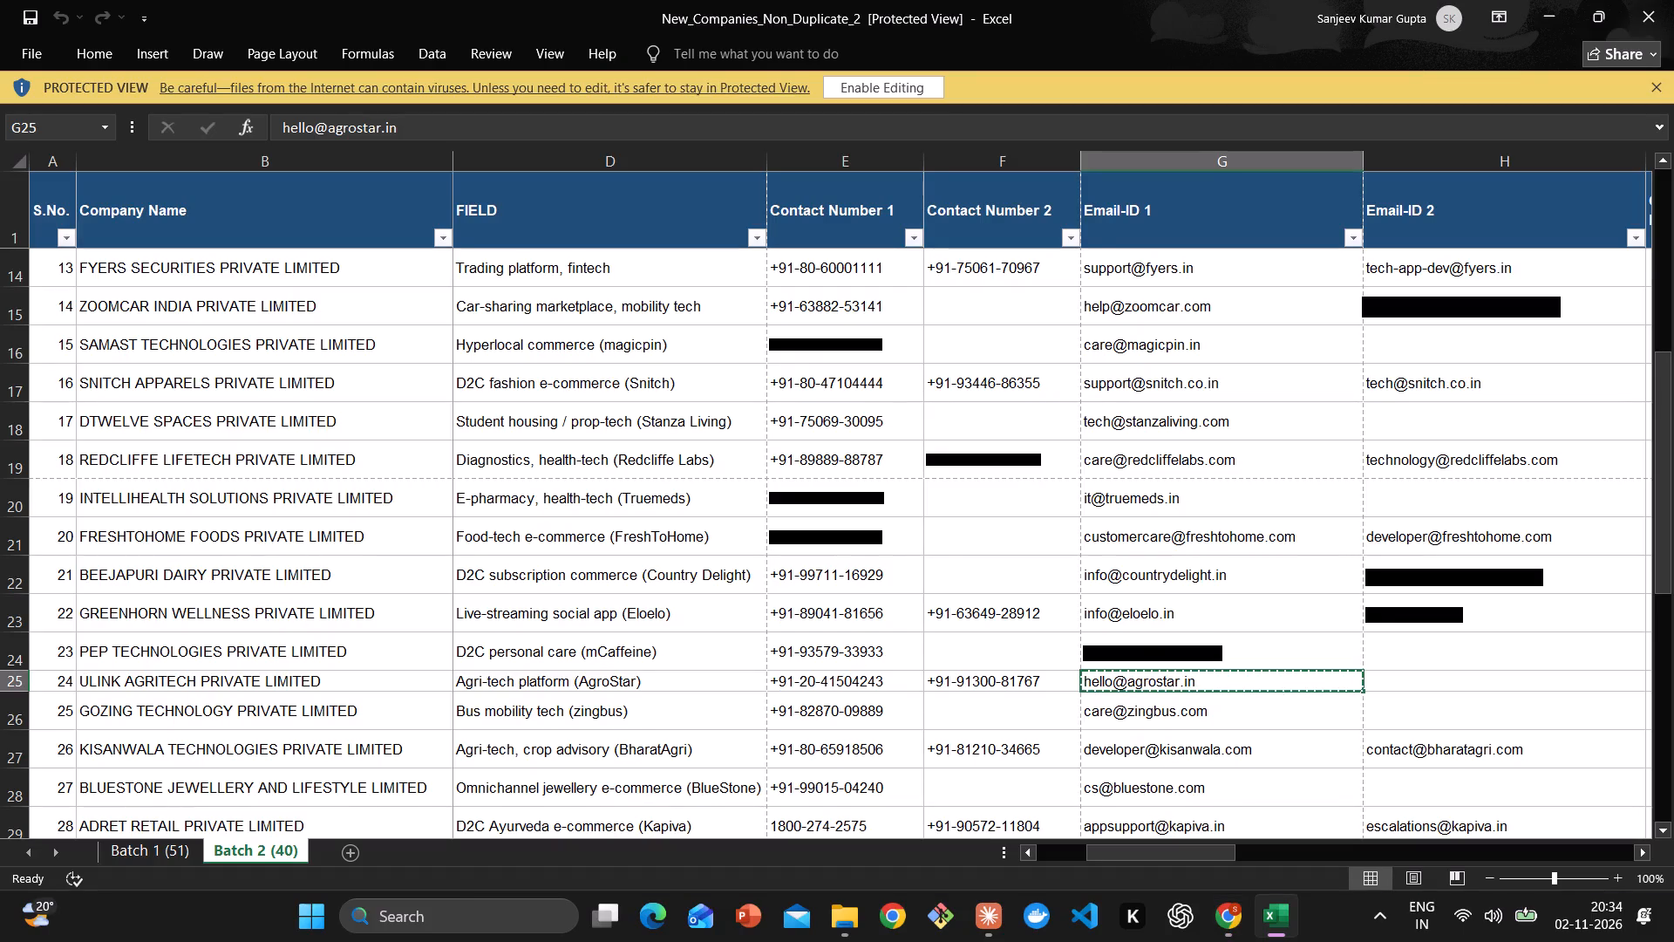
# Enter the Contact Number for PEP TECHNOLOGIES from its Contact Number 1 in the Excel workbook.
pyautogui.click(854, 639)
pyautogui.hotkey('alt', 'Tab')
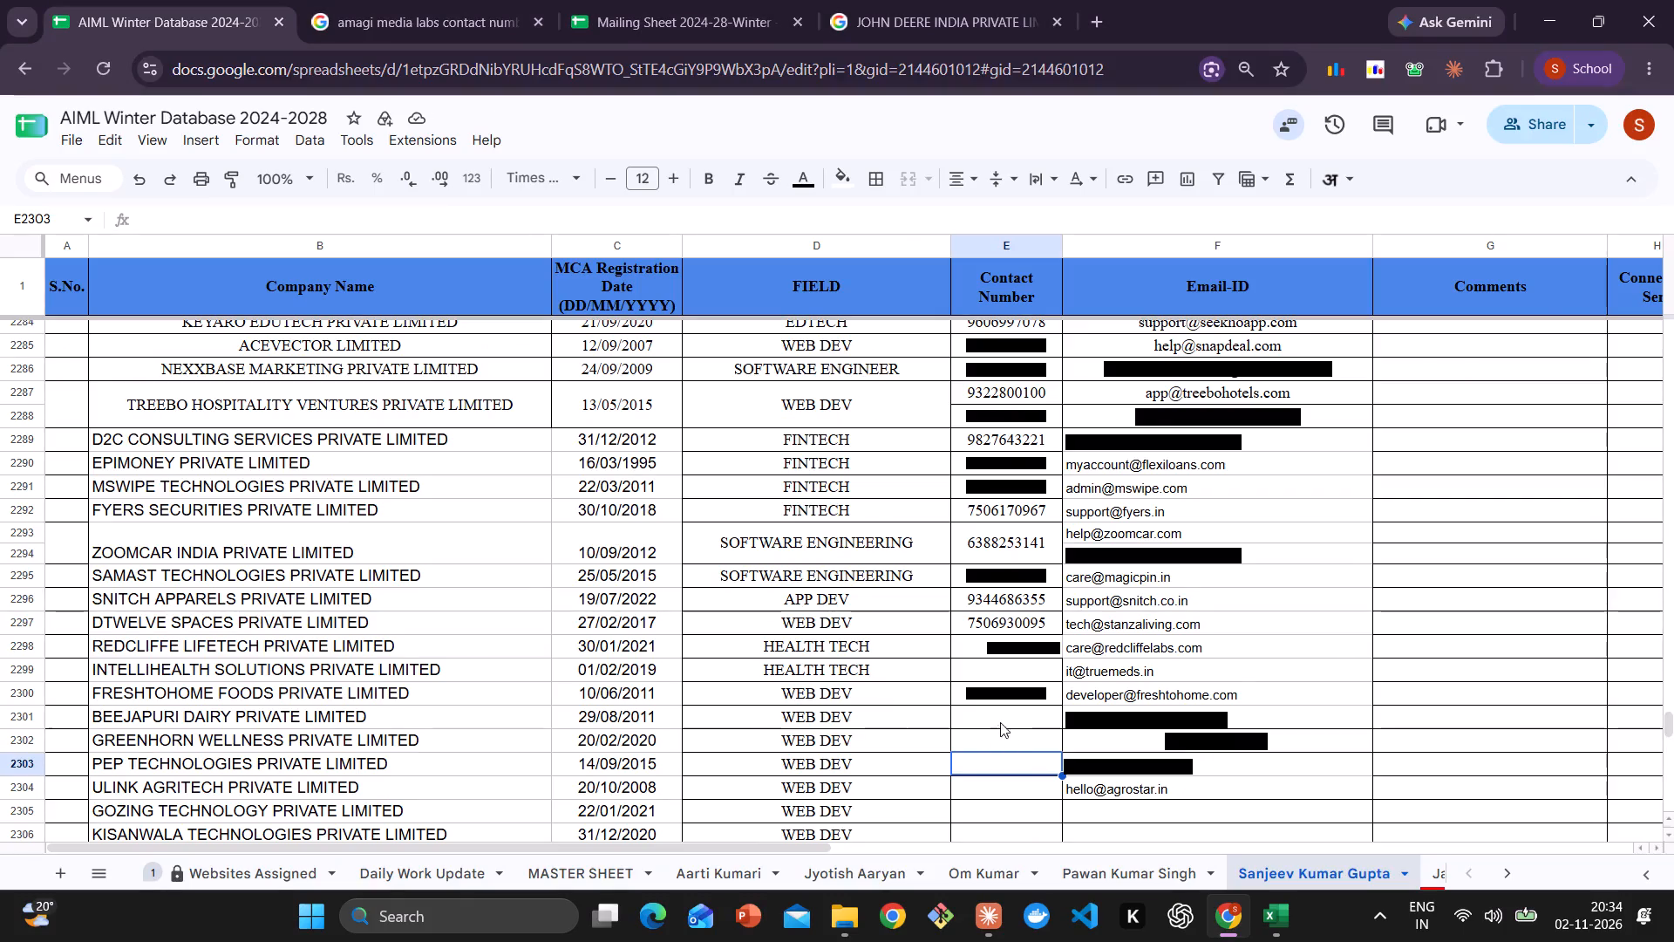
# Enter PEP TECHNOLOGIES' Contact Number, using its Contact Number 1 from the Excel workbook without the country code.
pyautogui.hotkey('alt', 'Tab')
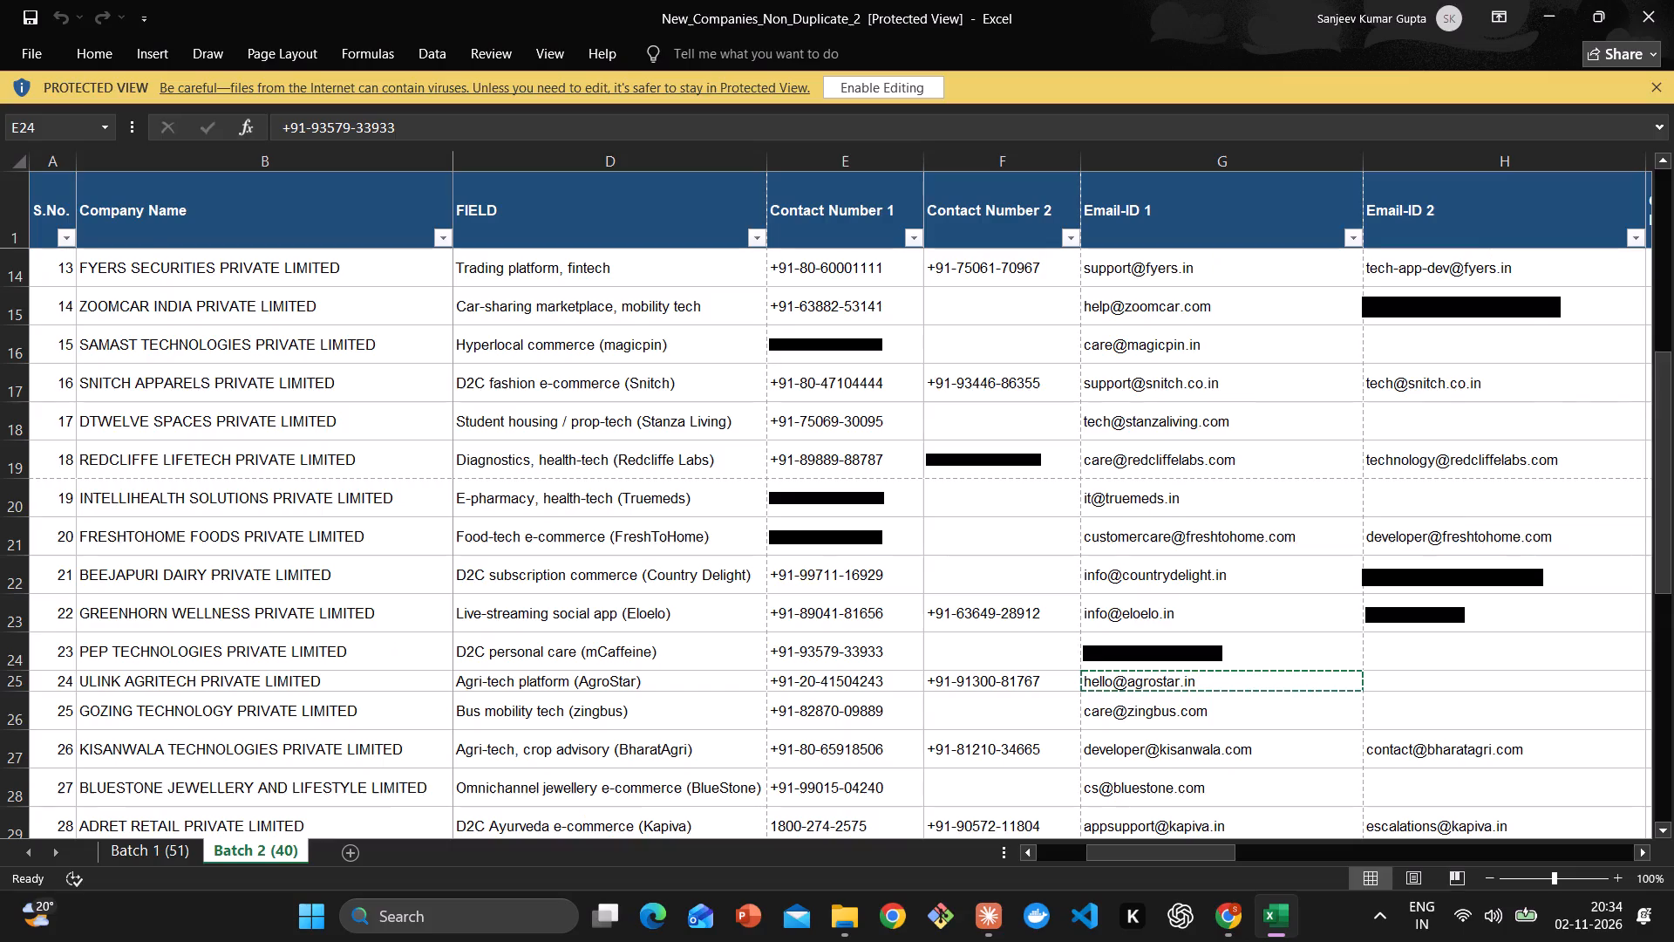
pyautogui.hotkey('alt', 'Tab')
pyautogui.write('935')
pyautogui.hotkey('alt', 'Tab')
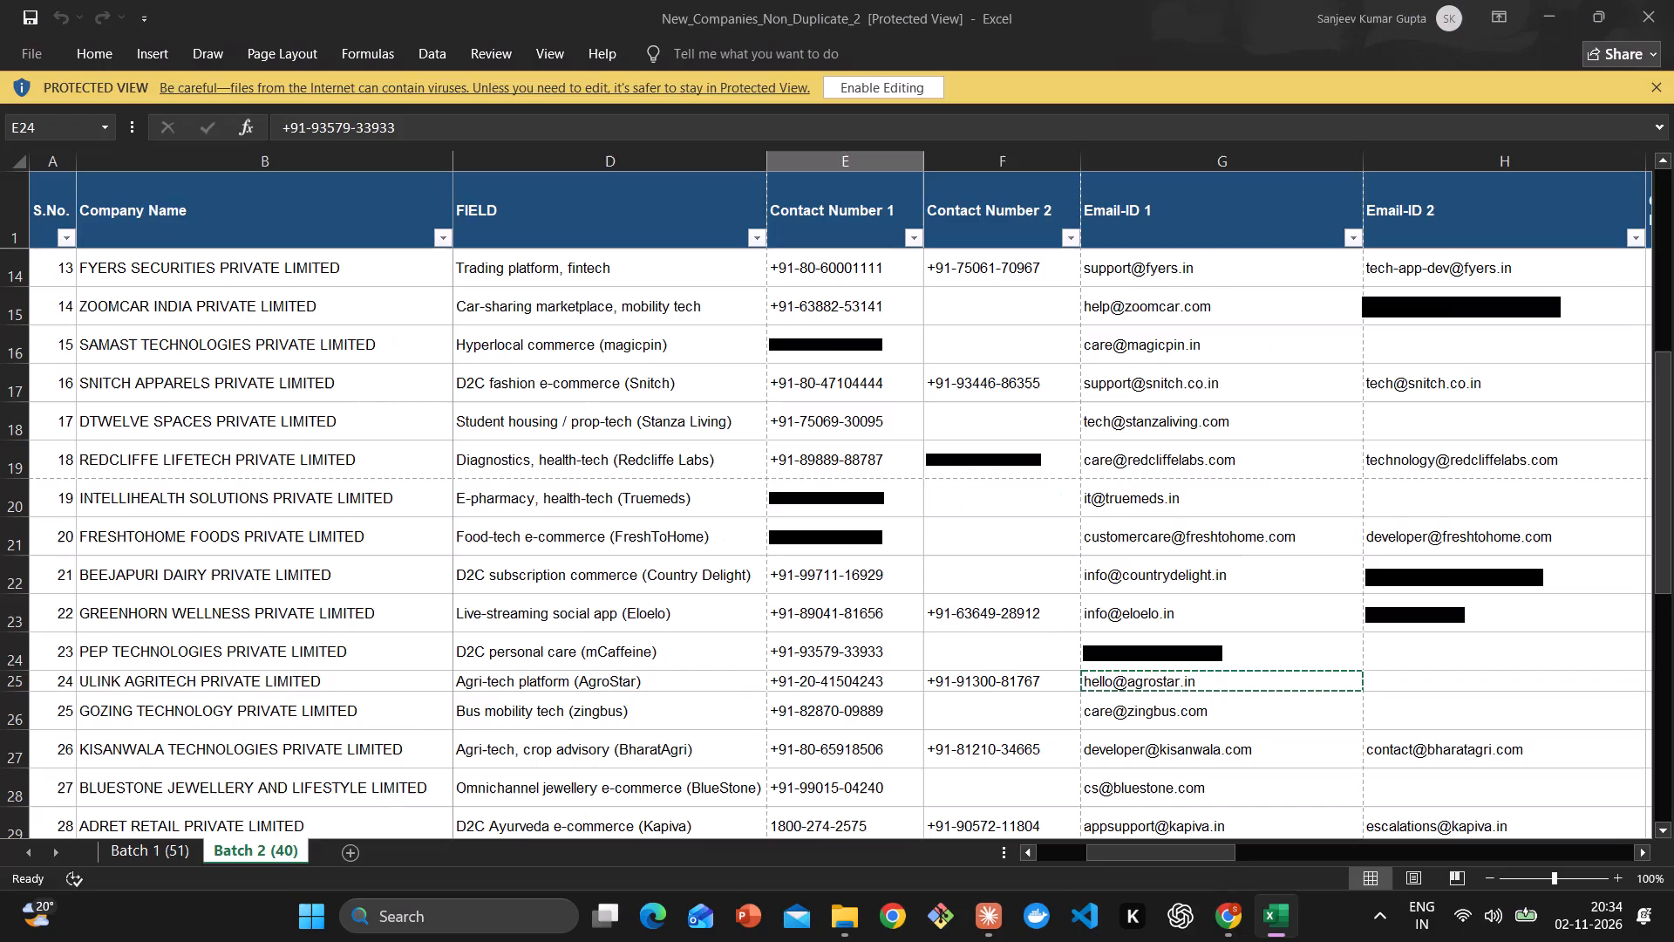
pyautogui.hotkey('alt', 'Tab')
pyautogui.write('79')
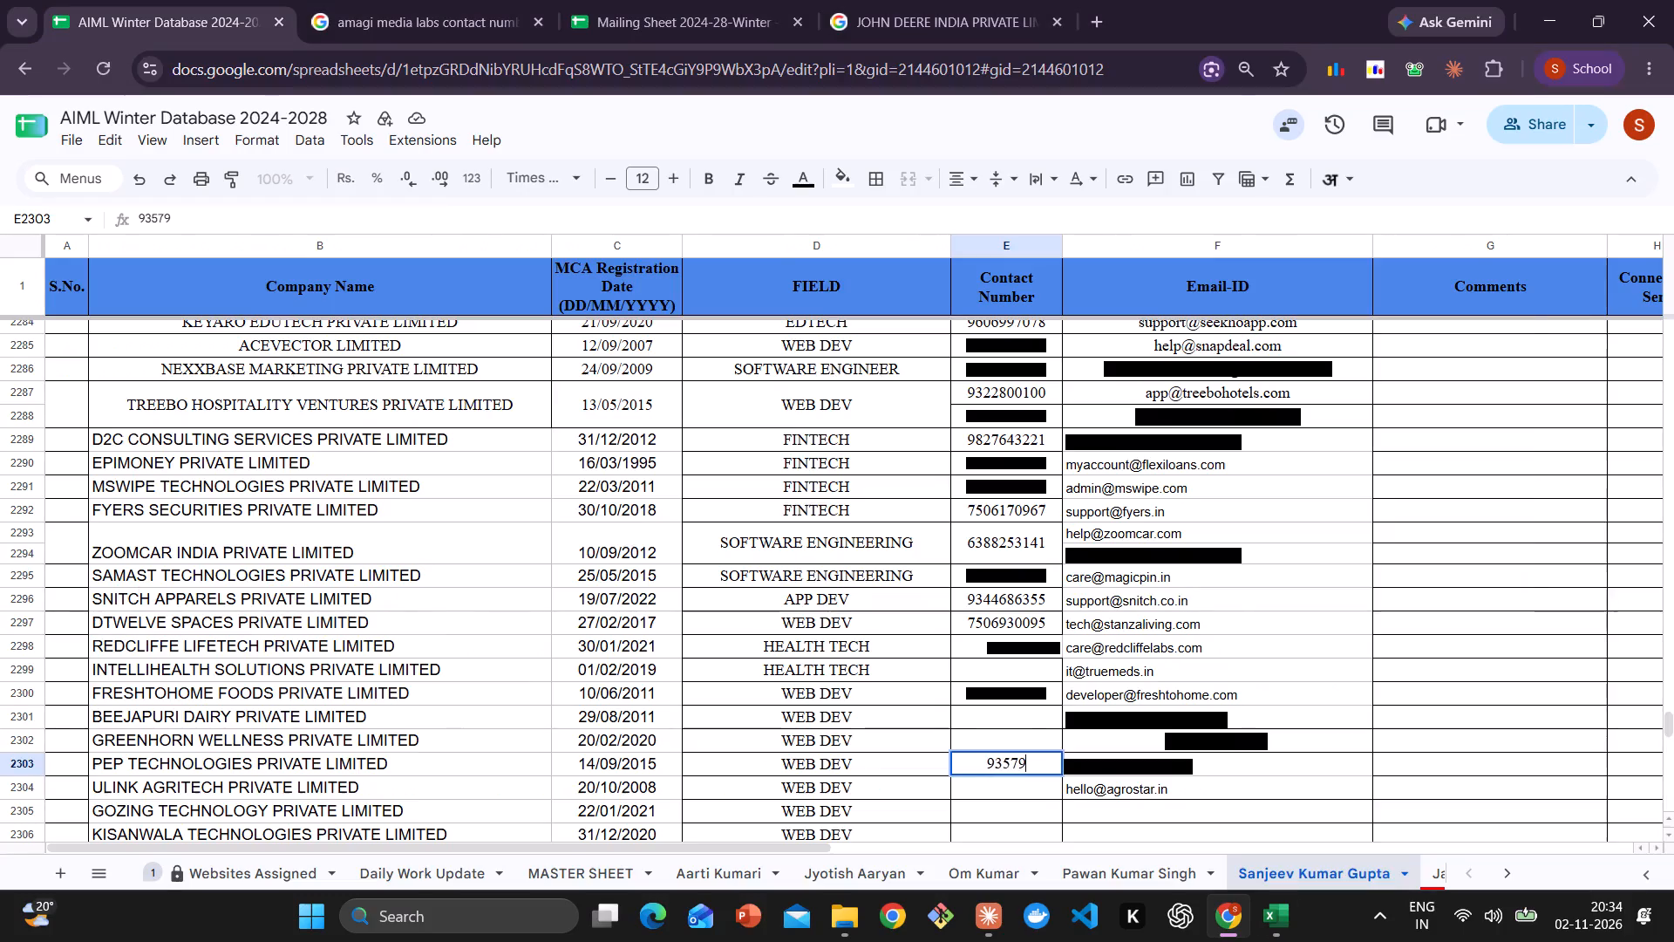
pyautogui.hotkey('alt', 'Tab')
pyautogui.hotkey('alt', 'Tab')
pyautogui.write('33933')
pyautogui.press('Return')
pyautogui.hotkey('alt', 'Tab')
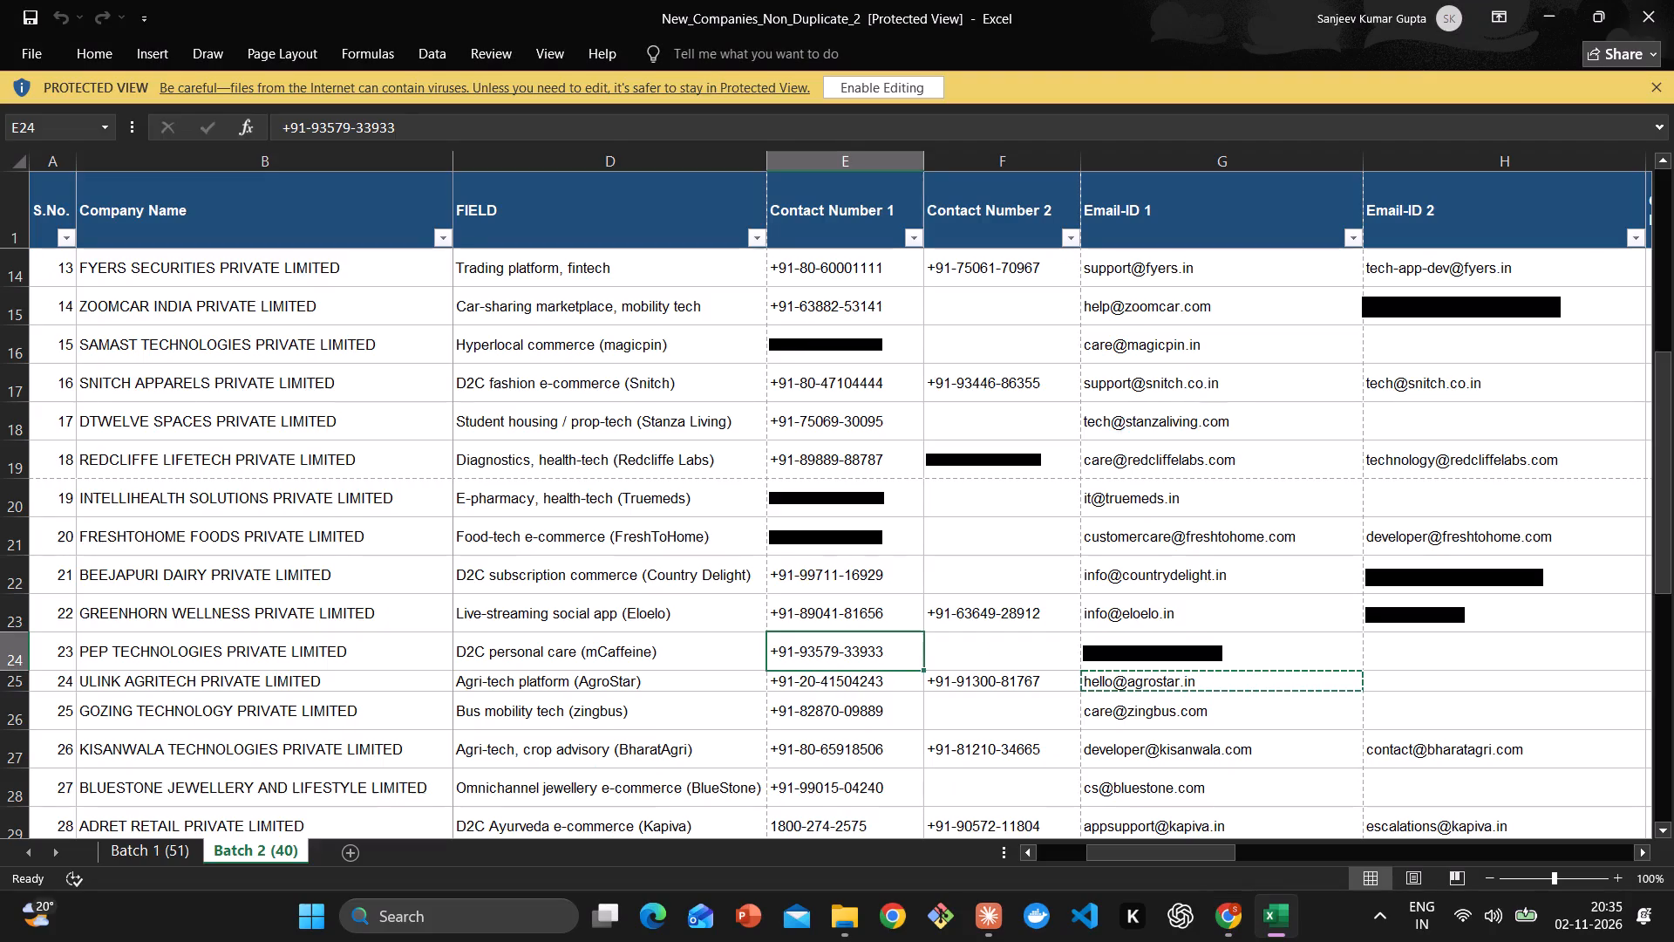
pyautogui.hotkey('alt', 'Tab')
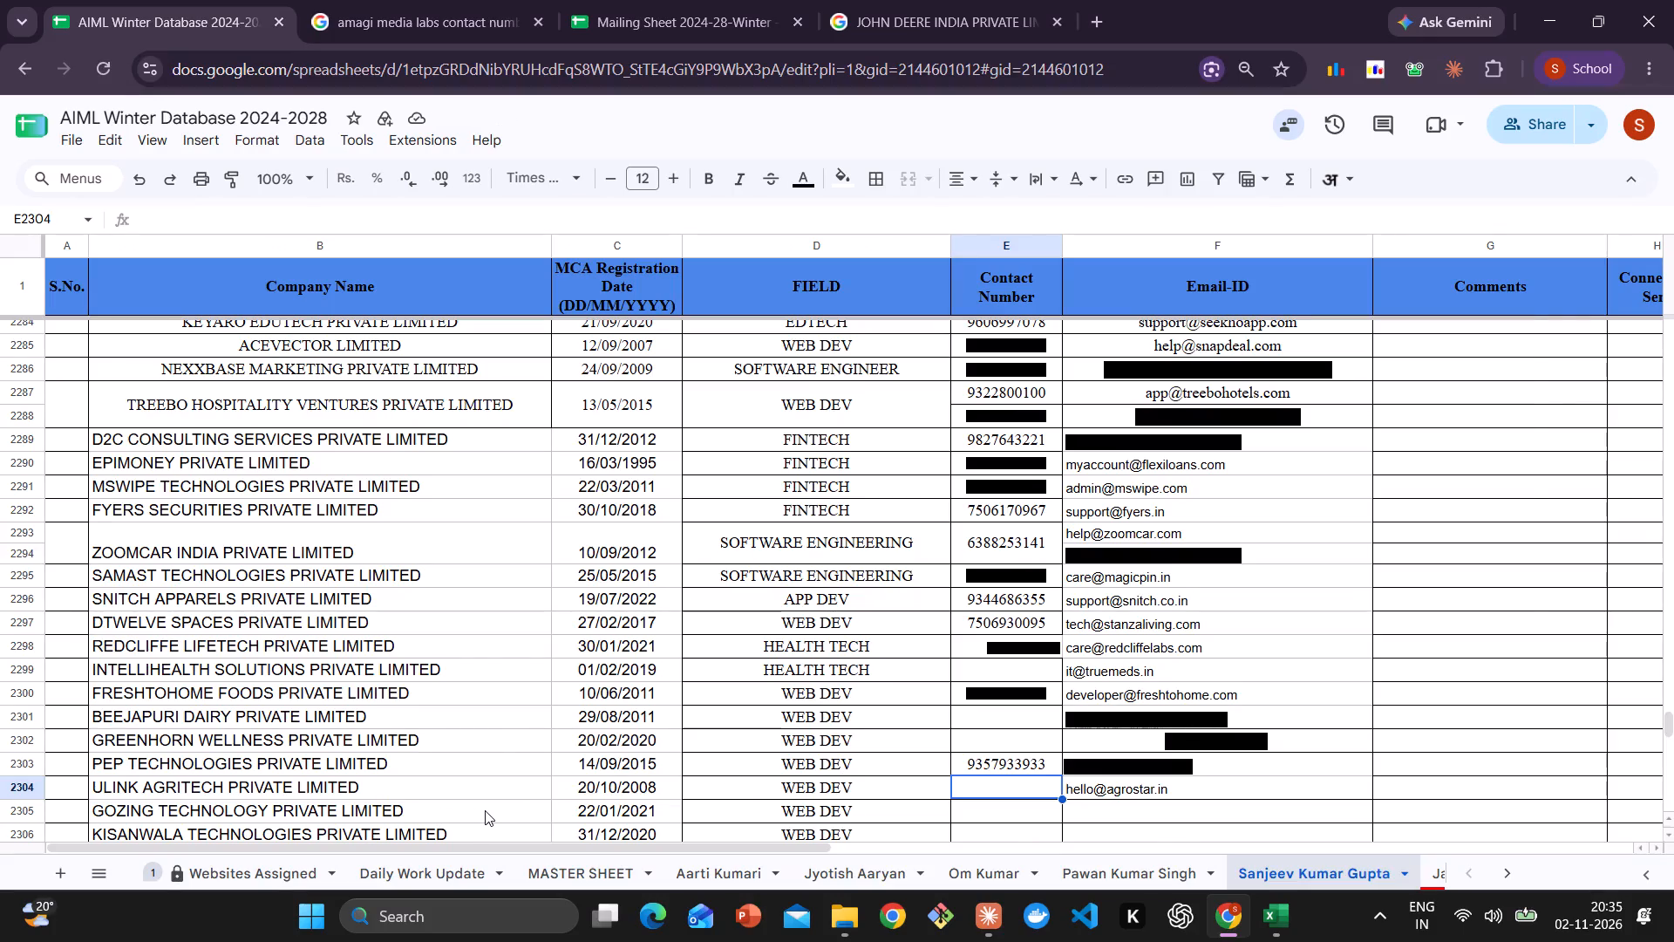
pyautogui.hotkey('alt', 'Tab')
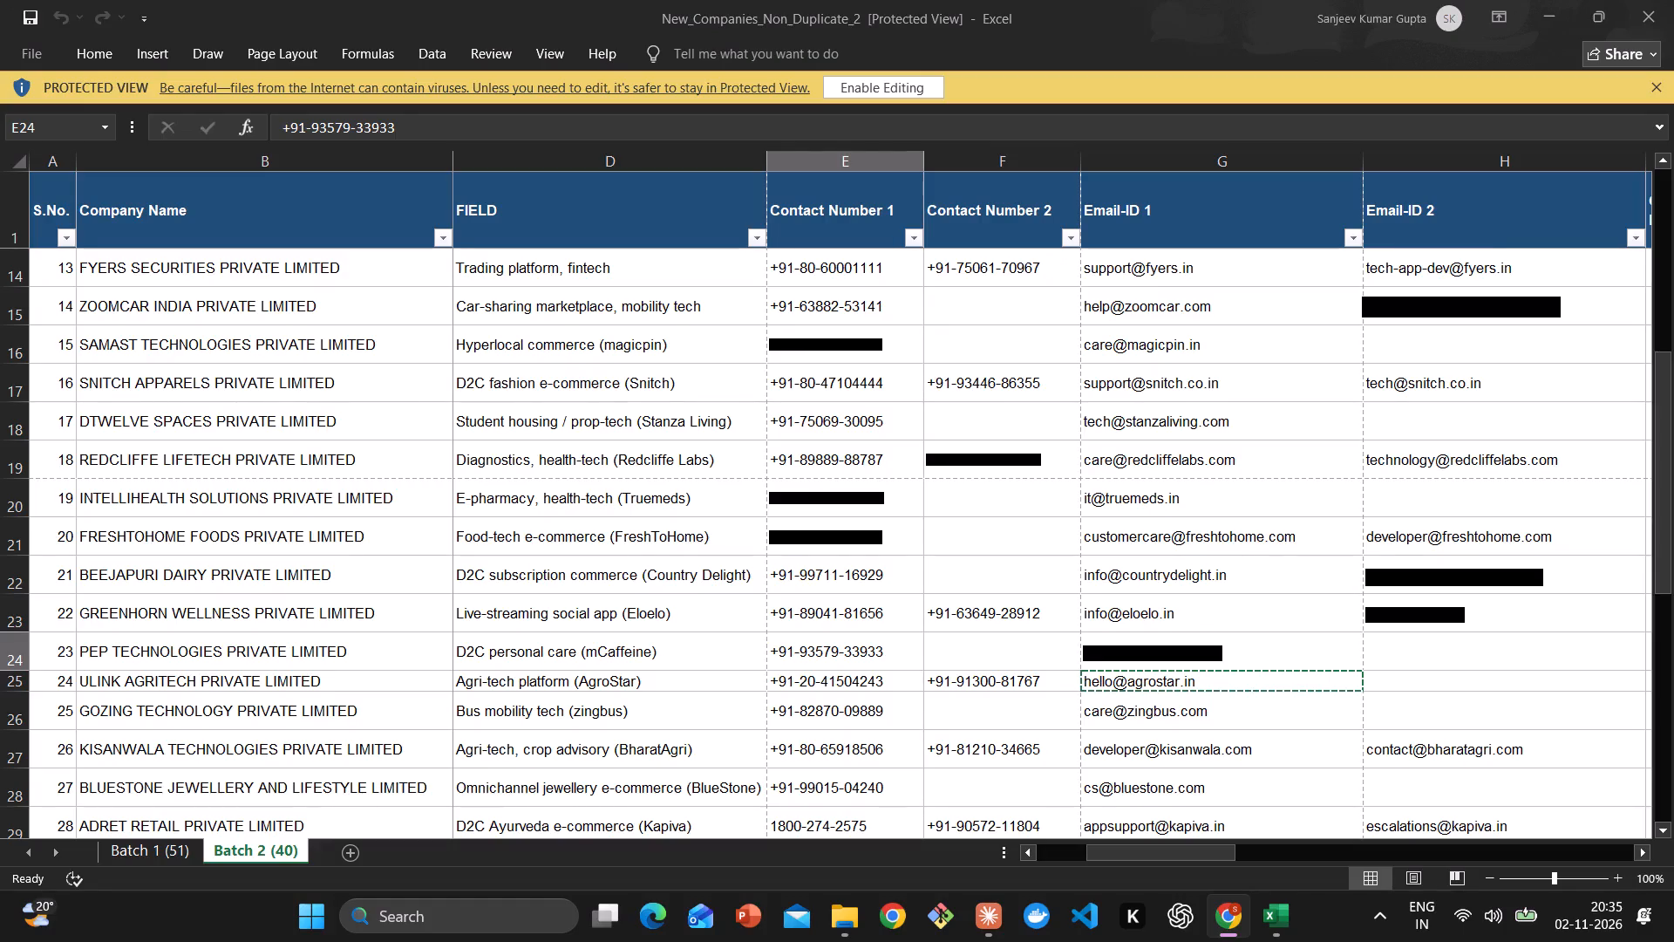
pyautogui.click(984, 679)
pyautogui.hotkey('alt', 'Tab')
# Copy KISANWALA TECHNOLOGIES' Email-ID 2 from the Excel workbook into GOZING TECHNOLOGY's Email-ID cell in the database sheet.
pyautogui.scroll(-1, 1124, 741)
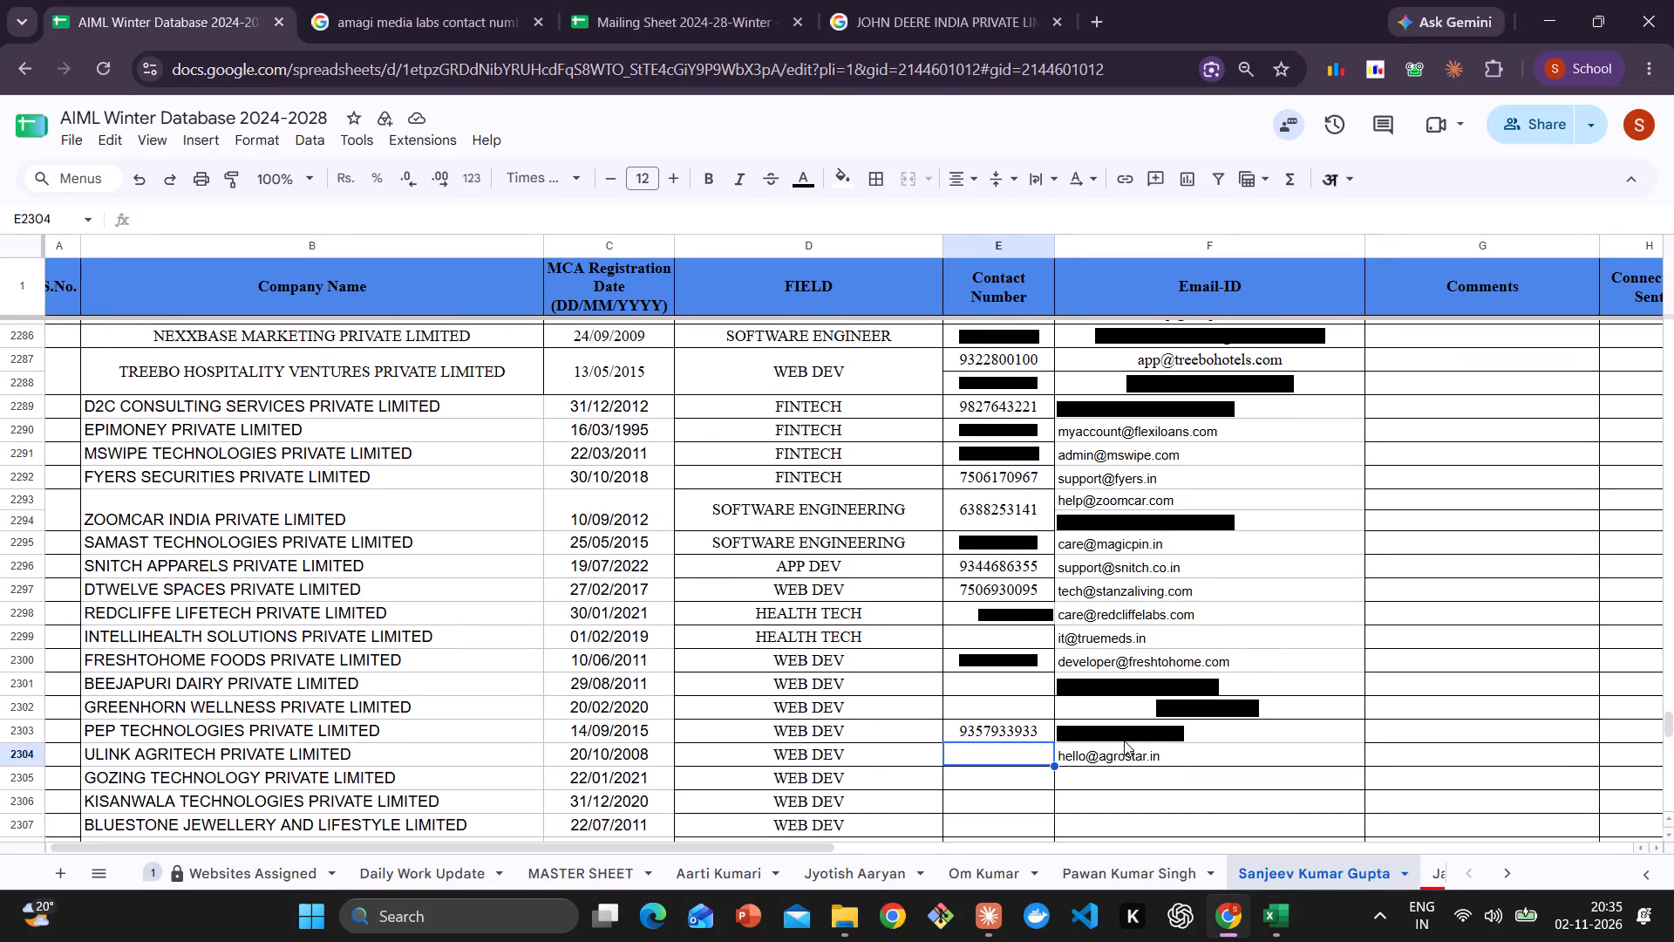
pyautogui.click(1123, 781)
pyautogui.hotkey('alt', 'Tab')
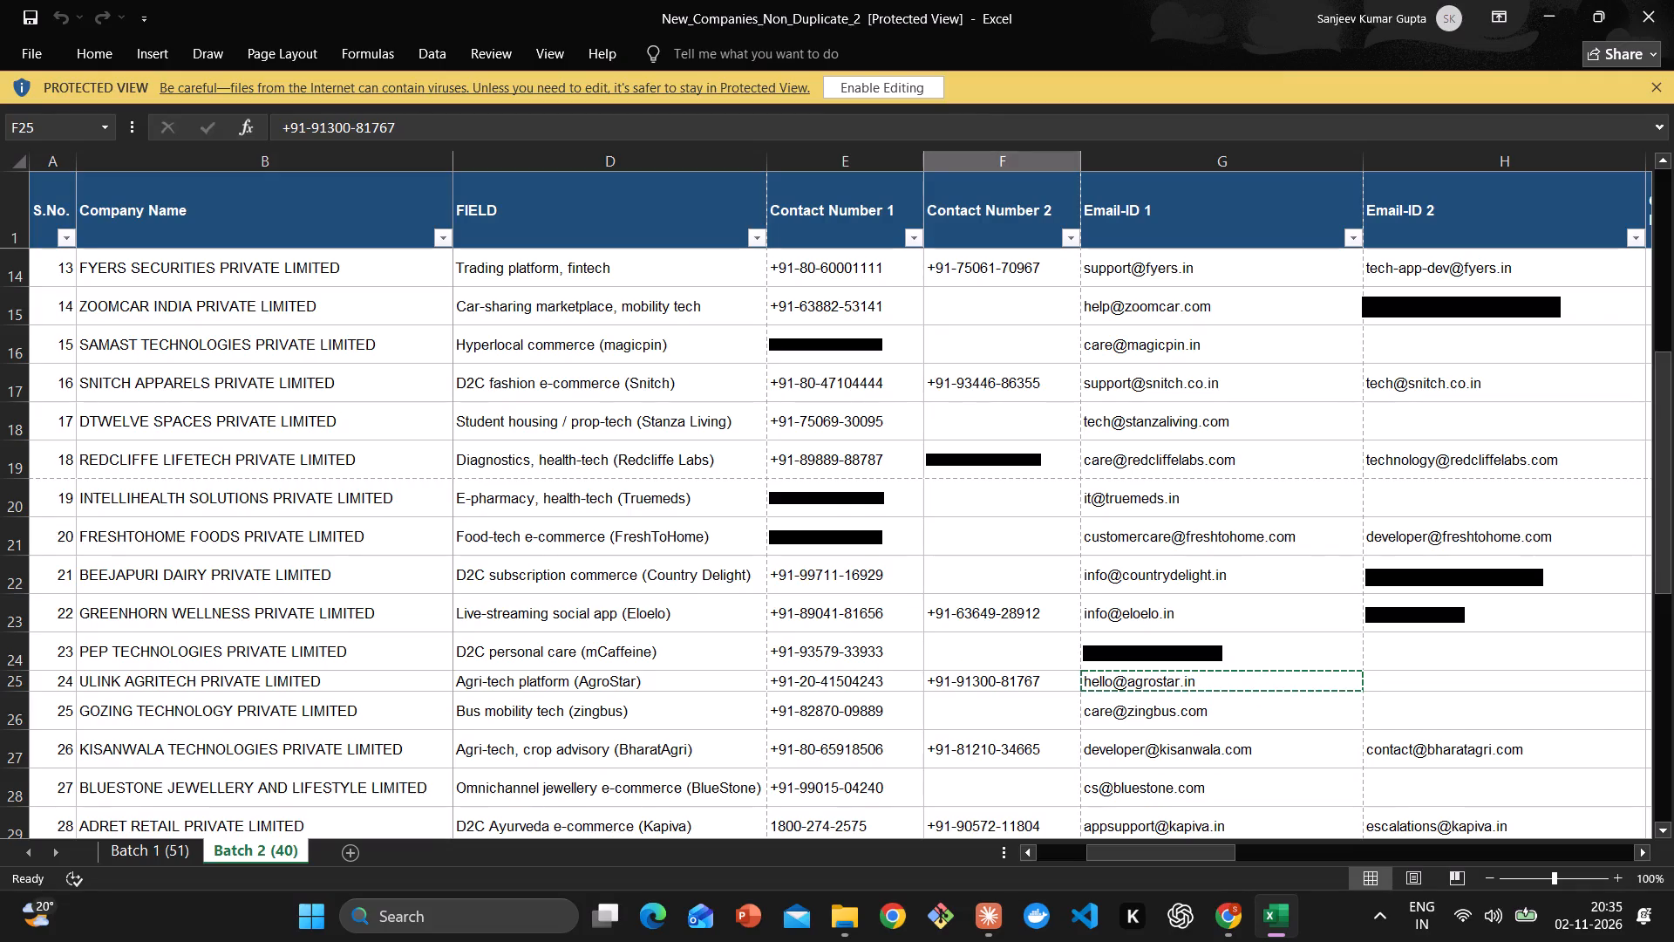
pyautogui.click(1168, 753)
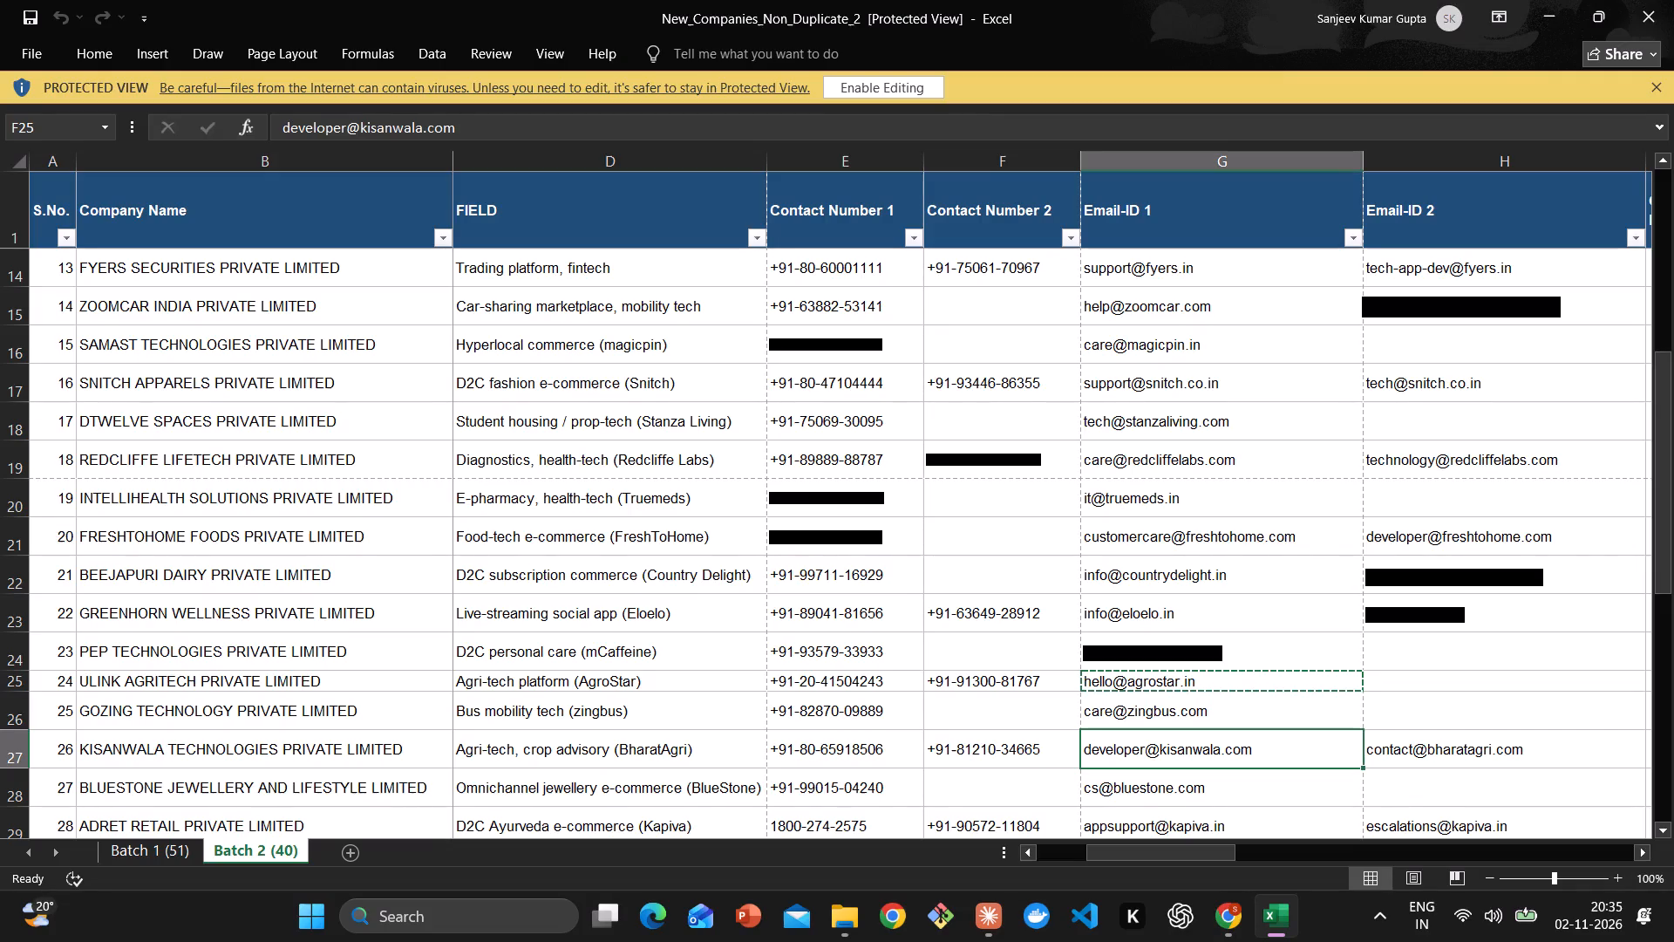
pyautogui.click(1420, 750)
pyautogui.hotkey('ctrl', 'c')
pyautogui.hotkey('alt', 'Tab')
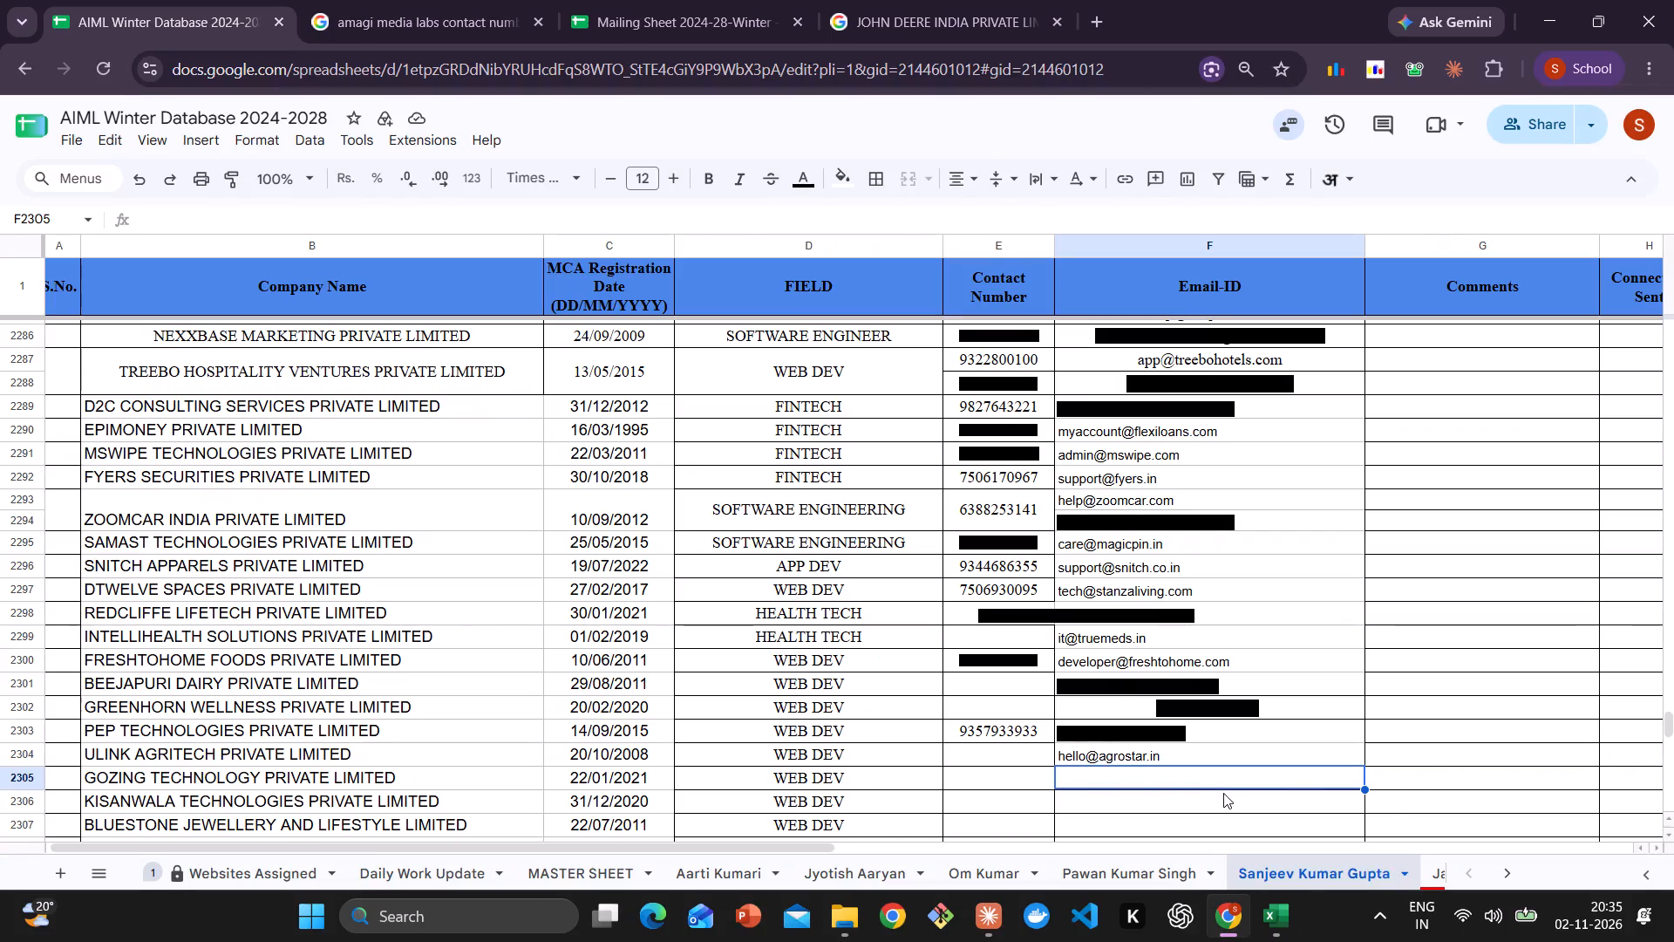
pyautogui.hotkey('ctrl', 'v')
# Enter KISANWALA TECHNOLOGIES' Contact Number 2 from the Excel workbook in GOZING TECHNOLOGY's Contact Number cell, without the country code.
pyautogui.click(1023, 783)
pyautogui.hotkey('alt', 'Tab')
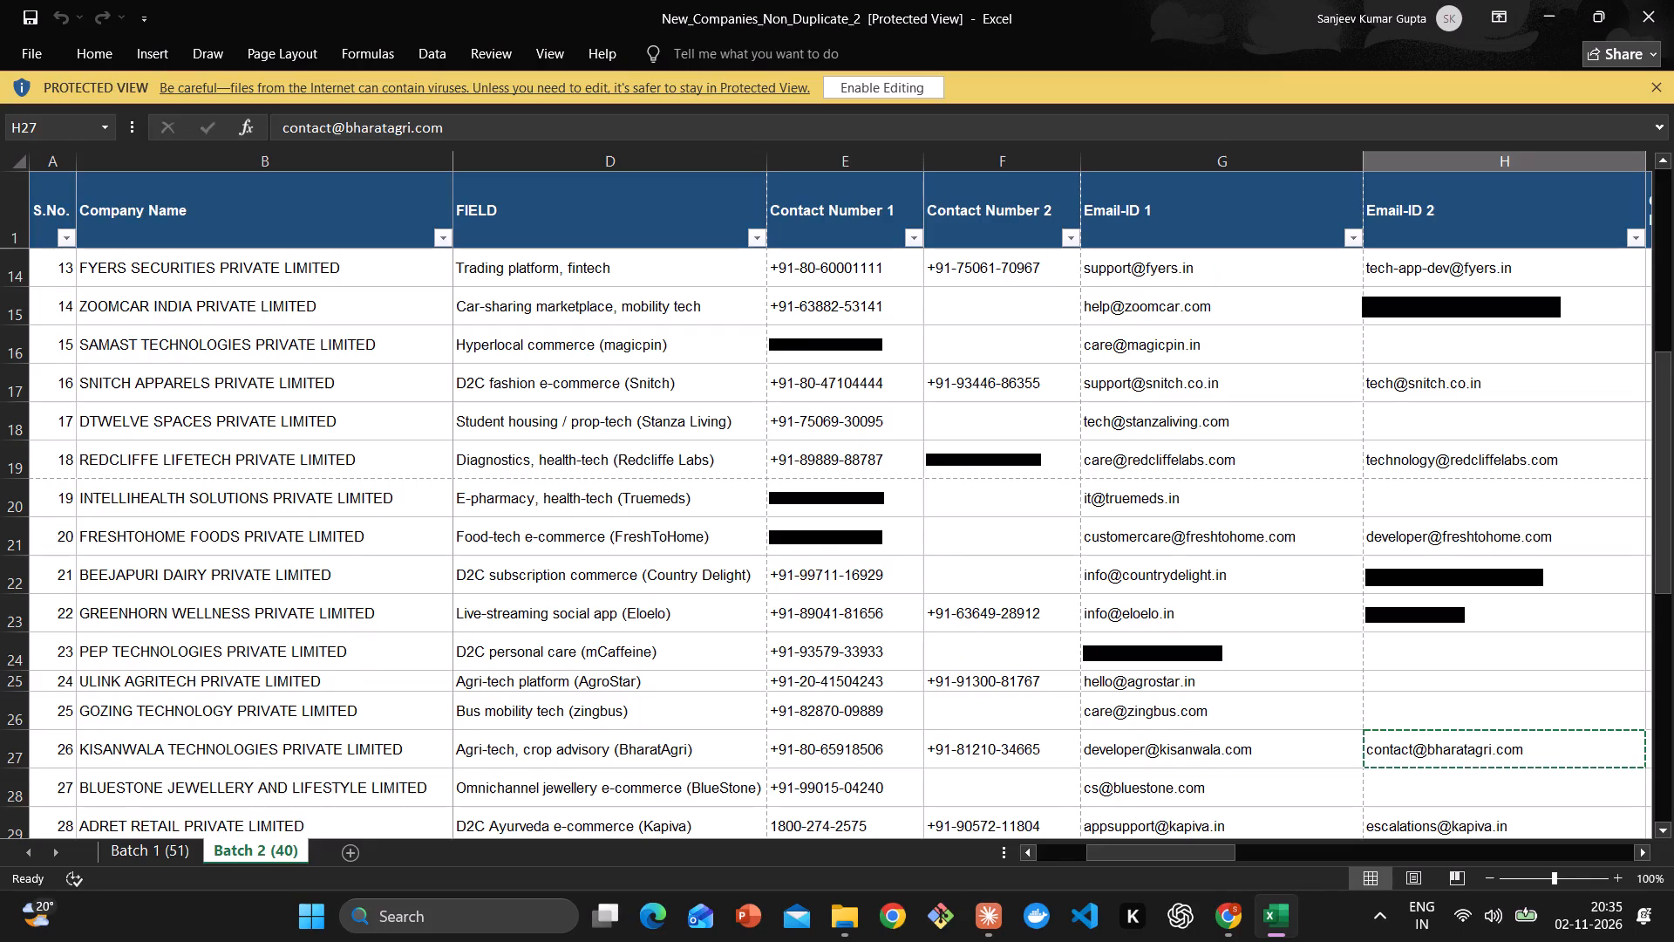
pyautogui.hotkey('alt', 'Tab')
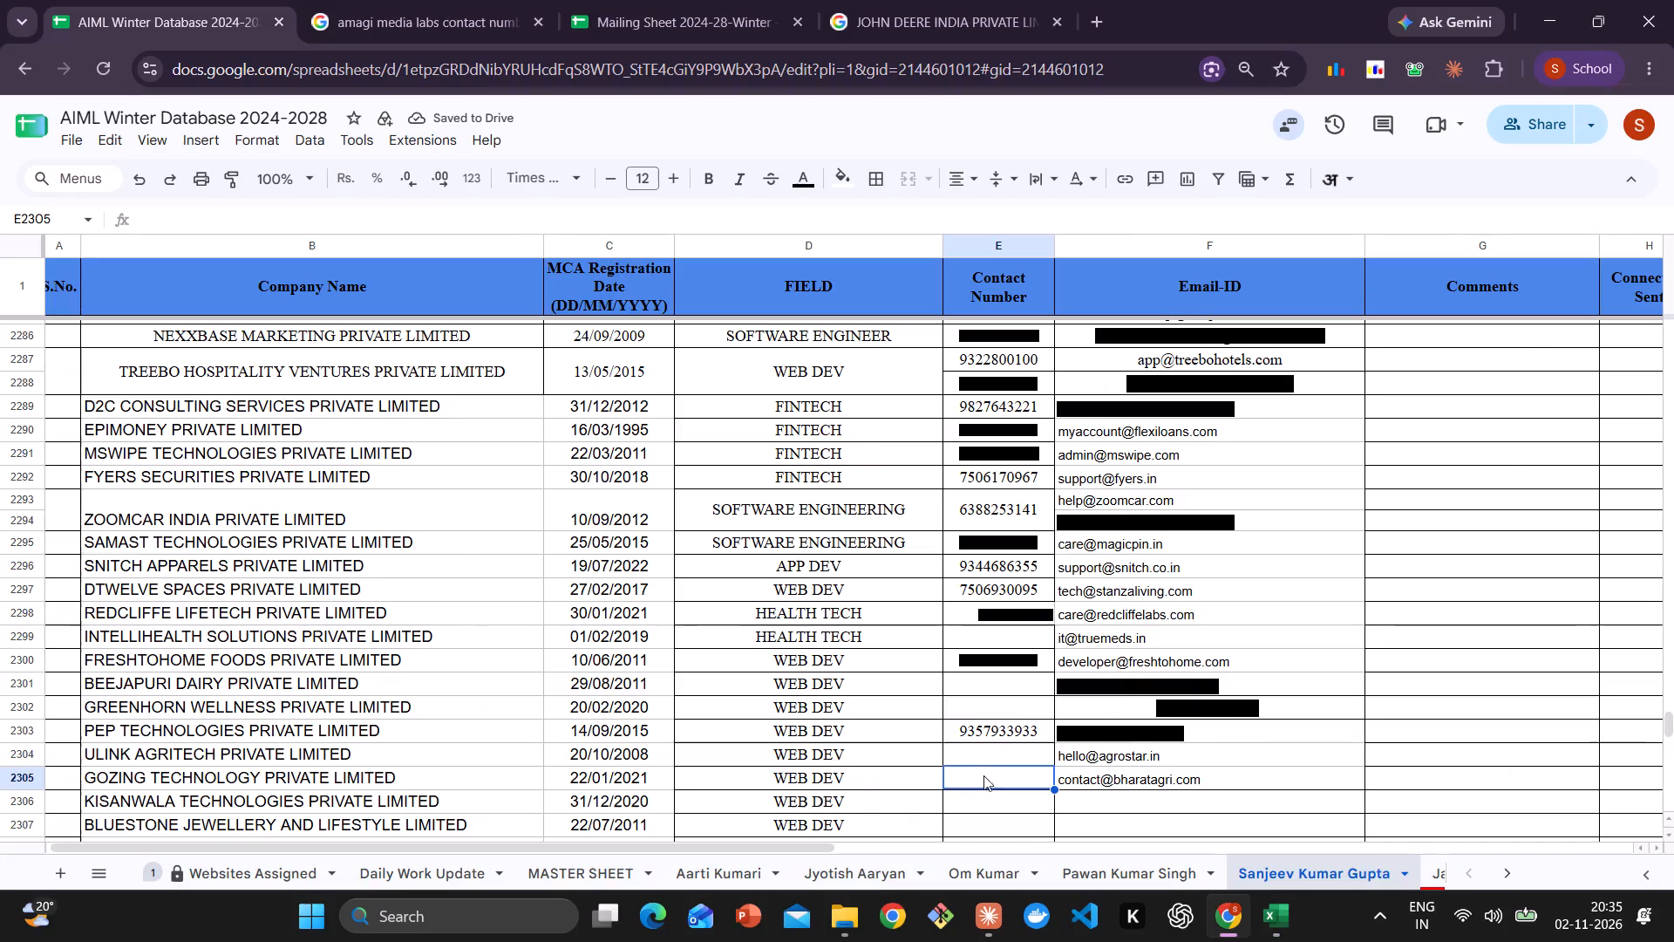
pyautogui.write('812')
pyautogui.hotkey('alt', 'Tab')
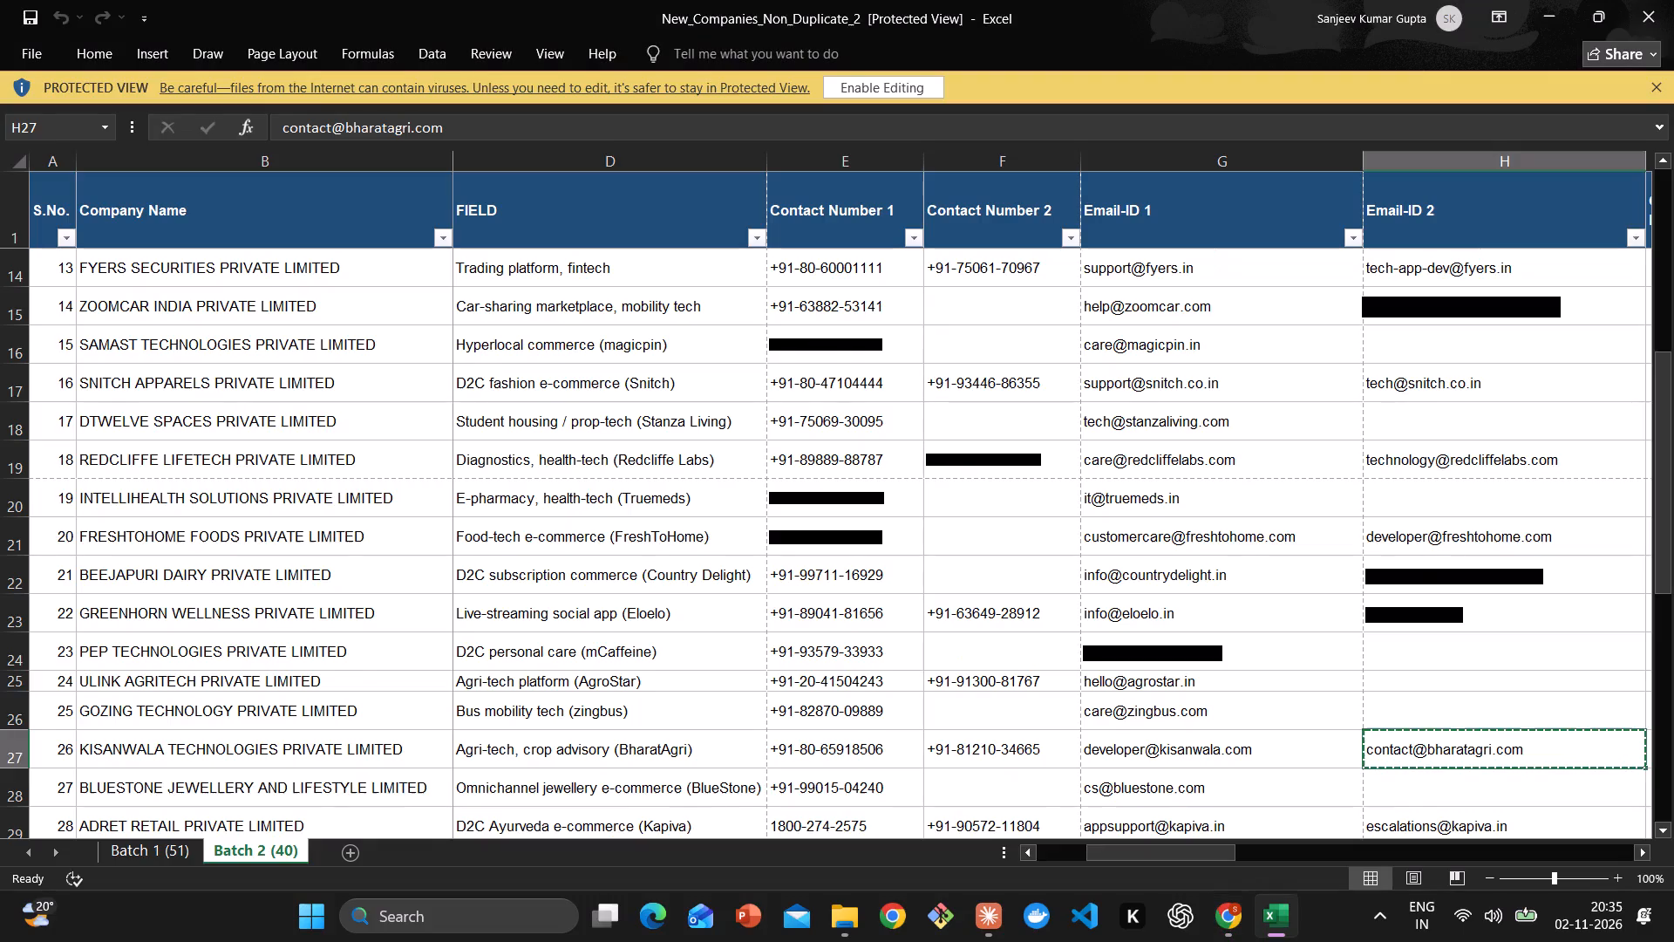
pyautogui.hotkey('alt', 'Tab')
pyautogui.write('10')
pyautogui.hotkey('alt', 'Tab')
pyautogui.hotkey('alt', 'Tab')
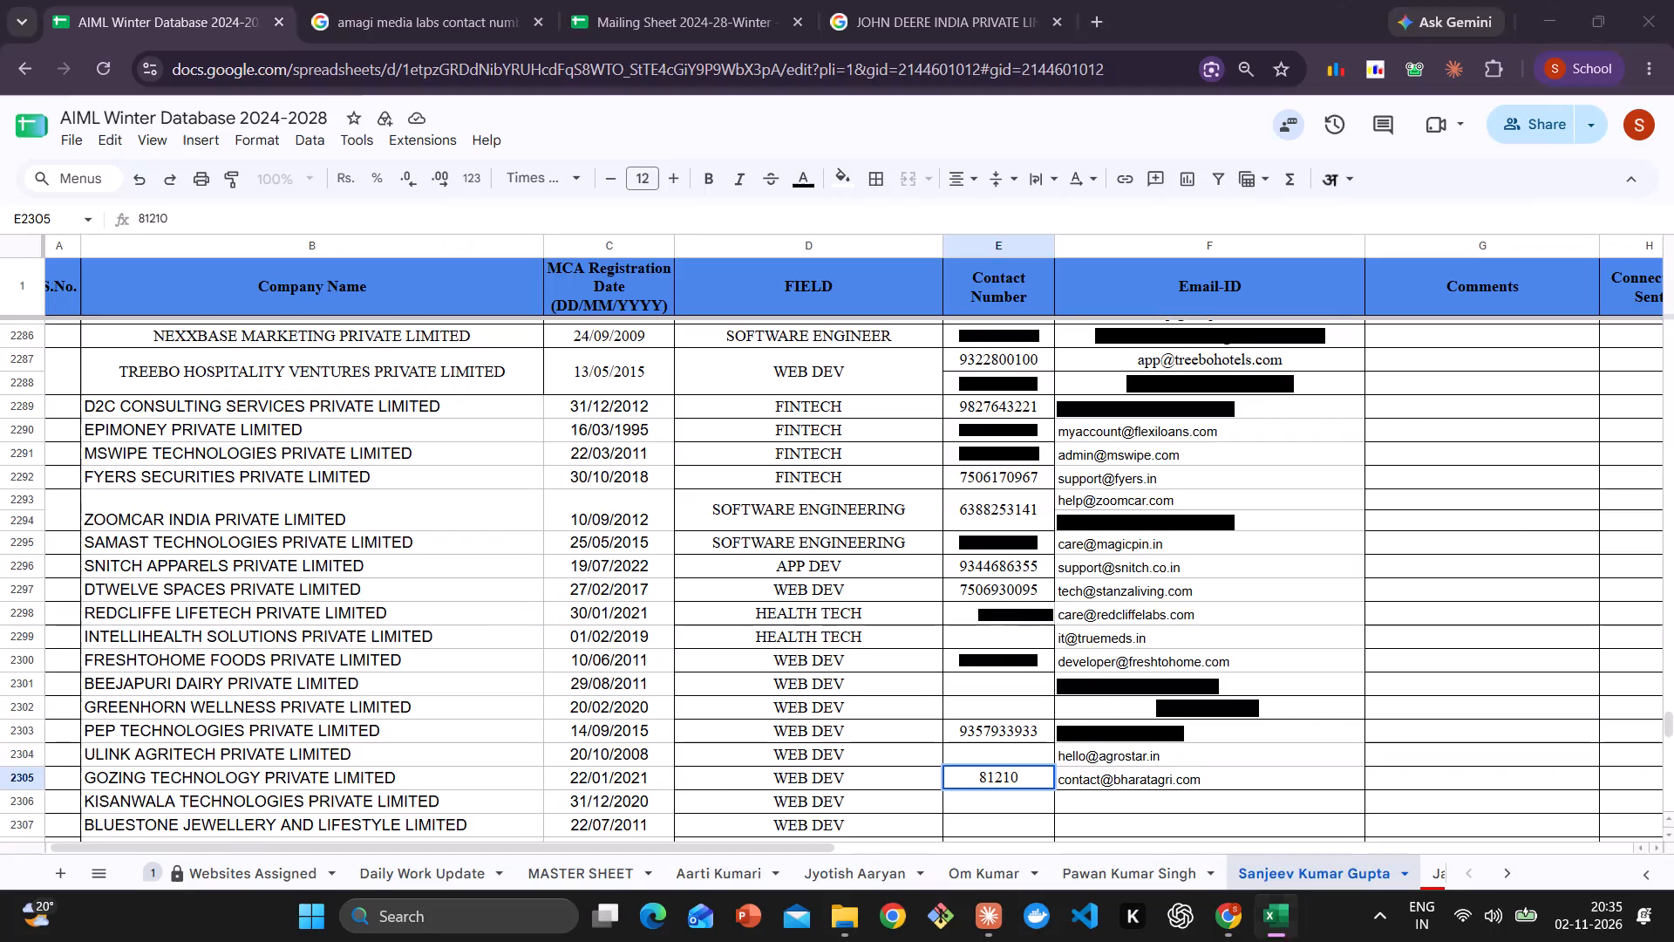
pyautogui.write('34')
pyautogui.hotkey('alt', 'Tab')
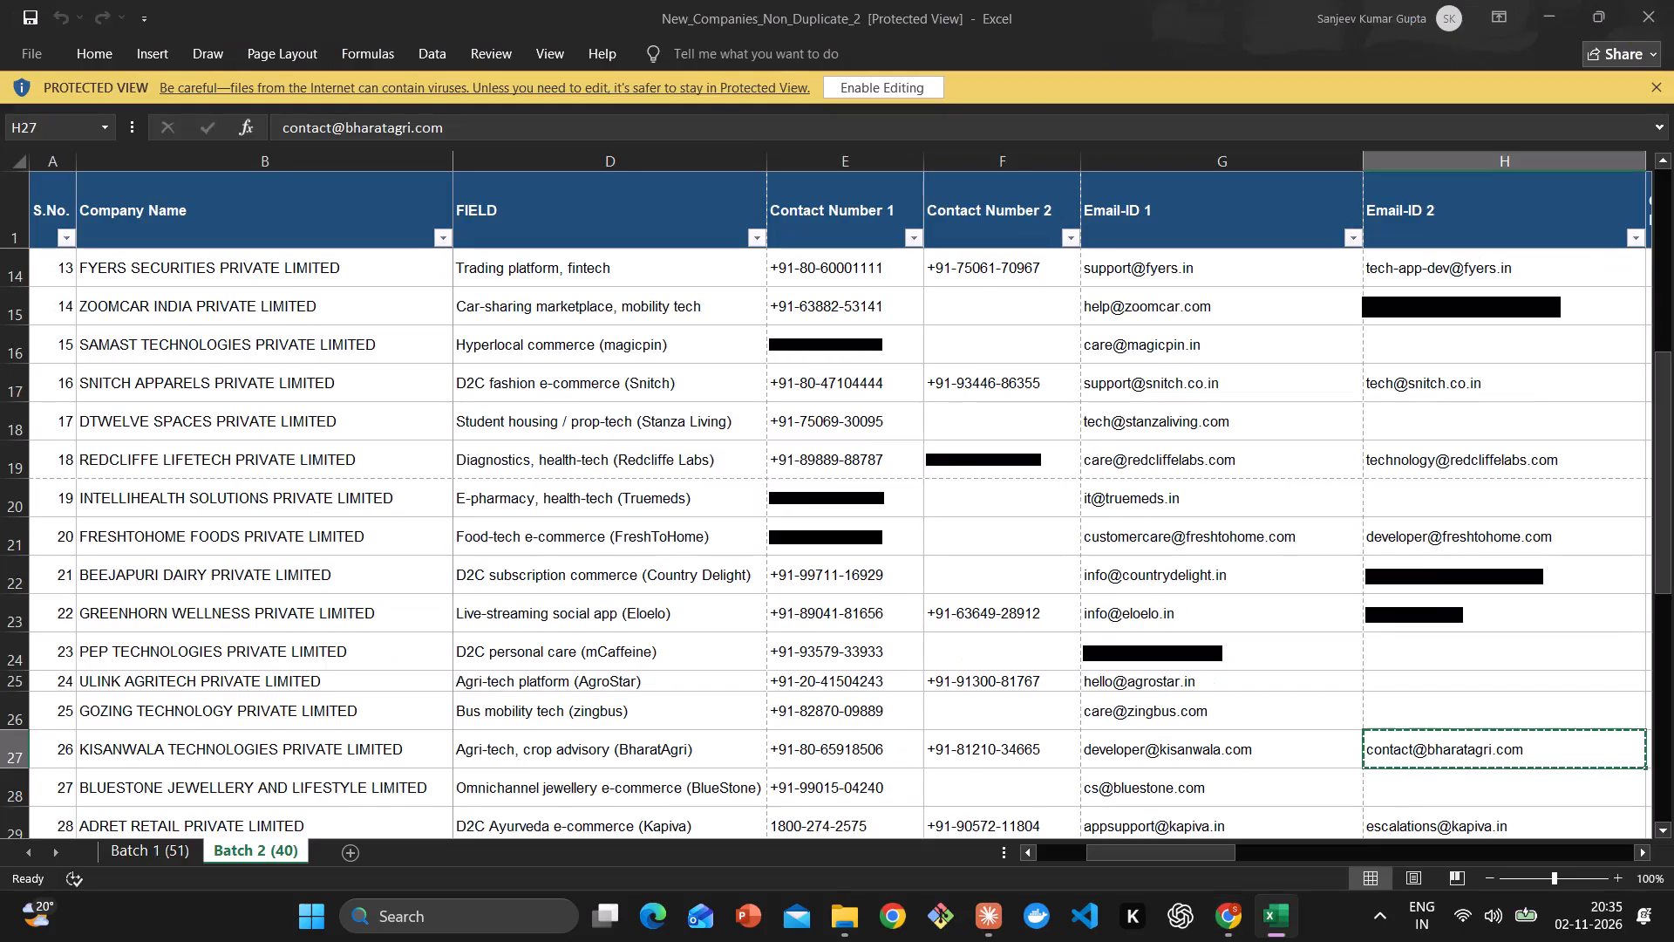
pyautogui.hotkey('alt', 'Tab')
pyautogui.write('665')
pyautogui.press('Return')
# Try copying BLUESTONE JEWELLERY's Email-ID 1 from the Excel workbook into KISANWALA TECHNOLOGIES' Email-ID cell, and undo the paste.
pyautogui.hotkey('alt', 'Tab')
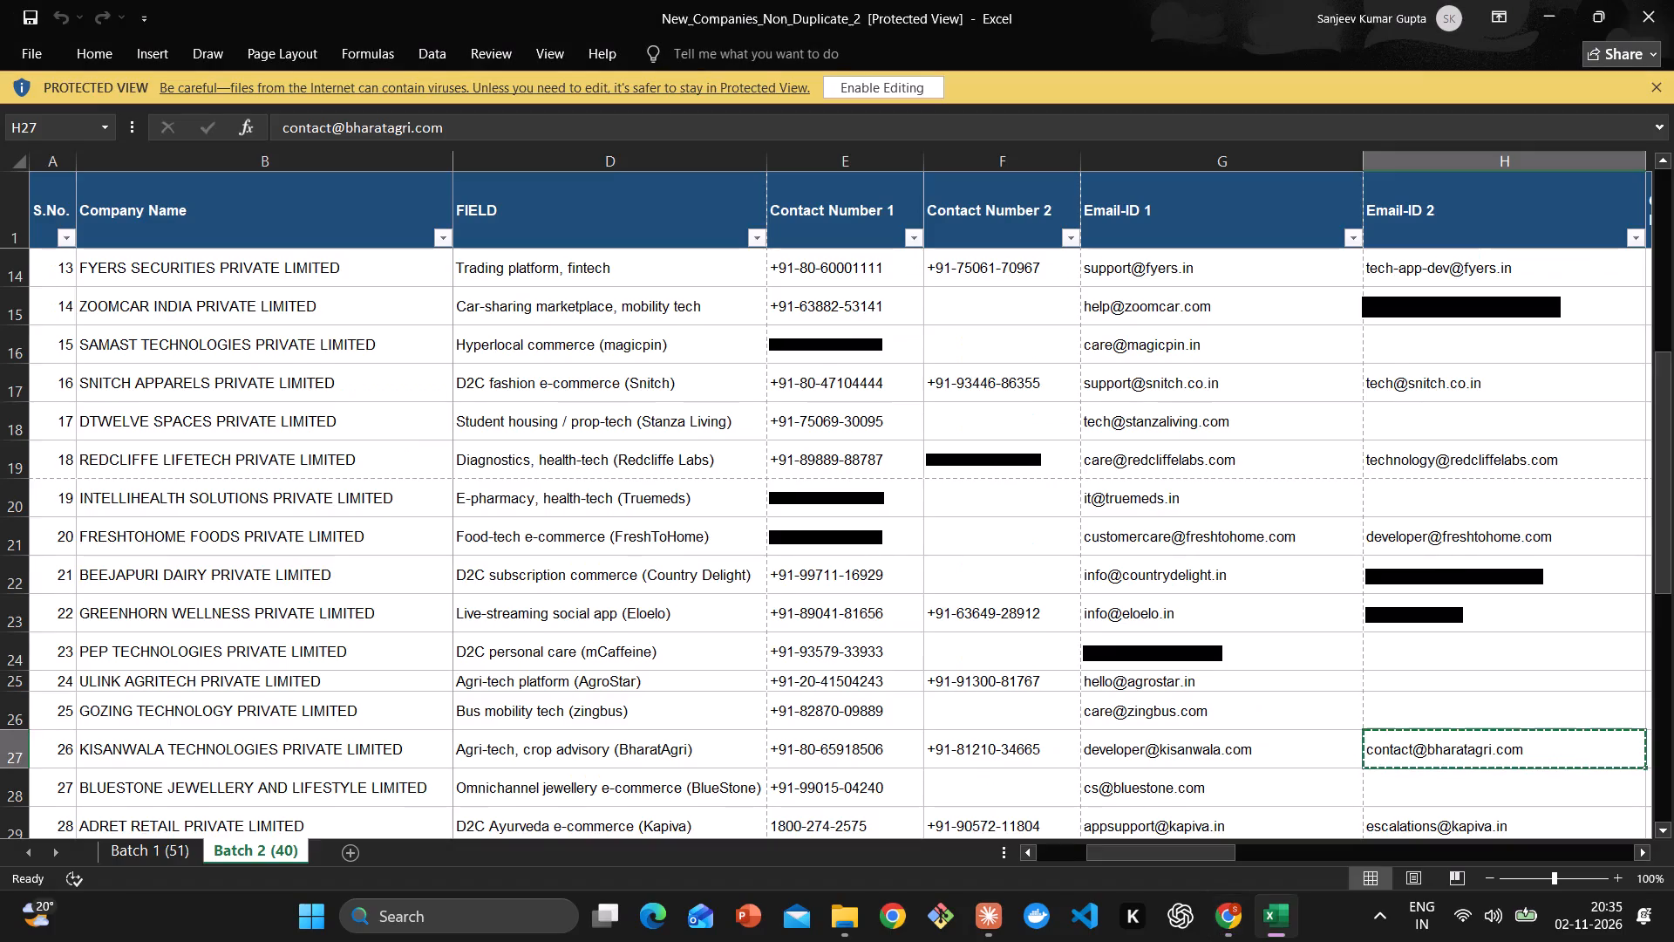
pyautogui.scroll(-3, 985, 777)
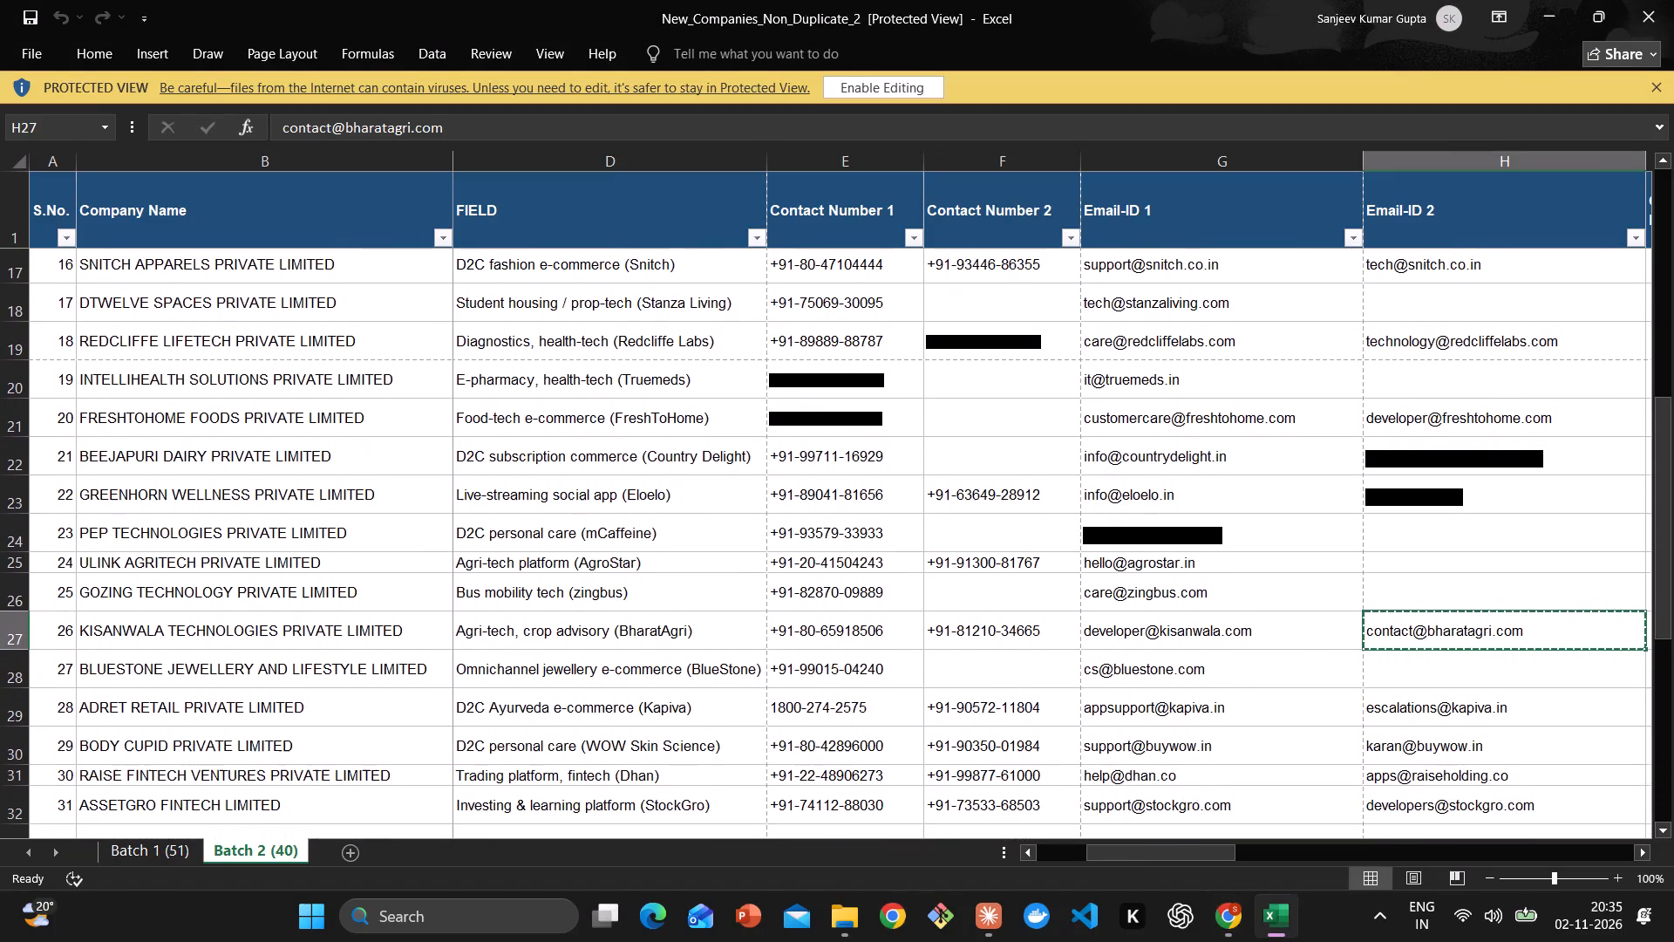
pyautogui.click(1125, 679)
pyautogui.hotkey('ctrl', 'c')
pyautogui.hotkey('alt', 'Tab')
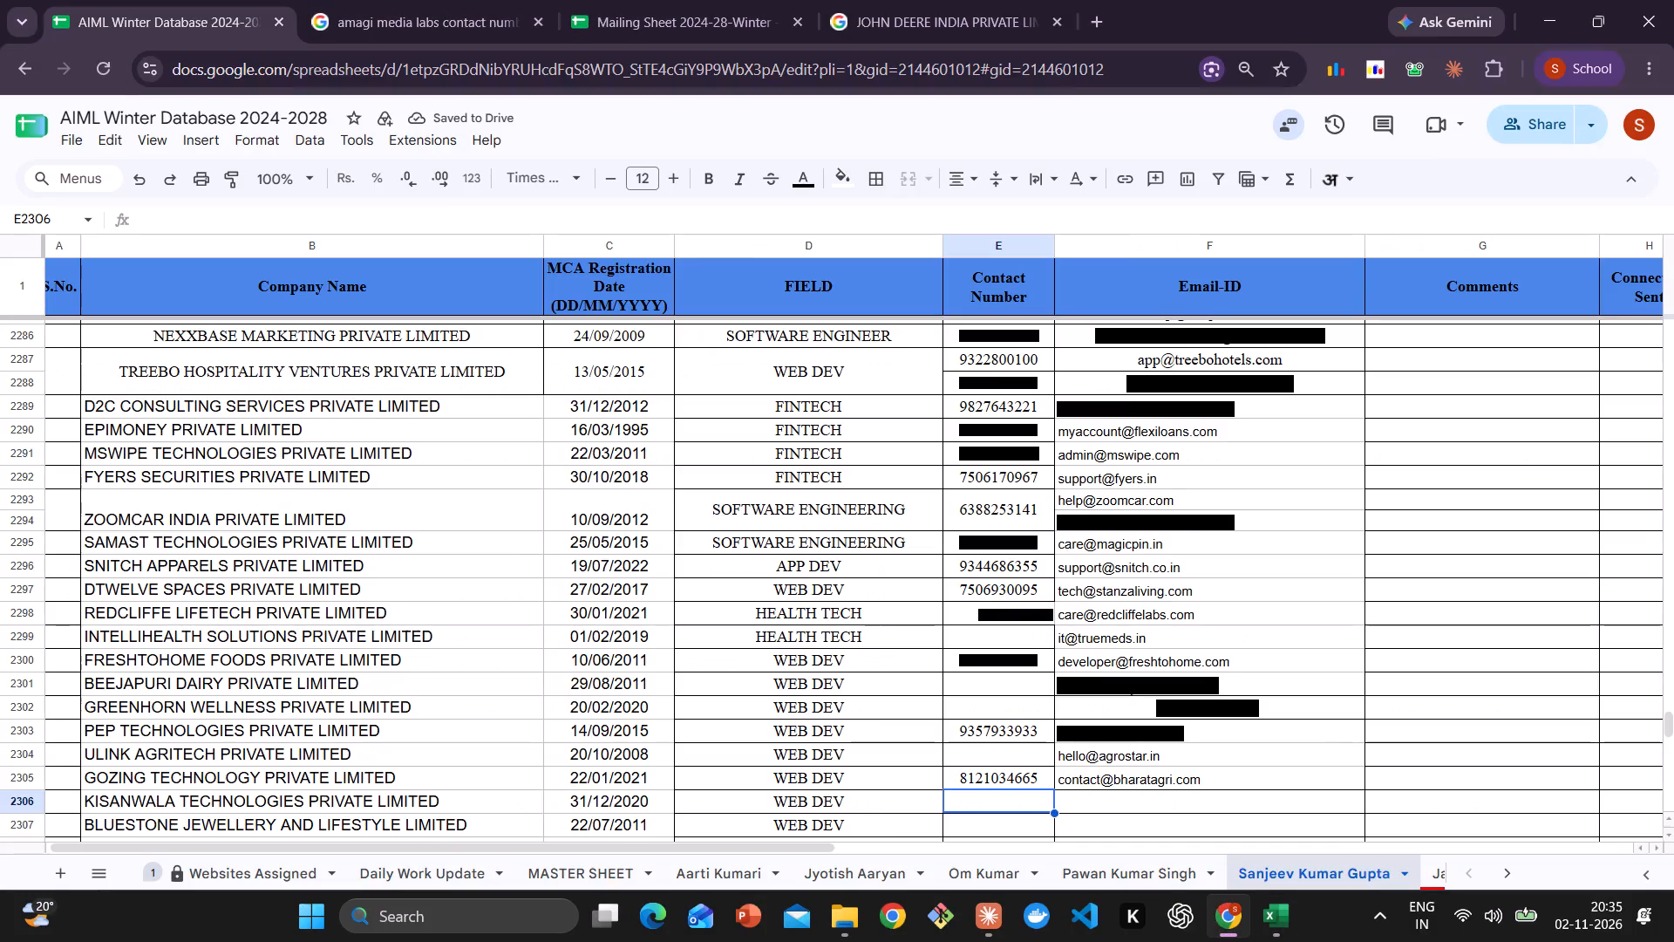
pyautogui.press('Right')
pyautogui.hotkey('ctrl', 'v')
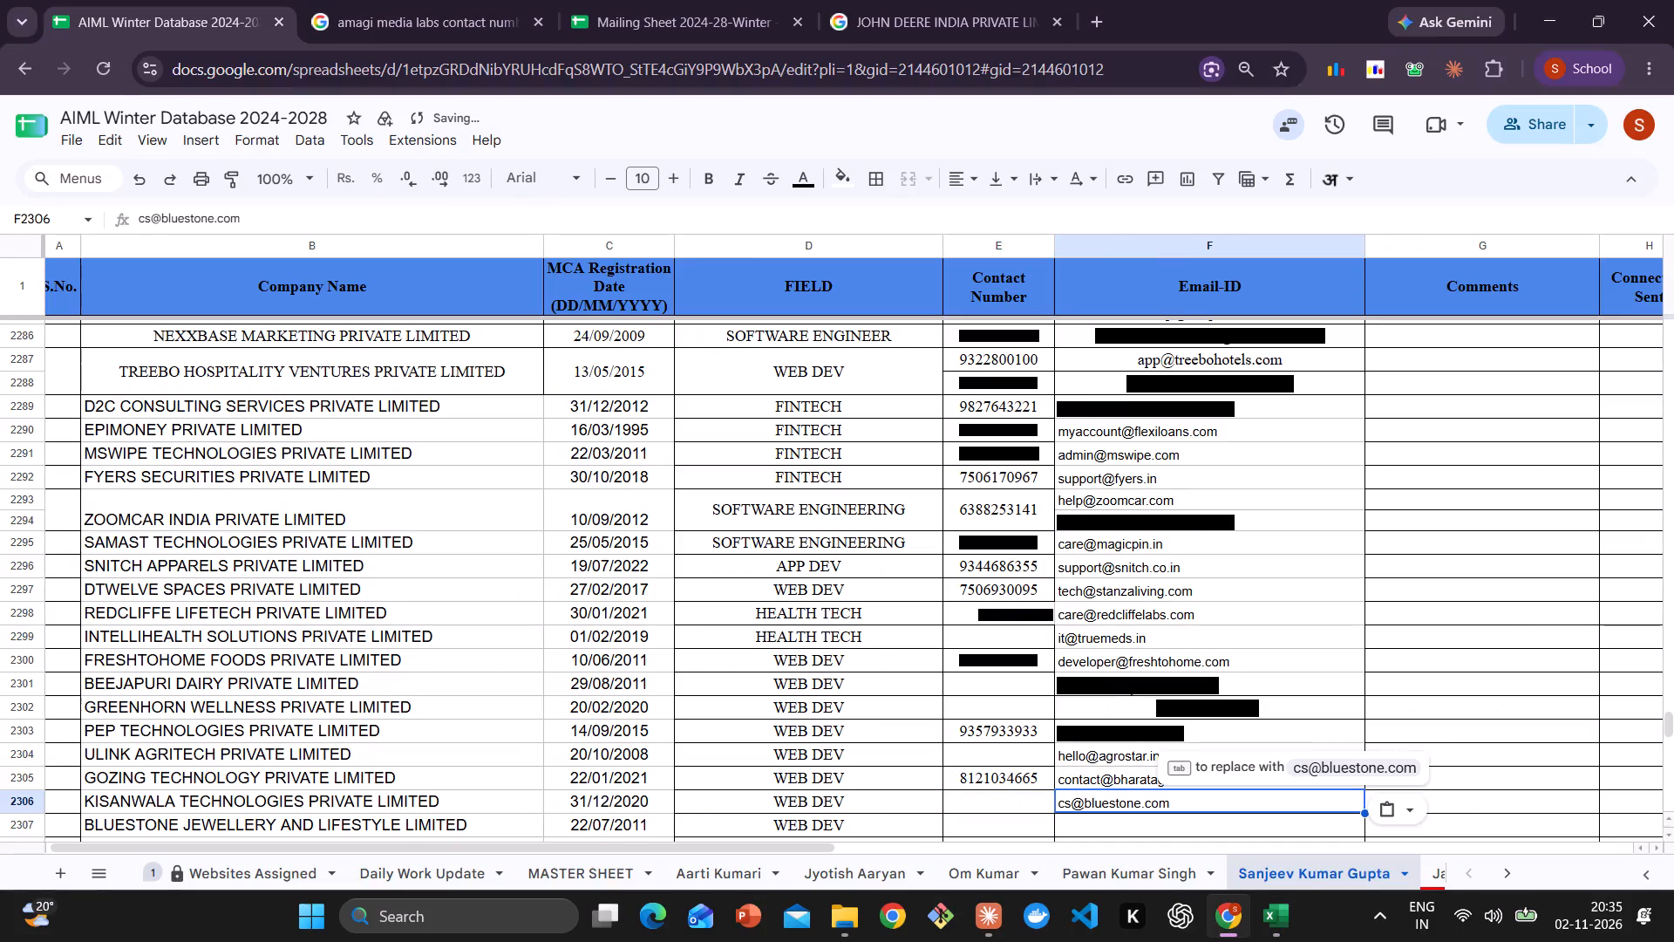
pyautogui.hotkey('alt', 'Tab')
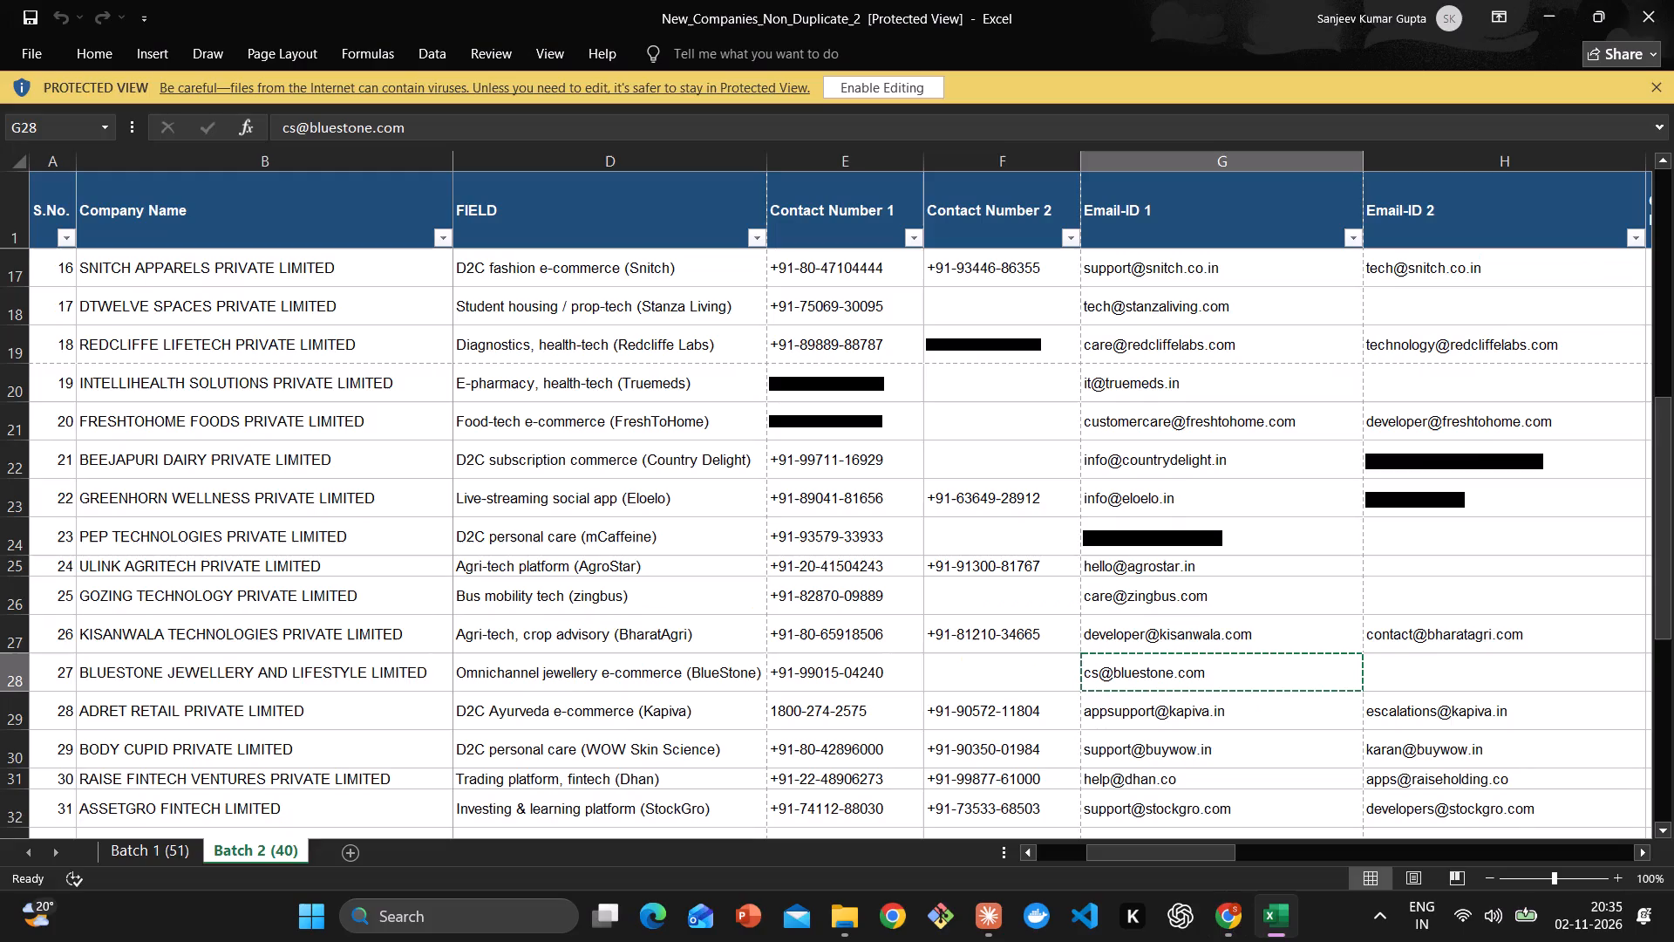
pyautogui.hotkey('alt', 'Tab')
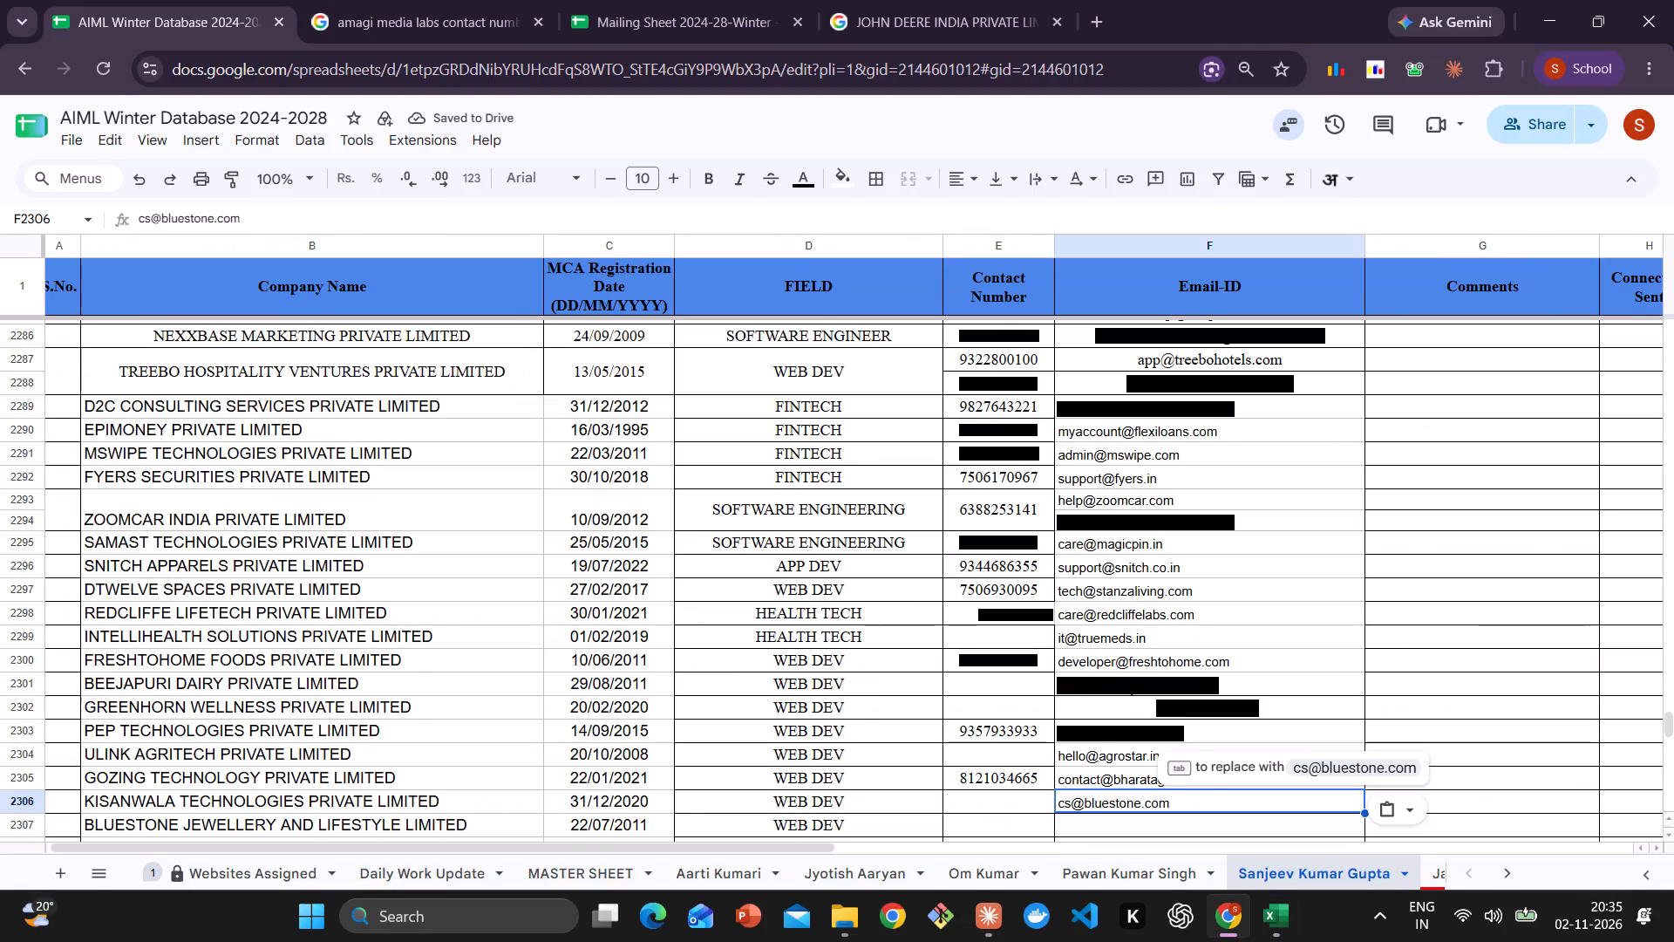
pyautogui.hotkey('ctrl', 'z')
# Move the e-mail address in GOZING TECHNOLOGY's row down to KISANWALA TECHNOLOGIES' Email-ID cell.
pyautogui.hotkey('alt', 'Tab')
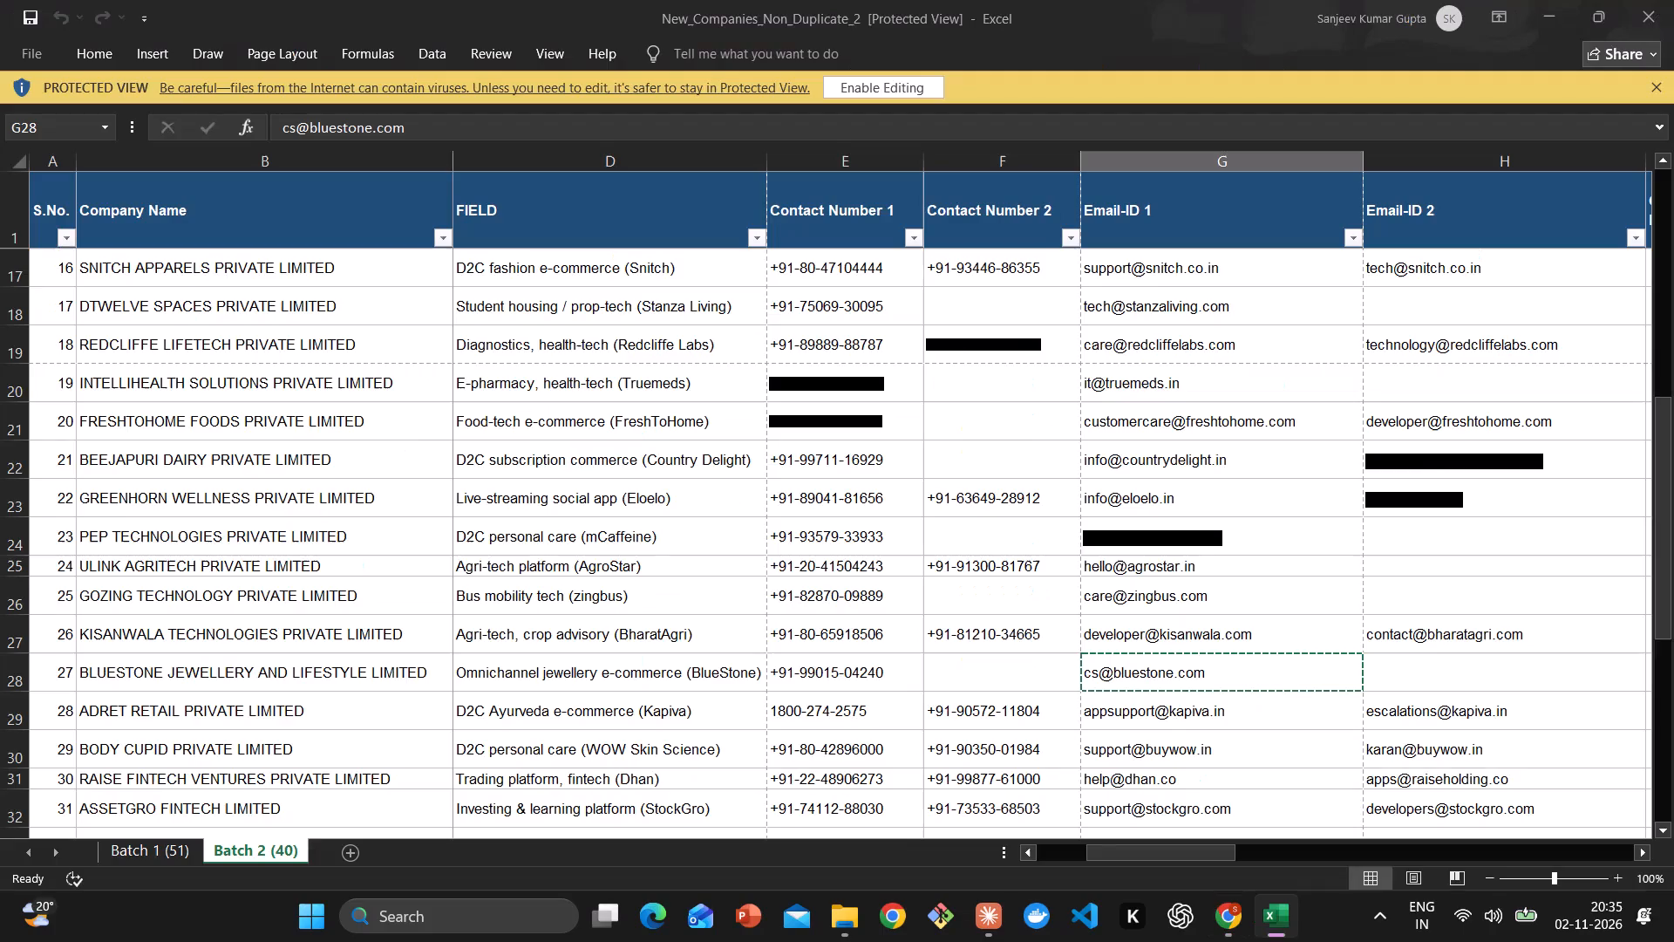
pyautogui.hotkey('alt', 'Tab')
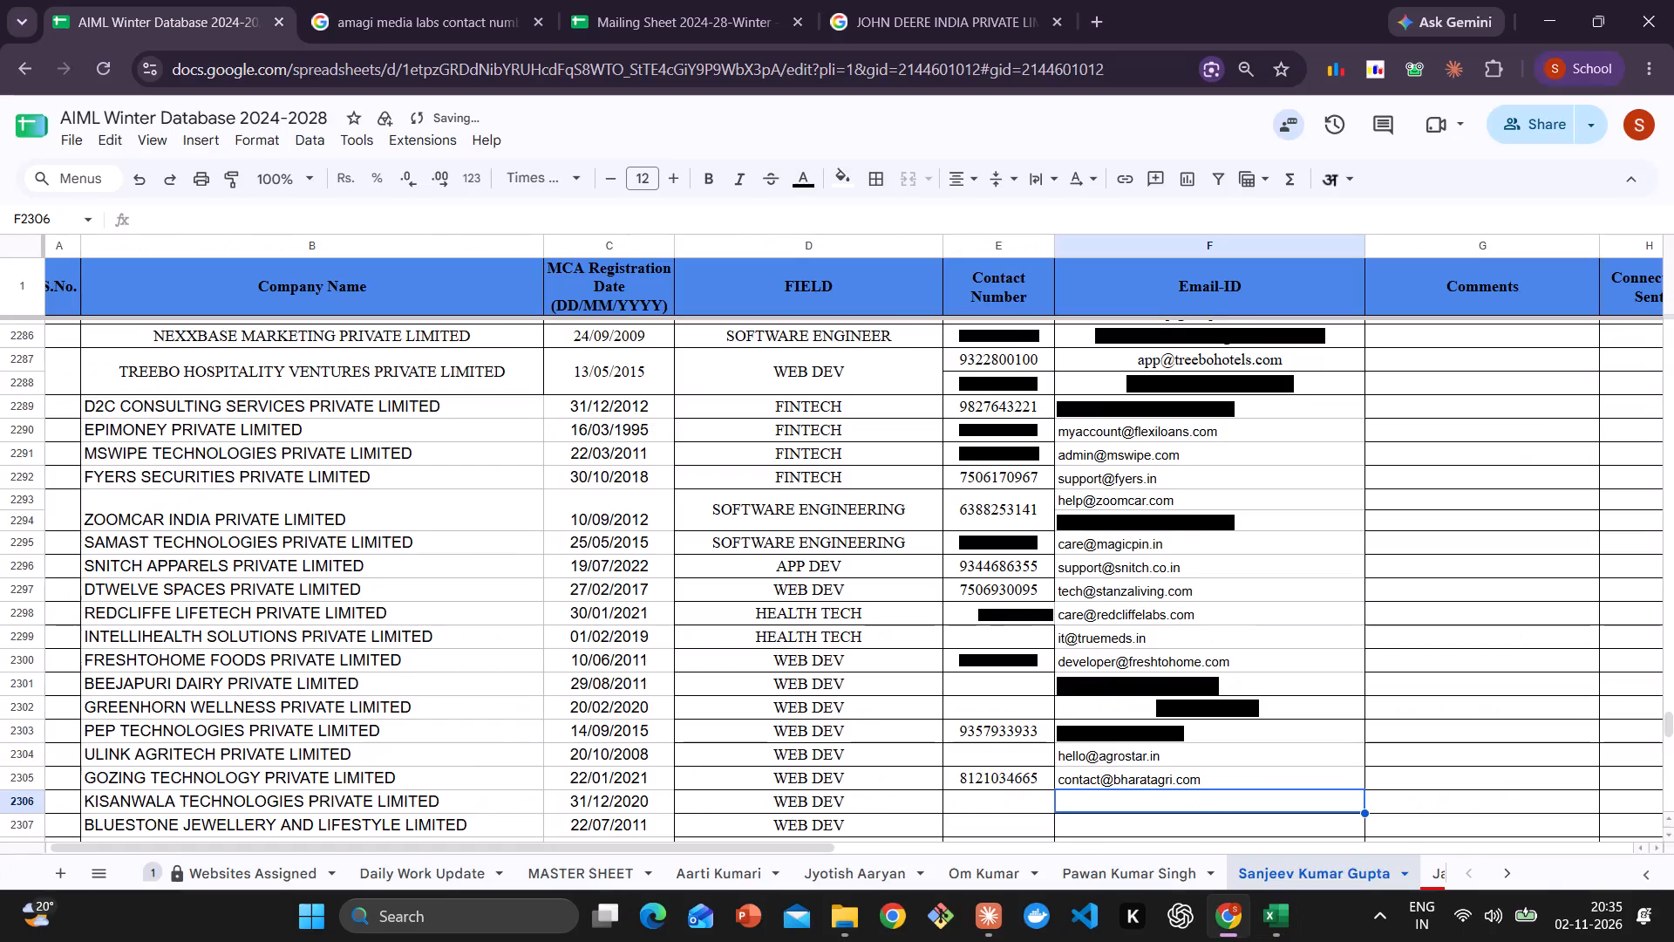
pyautogui.press('Up')
pyautogui.hotkey('ctrl', 'x')
pyautogui.press('Down')
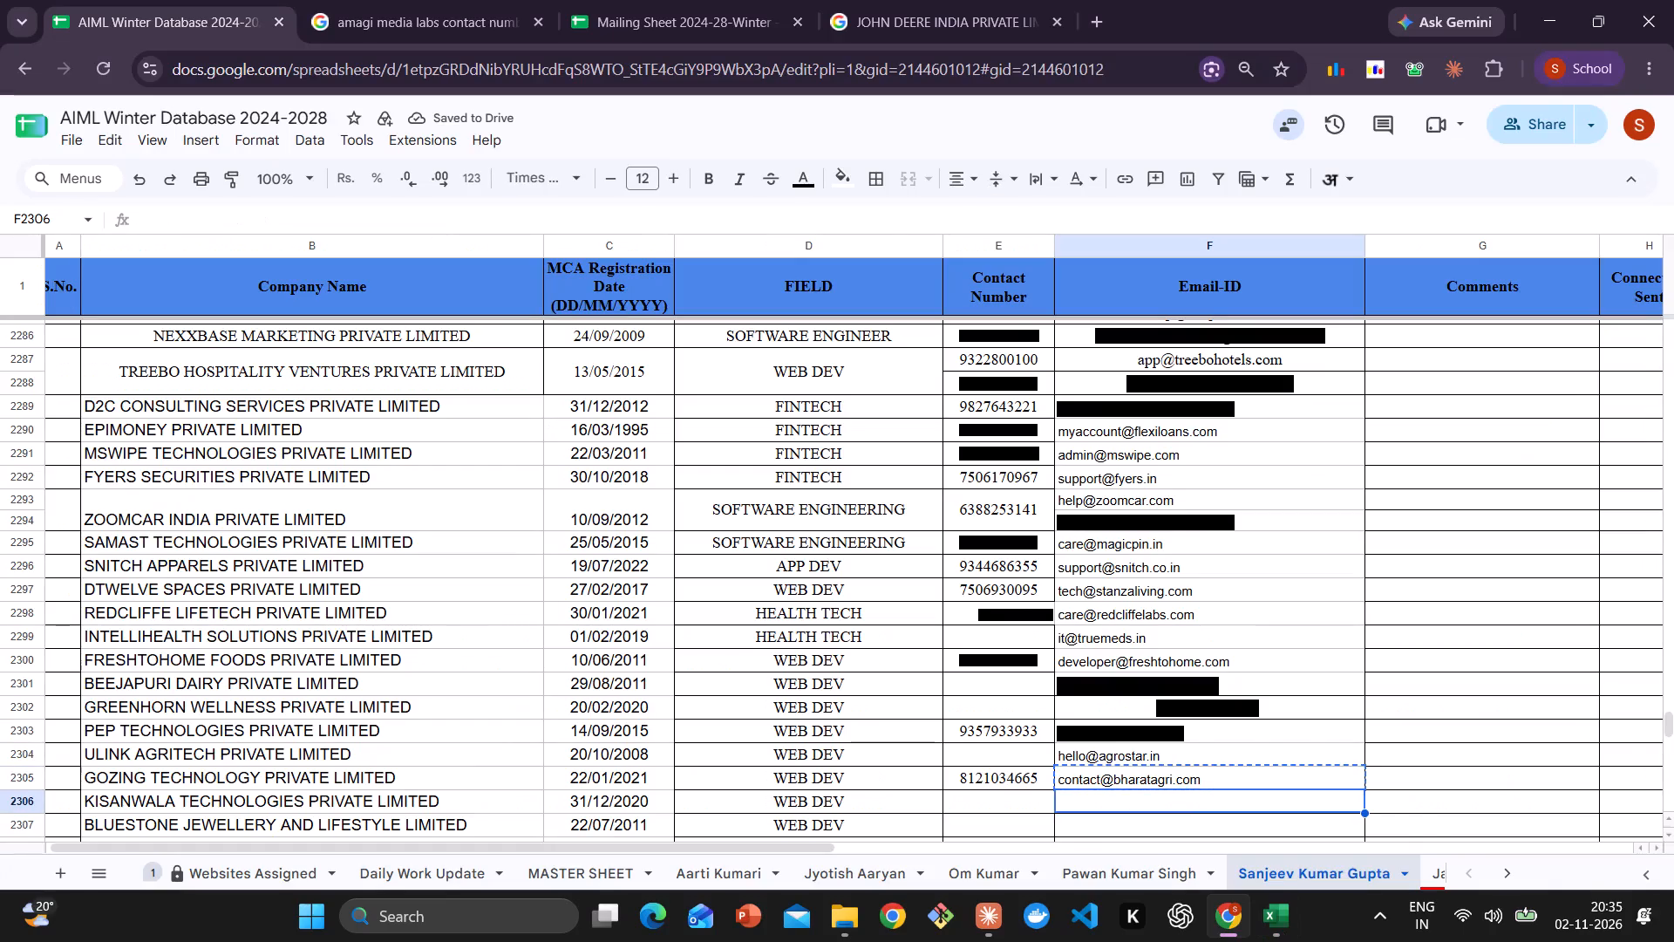
pyautogui.hotkey('ctrl', 'v')
# Move the contact number in GOZING TECHNOLOGY's row down to KISANWALA TECHNOLOGIES' Contact Number cell.
pyautogui.hotkey('alt', 'Tab')
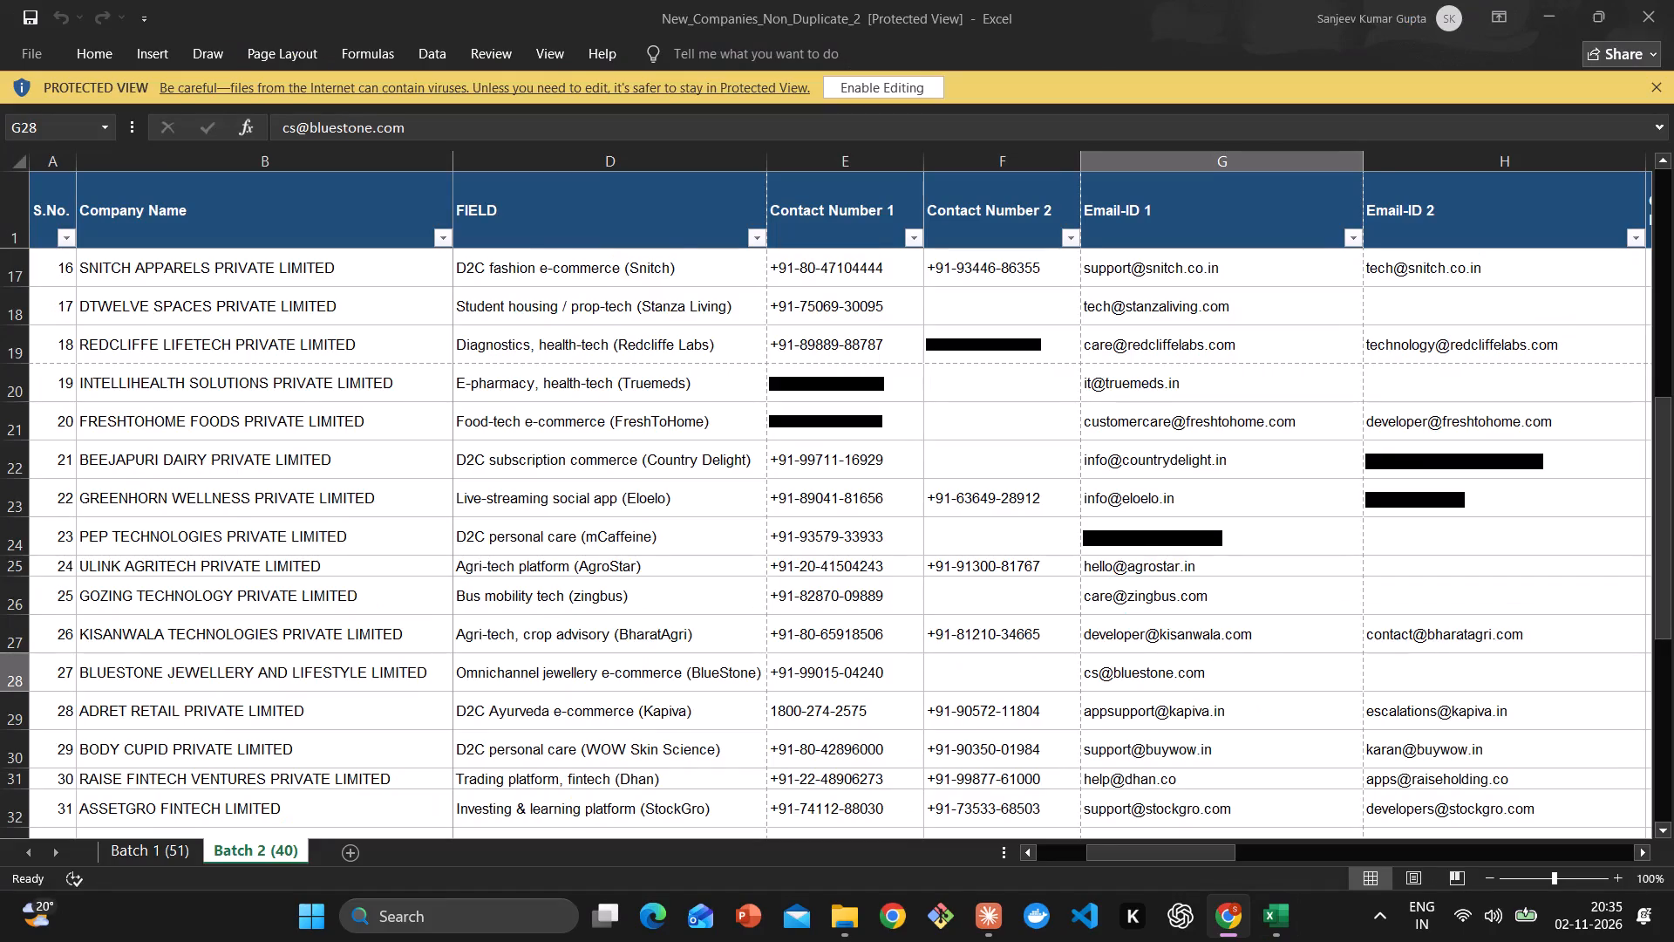
pyautogui.press('Up')
pyautogui.press('Left')
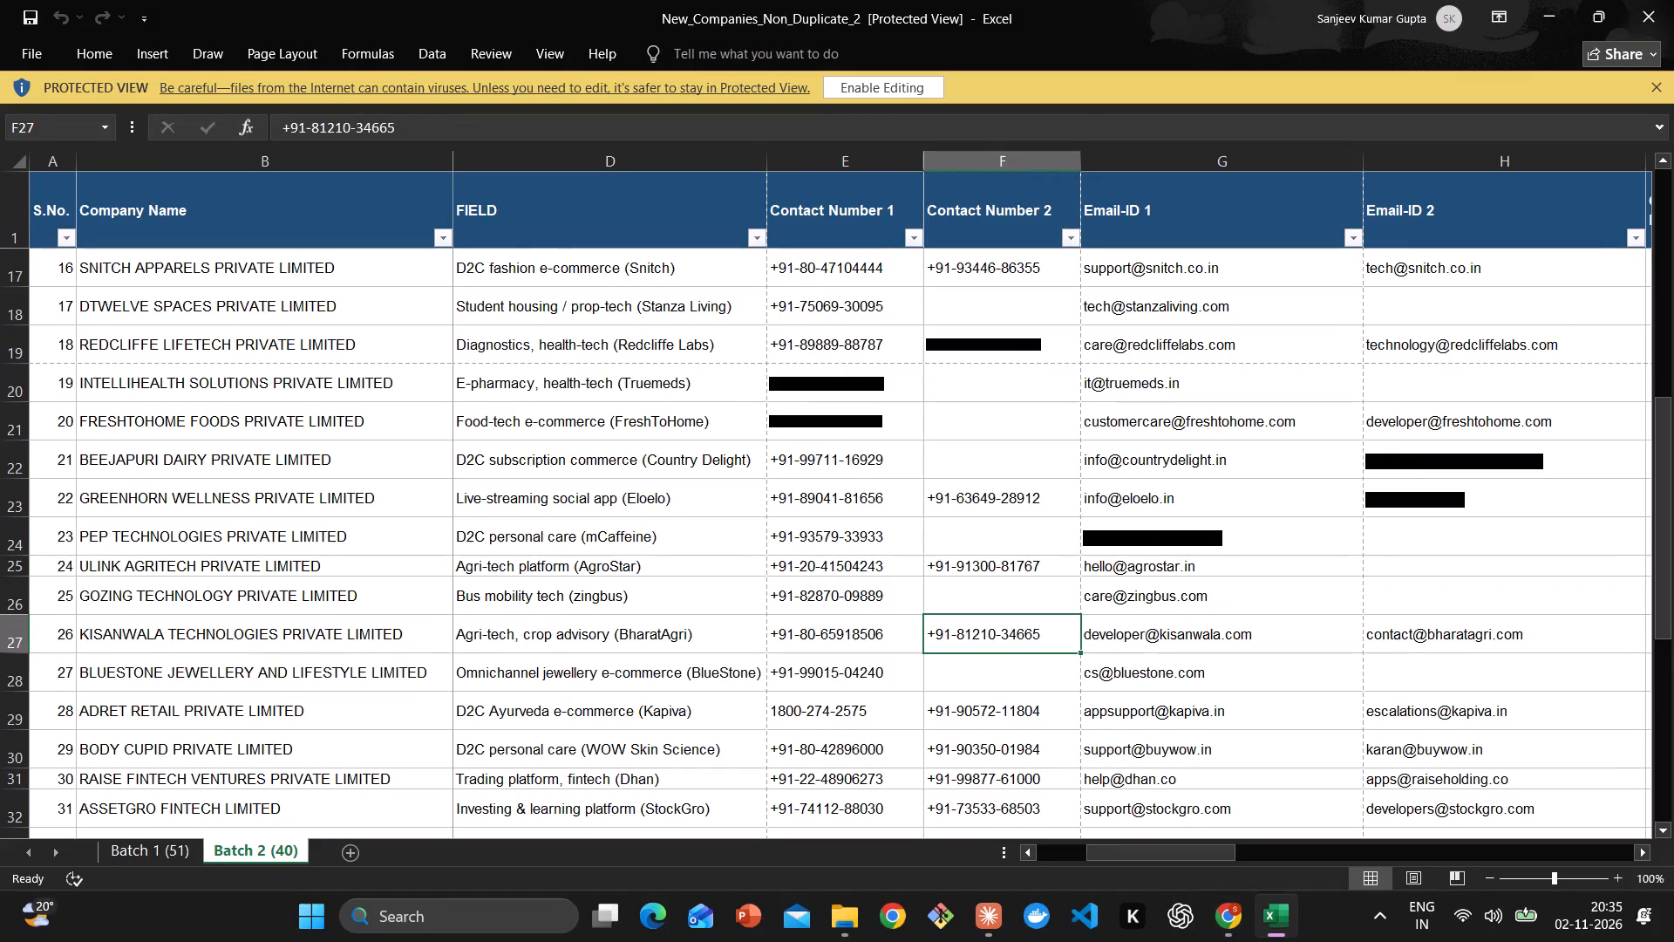
pyautogui.hotkey('alt', 'Tab')
pyautogui.press('Left')
pyautogui.press('Up')
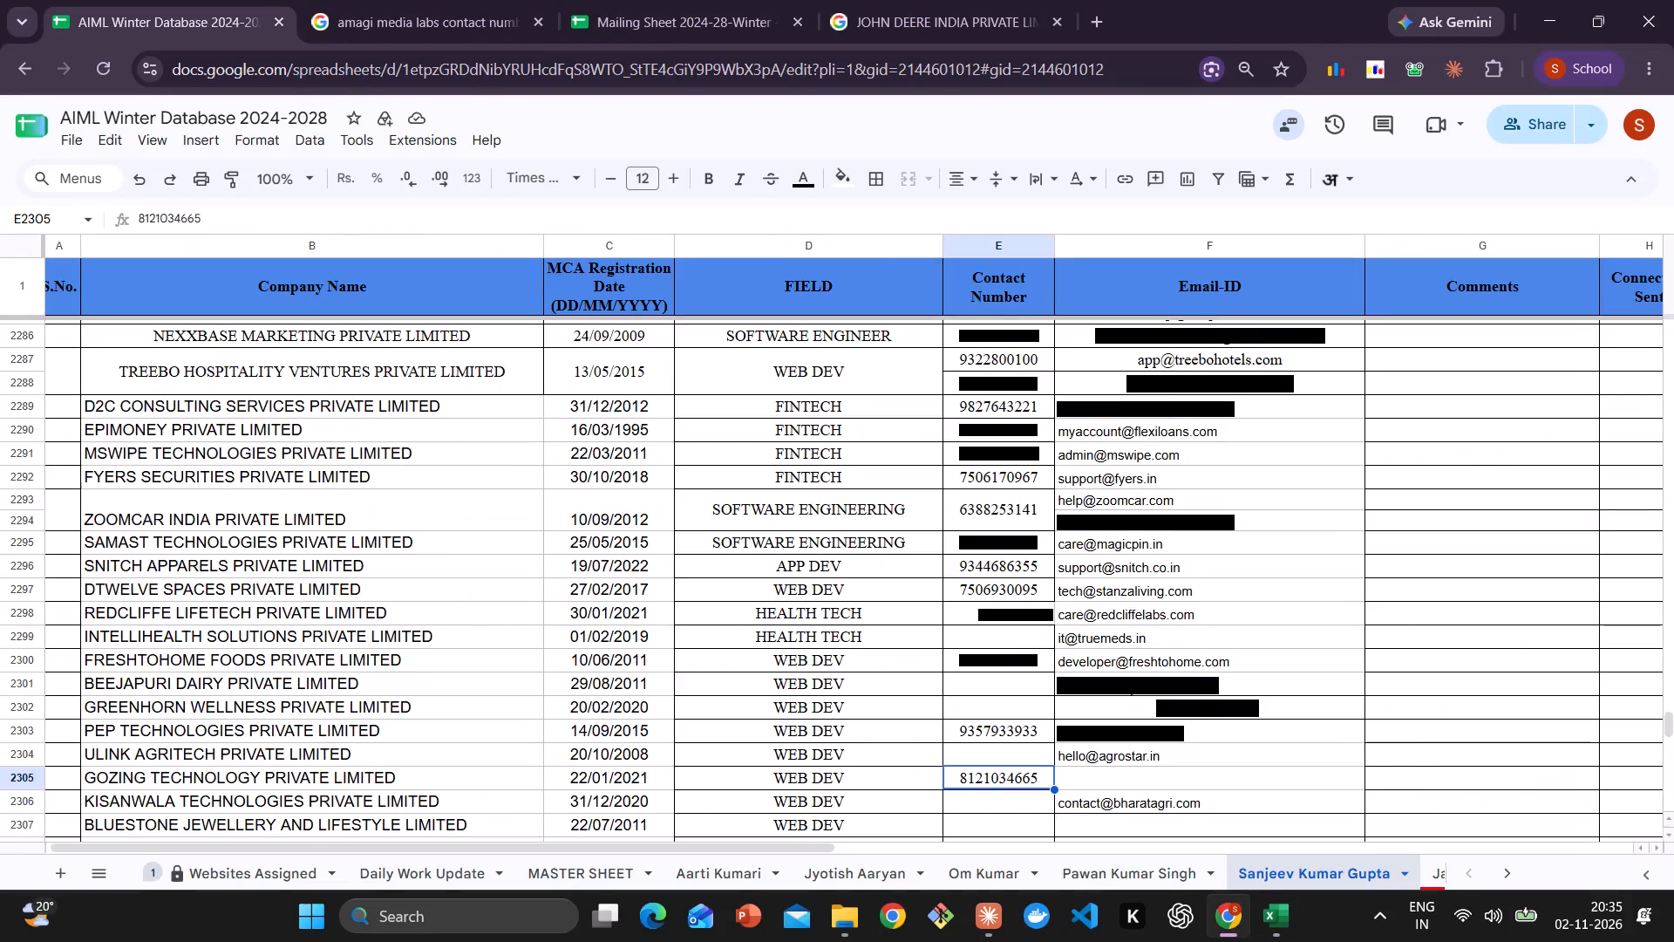
pyautogui.hotkey('ctrl', 'x')
pyautogui.press('Down')
pyautogui.hotkey('ctrl', 'v')
# Copy GOZING TECHNOLOGY's Email-ID 1 from the Excel workbook into its Email-ID cell in the database sheet.
pyautogui.hotkey('alt', 'Tab')
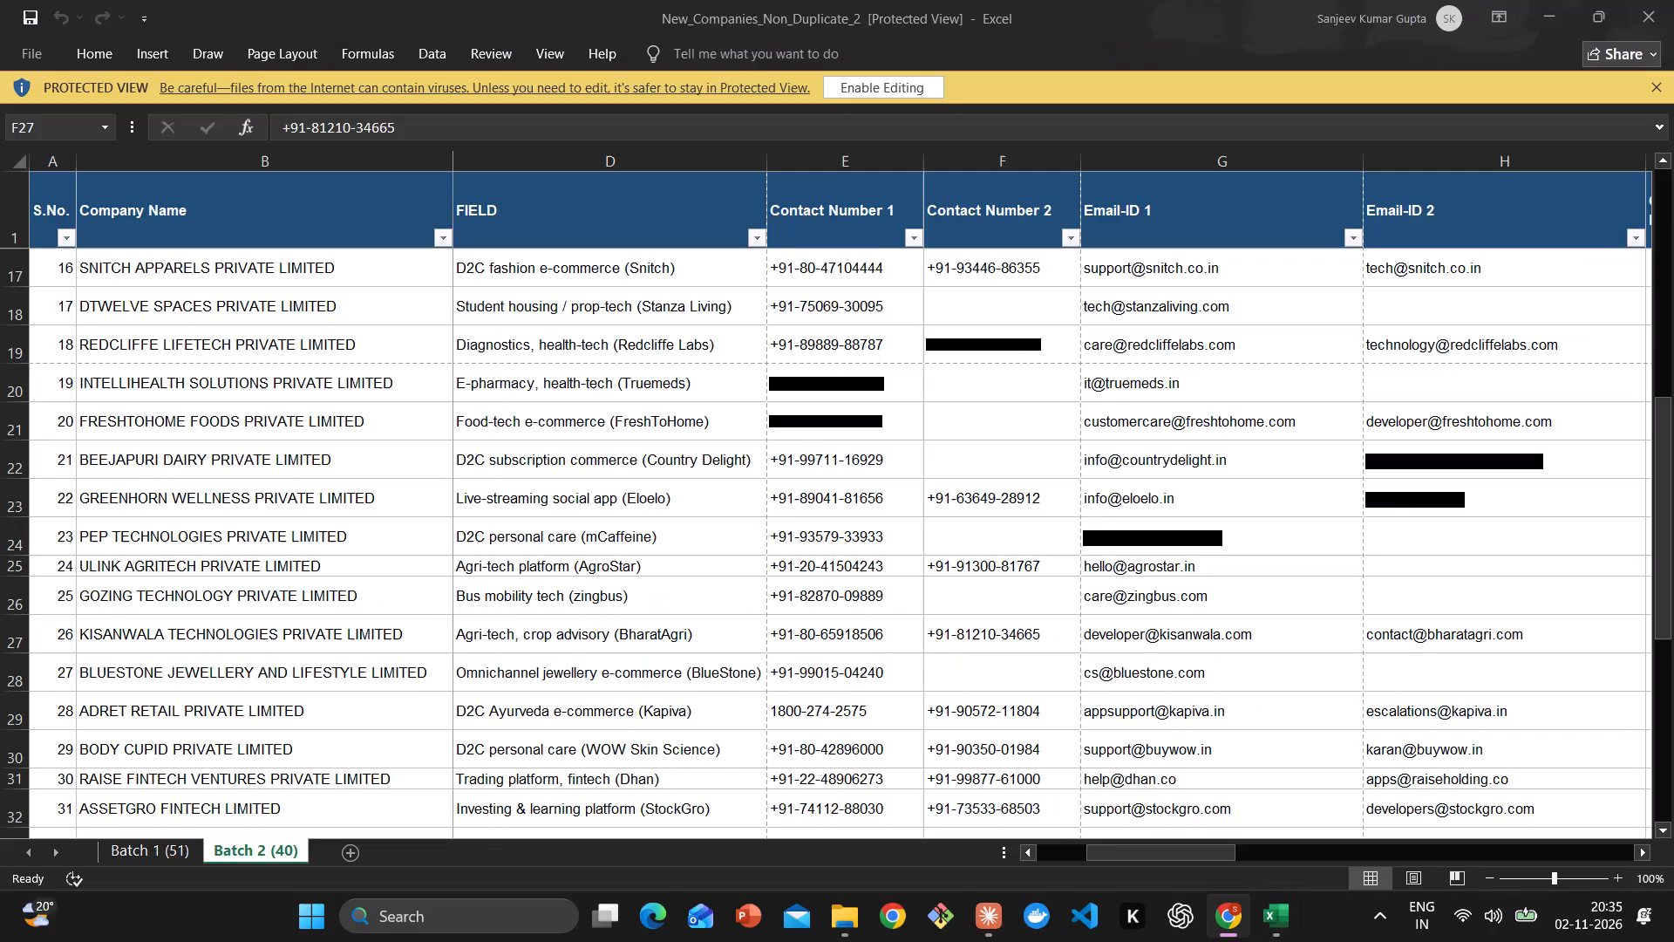
pyautogui.press('Up')
pyautogui.hotkey('alt', 'Tab')
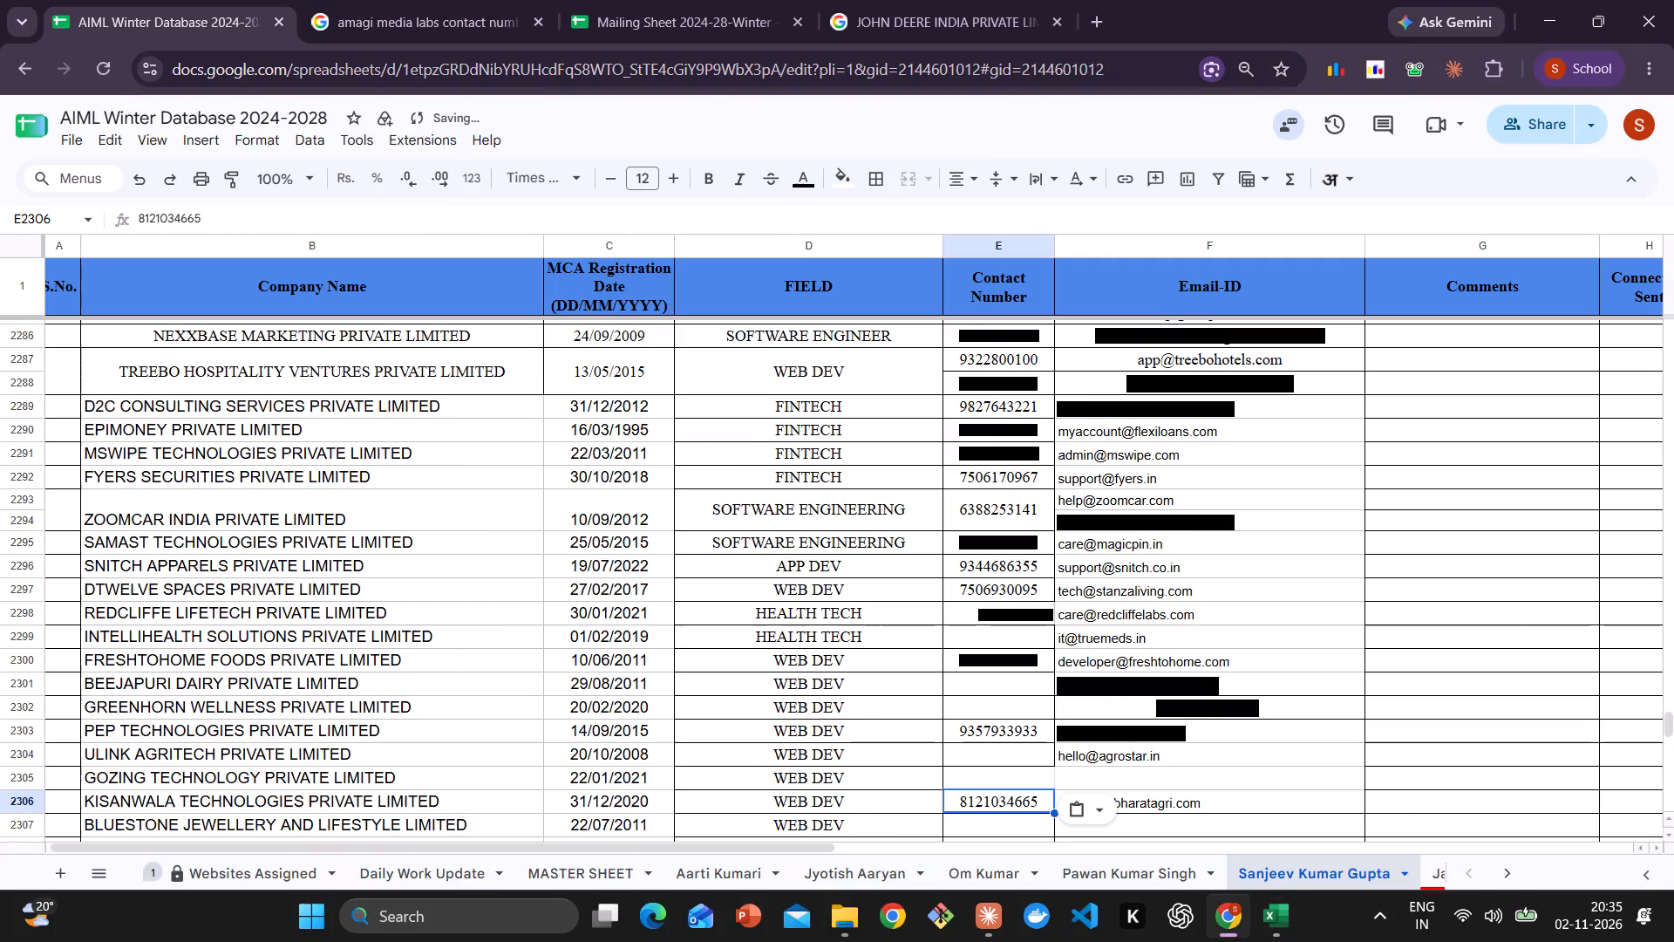
pyautogui.press('Up')
pyautogui.hotkey('alt', 'Tab')
pyautogui.press('Right')
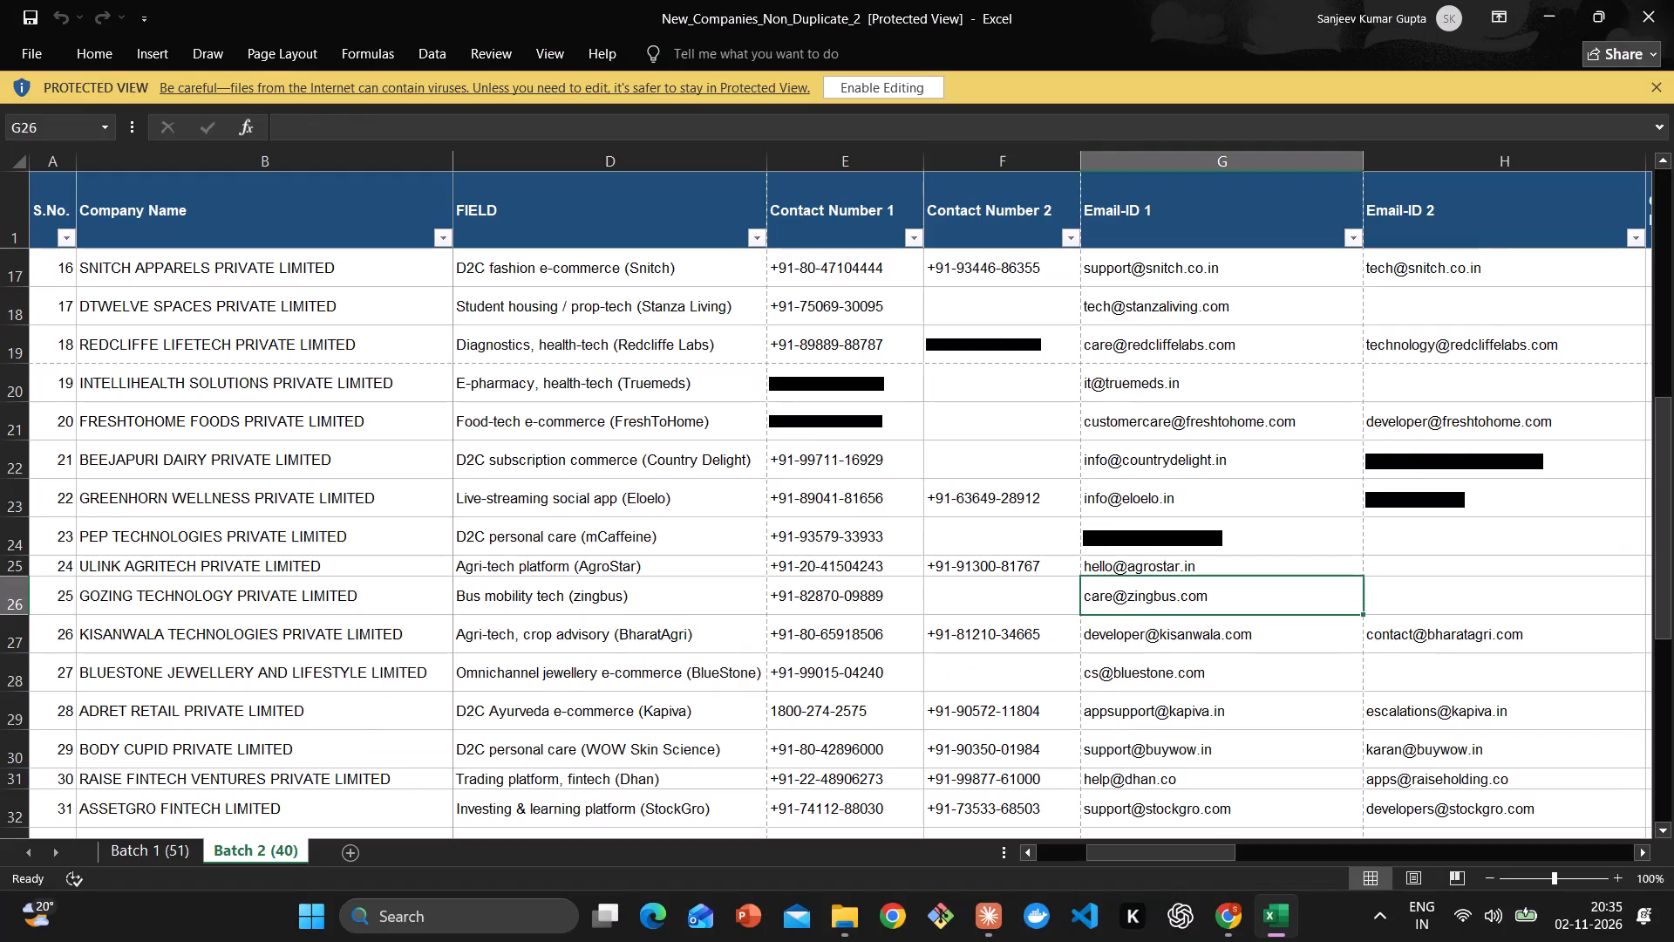
pyautogui.hotkey('ctrl', 'c')
pyautogui.hotkey('alt', 'Tab')
pyautogui.press('Down')
pyautogui.press('Up')
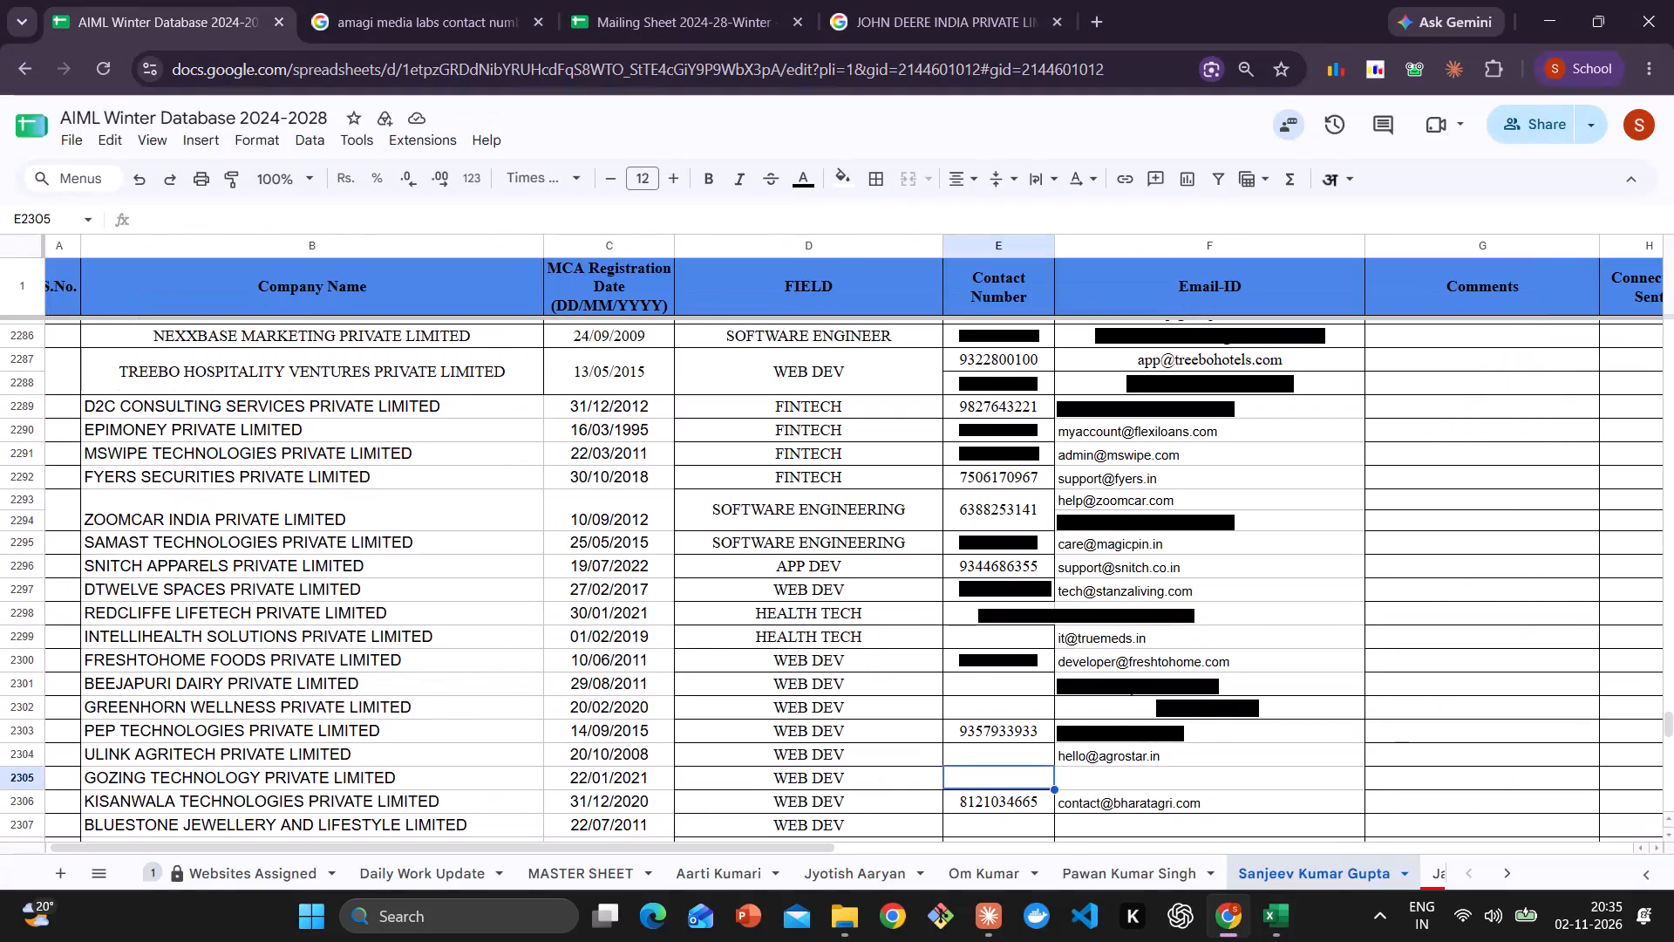
pyautogui.press('Right')
pyautogui.hotkey('ctrl', 'v')
pyautogui.press('Down')
pyautogui.press('Down')
# Look through the remaining unfilled rows and the earlier company entries in the database sheet.
pyautogui.scroll(-2, 1125, 679)
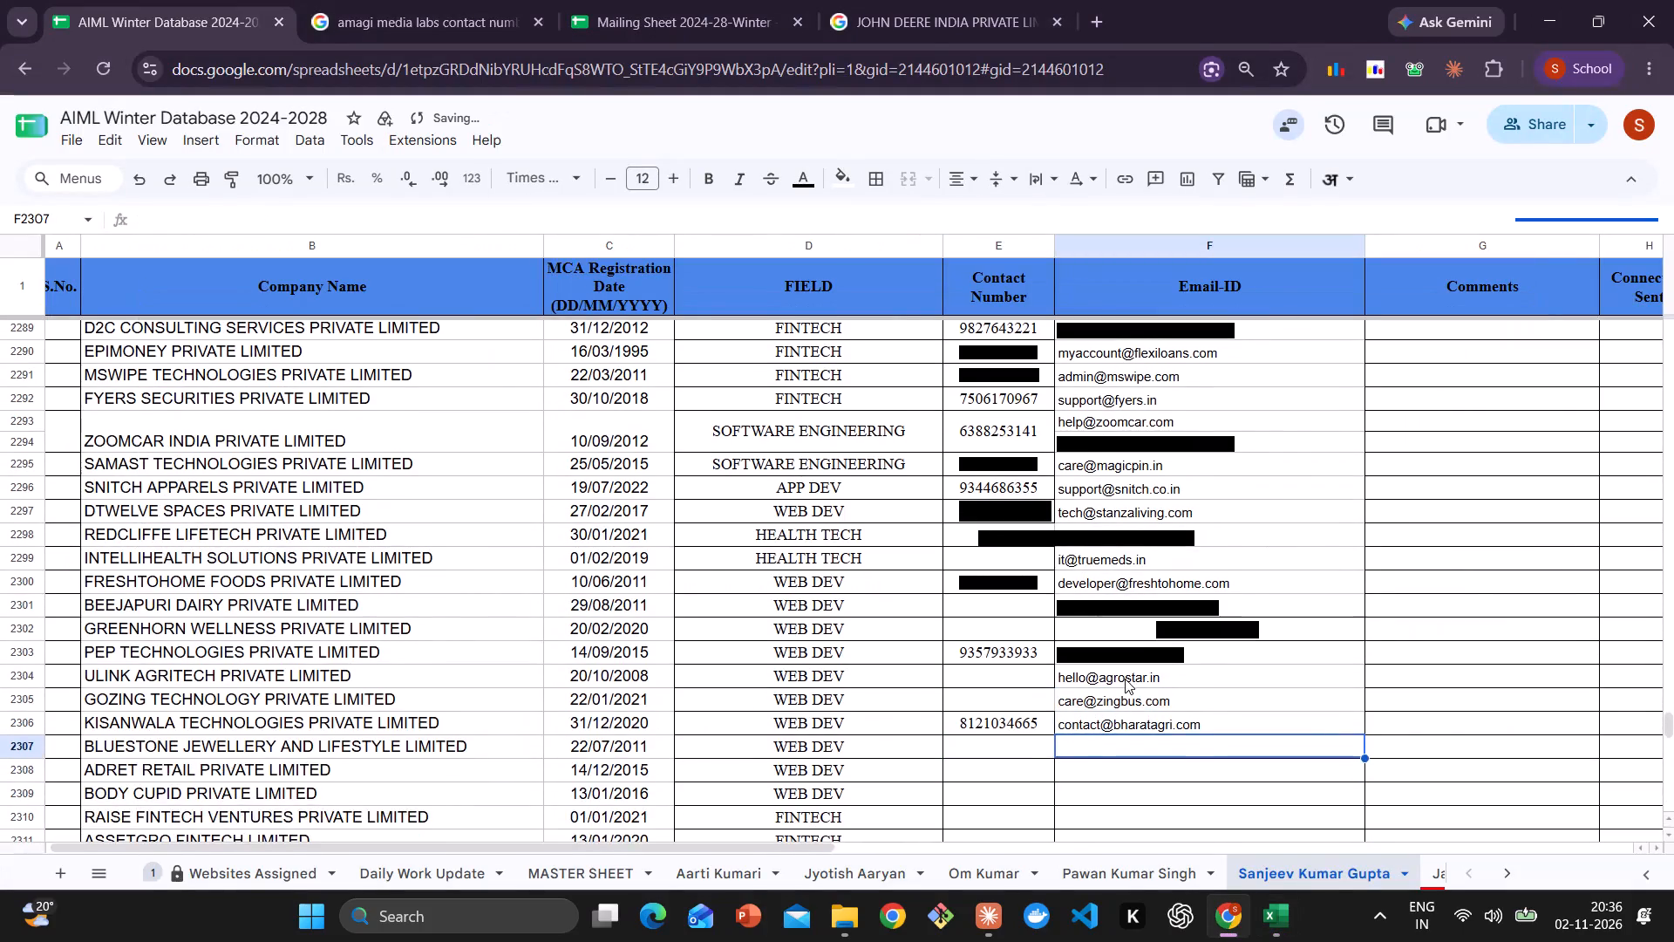
pyautogui.scroll(-3, 1125, 679)
pyautogui.scroll(3, 1125, 679)
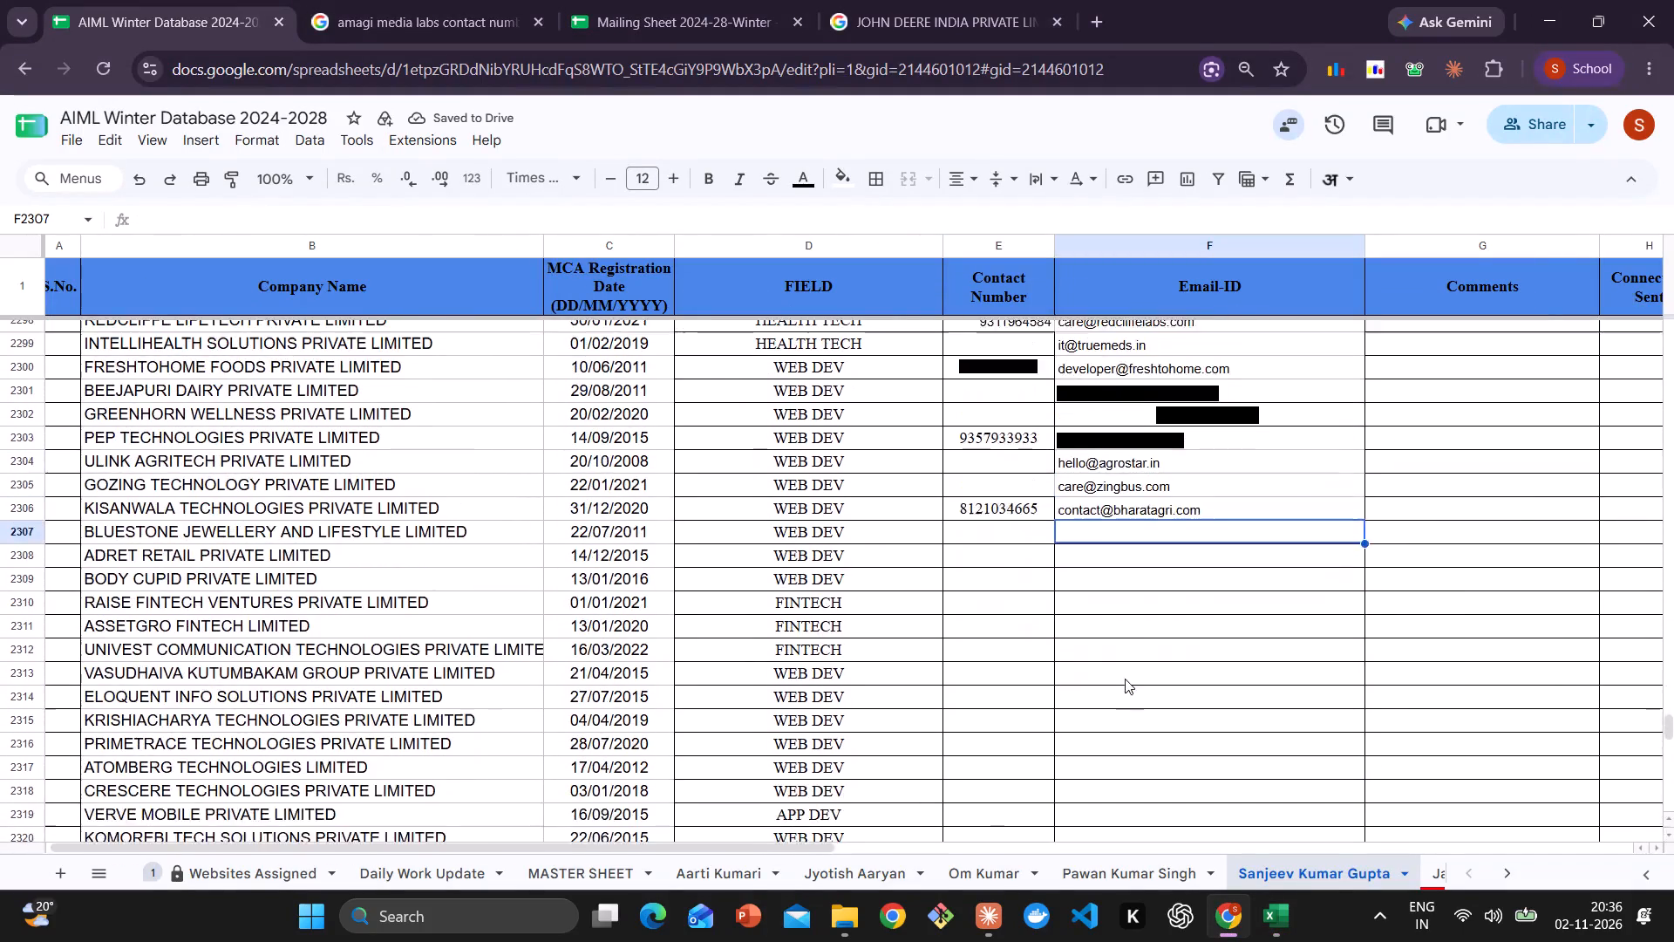
pyautogui.scroll(10, 1125, 679)
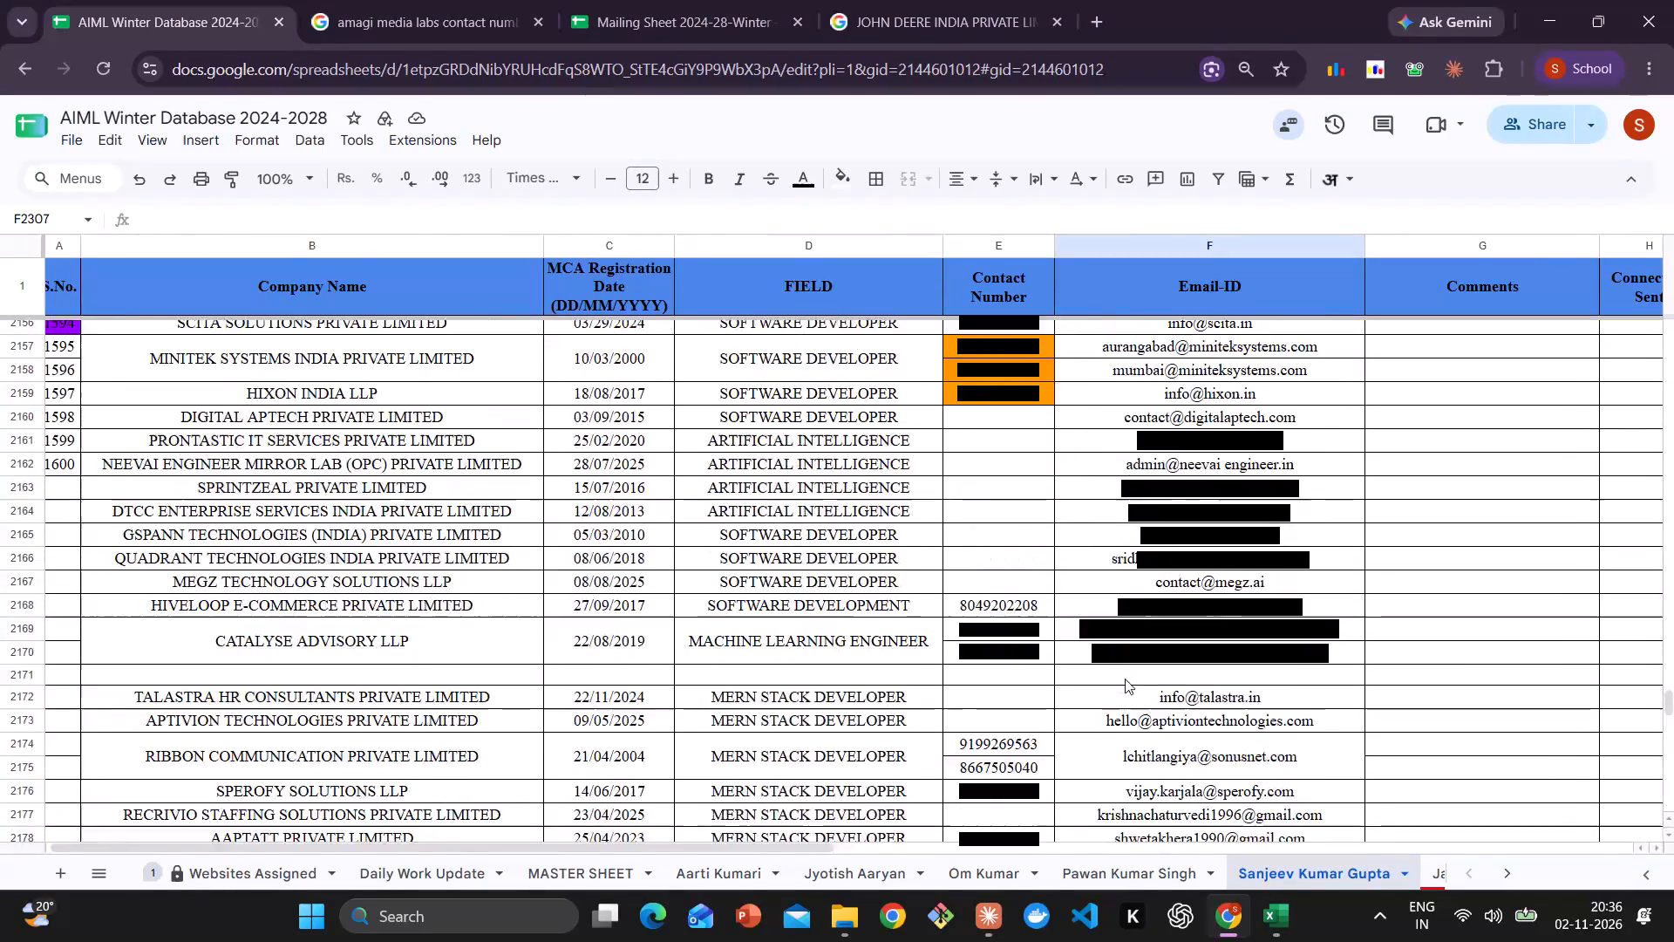
pyautogui.scroll(-3, 1125, 679)
pyautogui.scroll(1, 1125, 679)
pyautogui.scroll(-2, 1125, 679)
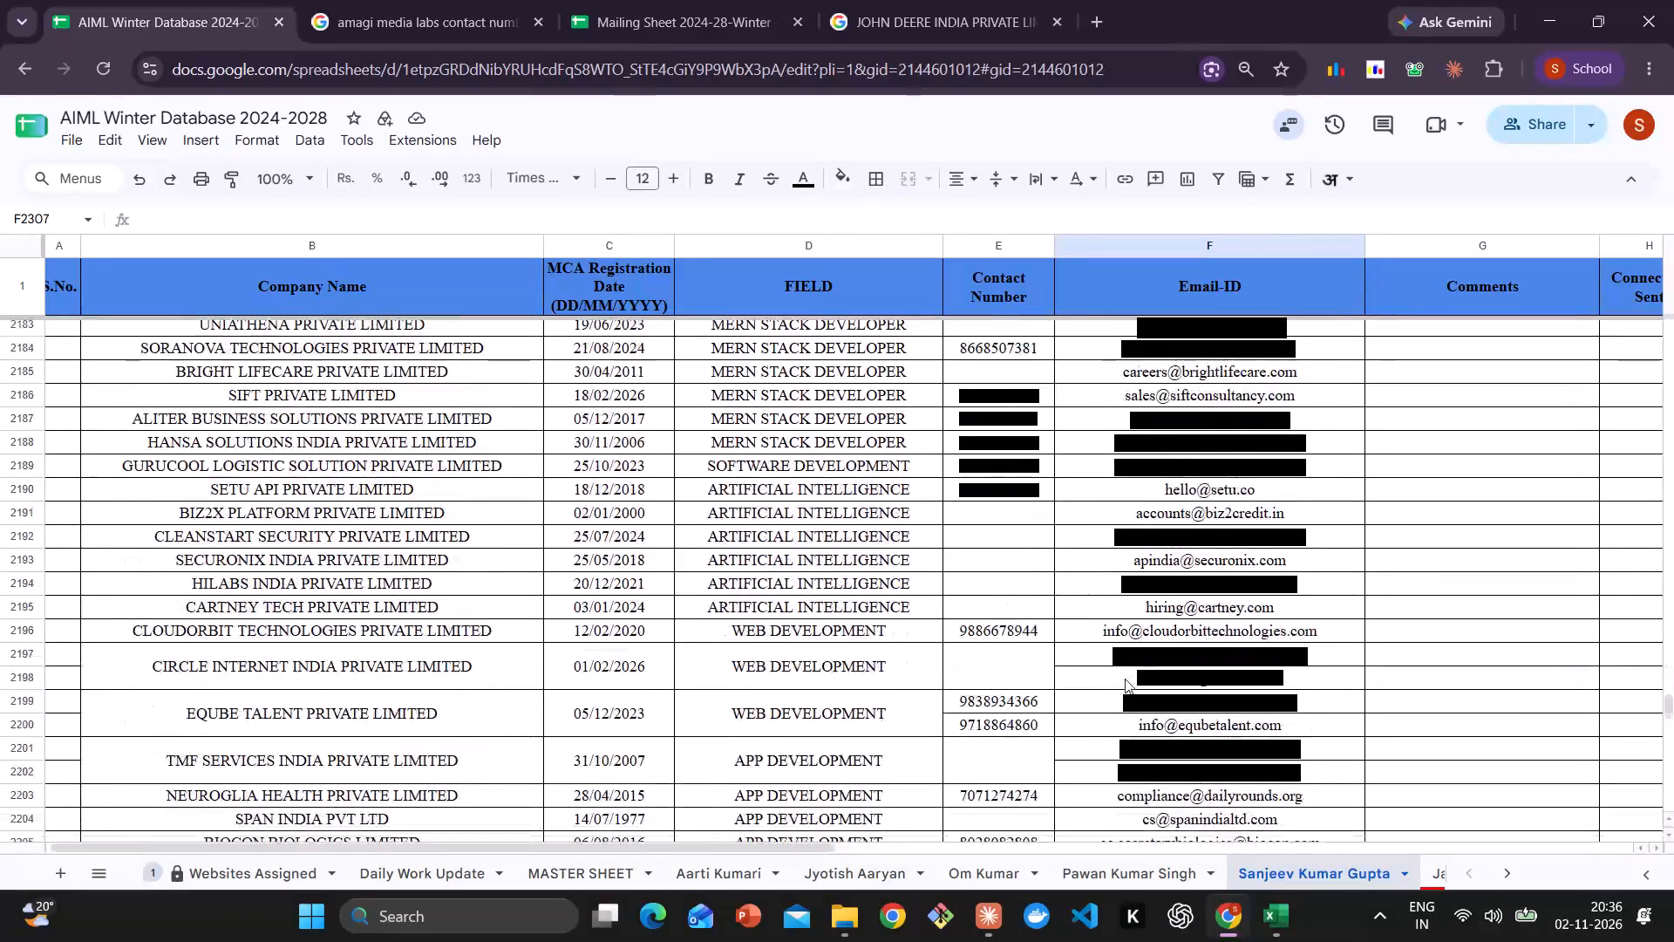
# Copy BLUESTONE JEWELLERY AND LIFESTYLE's Email-ID 1 from the Excel workbook into its Email-ID cell in the database sheet.
pyautogui.scroll(-9, 1125, 679)
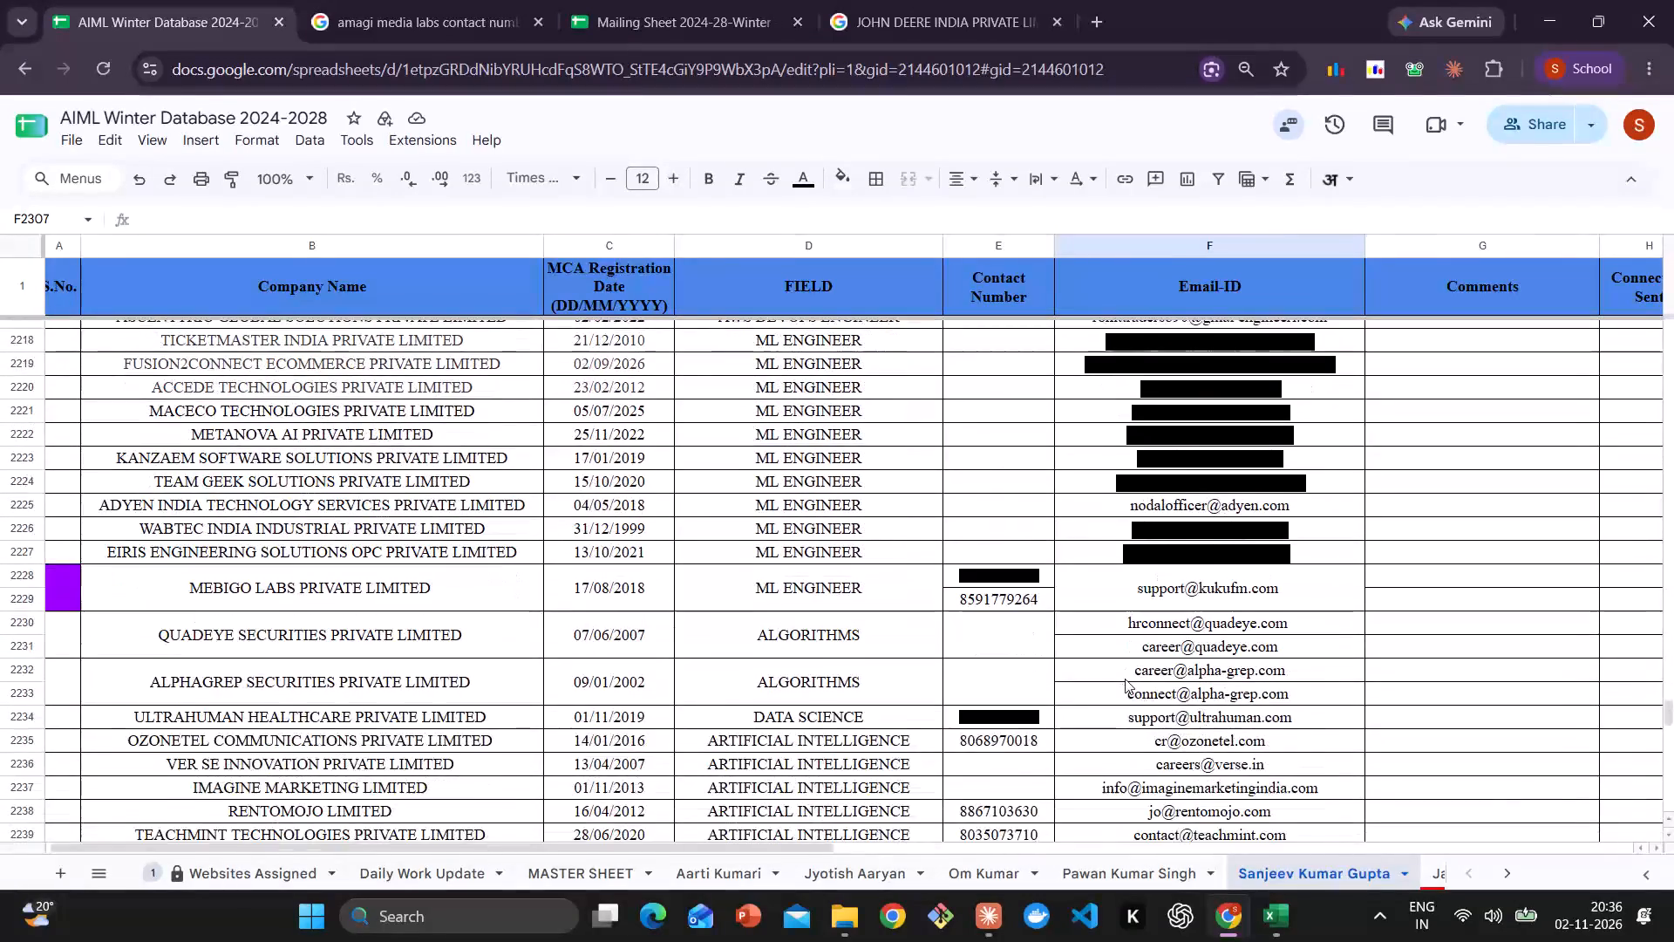
pyautogui.scroll(-1, 1125, 679)
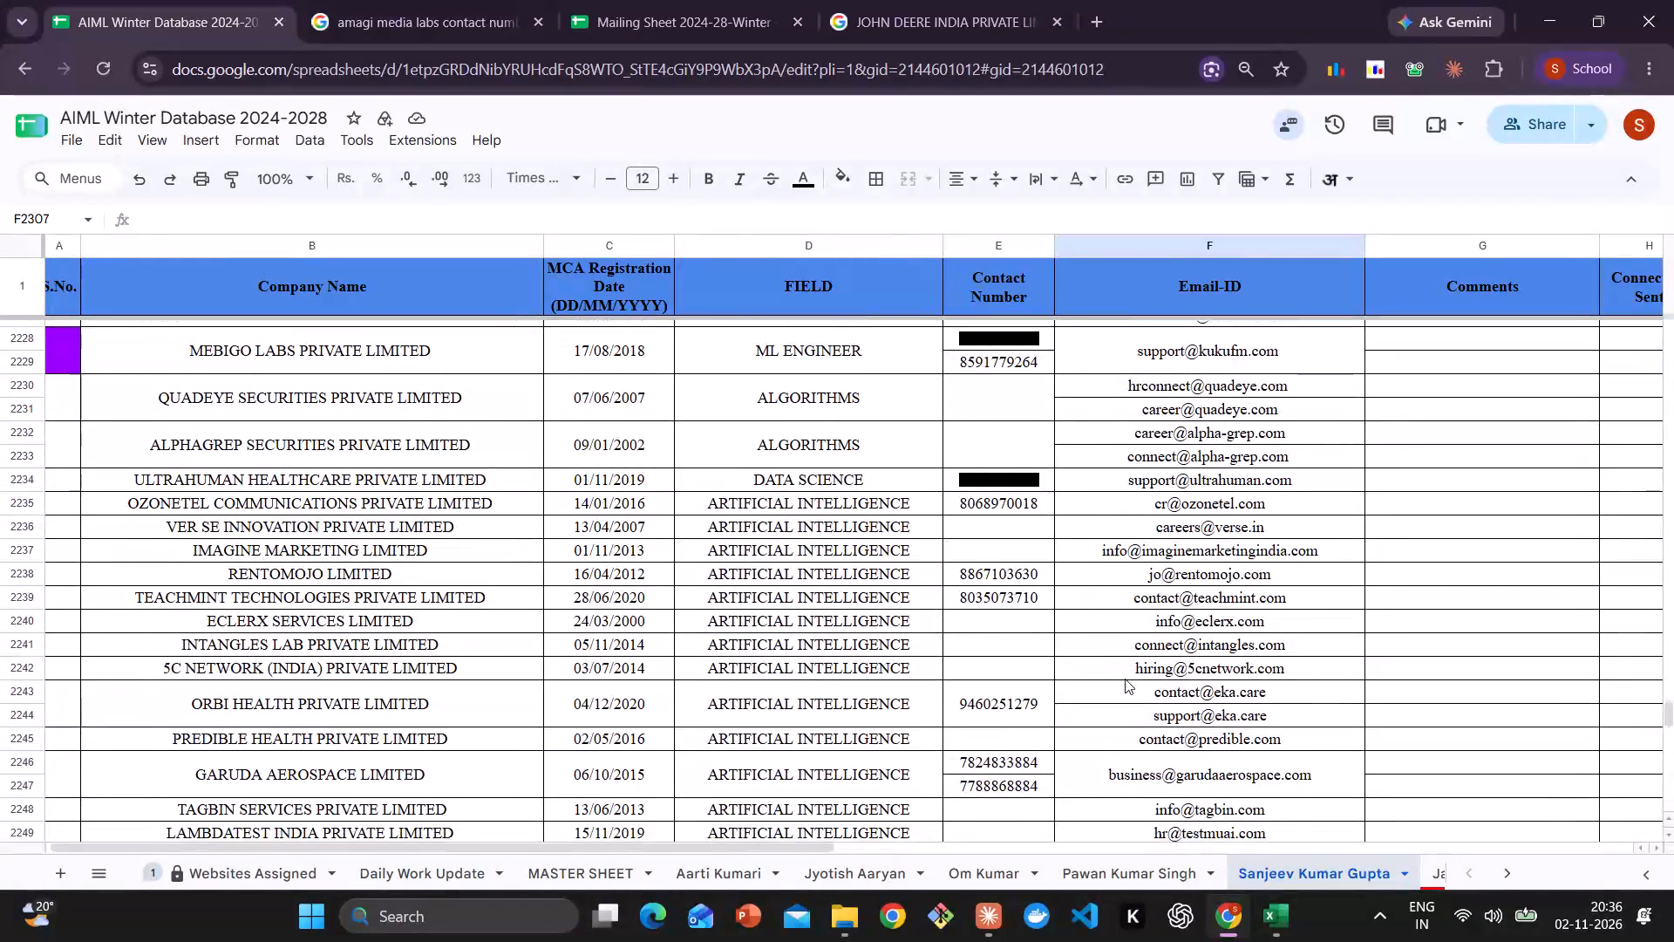
pyautogui.scroll(-1, 1125, 679)
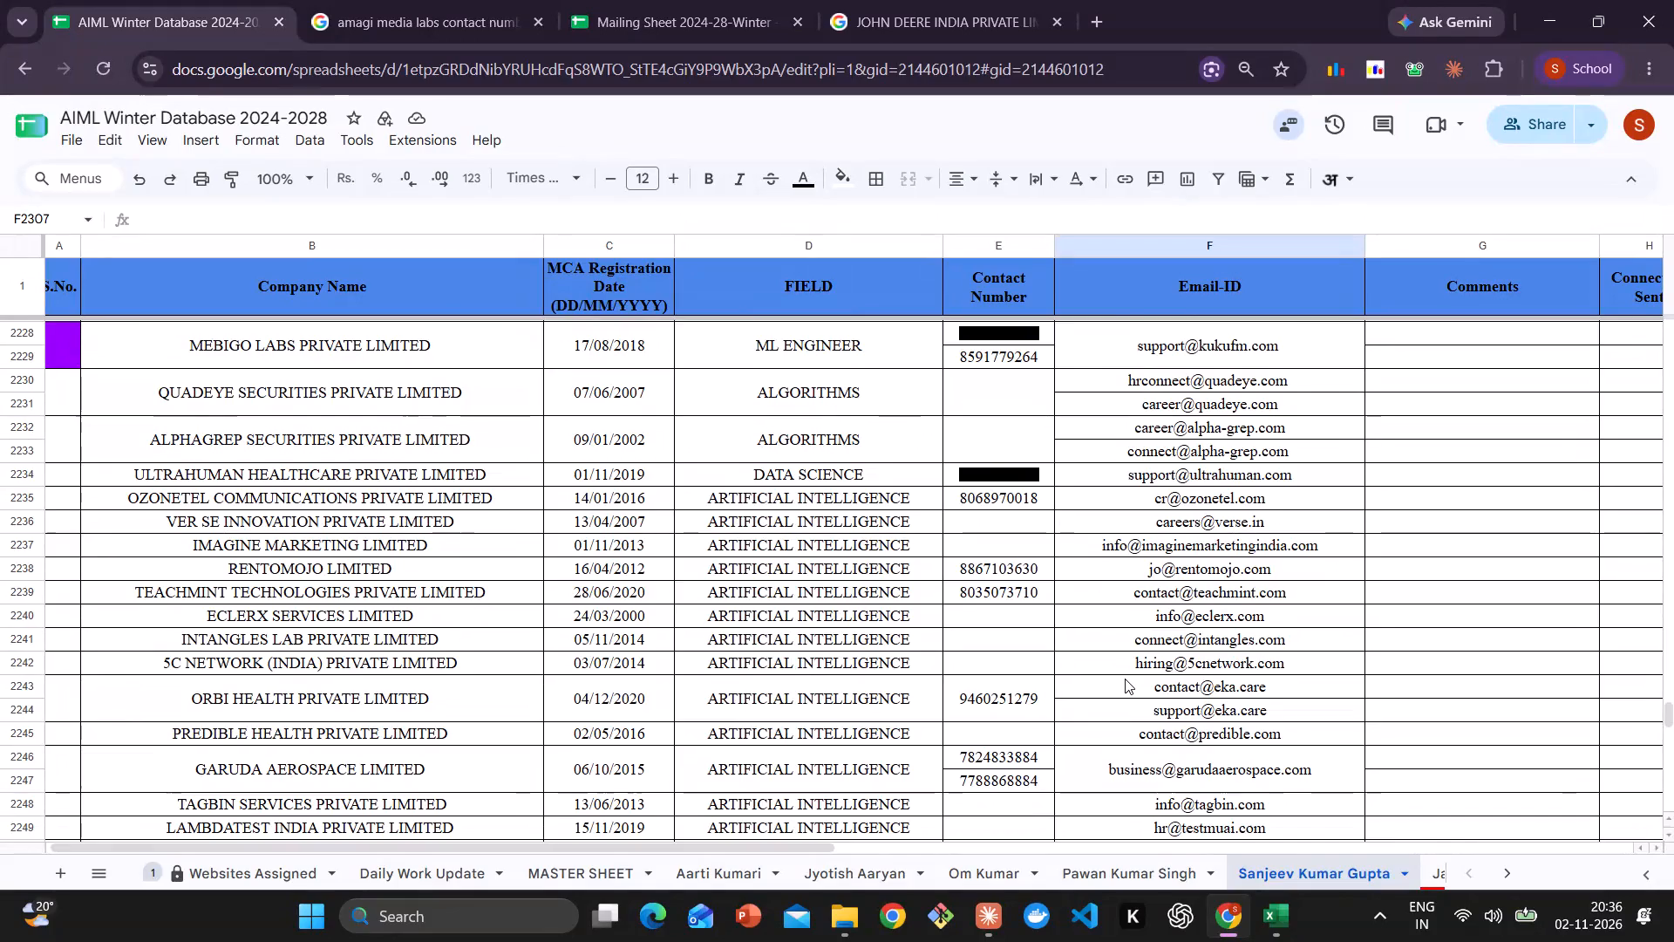
pyautogui.hotkey('alt', 'Tab')
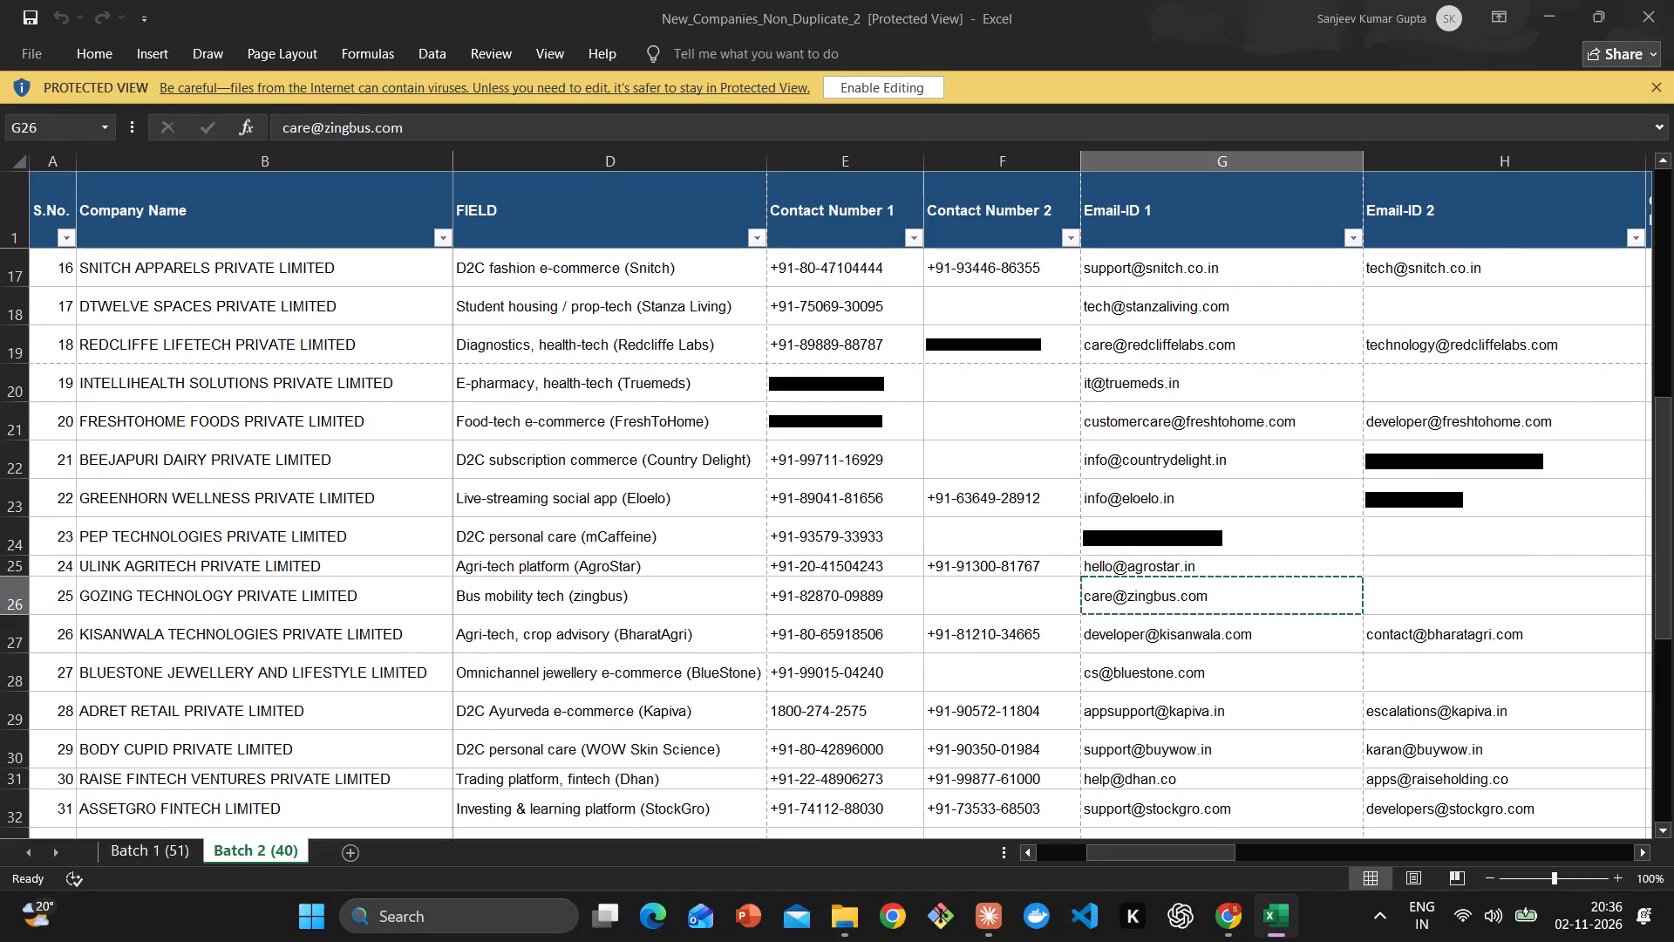
pyautogui.click(1263, 639)
pyautogui.click(1396, 654)
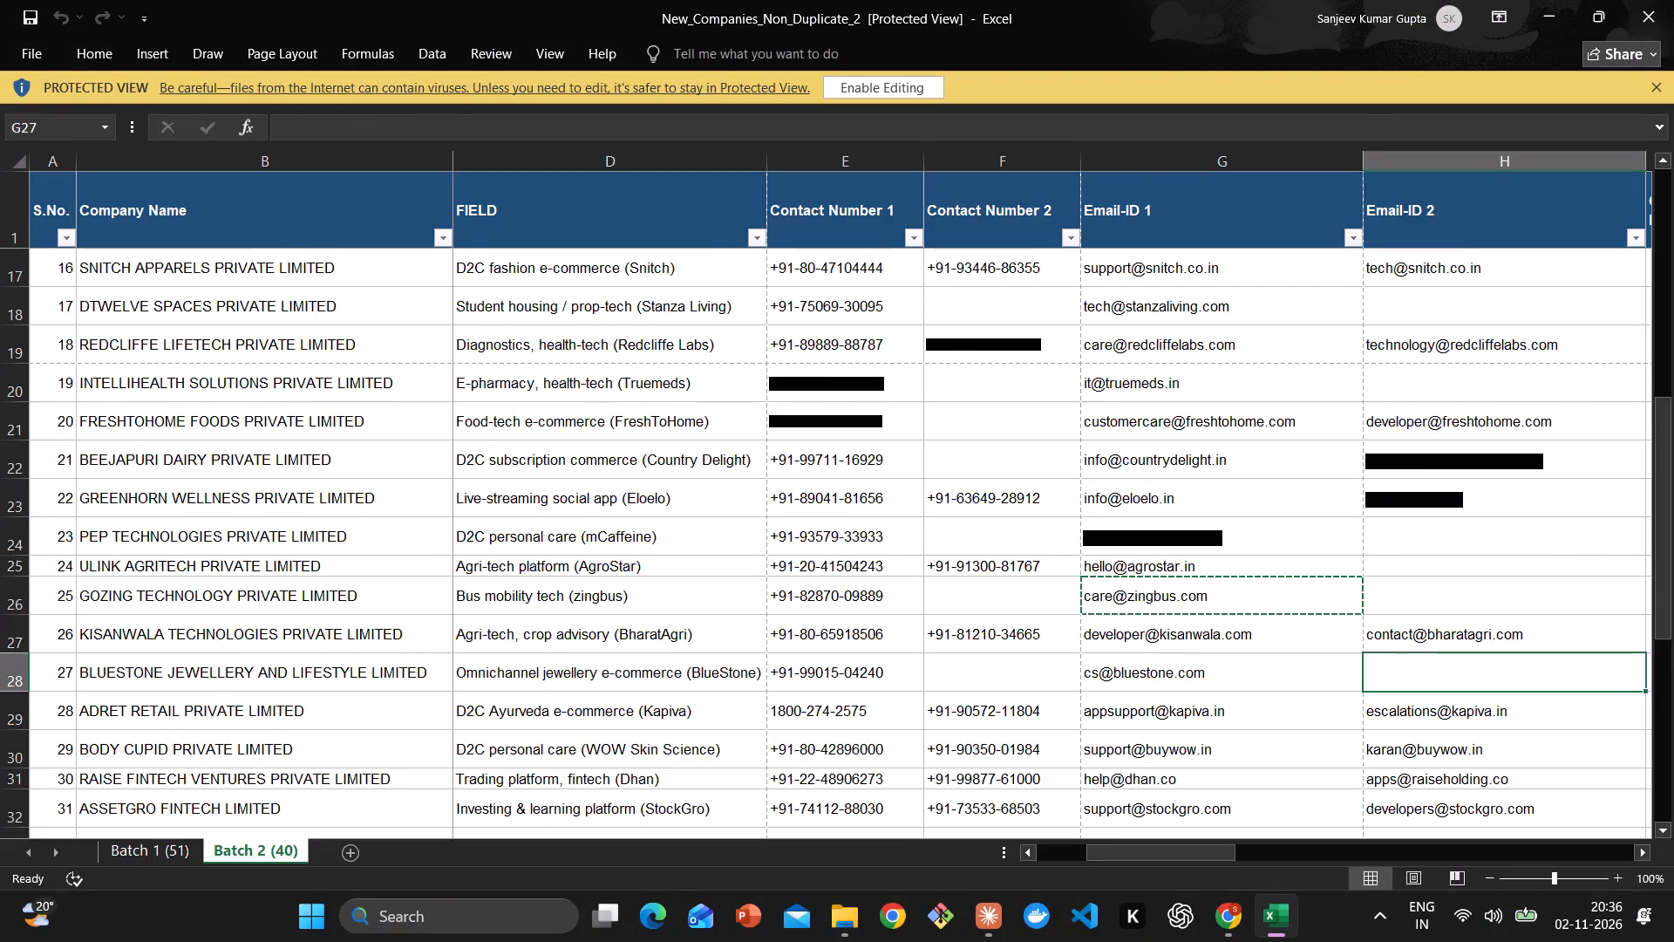
pyautogui.click(1398, 639)
pyautogui.hotkey('alt', 'Tab')
pyautogui.scroll(-4, 1009, 747)
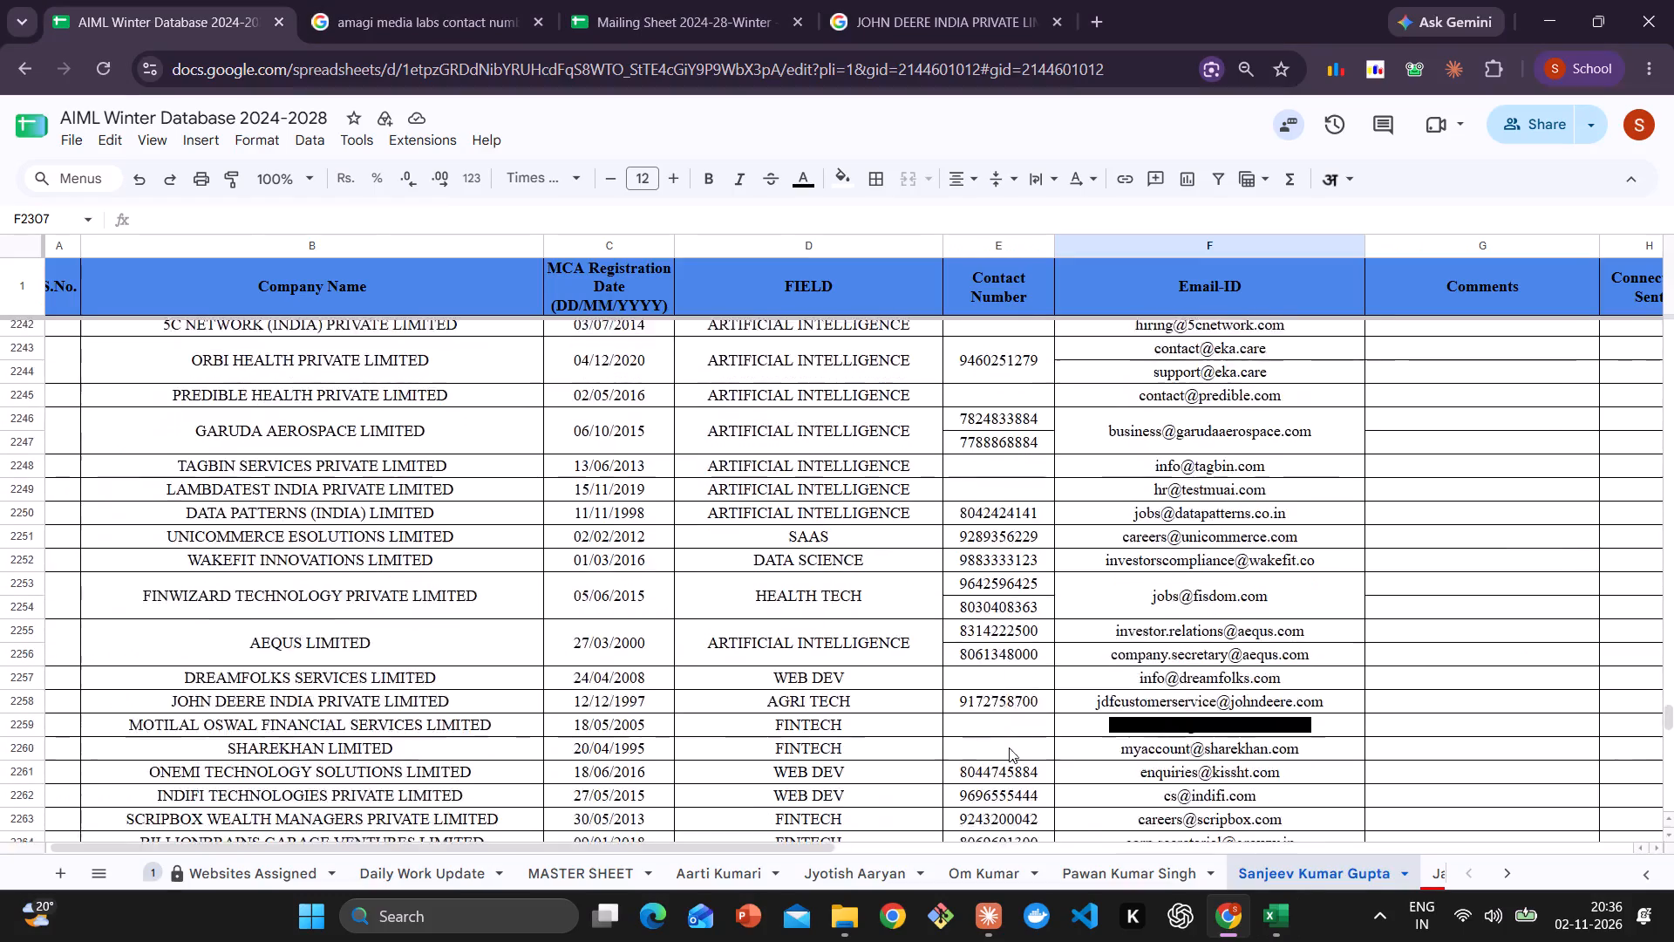
pyautogui.scroll(-4, 1009, 747)
pyautogui.hotkey('alt', 'Tab')
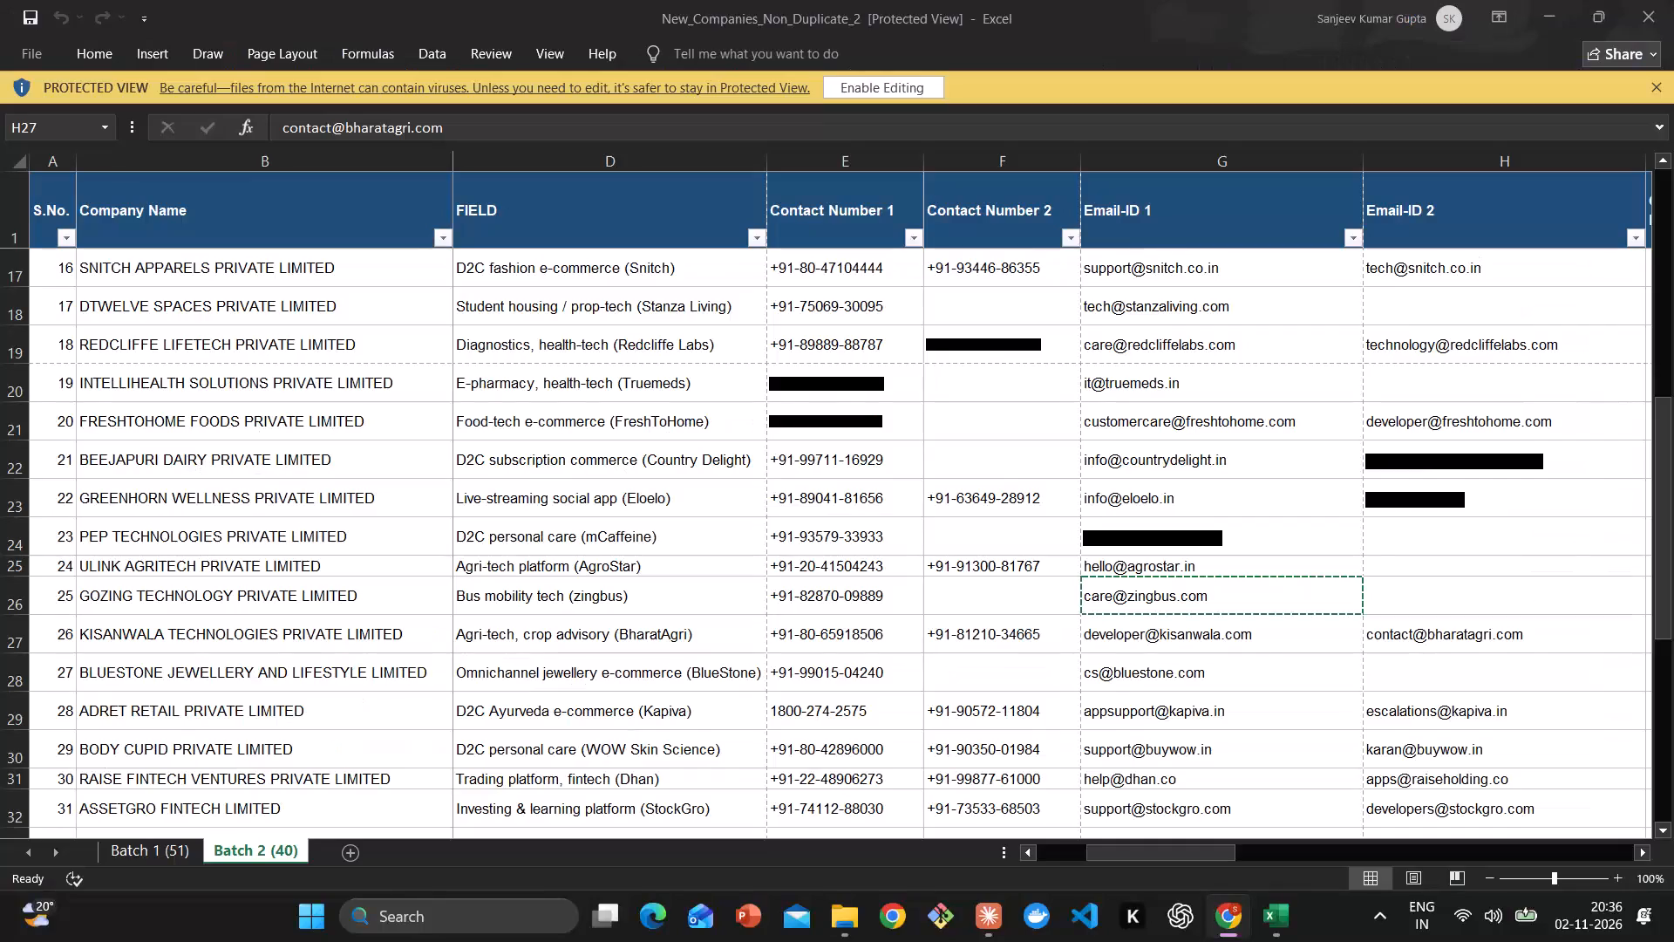
pyautogui.click(1193, 672)
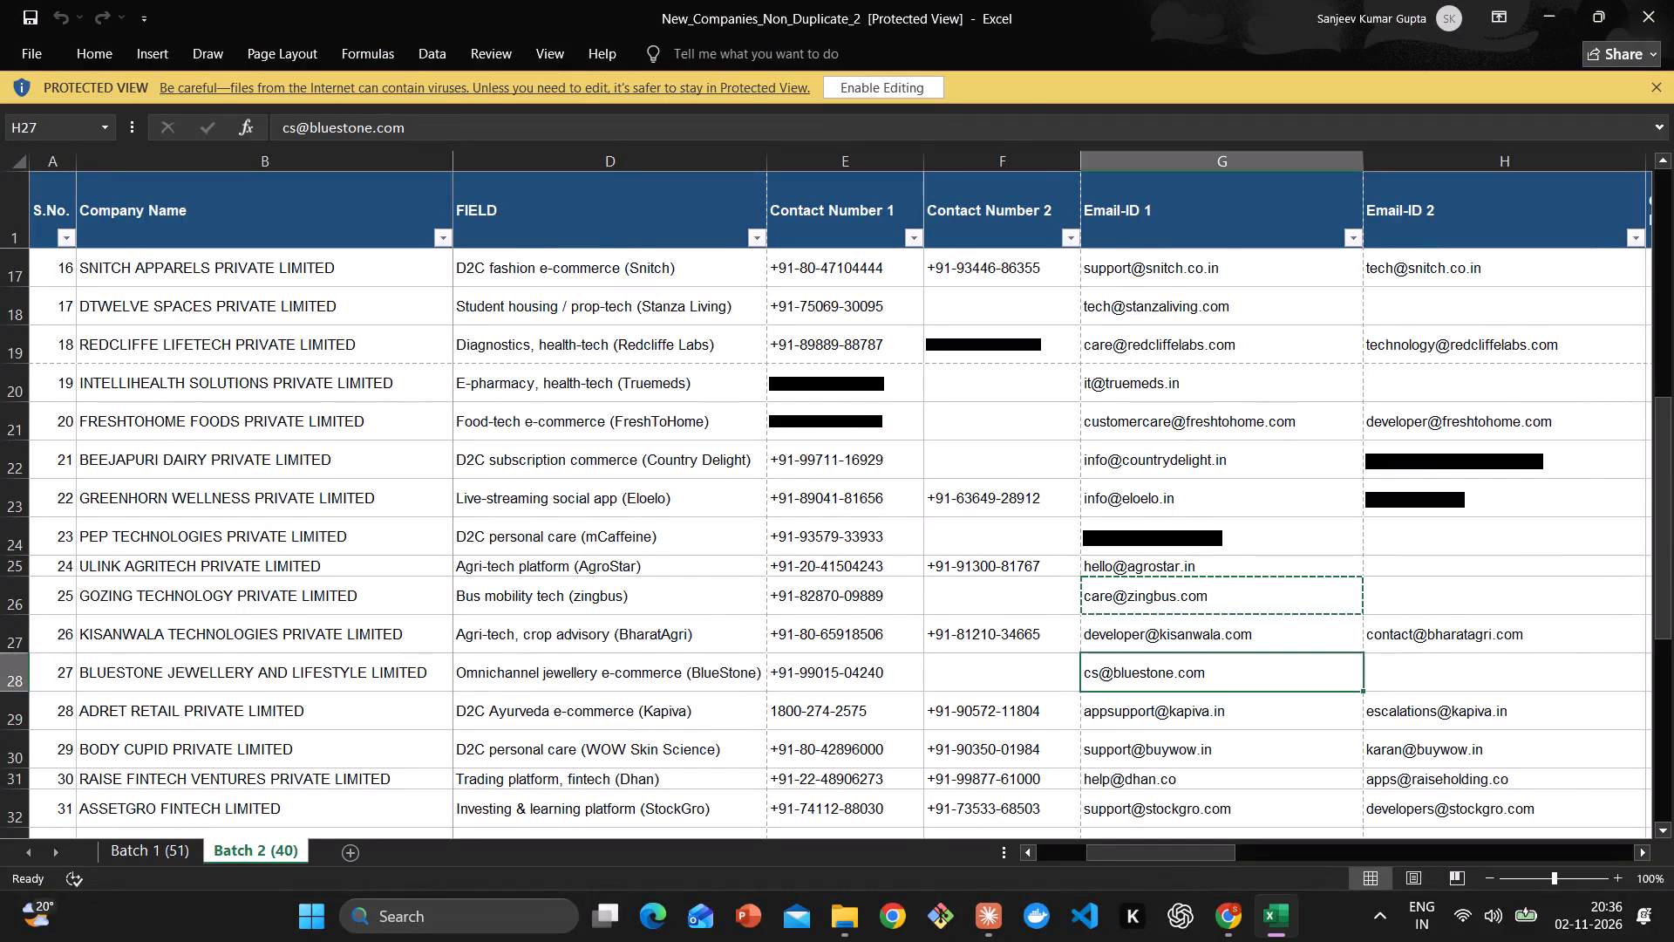
pyautogui.hotkey('ctrl', 'c')
pyautogui.hotkey('alt', 'Tab')
pyautogui.hotkey('ctrl', 'v')
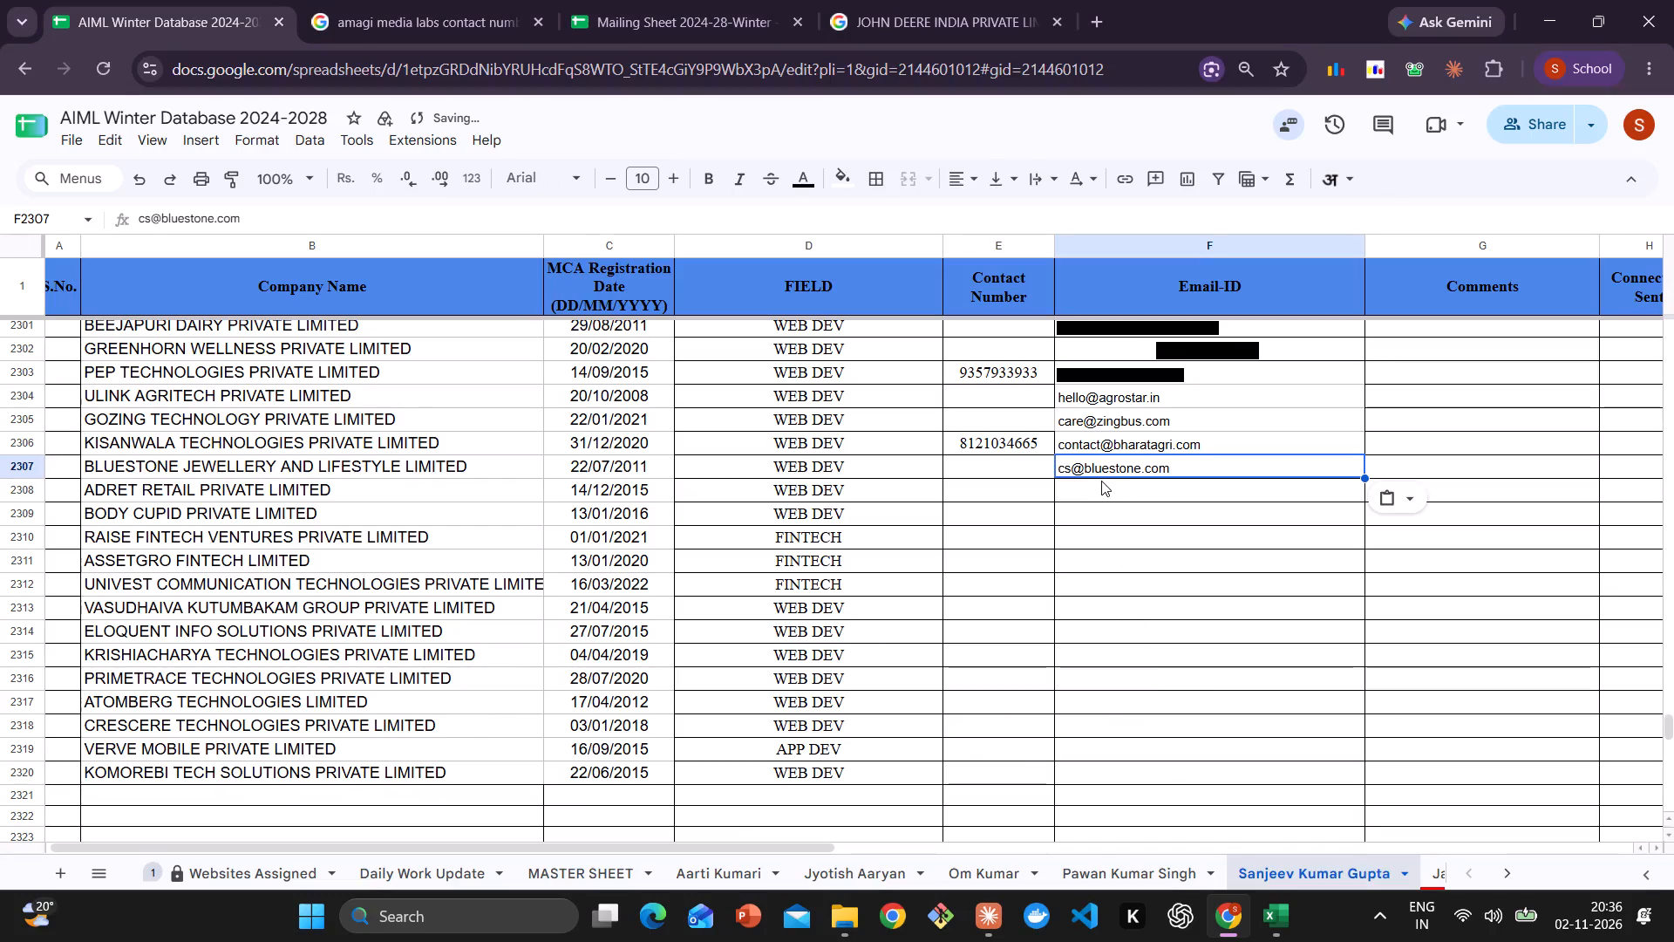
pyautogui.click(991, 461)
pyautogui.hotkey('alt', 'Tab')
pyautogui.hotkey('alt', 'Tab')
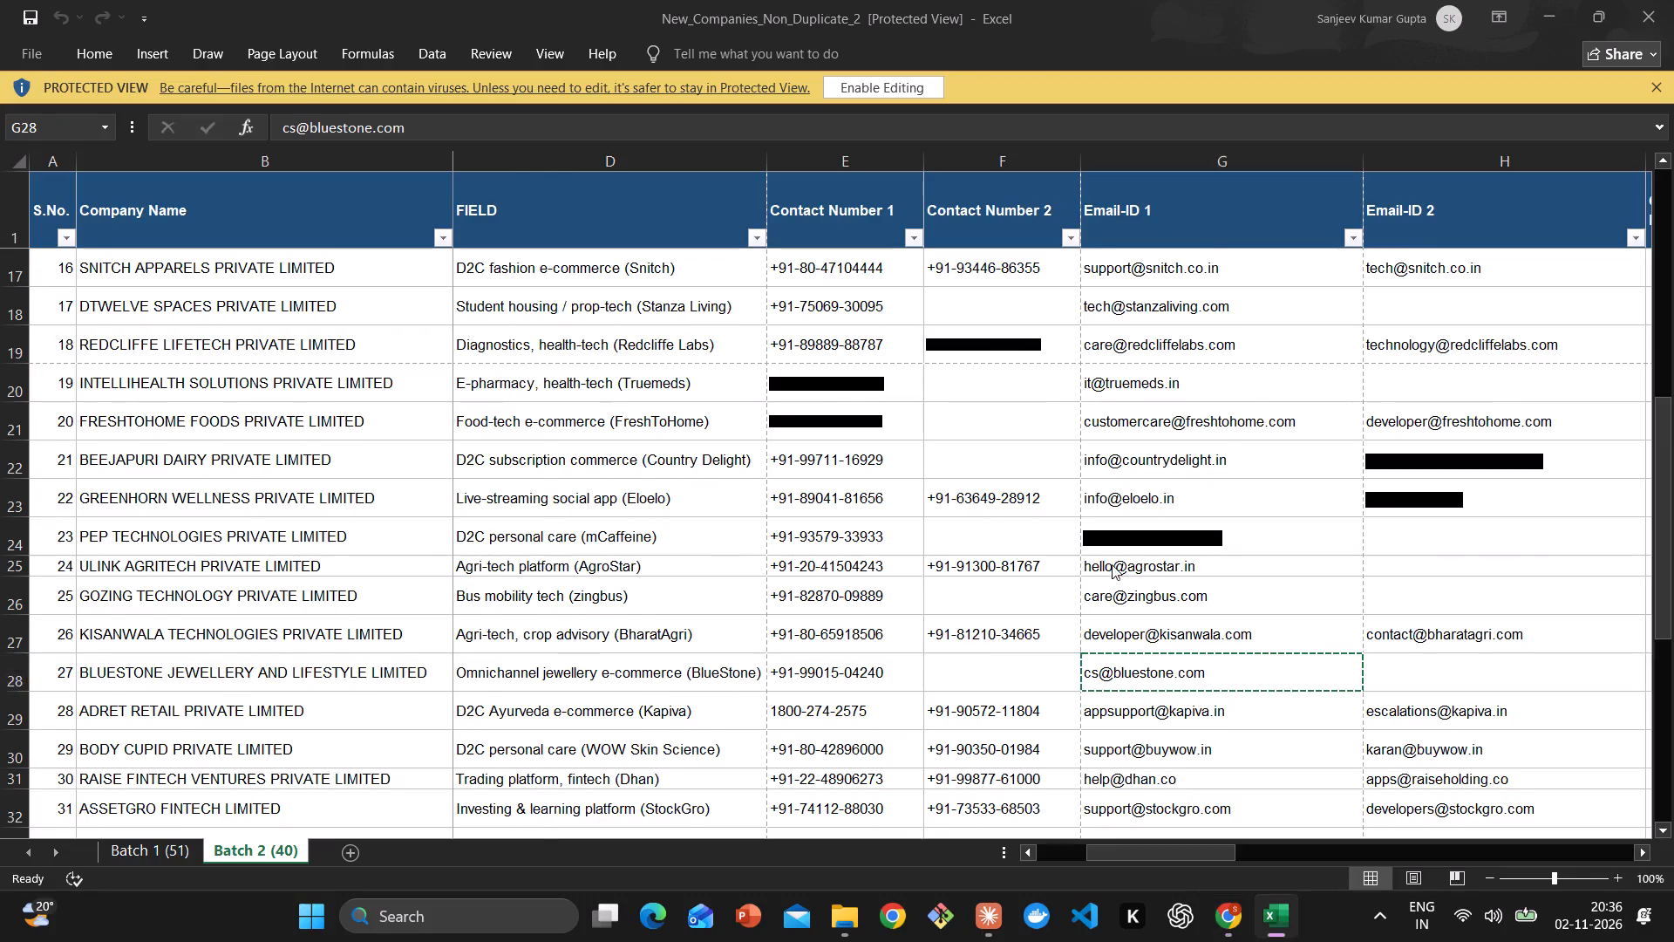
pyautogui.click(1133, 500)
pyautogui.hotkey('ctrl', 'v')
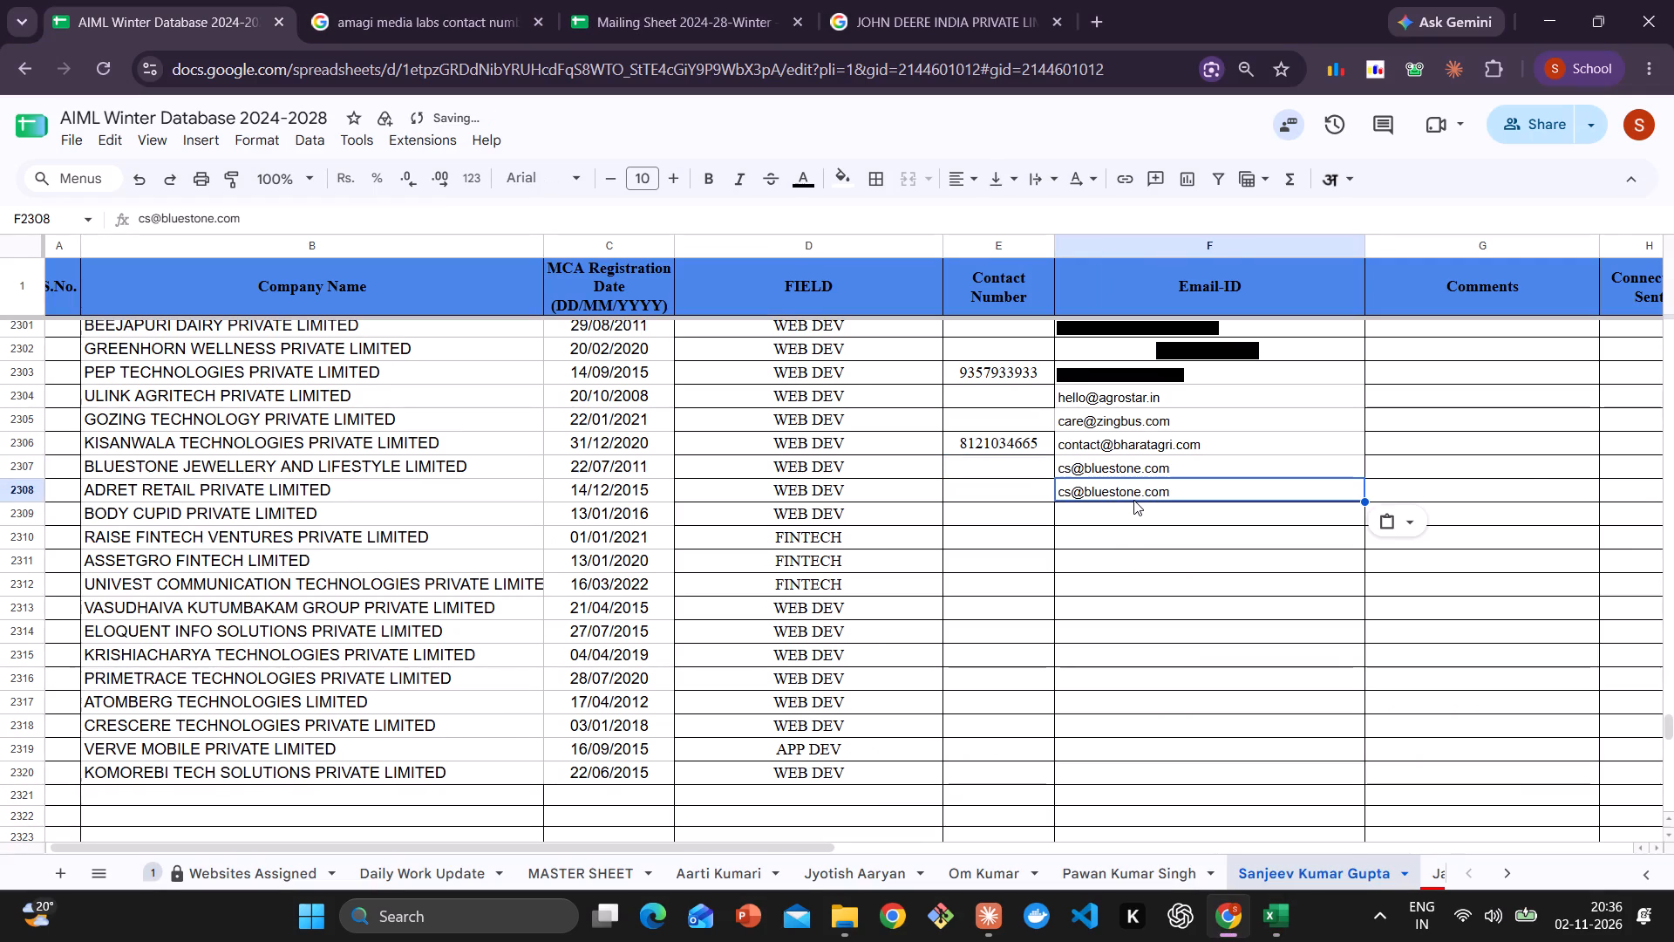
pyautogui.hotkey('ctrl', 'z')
# Copy ADRET RETAIL's Email-ID 1 from the Excel workbook into its Email-ID cell in the database sheet.
pyautogui.hotkey('alt', 'Tab')
pyautogui.click(1391, 727)
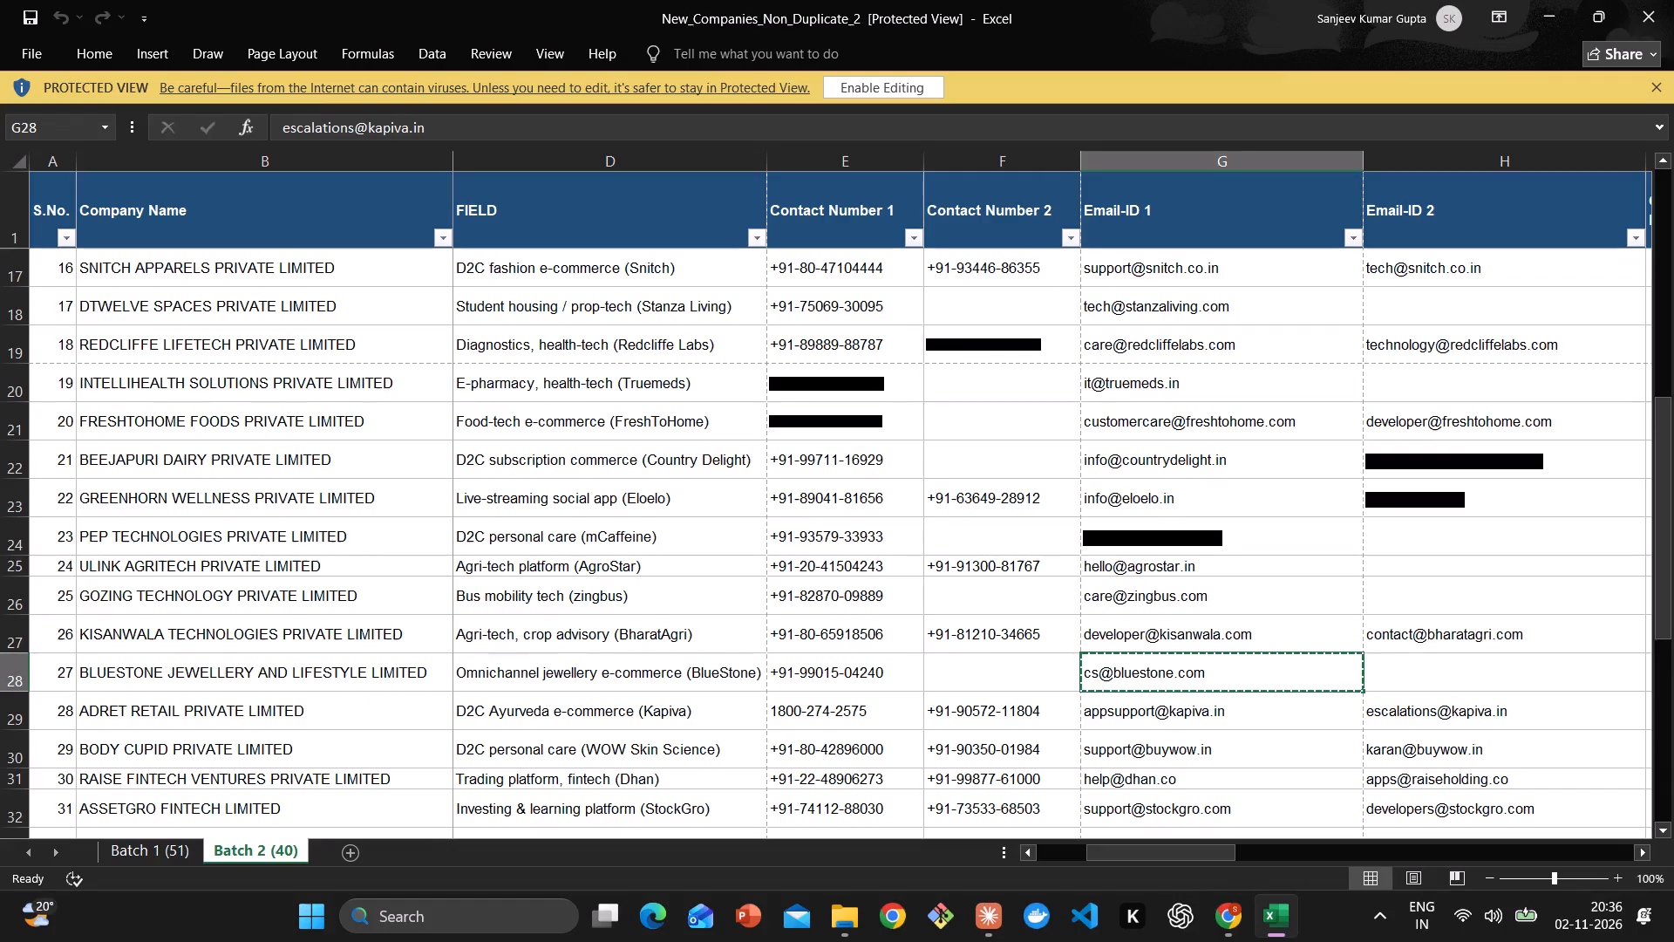
pyautogui.click(1236, 699)
pyautogui.hotkey('ctrl', 'c')
pyautogui.hotkey('alt', 'Tab')
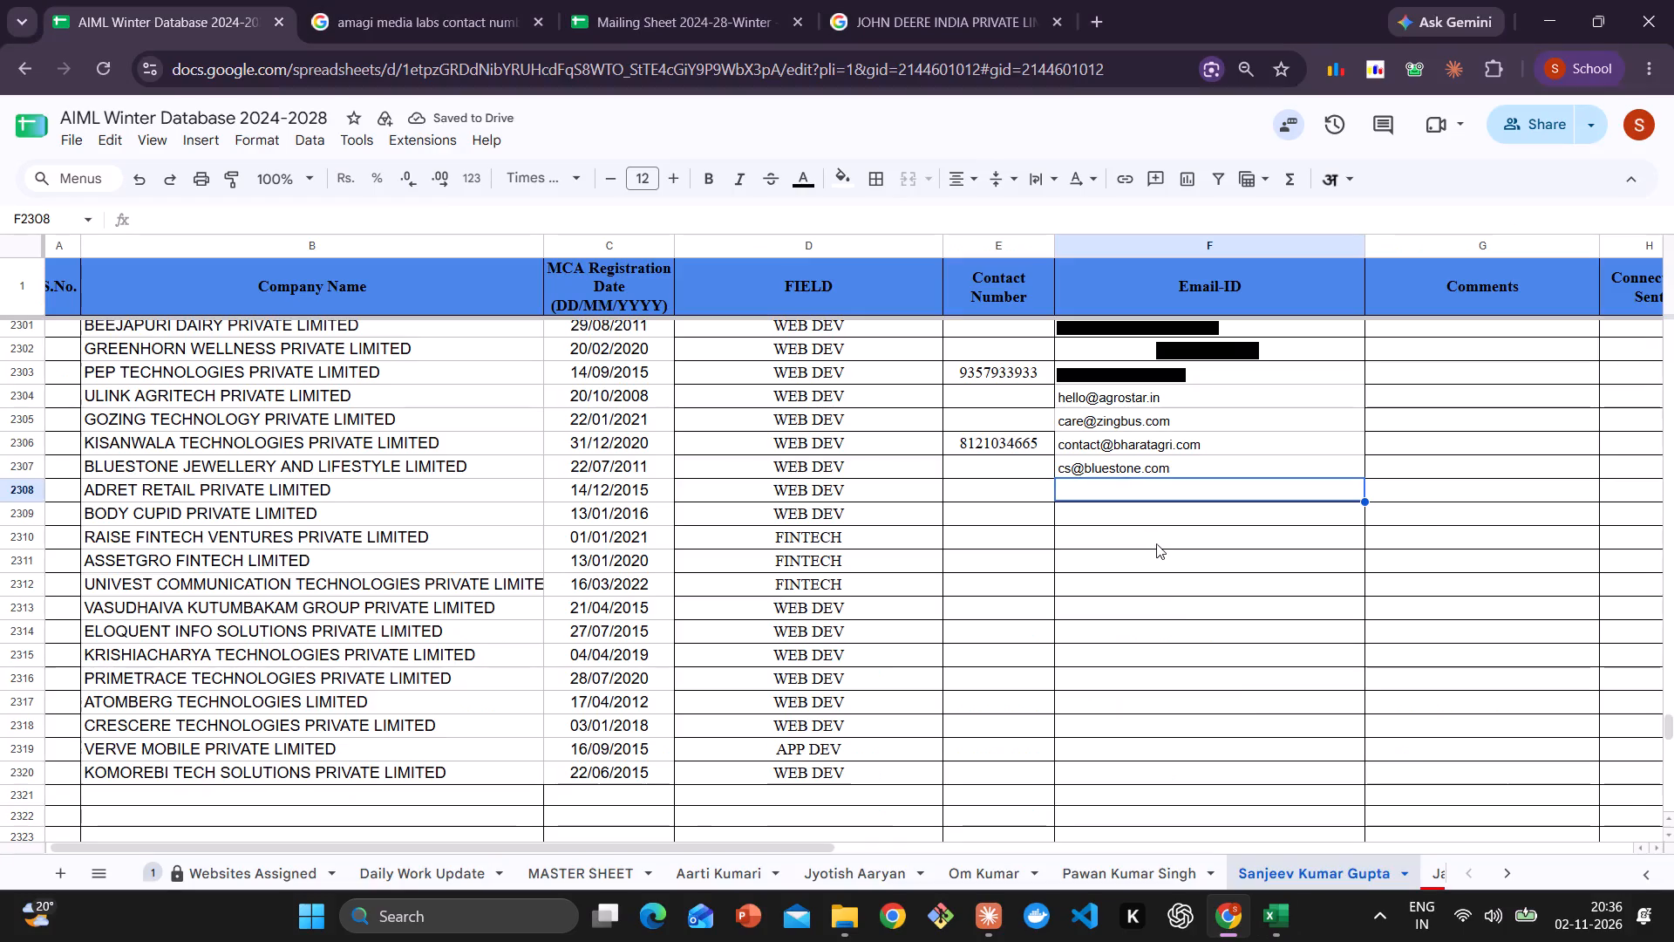
pyautogui.hotkey('ctrl', 'v')
# Enter ADRET RETAIL's Contact Number 2 from the Excel workbook, without country code or hyphen, in its Contact Number cell.
pyautogui.click(1002, 490)
pyautogui.hotkey('alt', 'Tab')
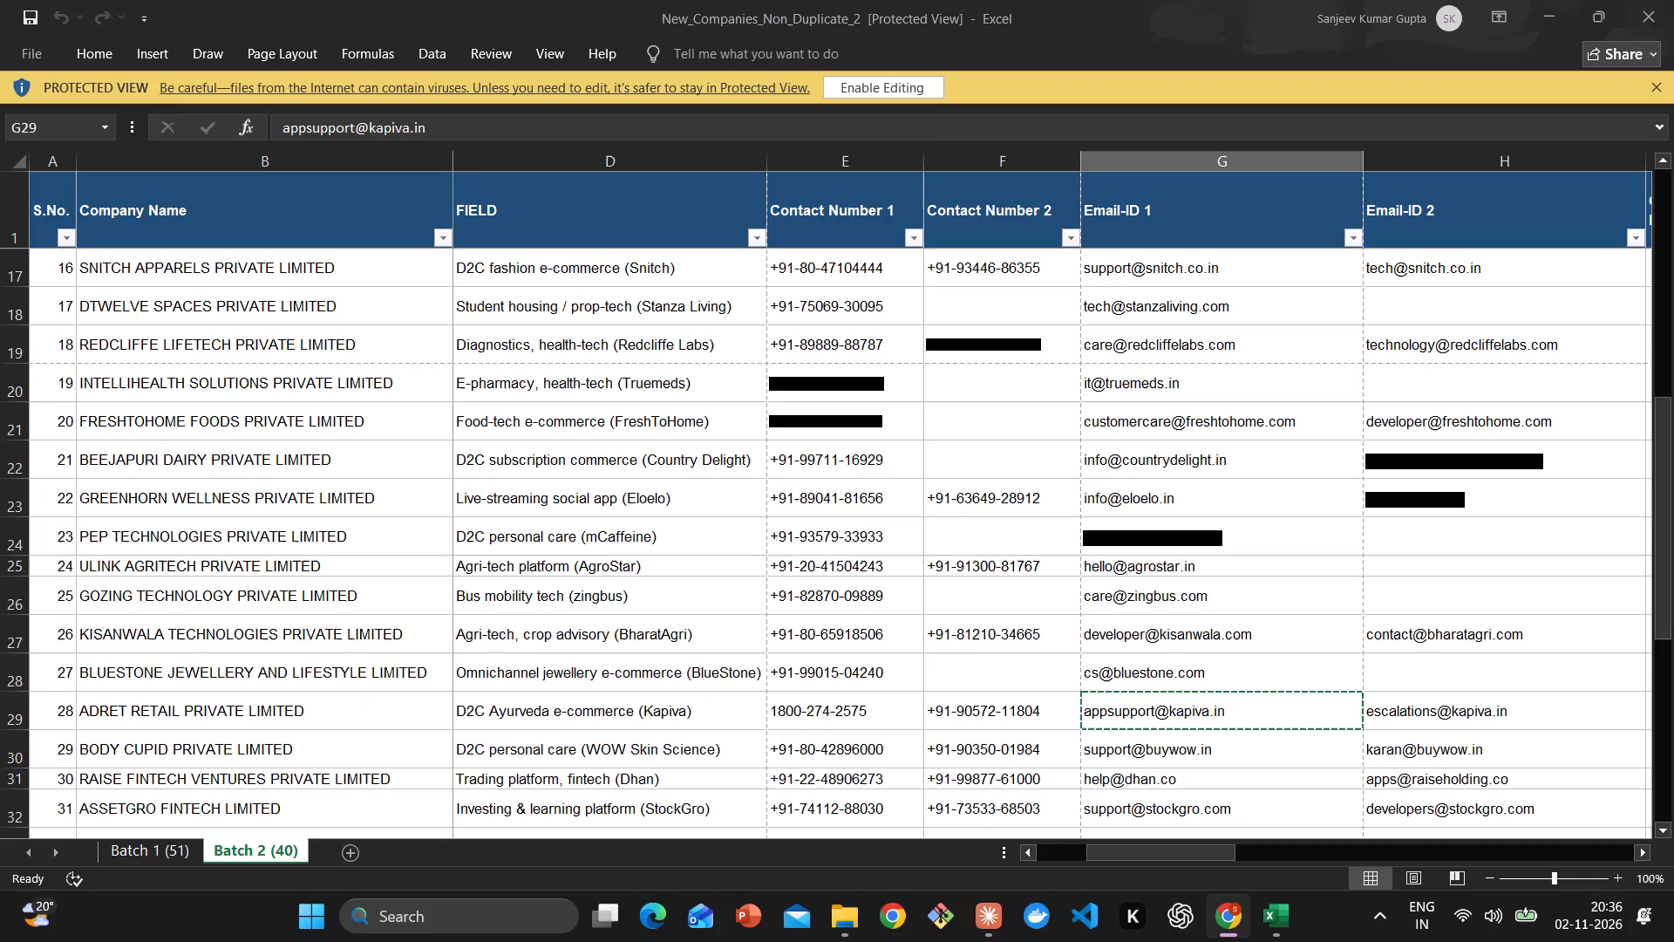
pyautogui.click(989, 719)
pyautogui.hotkey('alt', 'Tab')
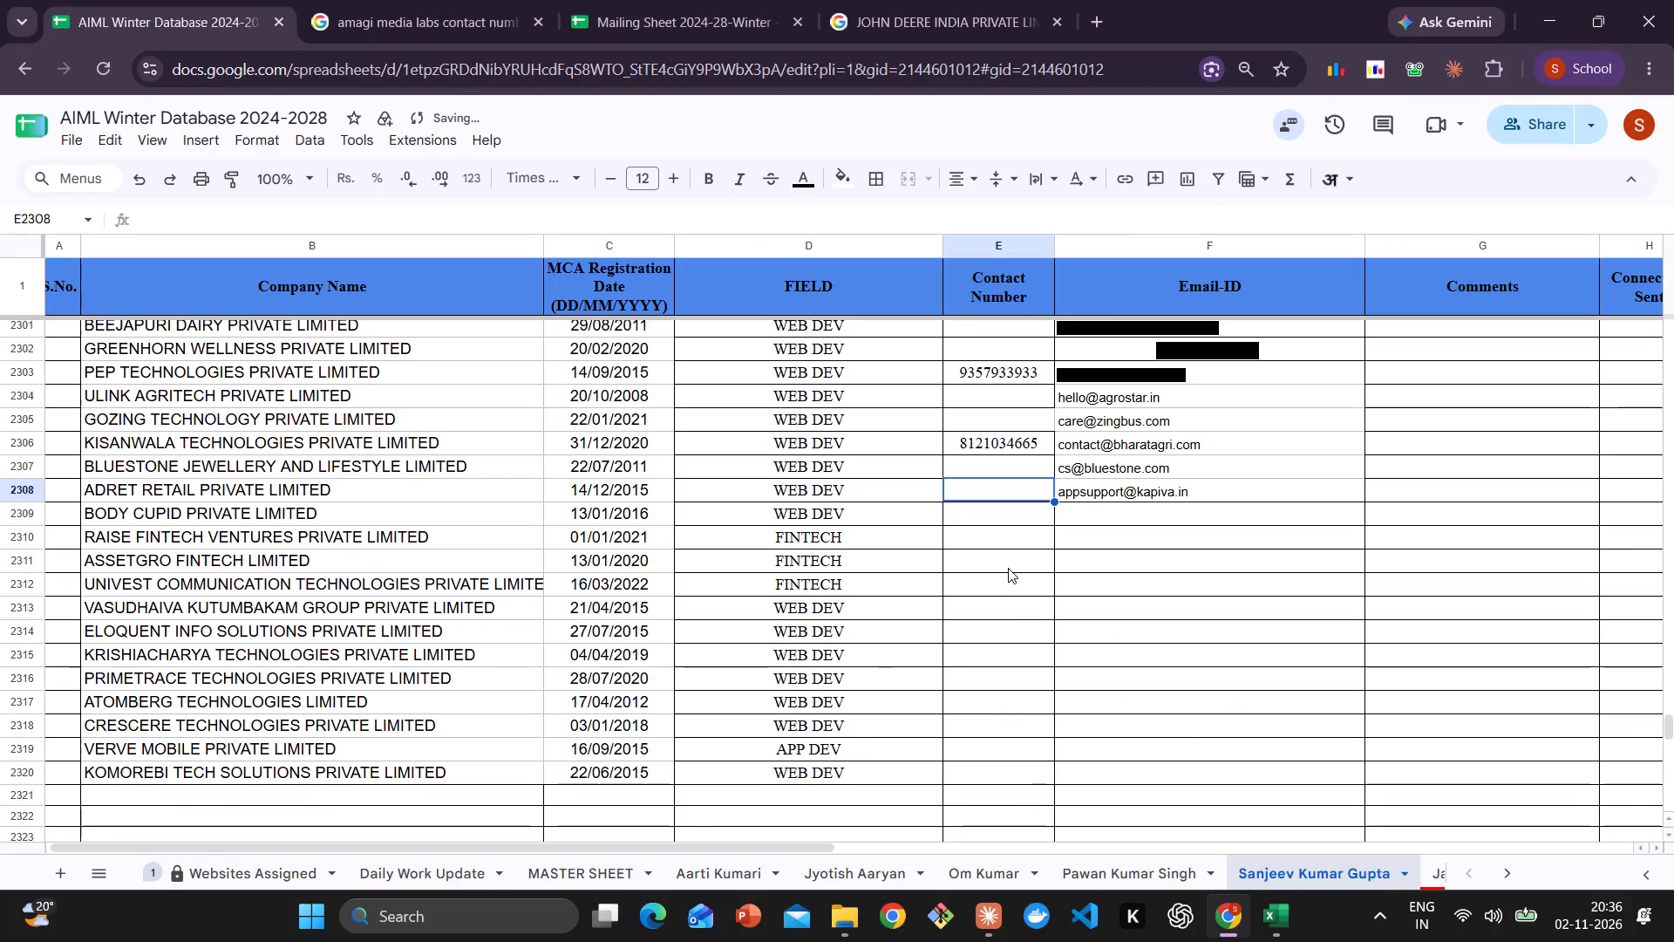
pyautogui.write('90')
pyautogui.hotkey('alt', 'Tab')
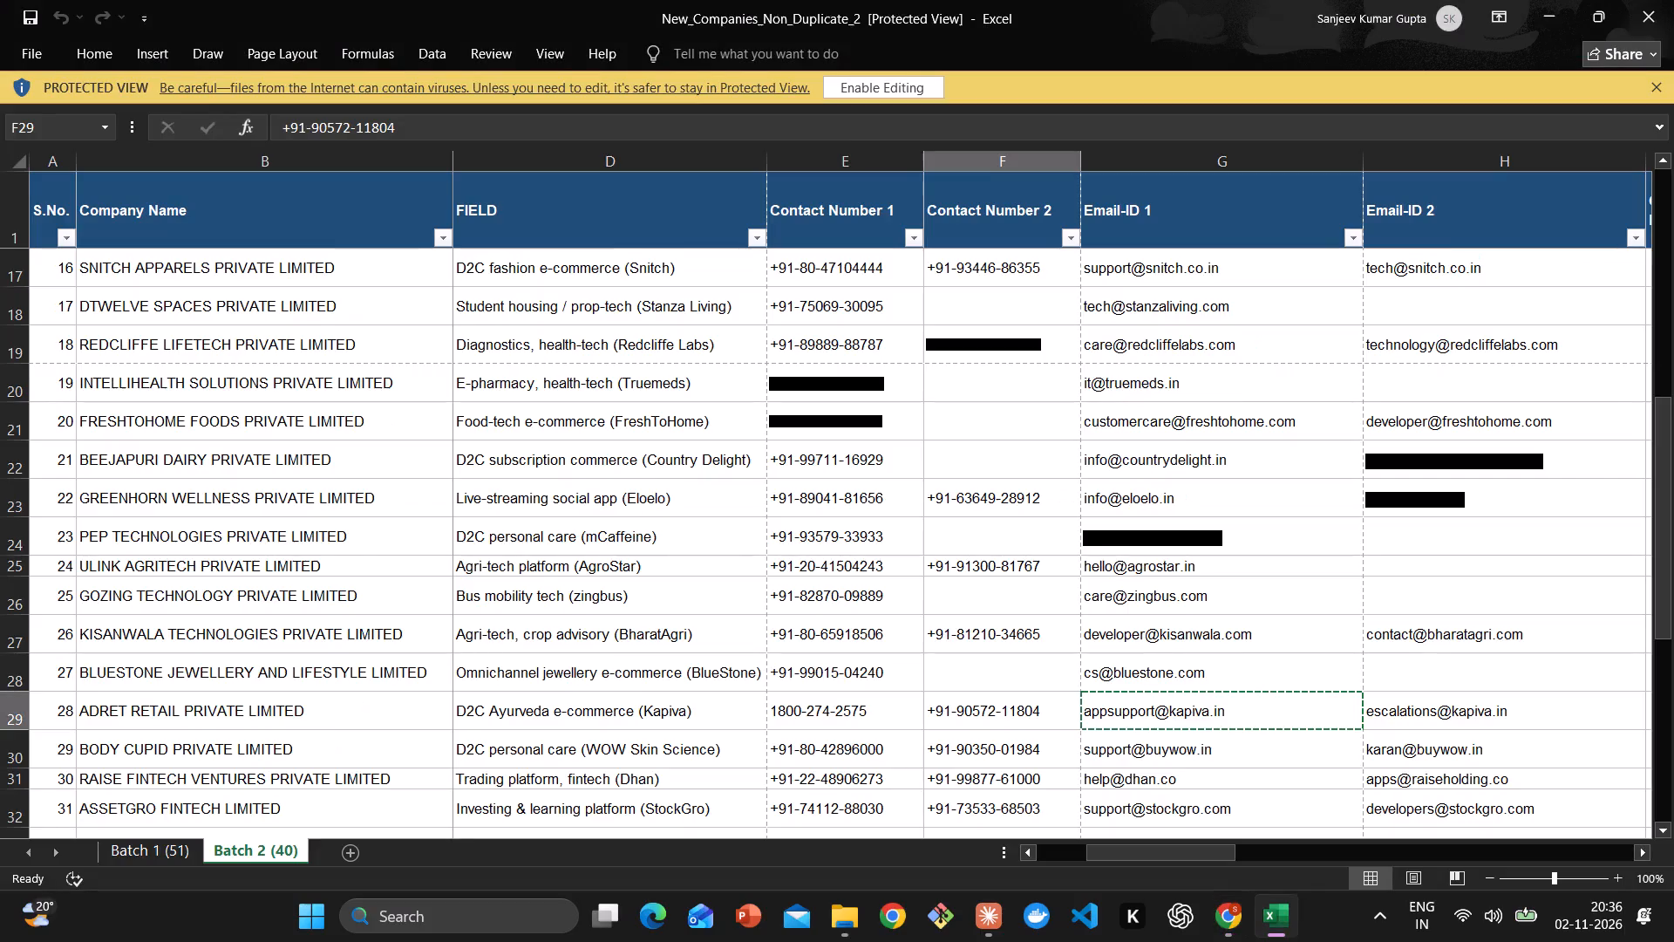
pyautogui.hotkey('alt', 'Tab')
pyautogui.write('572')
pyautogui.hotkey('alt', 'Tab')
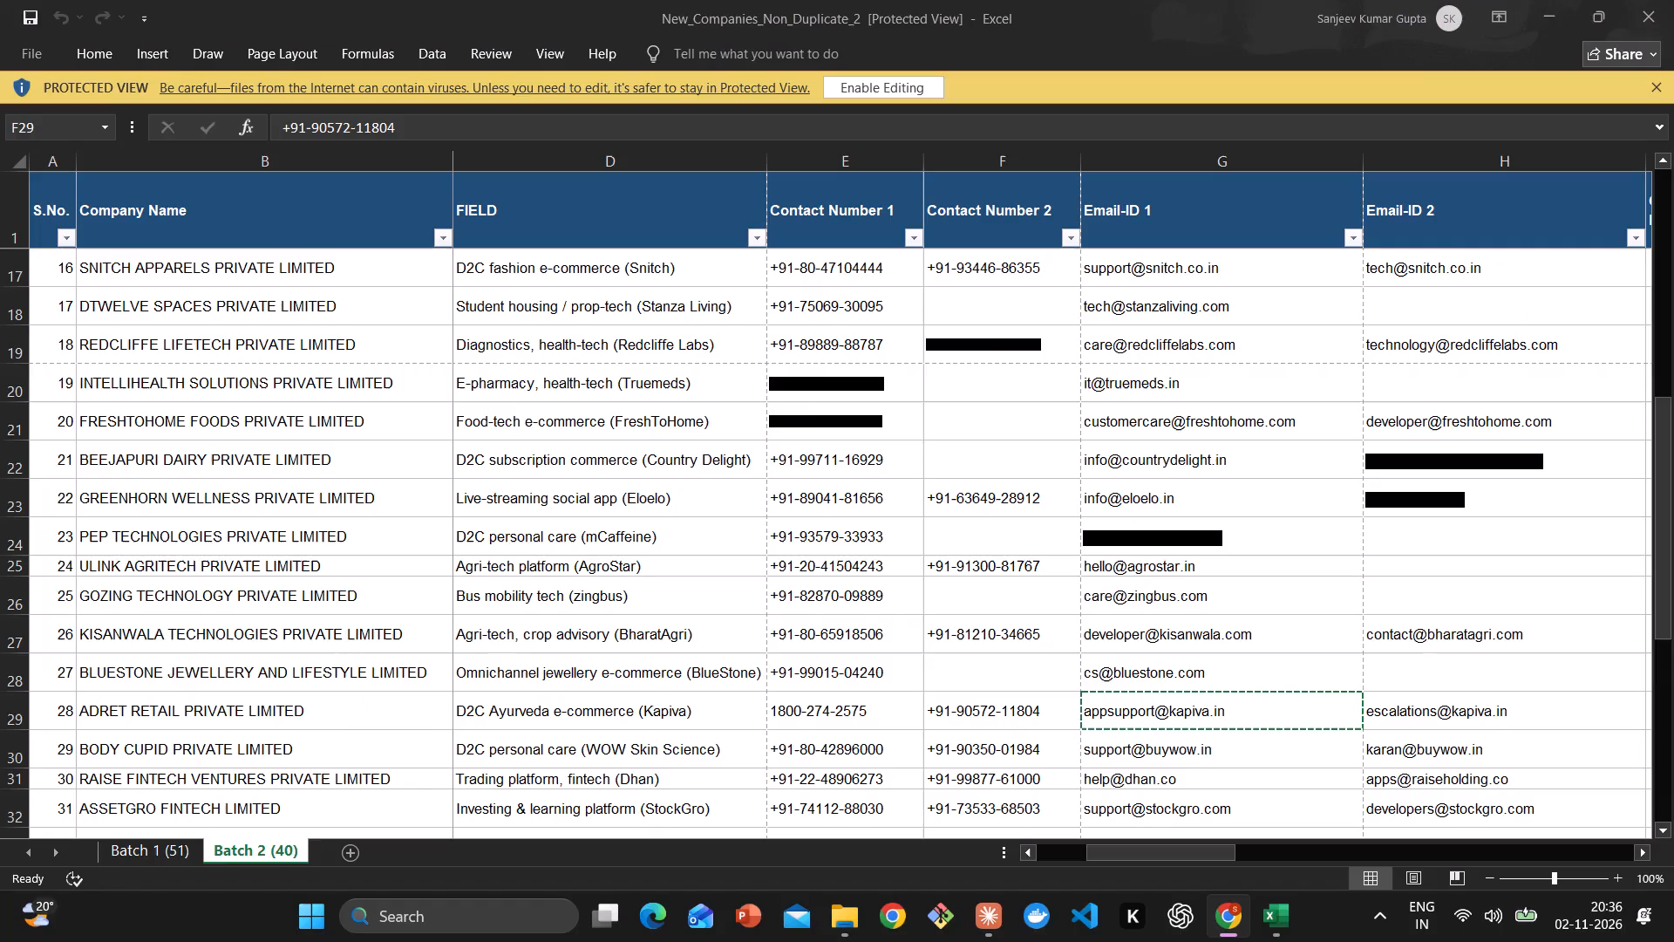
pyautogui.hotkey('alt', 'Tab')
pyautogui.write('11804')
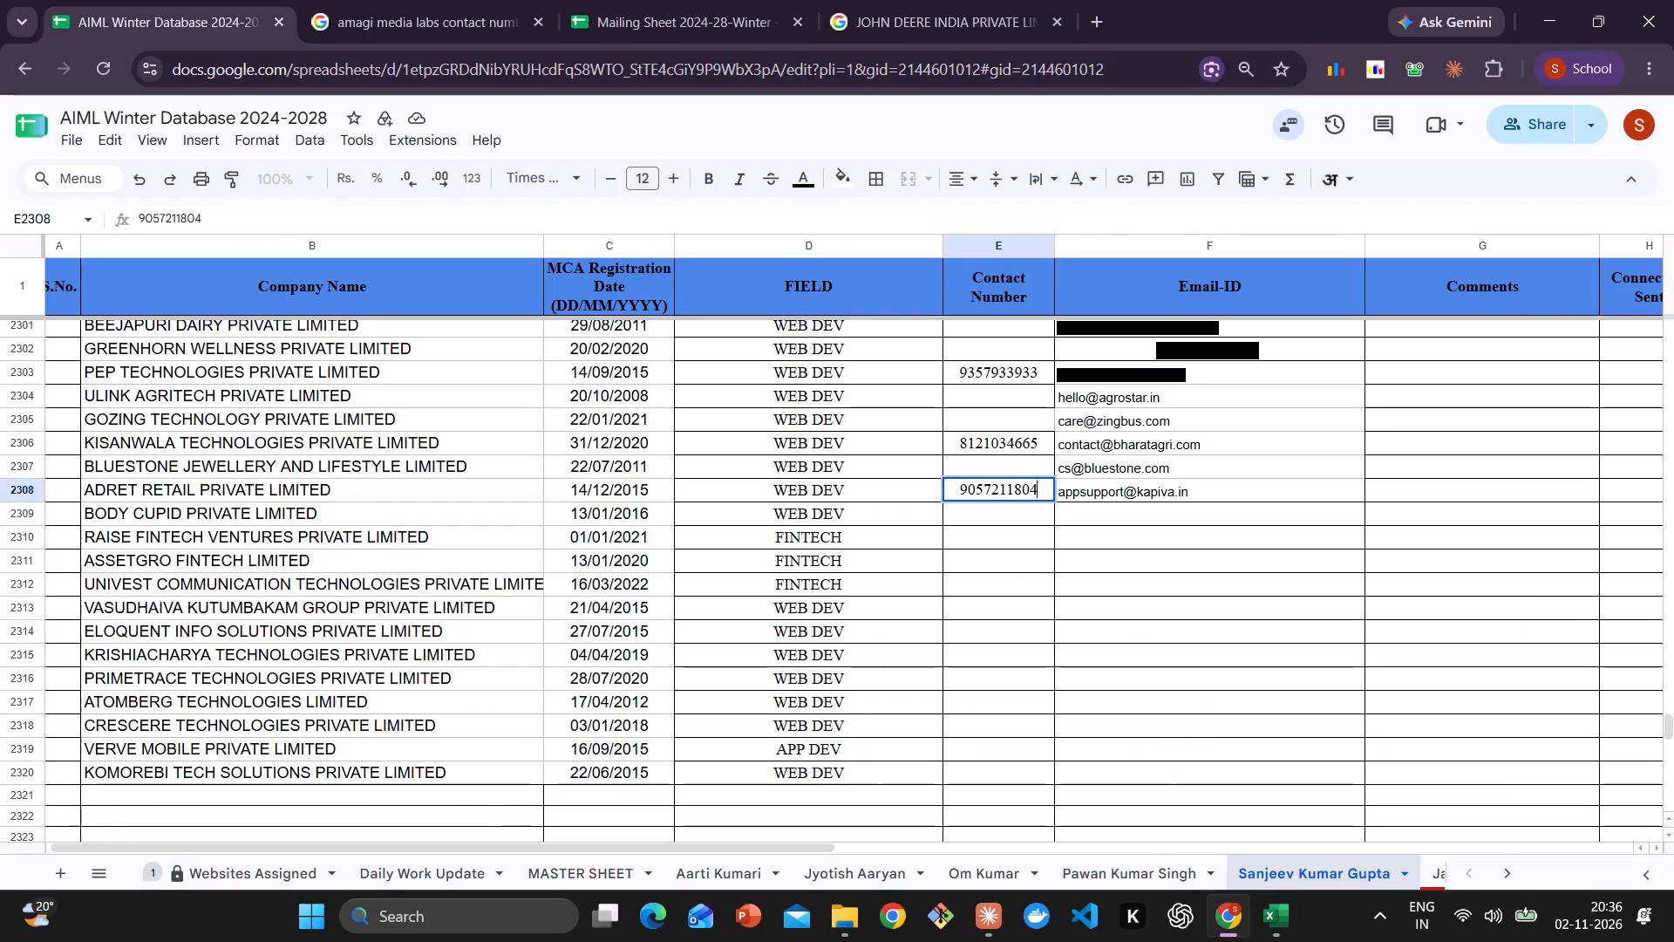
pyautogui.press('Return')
# Copy BODY CUPID's Email-ID 1 from the Excel workbook into its Email-ID cell in the database sheet.
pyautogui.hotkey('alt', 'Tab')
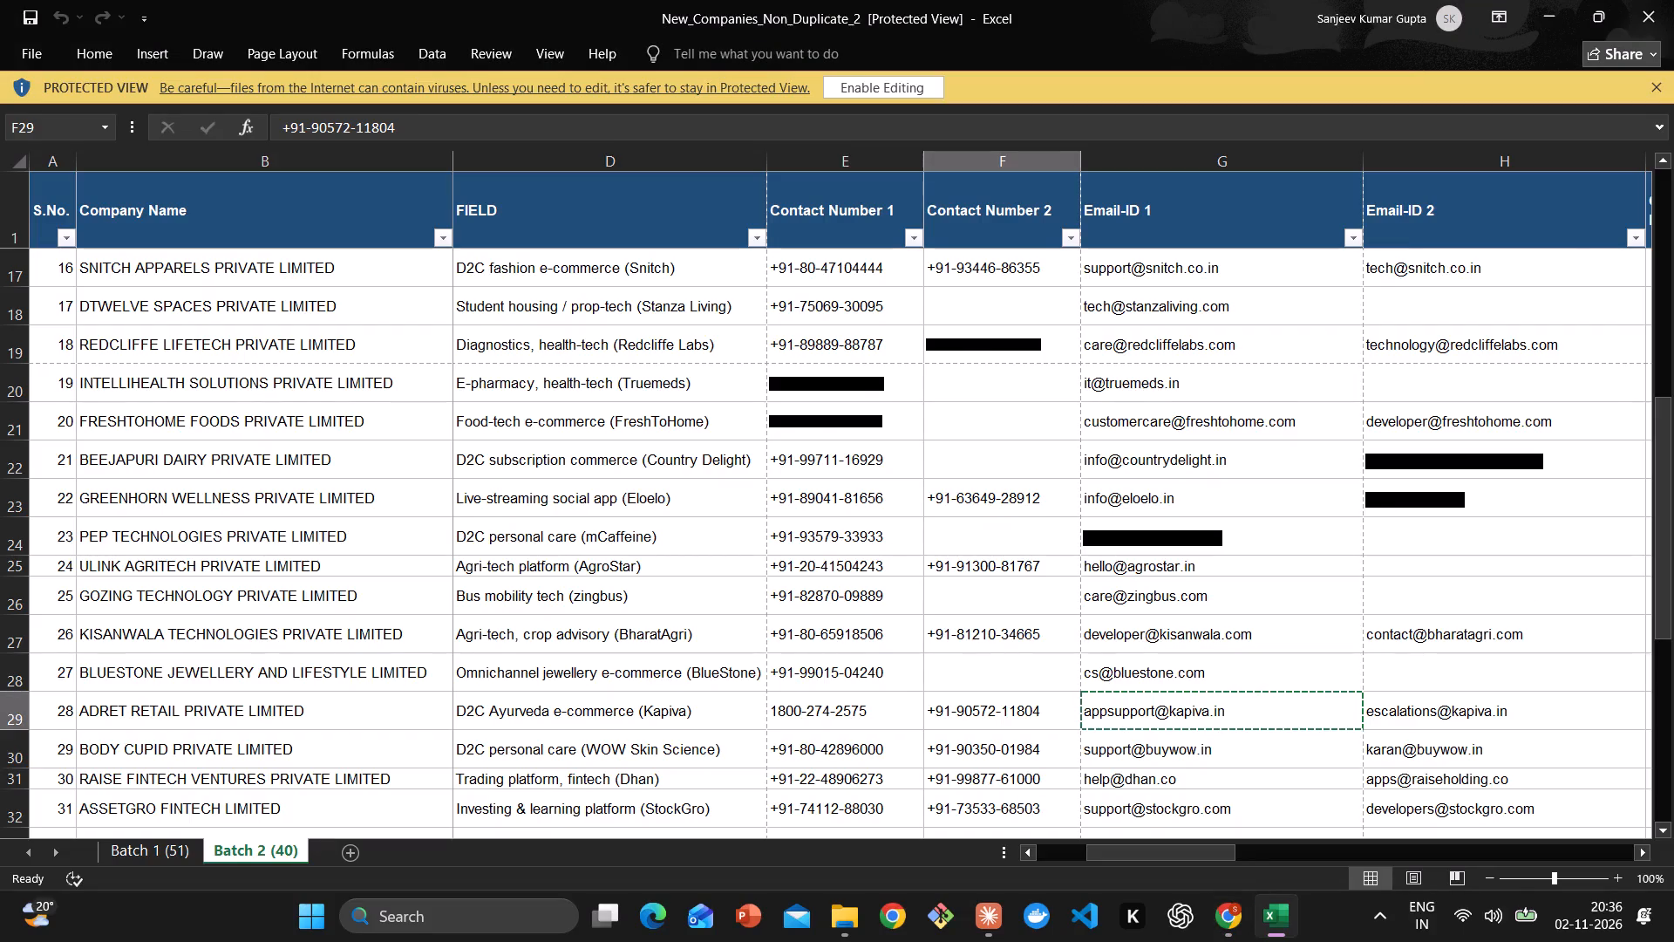
pyautogui.click(1187, 755)
pyautogui.hotkey('ctrl', 'c')
pyautogui.hotkey('alt', 'Tab')
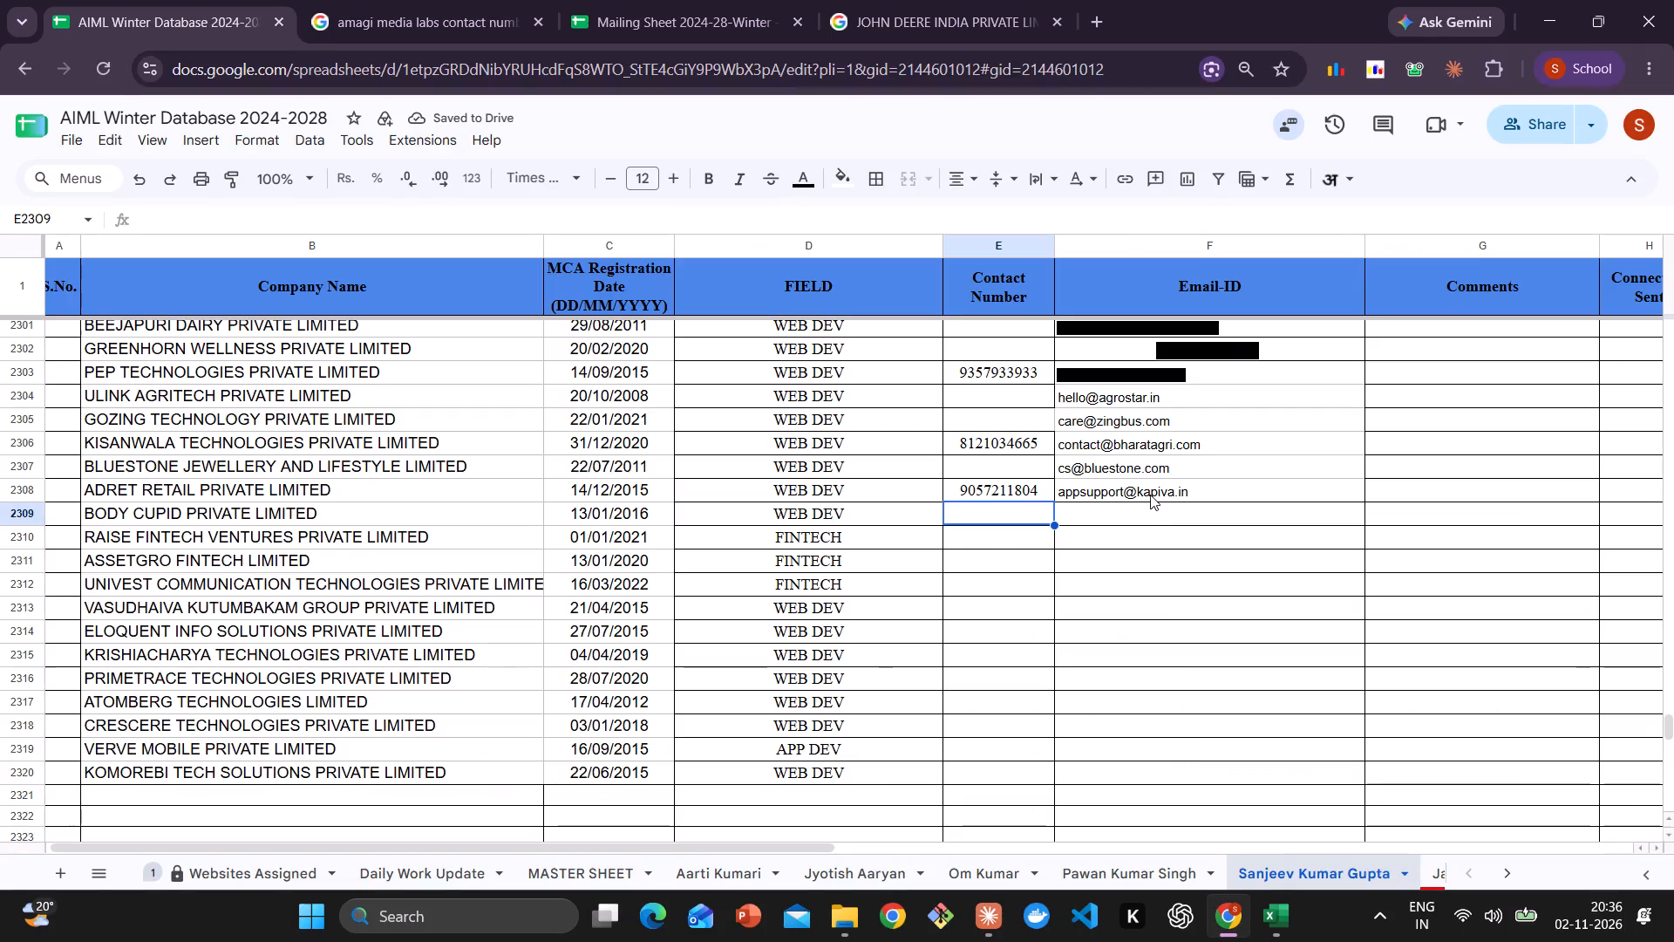
pyautogui.click(1147, 518)
pyautogui.hotkey('ctrl', 'v')
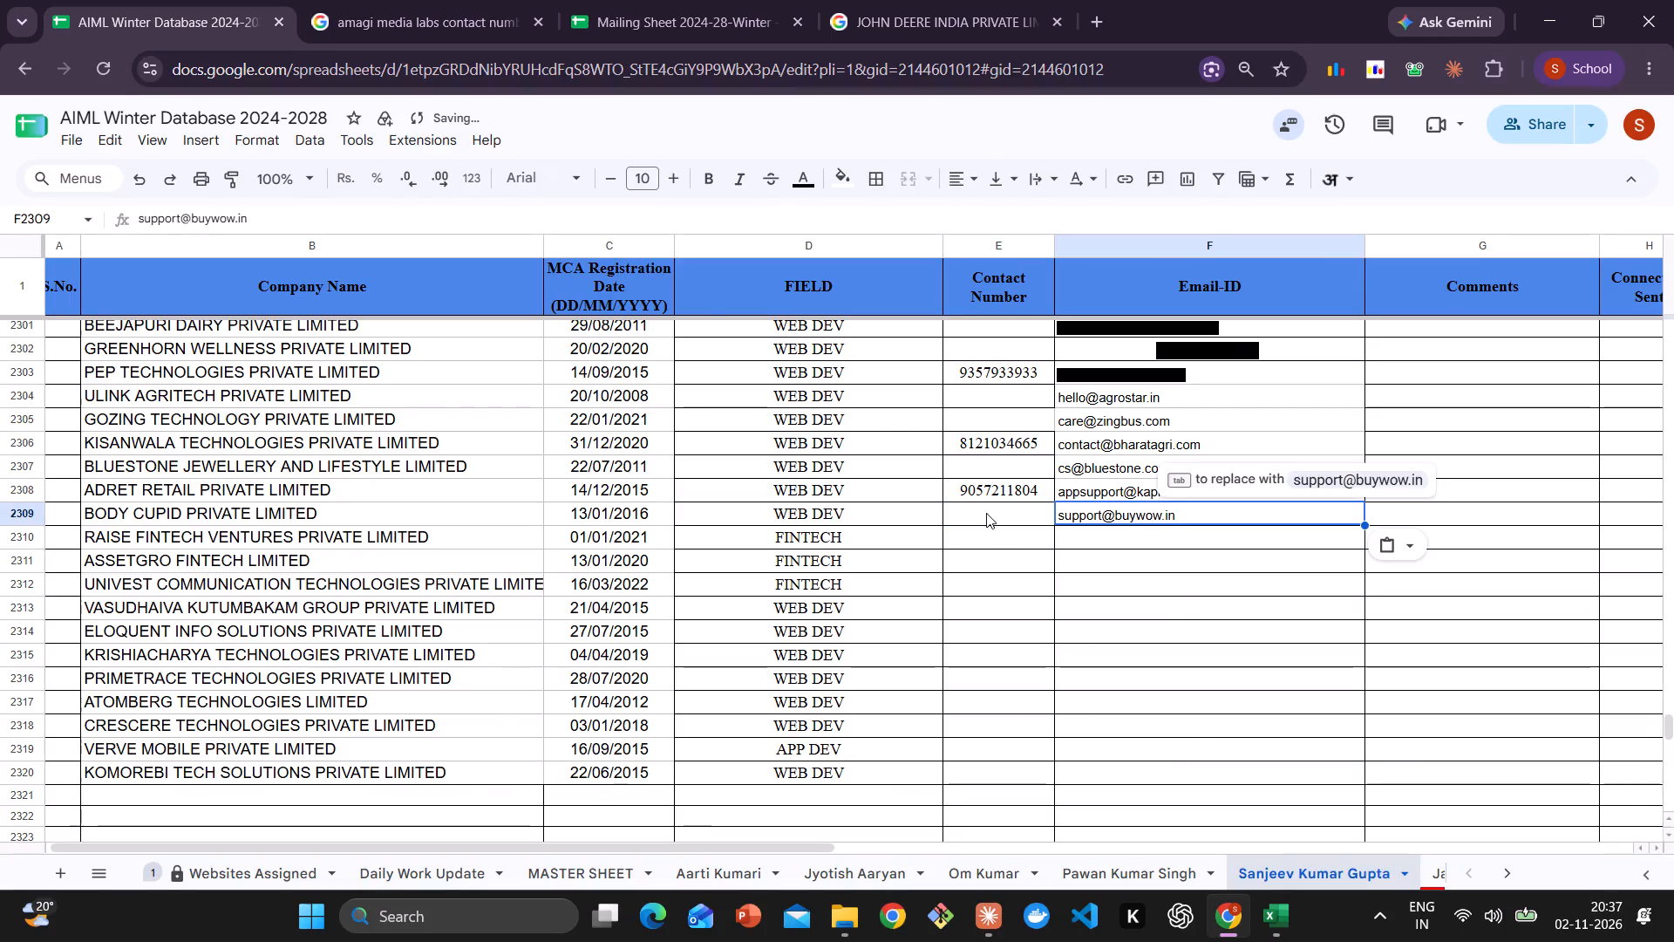
# Enter BODY CUPID's Contact Number 2 from the Excel workbook, without country code or hyphen, in its Contact Number cell.
pyautogui.click(986, 513)
pyautogui.hotkey('alt', 'Tab')
pyautogui.click(972, 751)
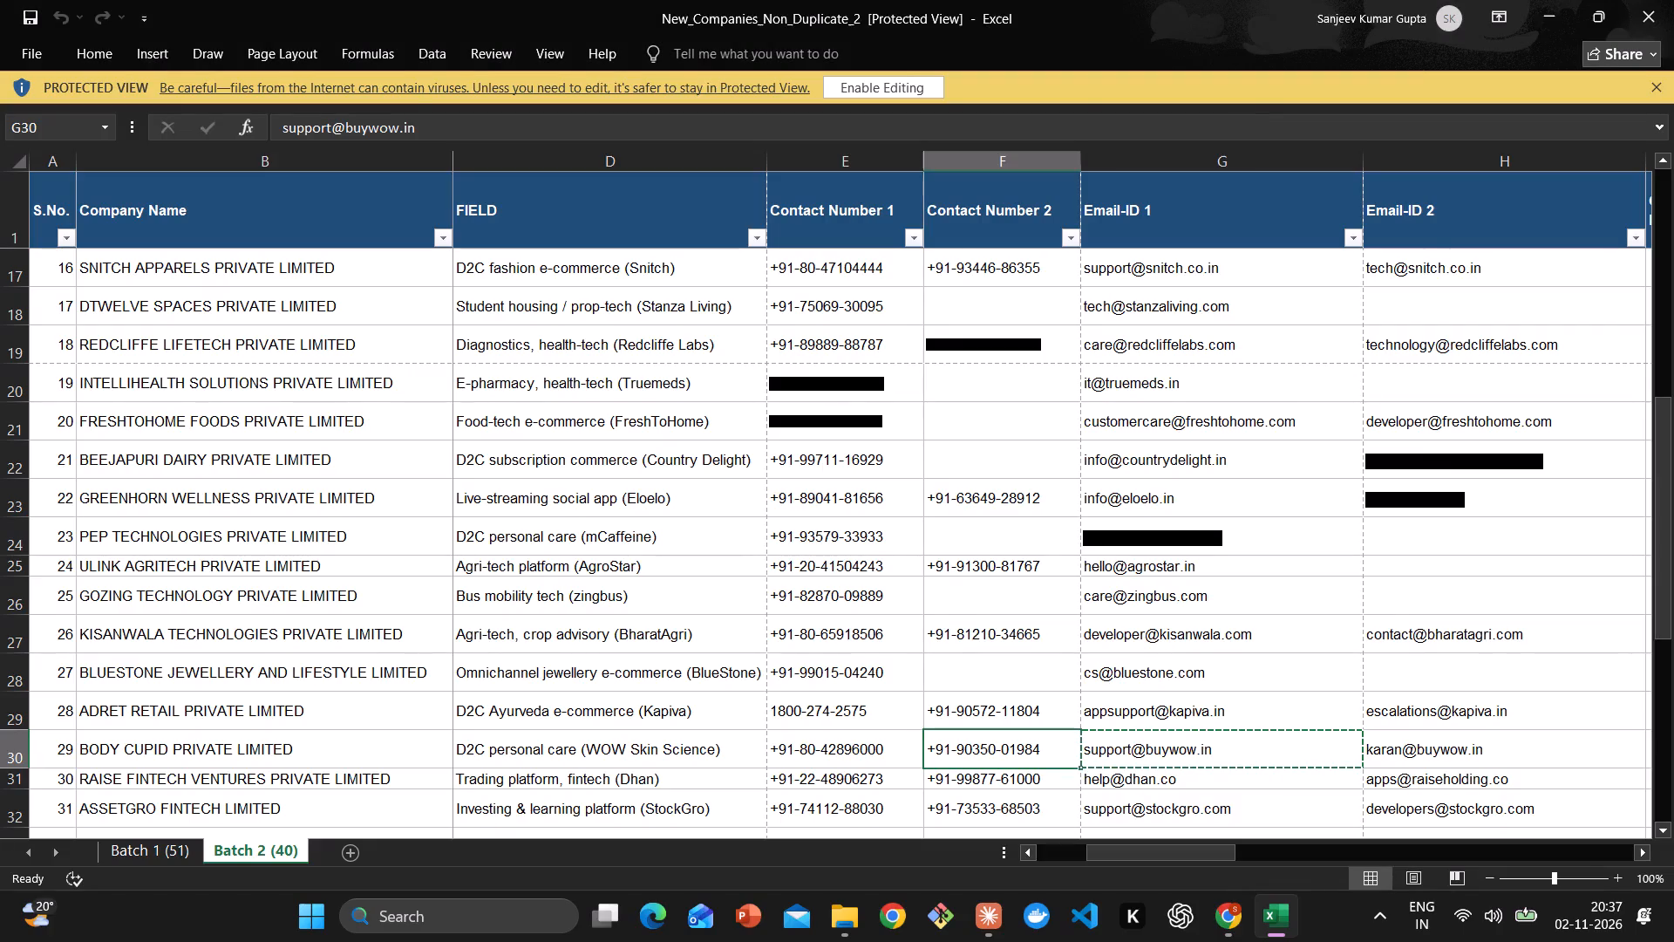
pyautogui.hotkey('alt', 'Tab')
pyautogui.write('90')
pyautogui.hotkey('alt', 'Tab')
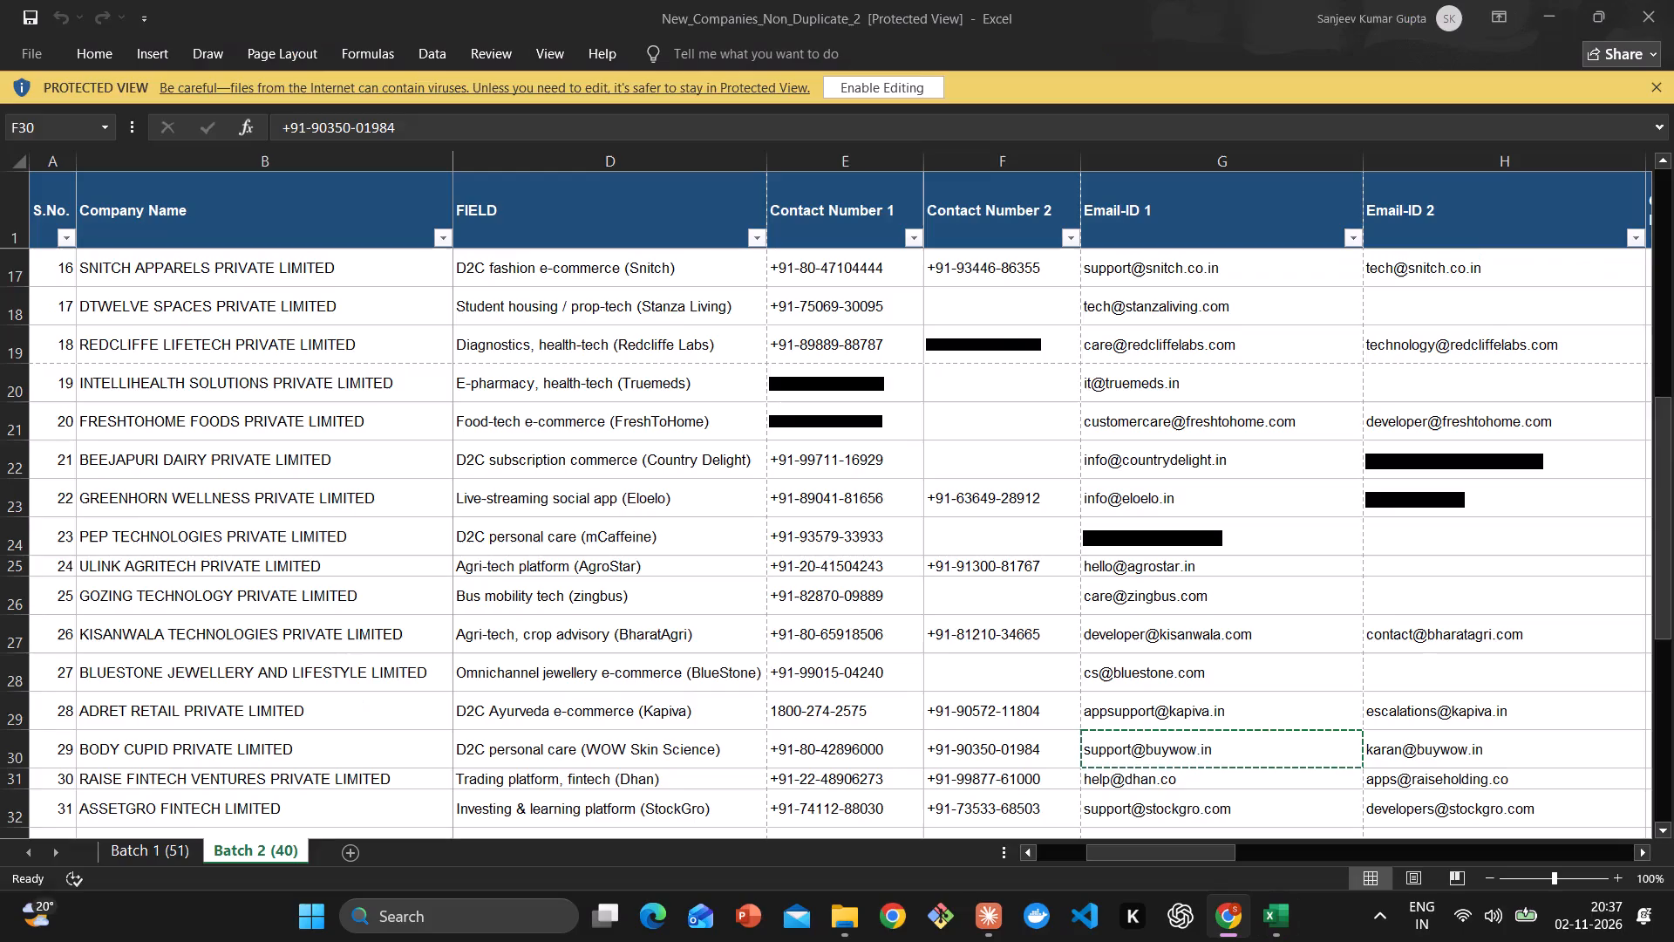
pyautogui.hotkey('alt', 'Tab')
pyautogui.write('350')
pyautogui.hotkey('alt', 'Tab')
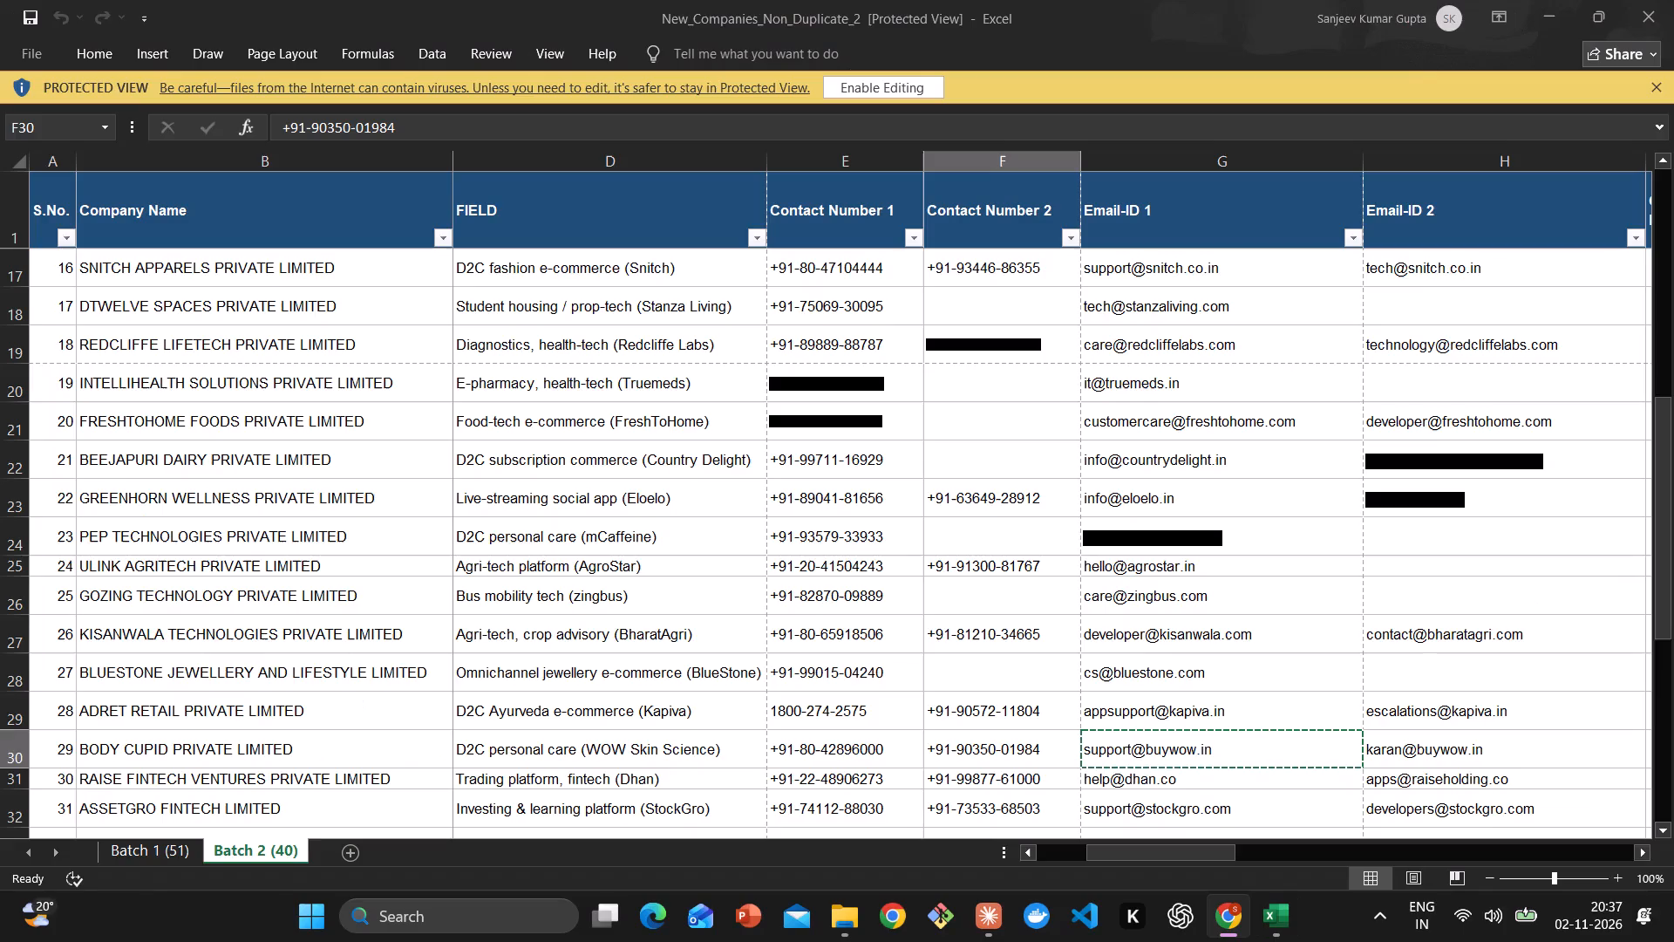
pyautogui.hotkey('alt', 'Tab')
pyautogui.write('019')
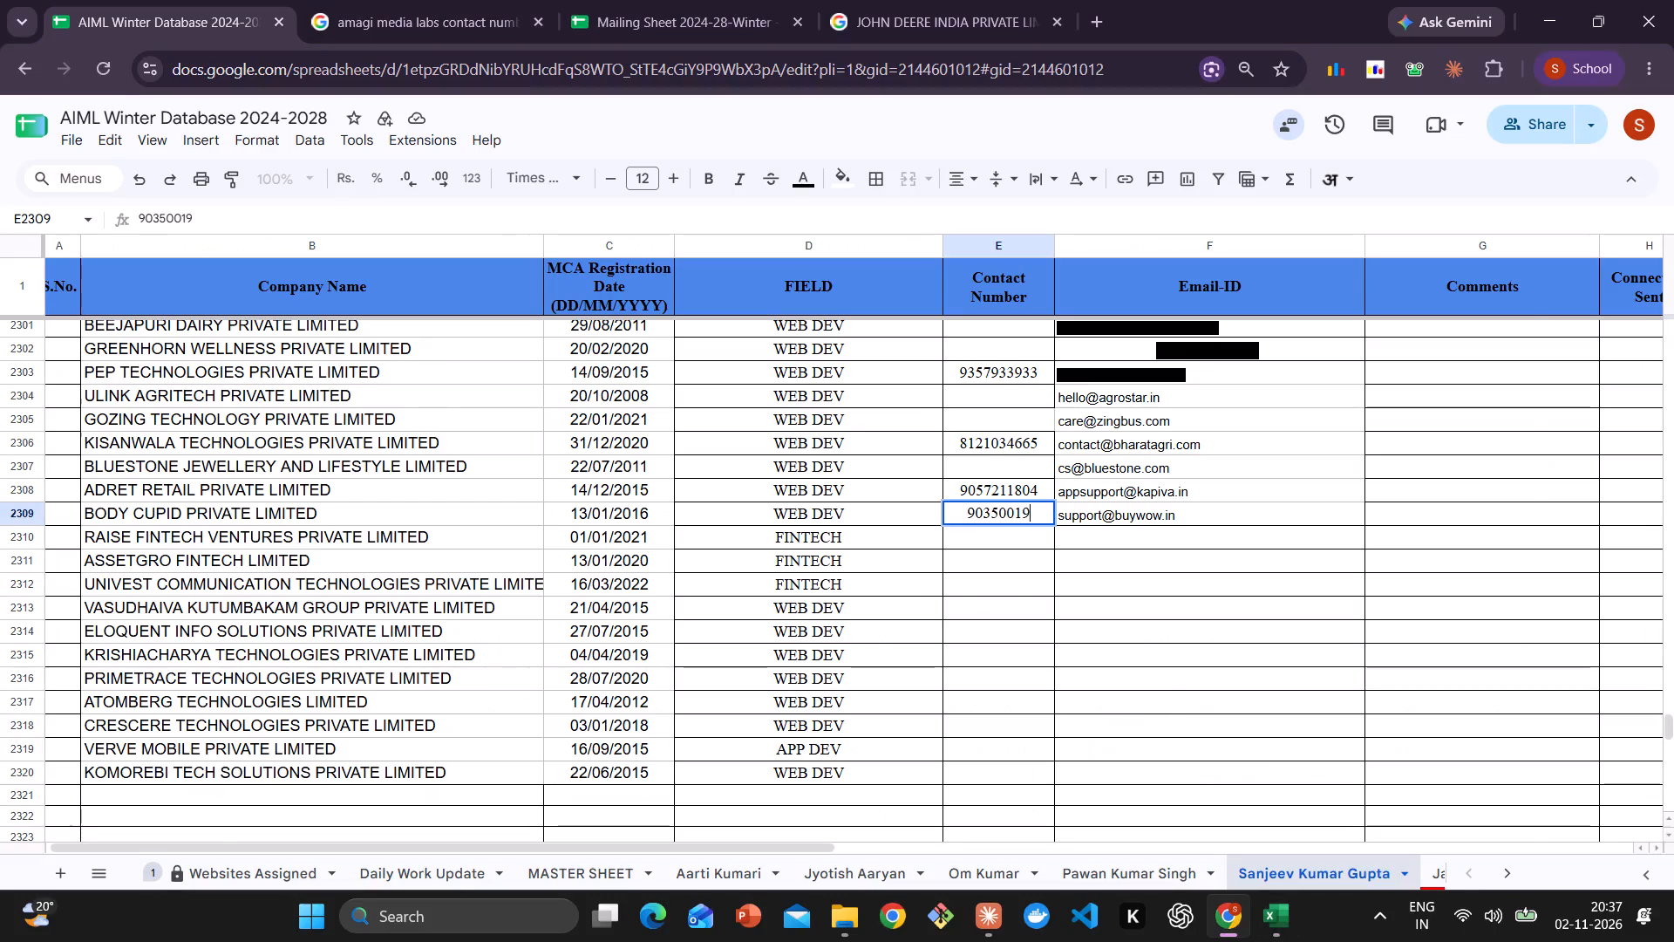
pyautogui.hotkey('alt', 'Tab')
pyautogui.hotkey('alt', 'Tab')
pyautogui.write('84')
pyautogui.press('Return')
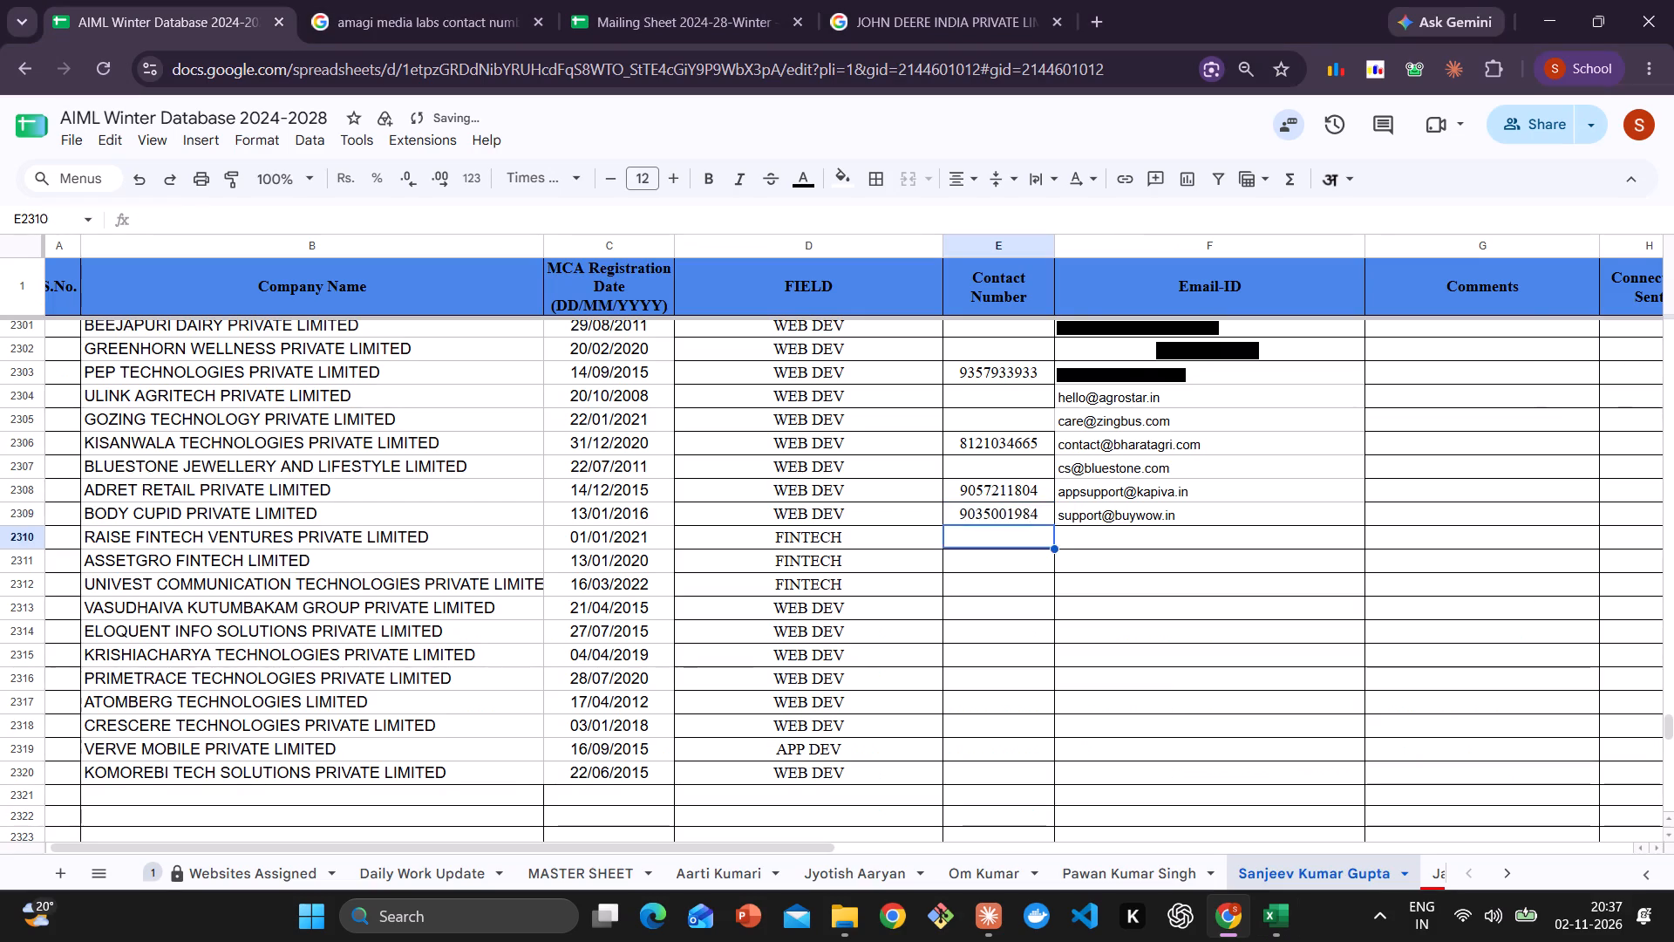
# Copy RAISE FINTECH VENTURES' Email-ID 1 from the Excel workbook into its Email-ID cell in the database sheet.
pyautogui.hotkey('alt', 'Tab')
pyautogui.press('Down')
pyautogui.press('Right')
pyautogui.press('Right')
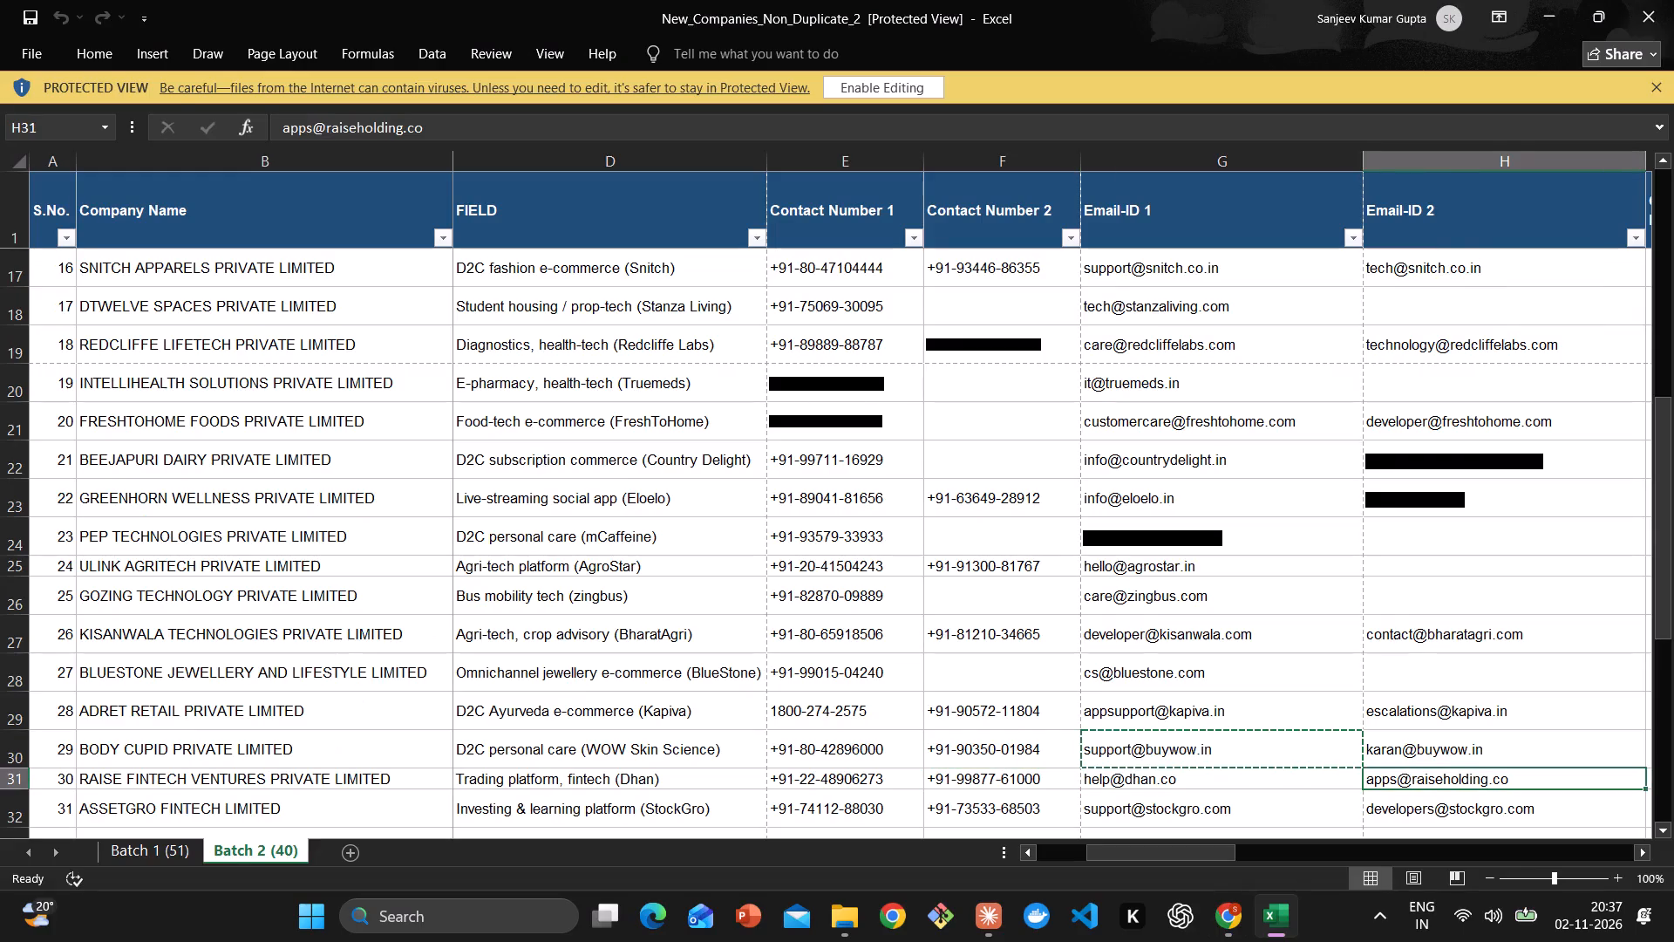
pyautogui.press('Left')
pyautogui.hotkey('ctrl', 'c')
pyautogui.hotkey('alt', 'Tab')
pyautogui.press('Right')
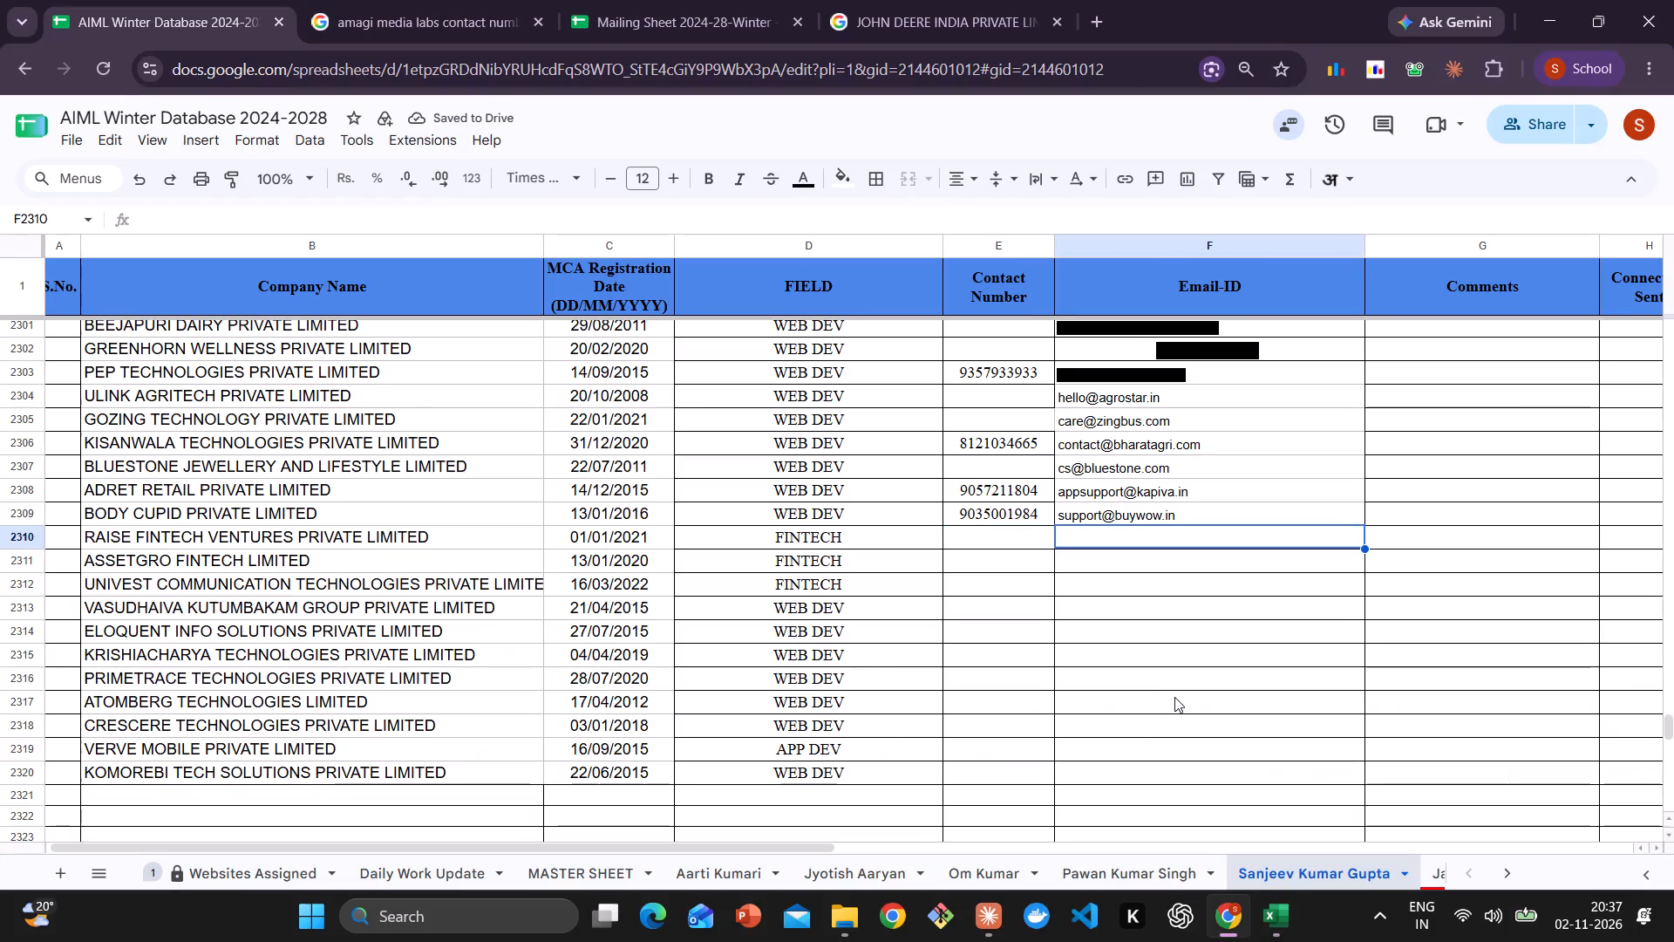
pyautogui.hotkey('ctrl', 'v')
# Enter RAISE FINTECH VENTURES' Contact Number 2 from the Excel workbook in its Contact Number cell in the database sheet.
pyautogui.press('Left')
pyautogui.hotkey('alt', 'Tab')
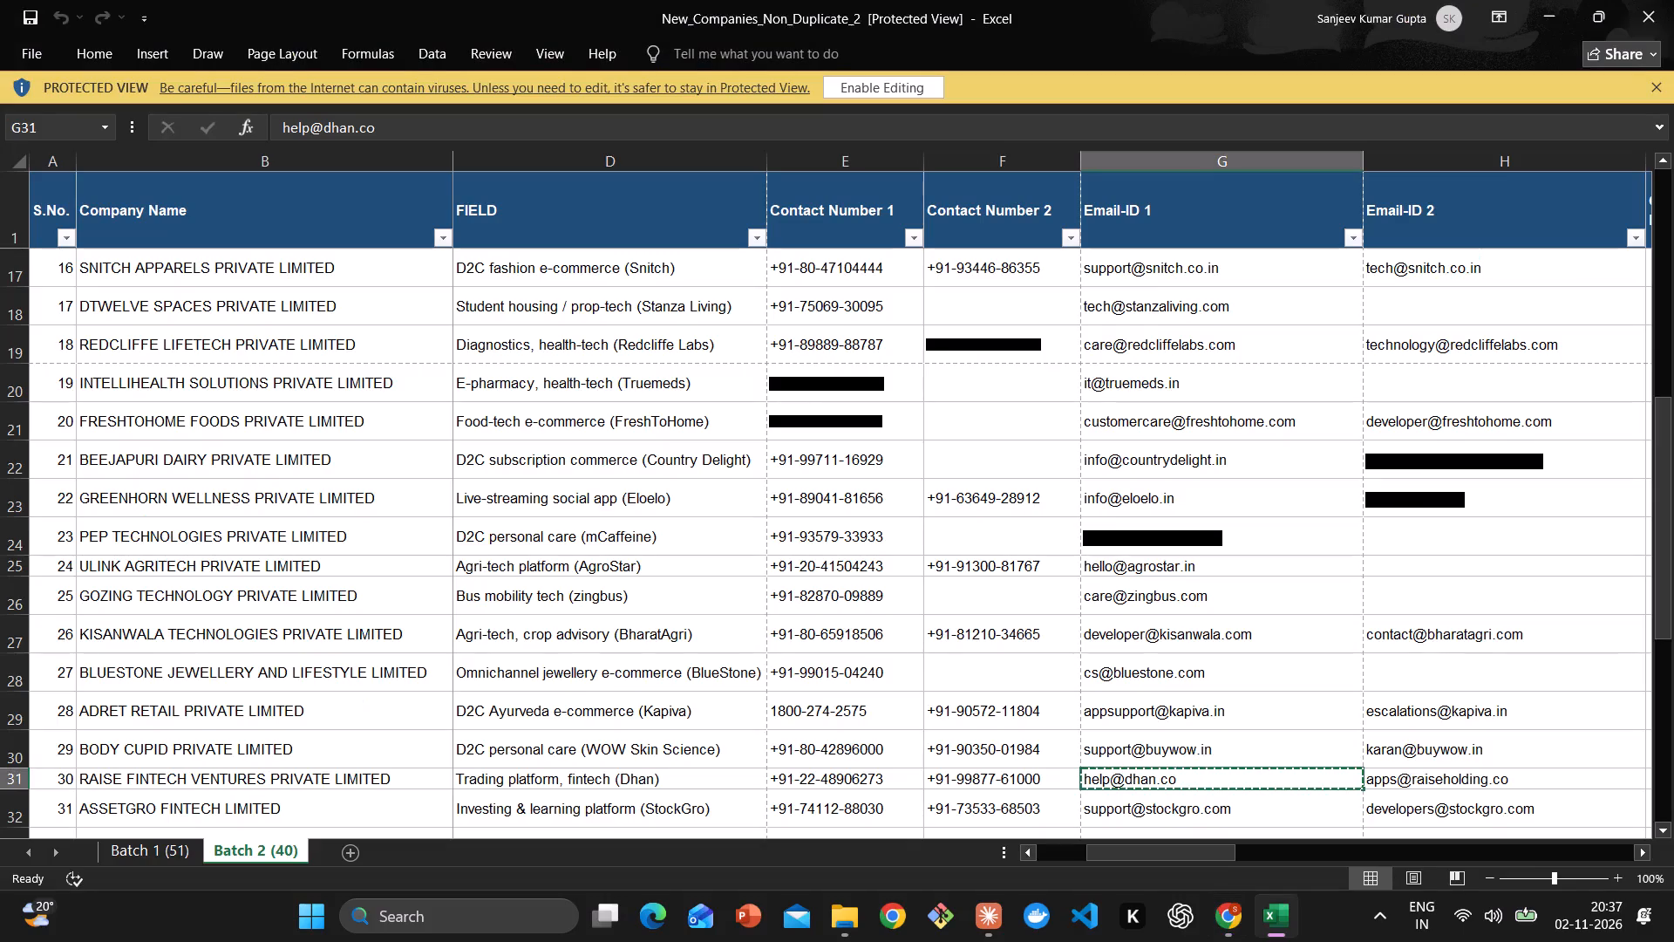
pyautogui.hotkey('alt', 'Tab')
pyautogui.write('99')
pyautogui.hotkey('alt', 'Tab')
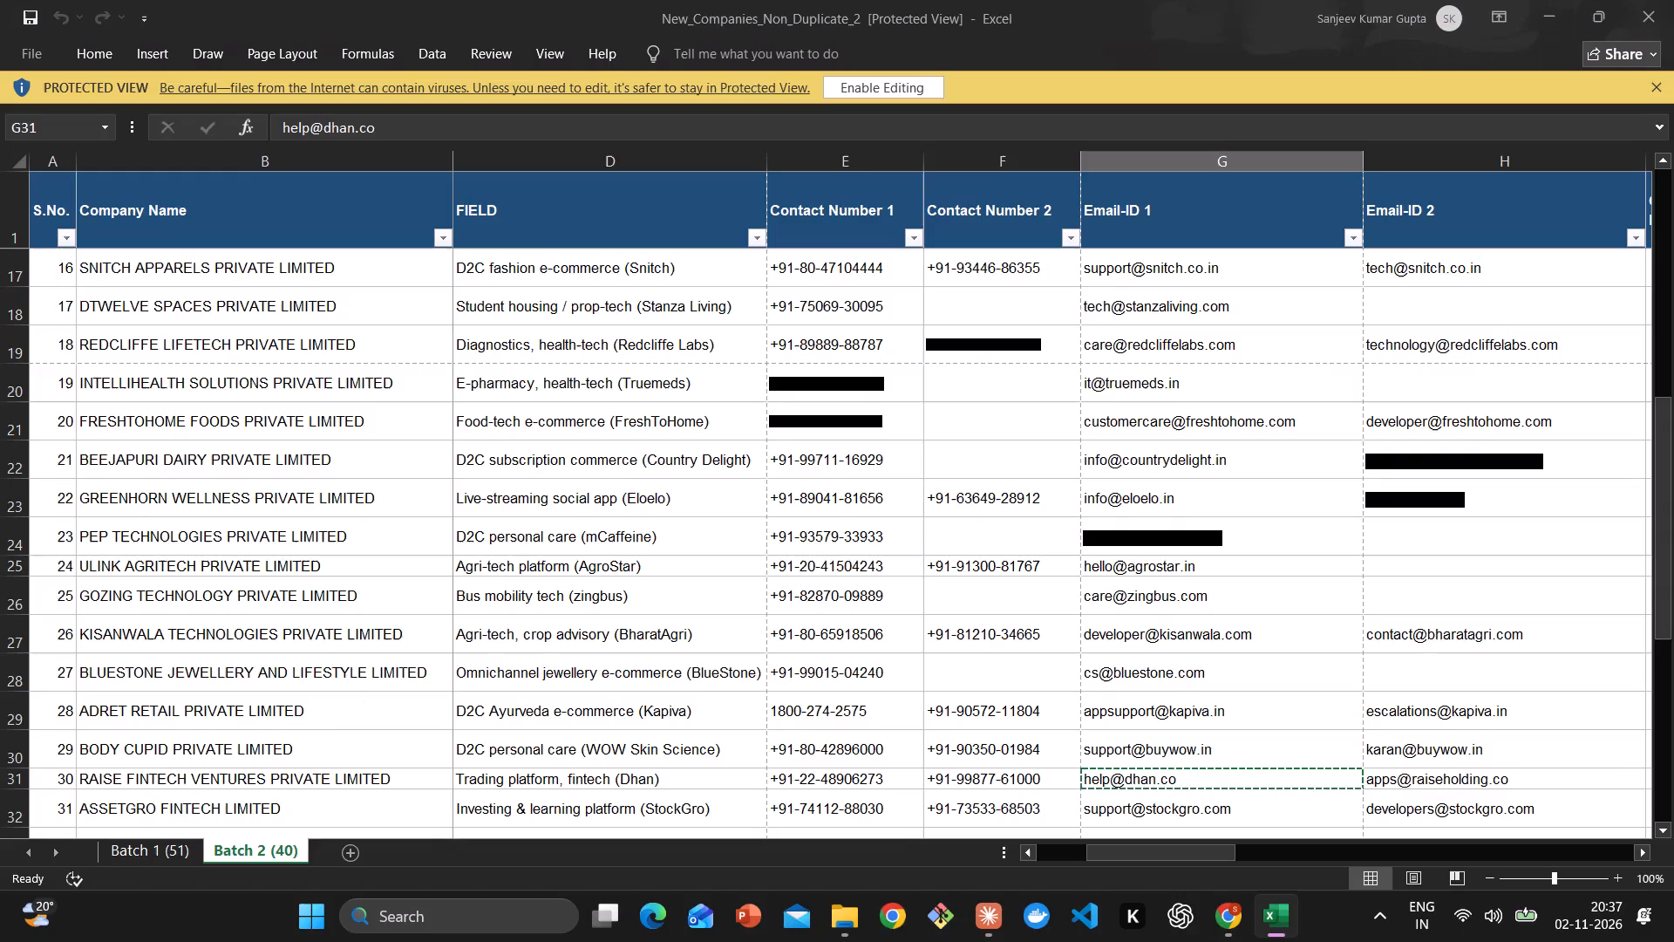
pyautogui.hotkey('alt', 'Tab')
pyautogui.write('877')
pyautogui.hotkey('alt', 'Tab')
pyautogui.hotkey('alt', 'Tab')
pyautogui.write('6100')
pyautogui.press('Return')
# Append the missing final digit to RAISE FINTECH VENTURES' contact number in the database sheet.
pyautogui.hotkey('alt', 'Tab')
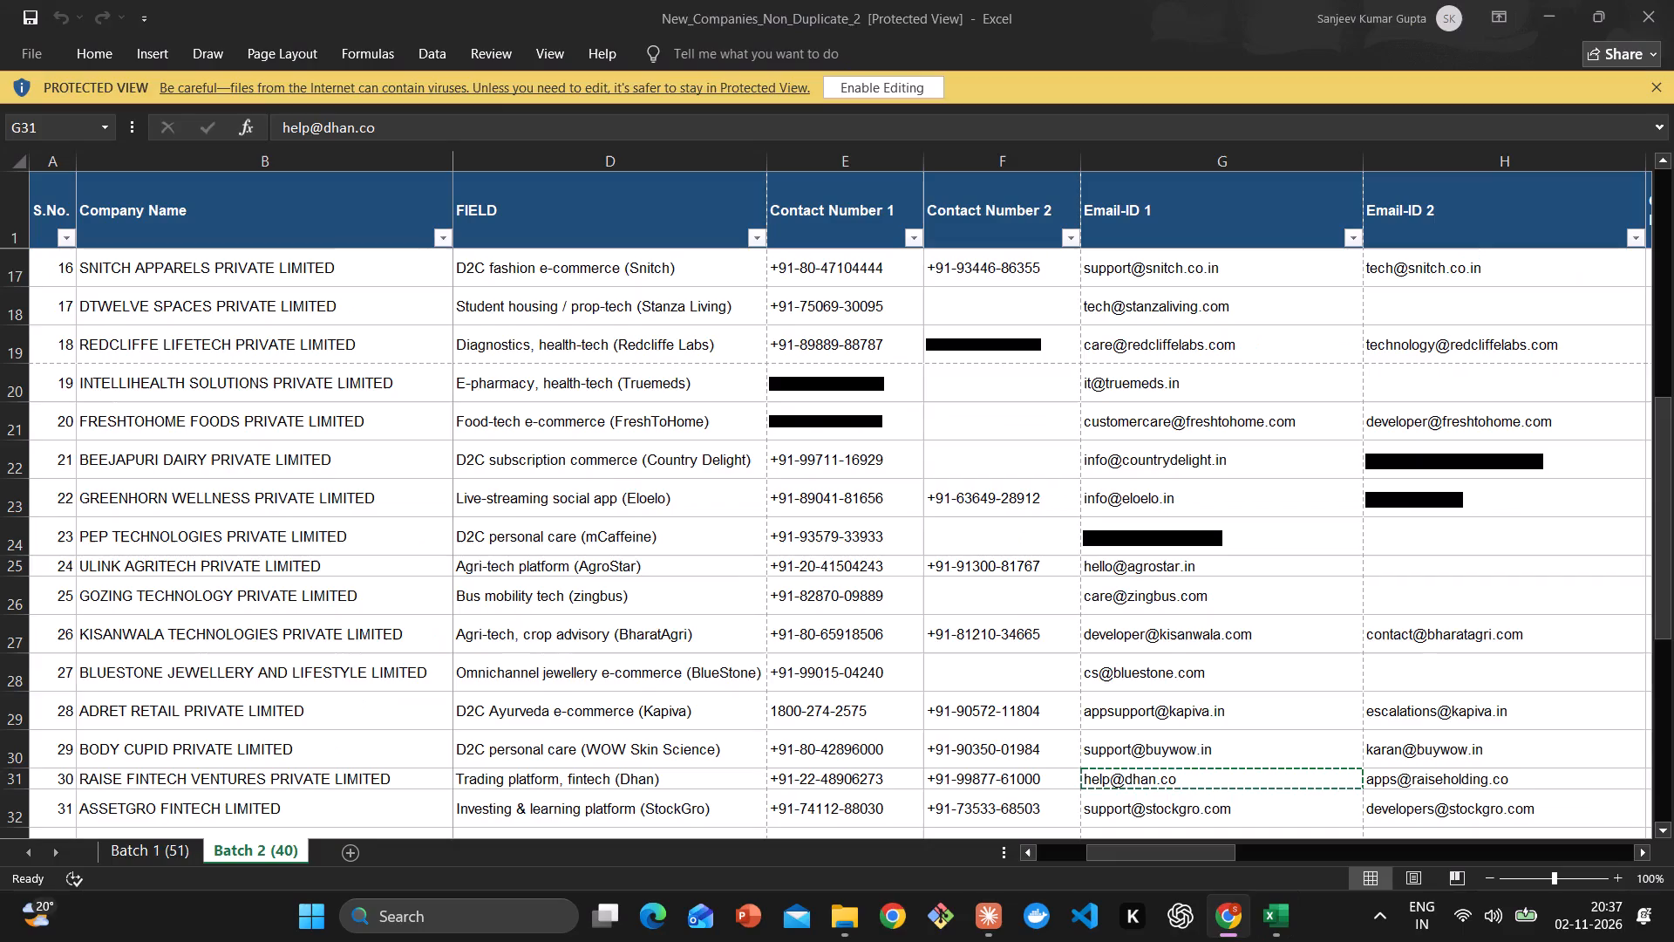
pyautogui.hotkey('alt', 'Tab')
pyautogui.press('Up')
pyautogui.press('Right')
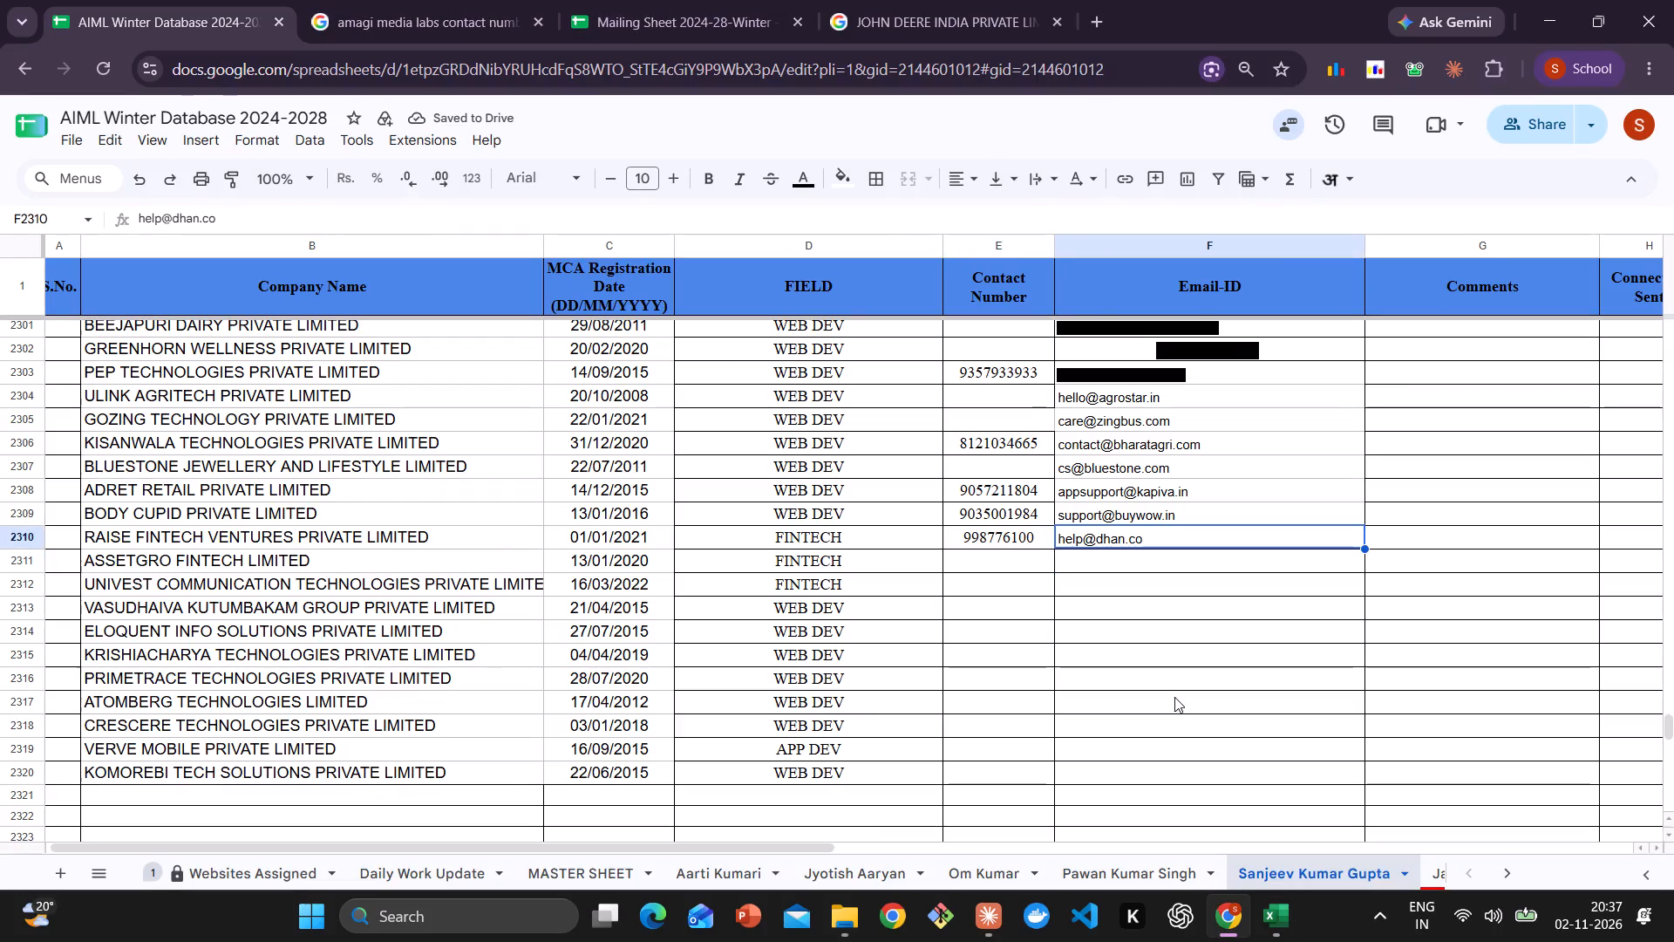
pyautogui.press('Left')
pyautogui.doubleClick(1036, 533)
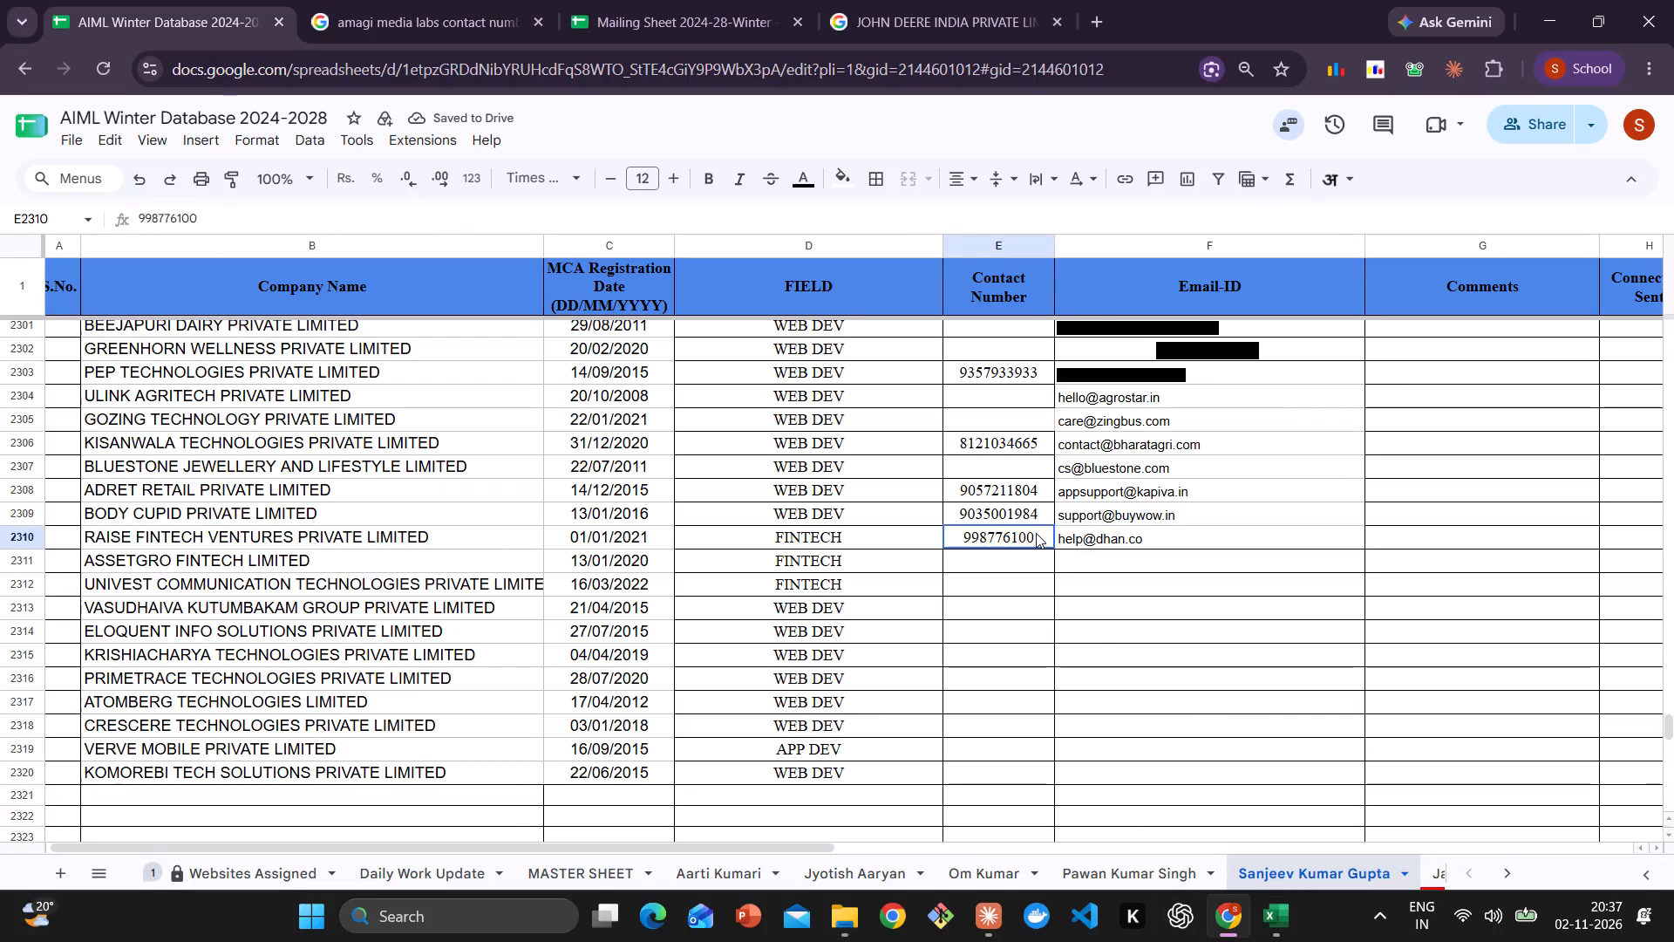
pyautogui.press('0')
pyautogui.press('Return')
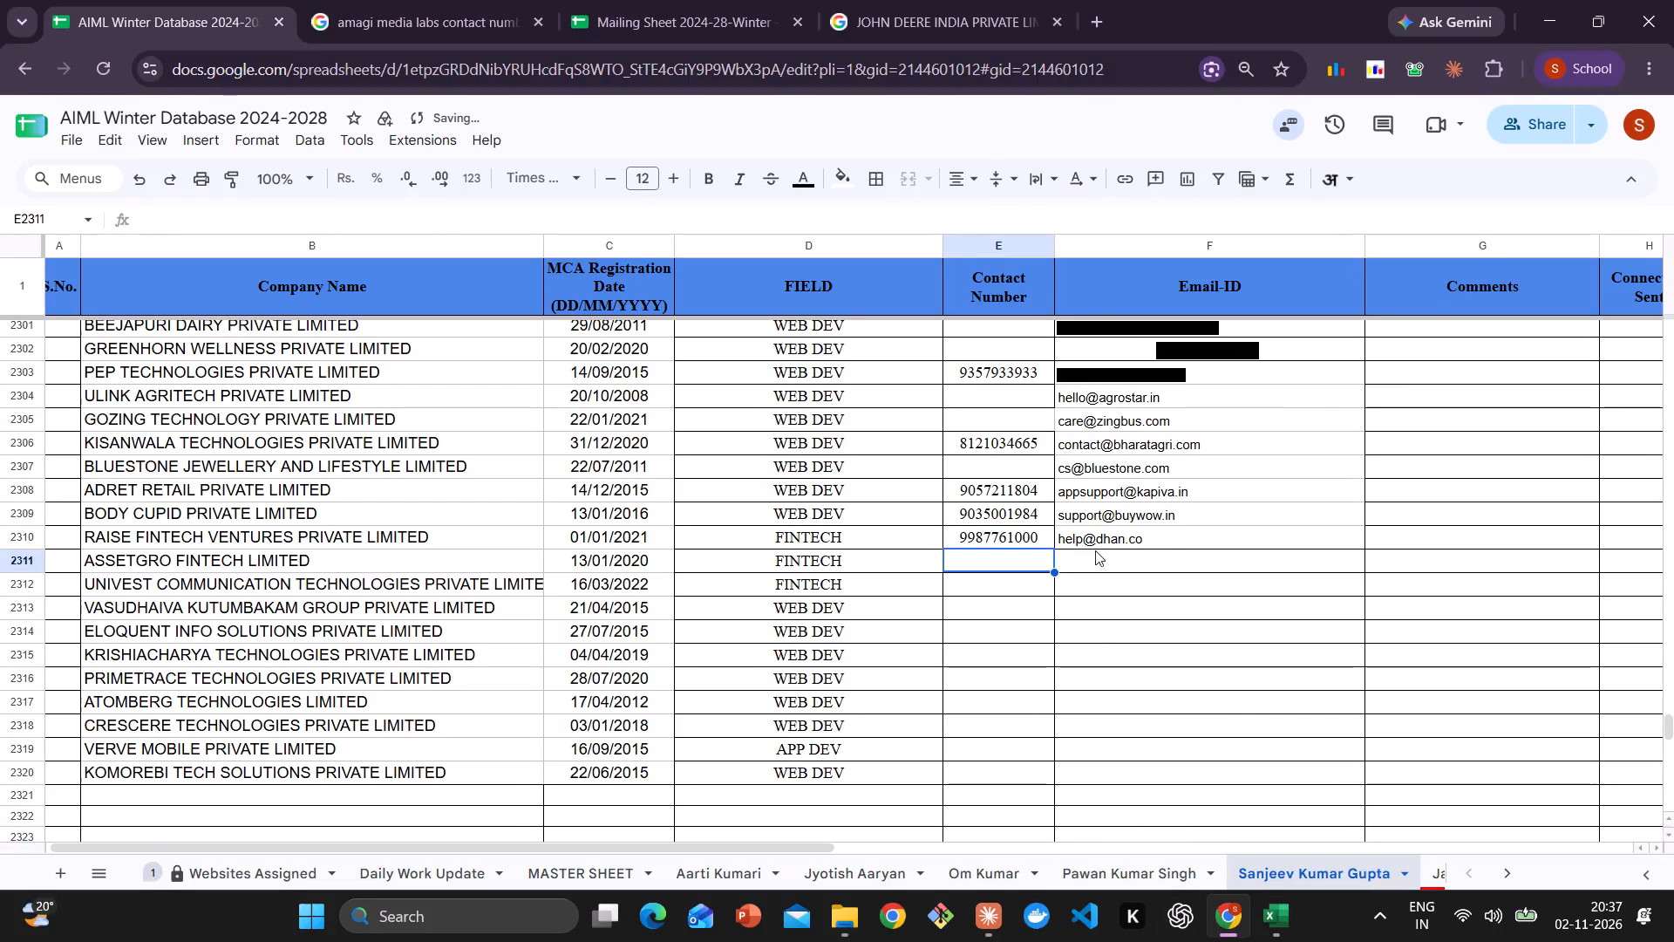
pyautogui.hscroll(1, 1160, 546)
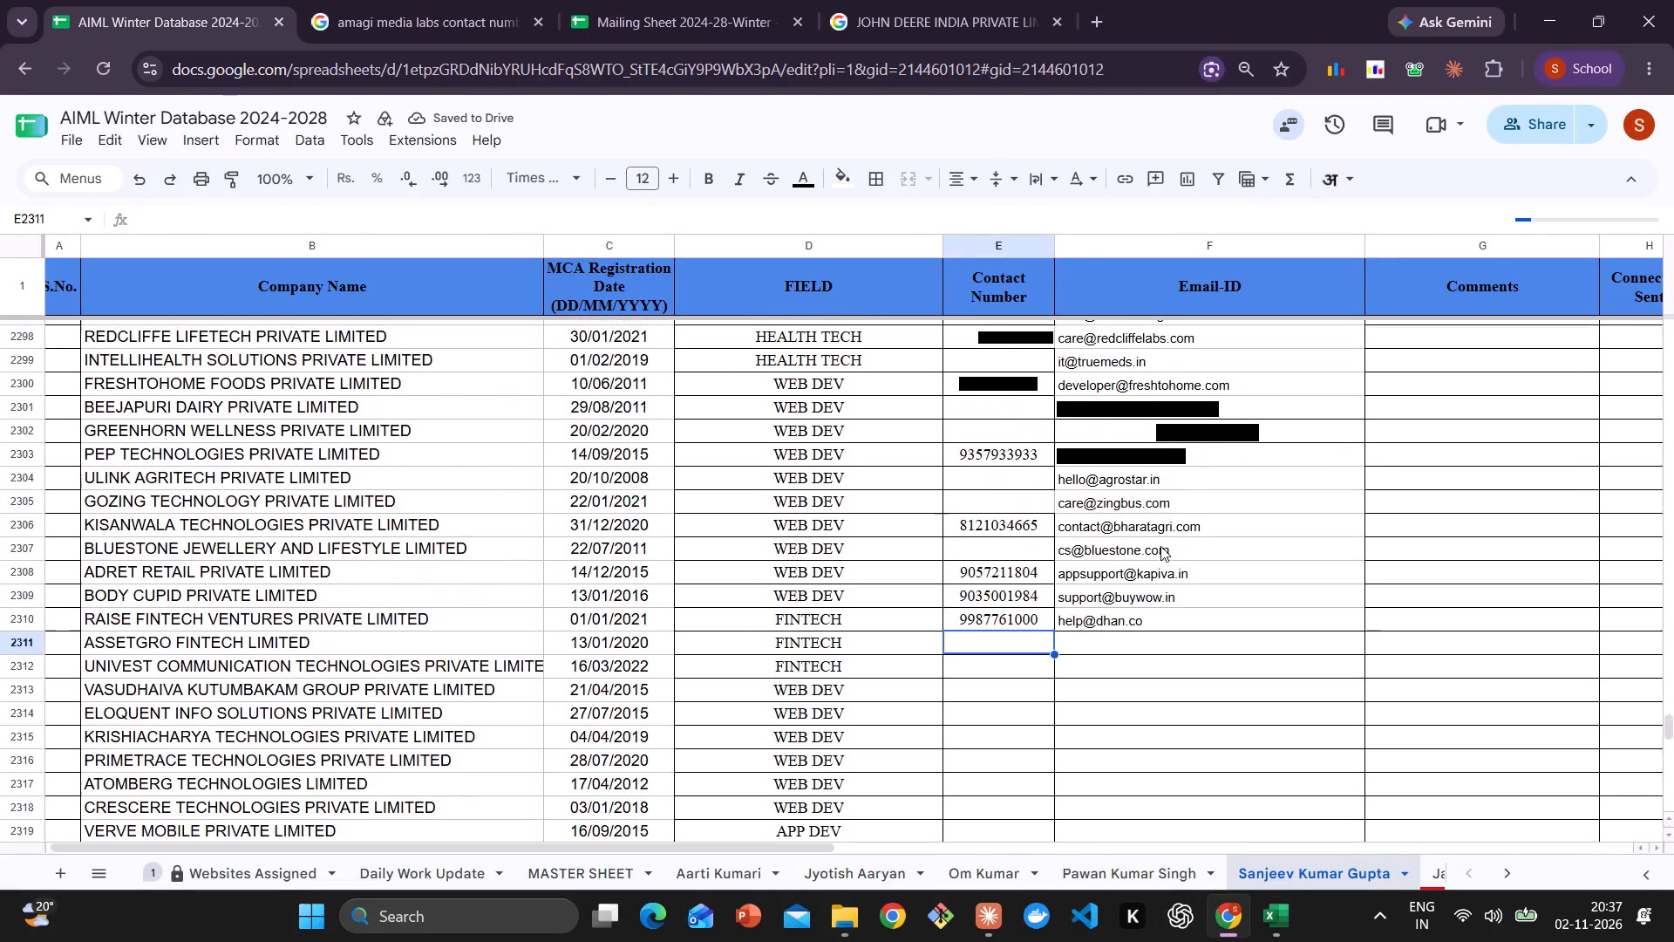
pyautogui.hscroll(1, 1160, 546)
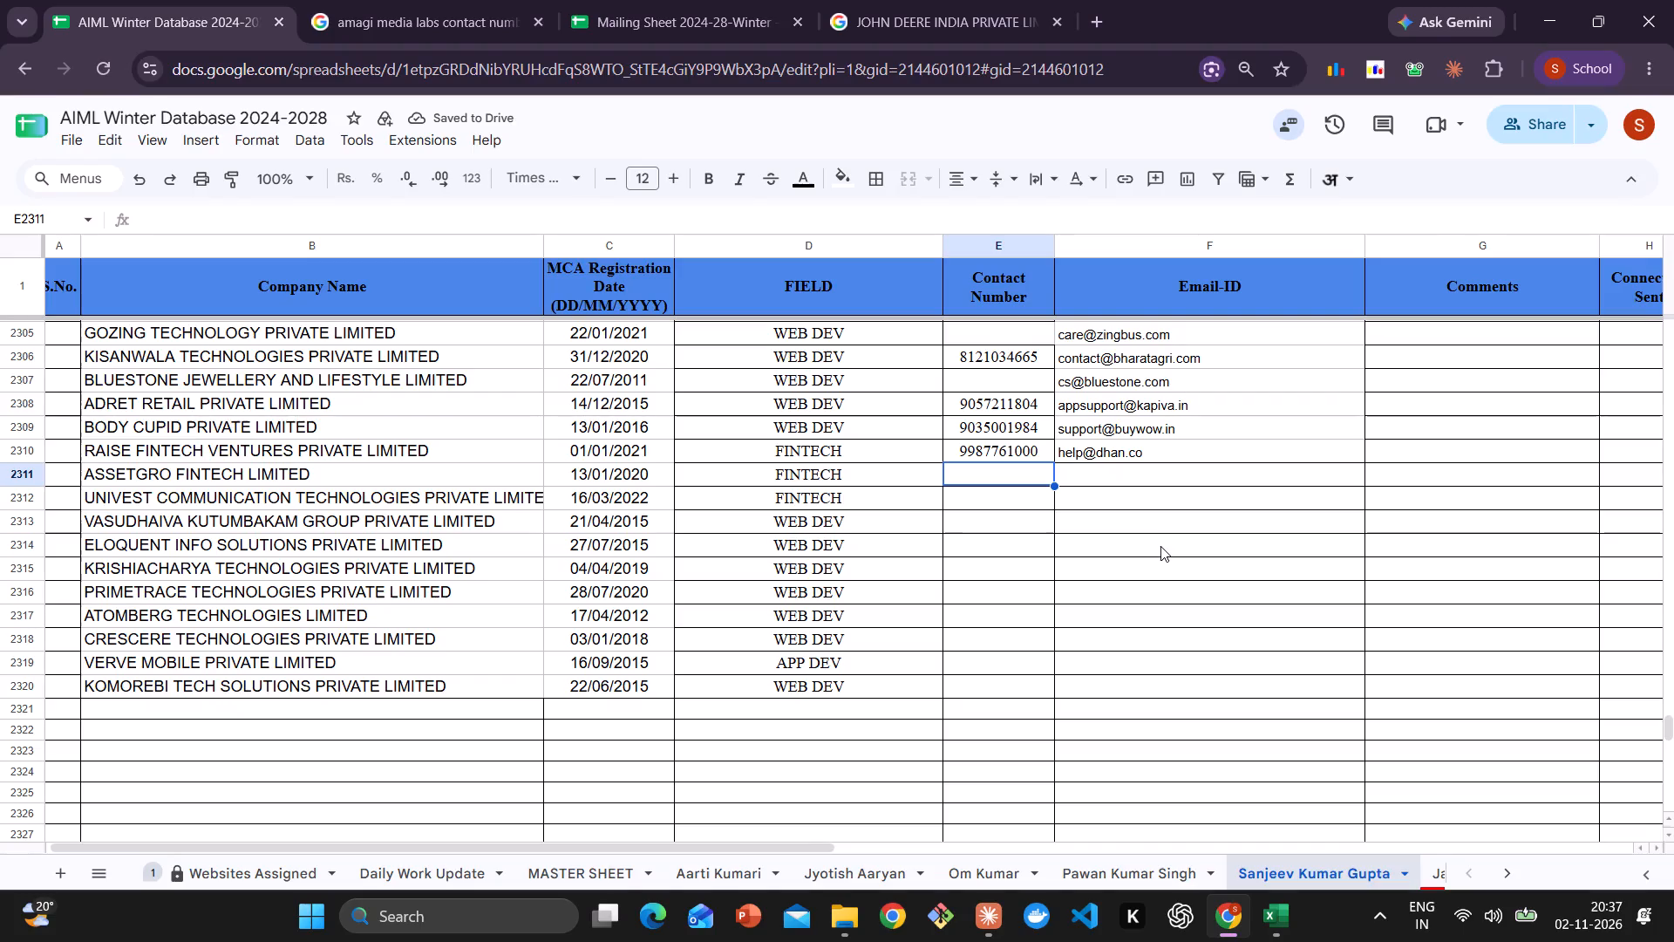
pyautogui.scroll(6, 764, 577)
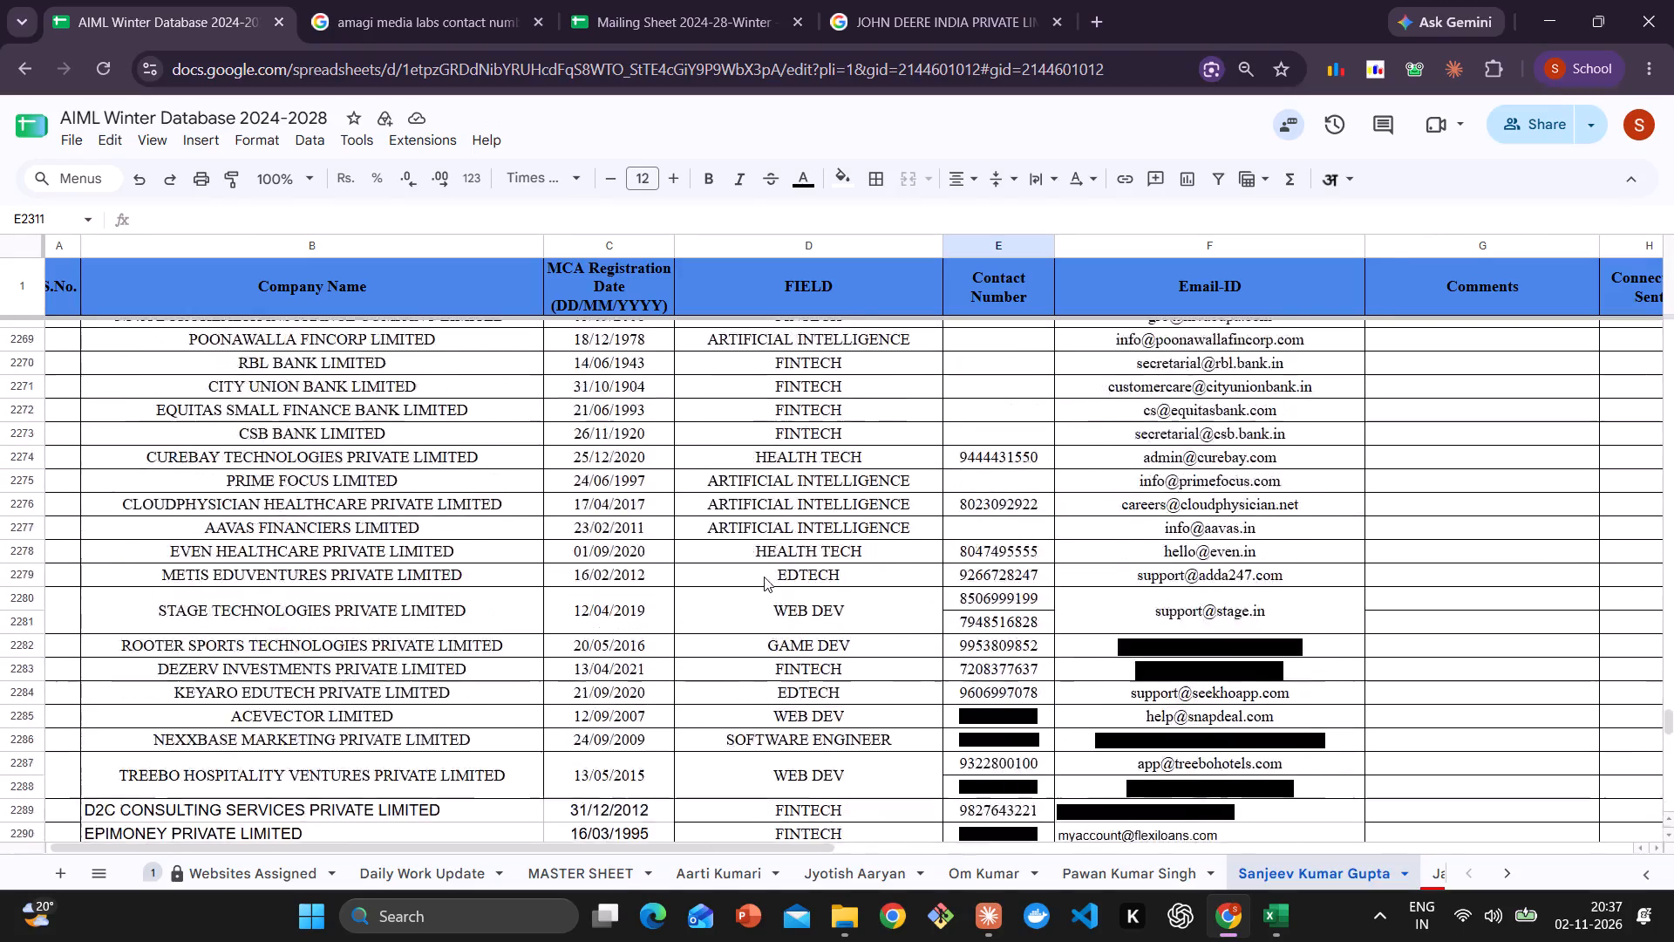
pyautogui.scroll(5, 764, 577)
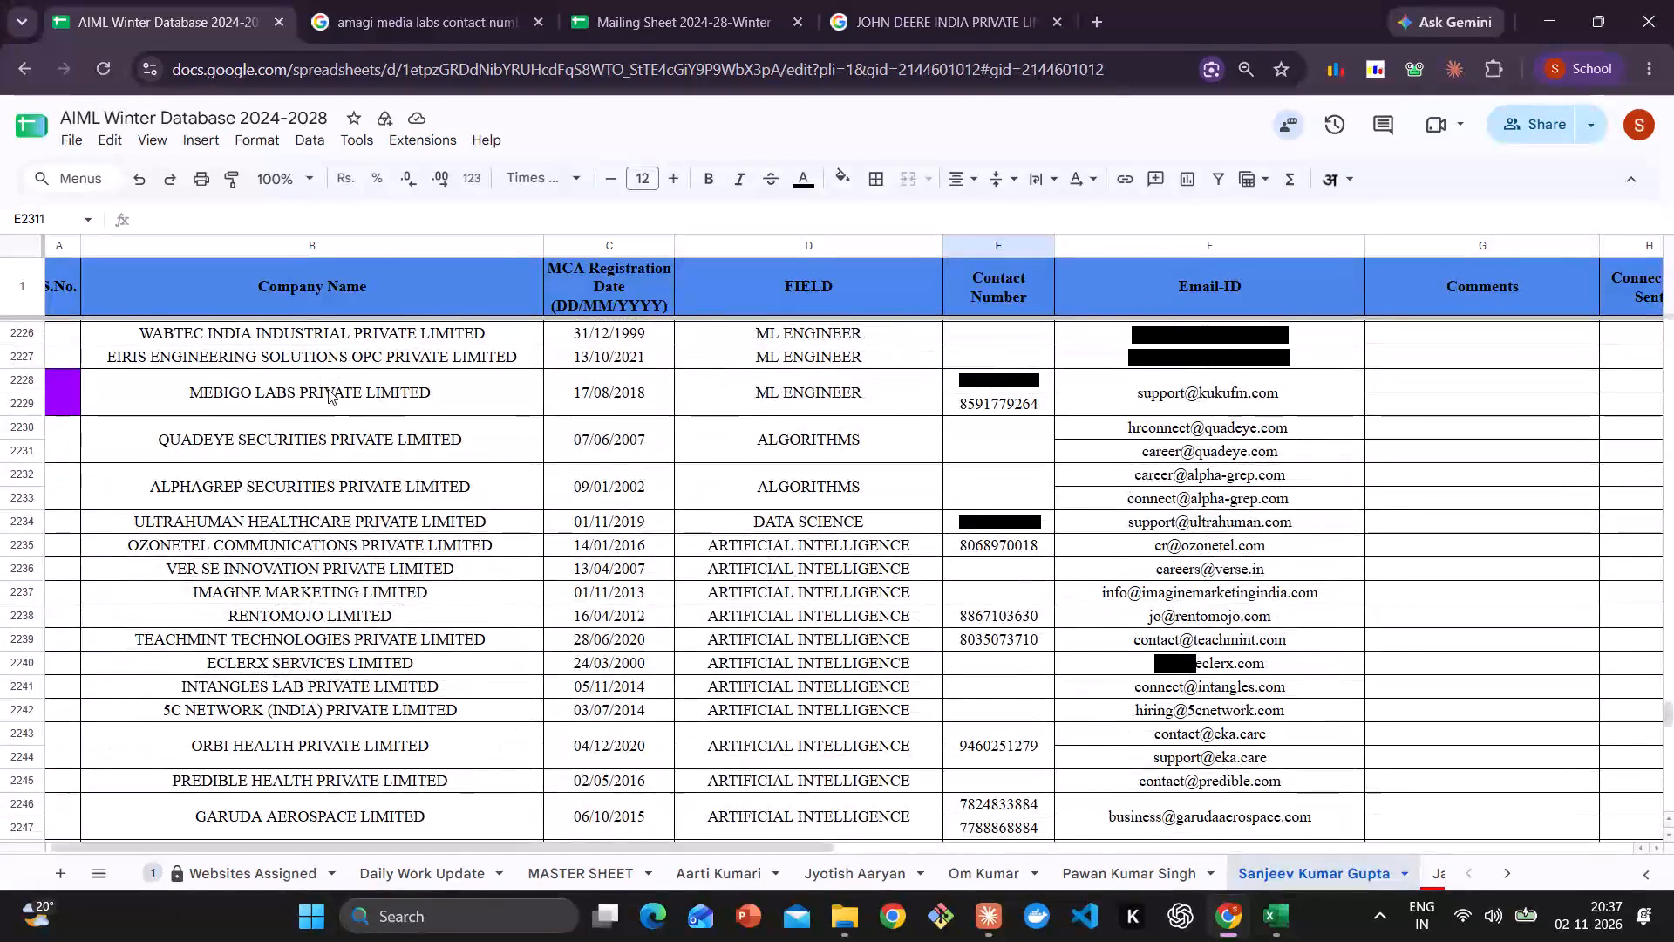
pyautogui.scroll(-5, 329, 389)
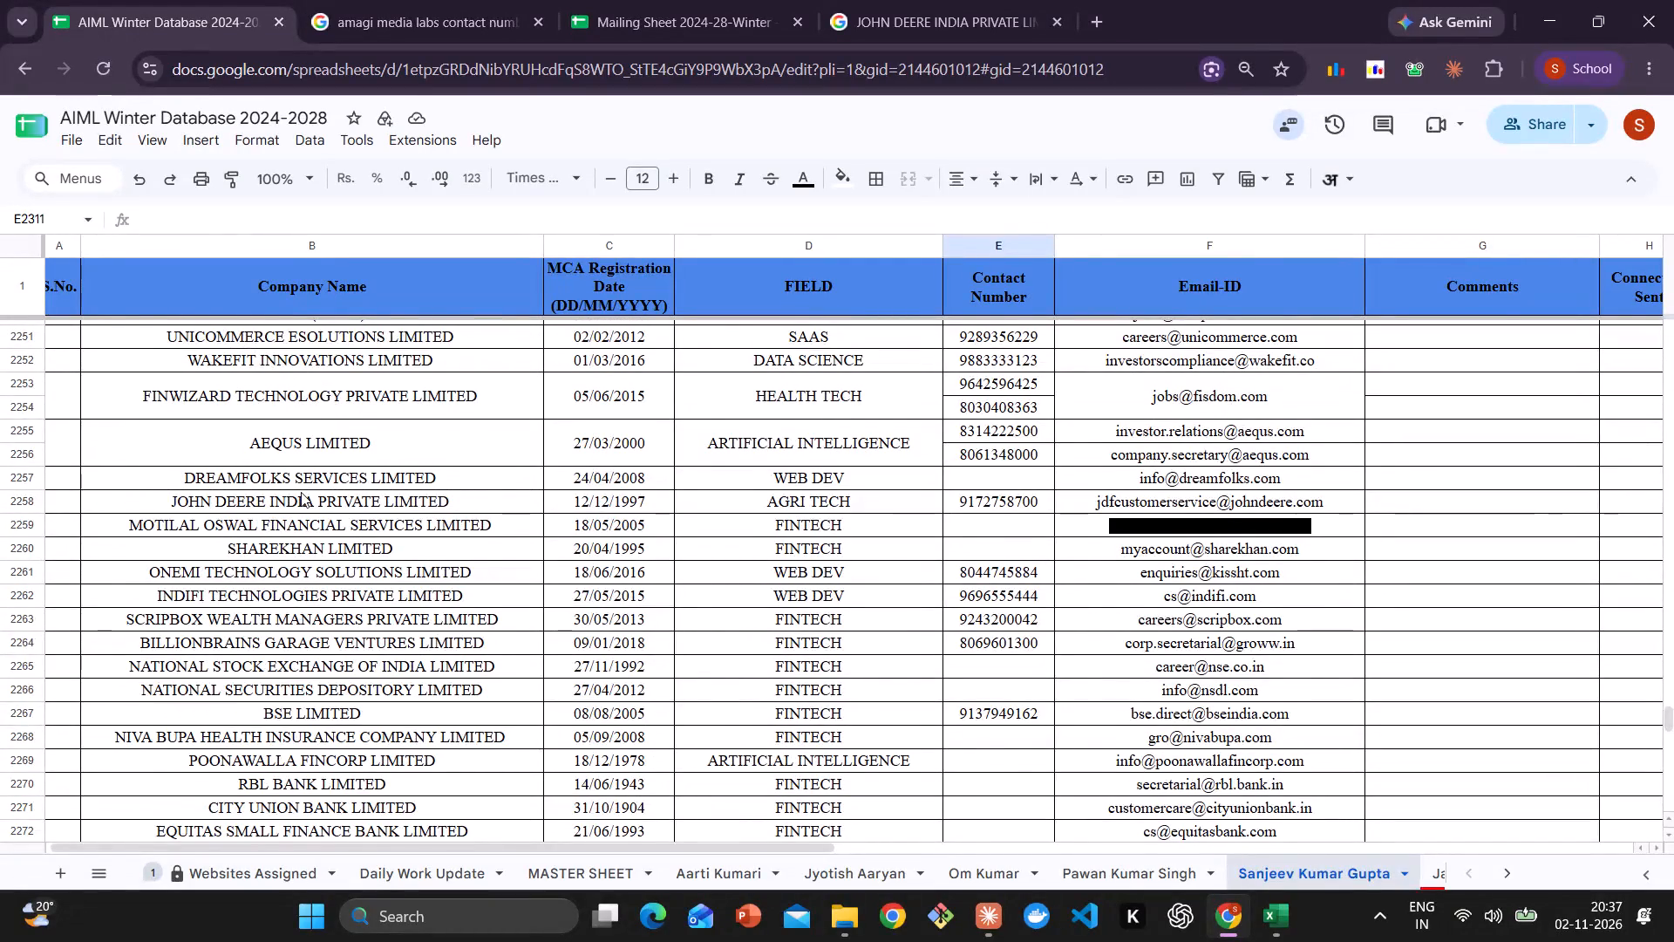
pyautogui.scroll(1, 301, 492)
pyautogui.click(23, 252)
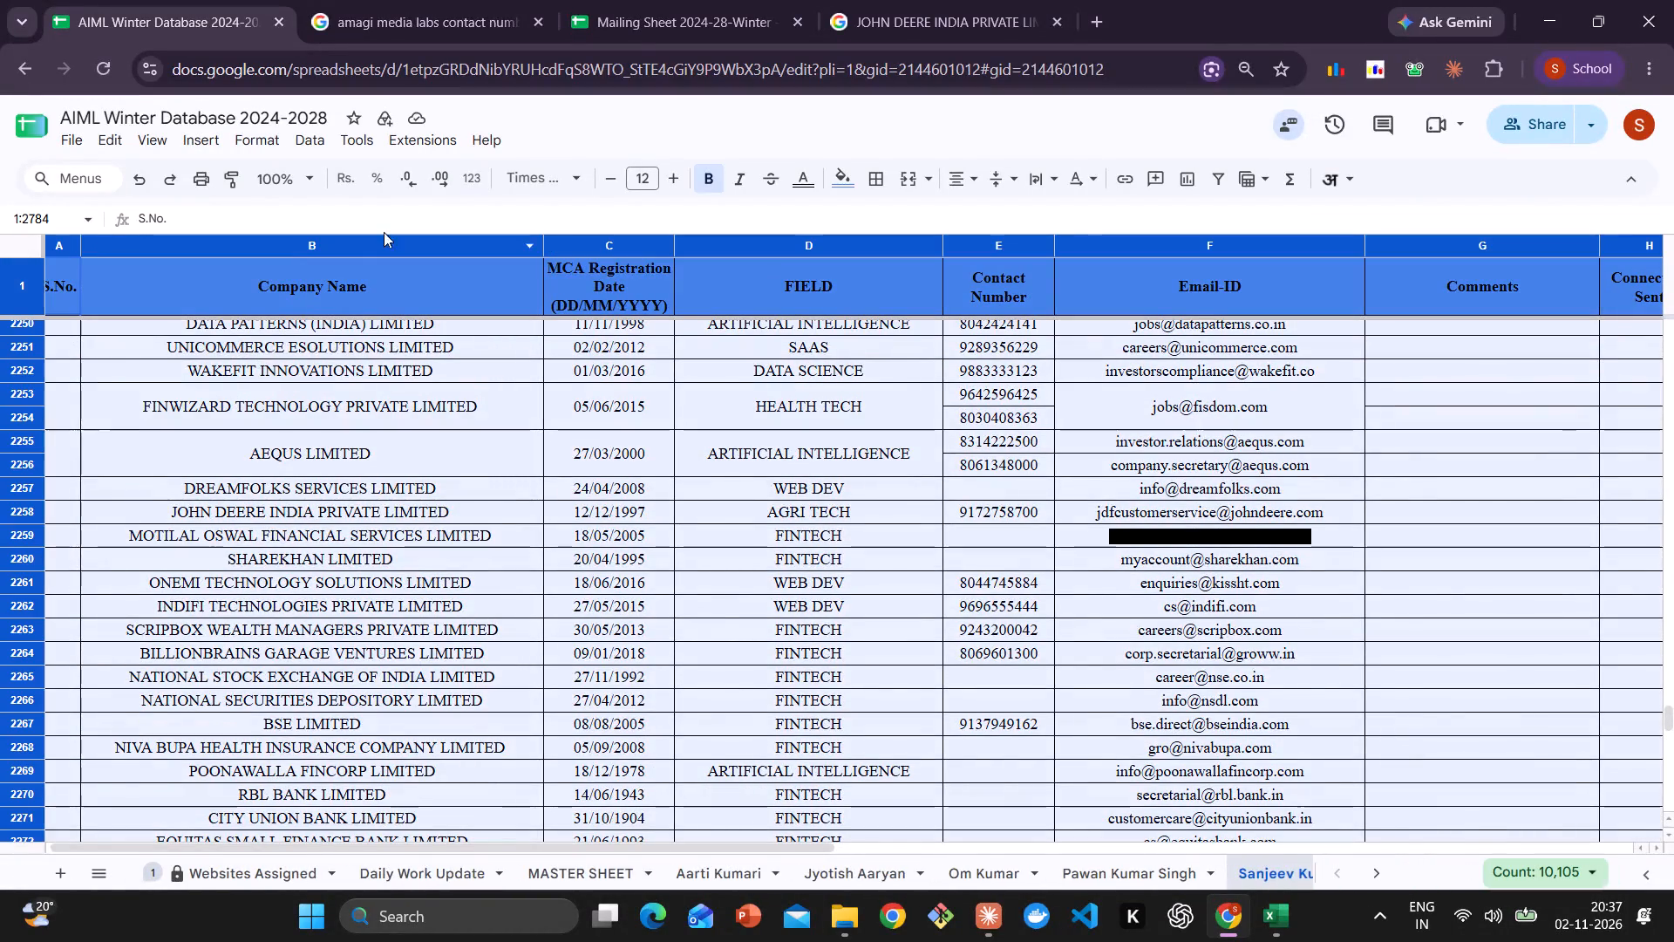
pyautogui.click(609, 176)
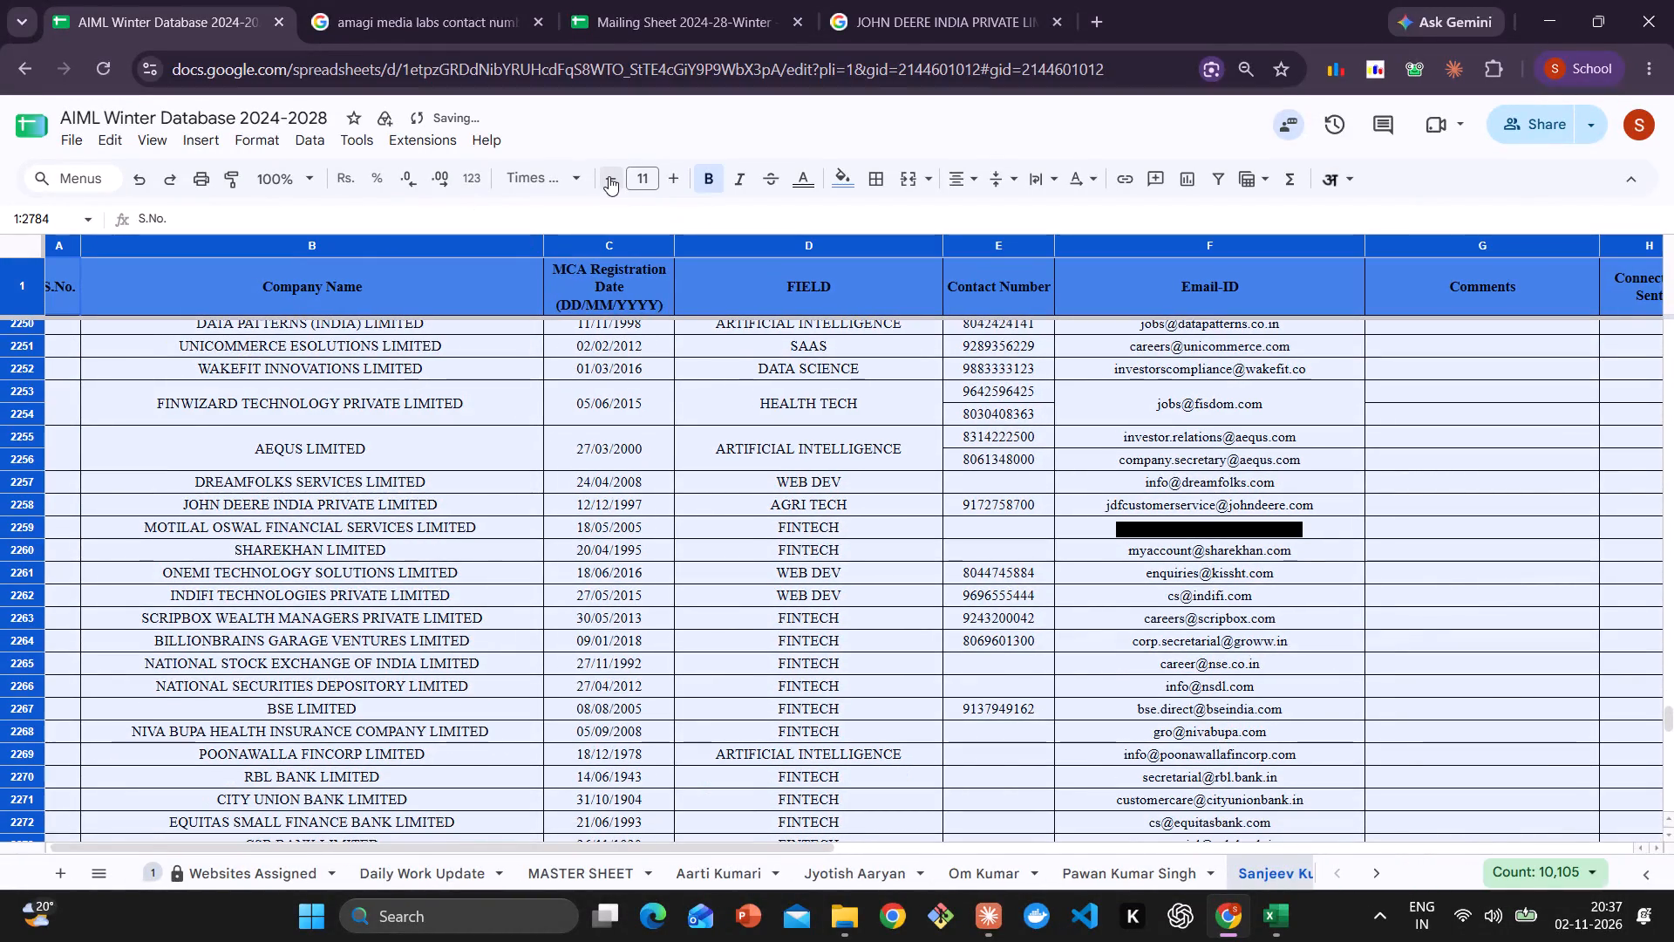
pyautogui.click(396, 488)
# Look over the company rows above and below DREAMFOLKS SERVICES LIMITED to check their contact details and formatting.
pyautogui.scroll(-3, 396, 488)
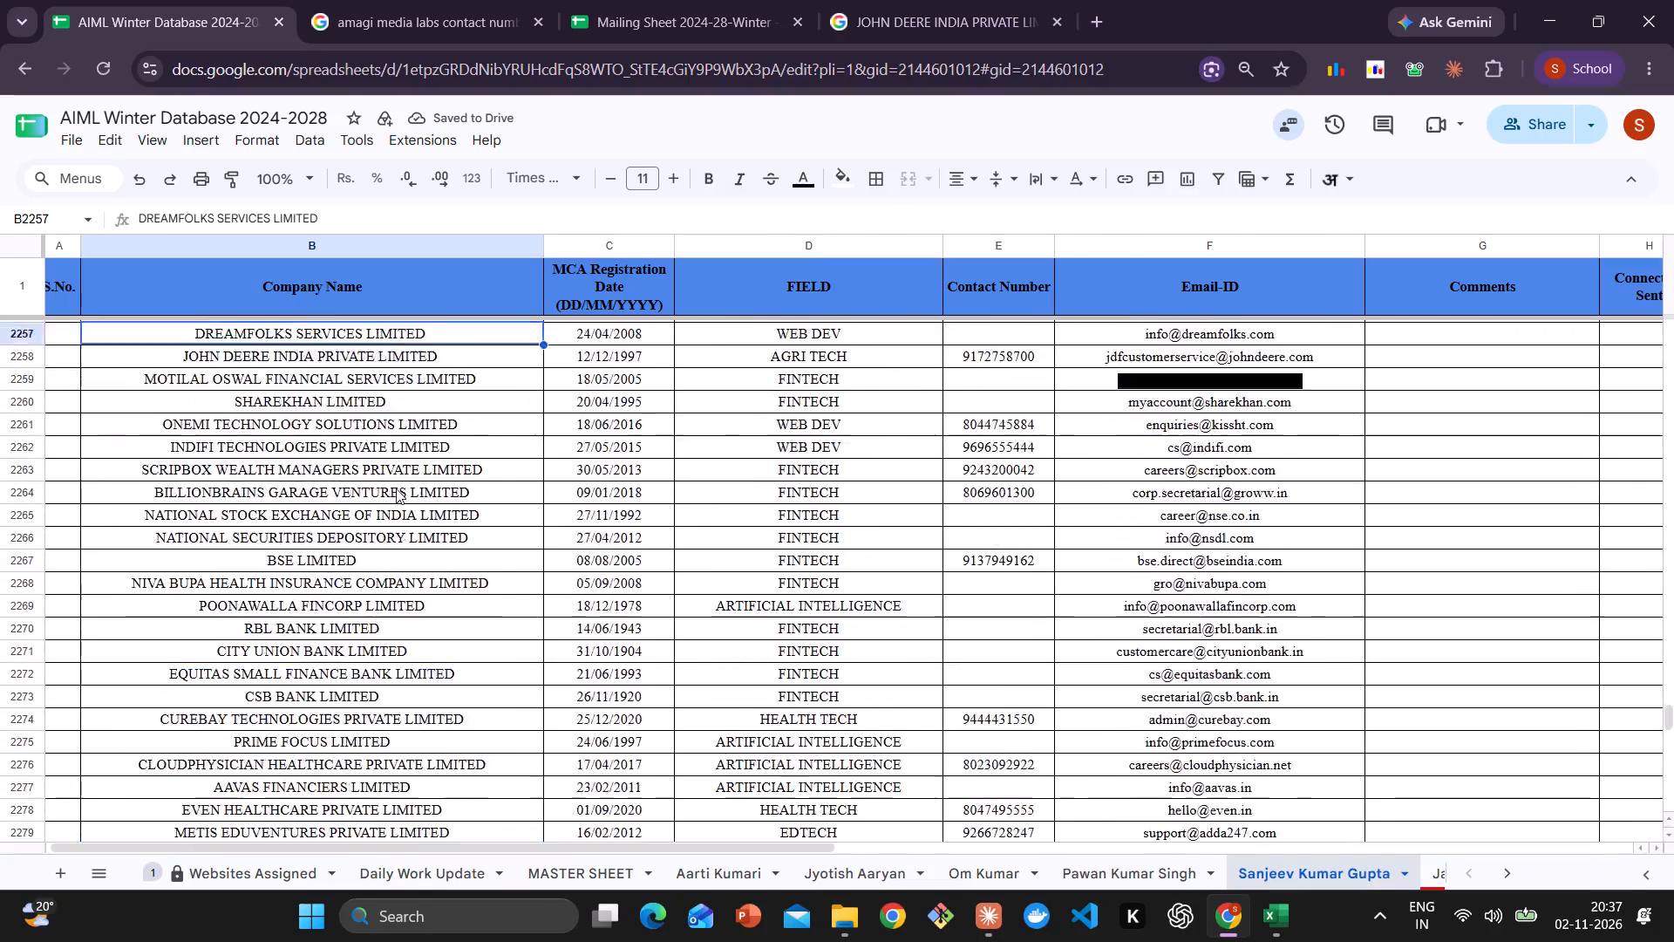
pyautogui.scroll(-4, 396, 488)
pyautogui.scroll(3, 396, 488)
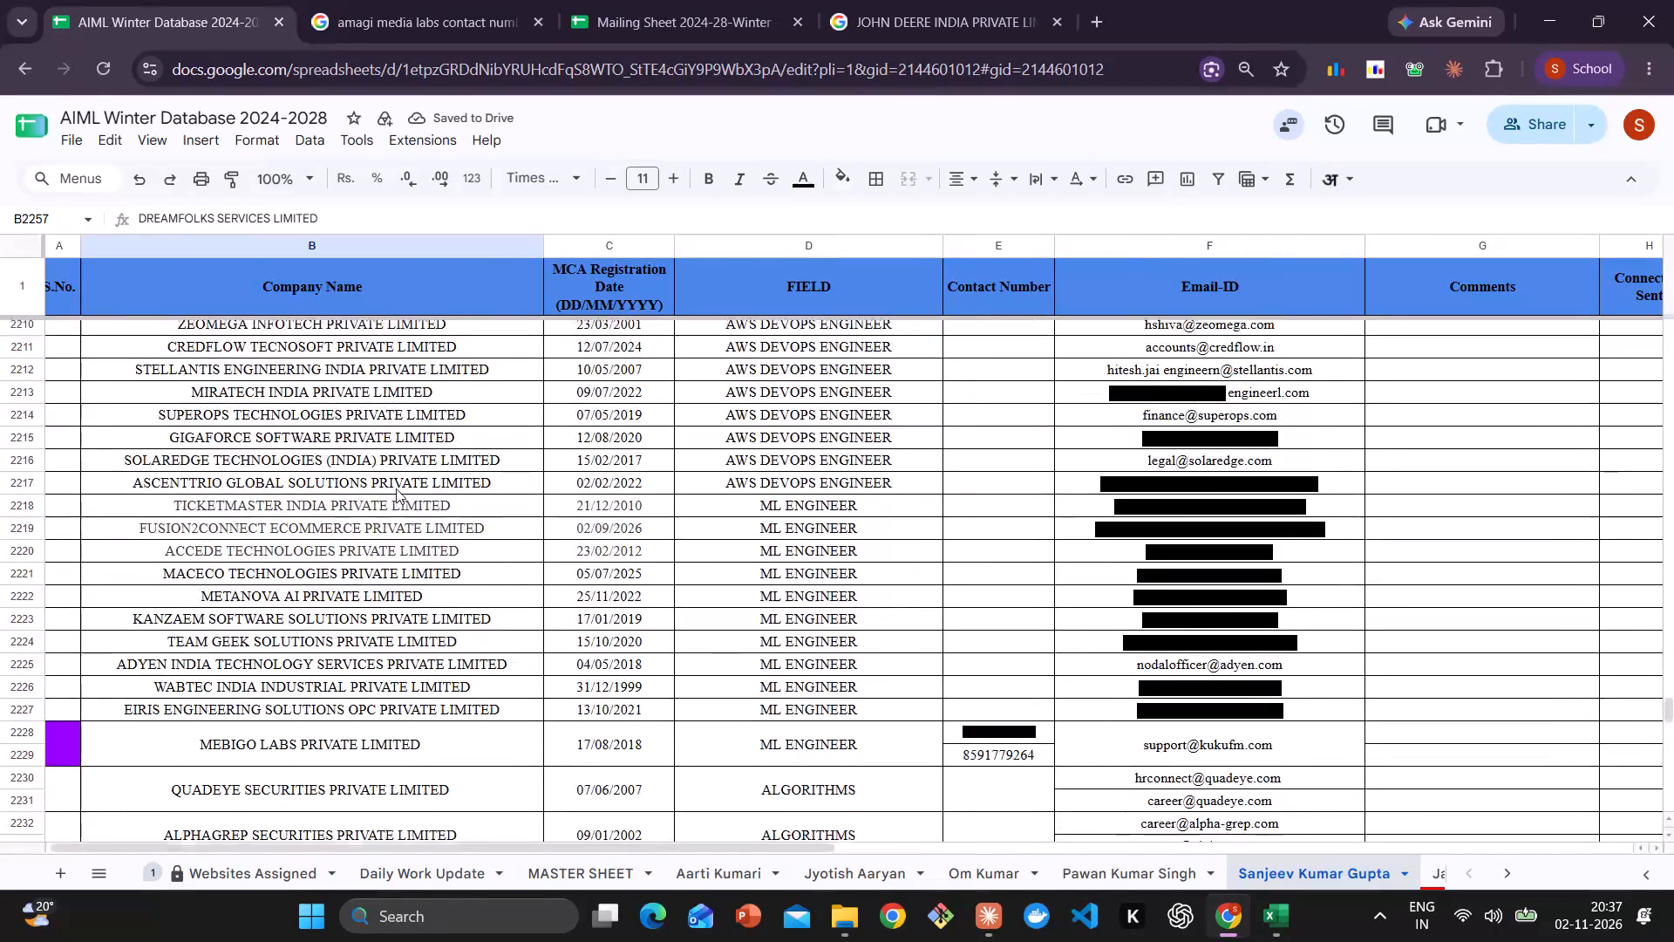
pyautogui.scroll(-1, 396, 488)
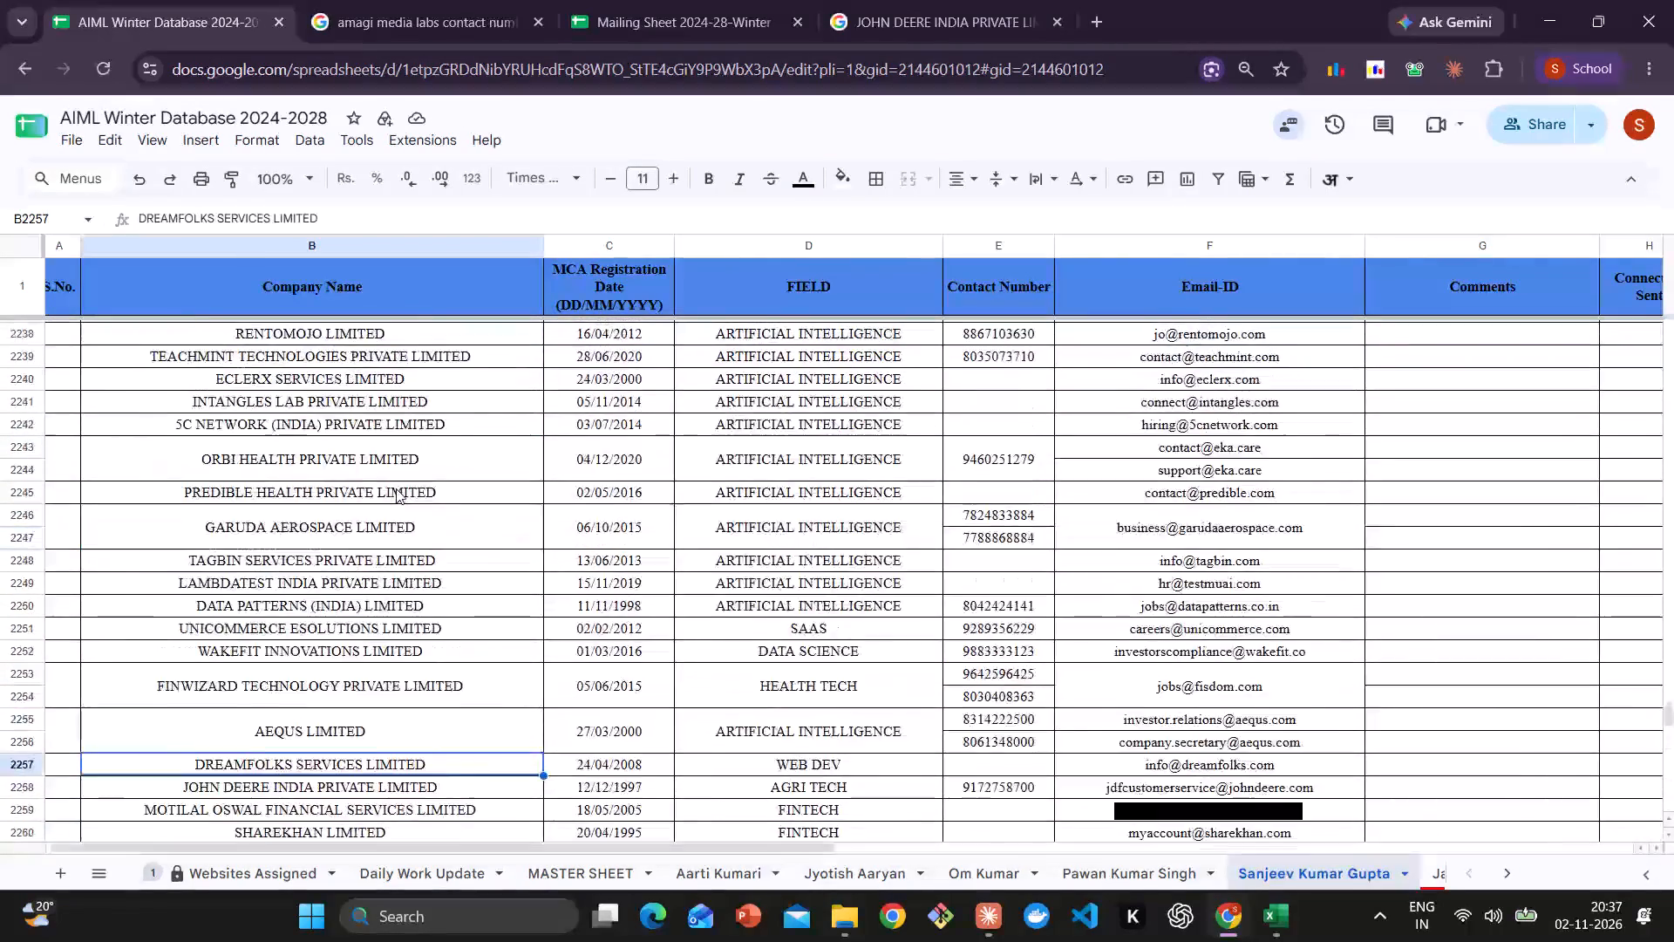
pyautogui.scroll(-1, 396, 488)
pyautogui.scroll(3, 396, 488)
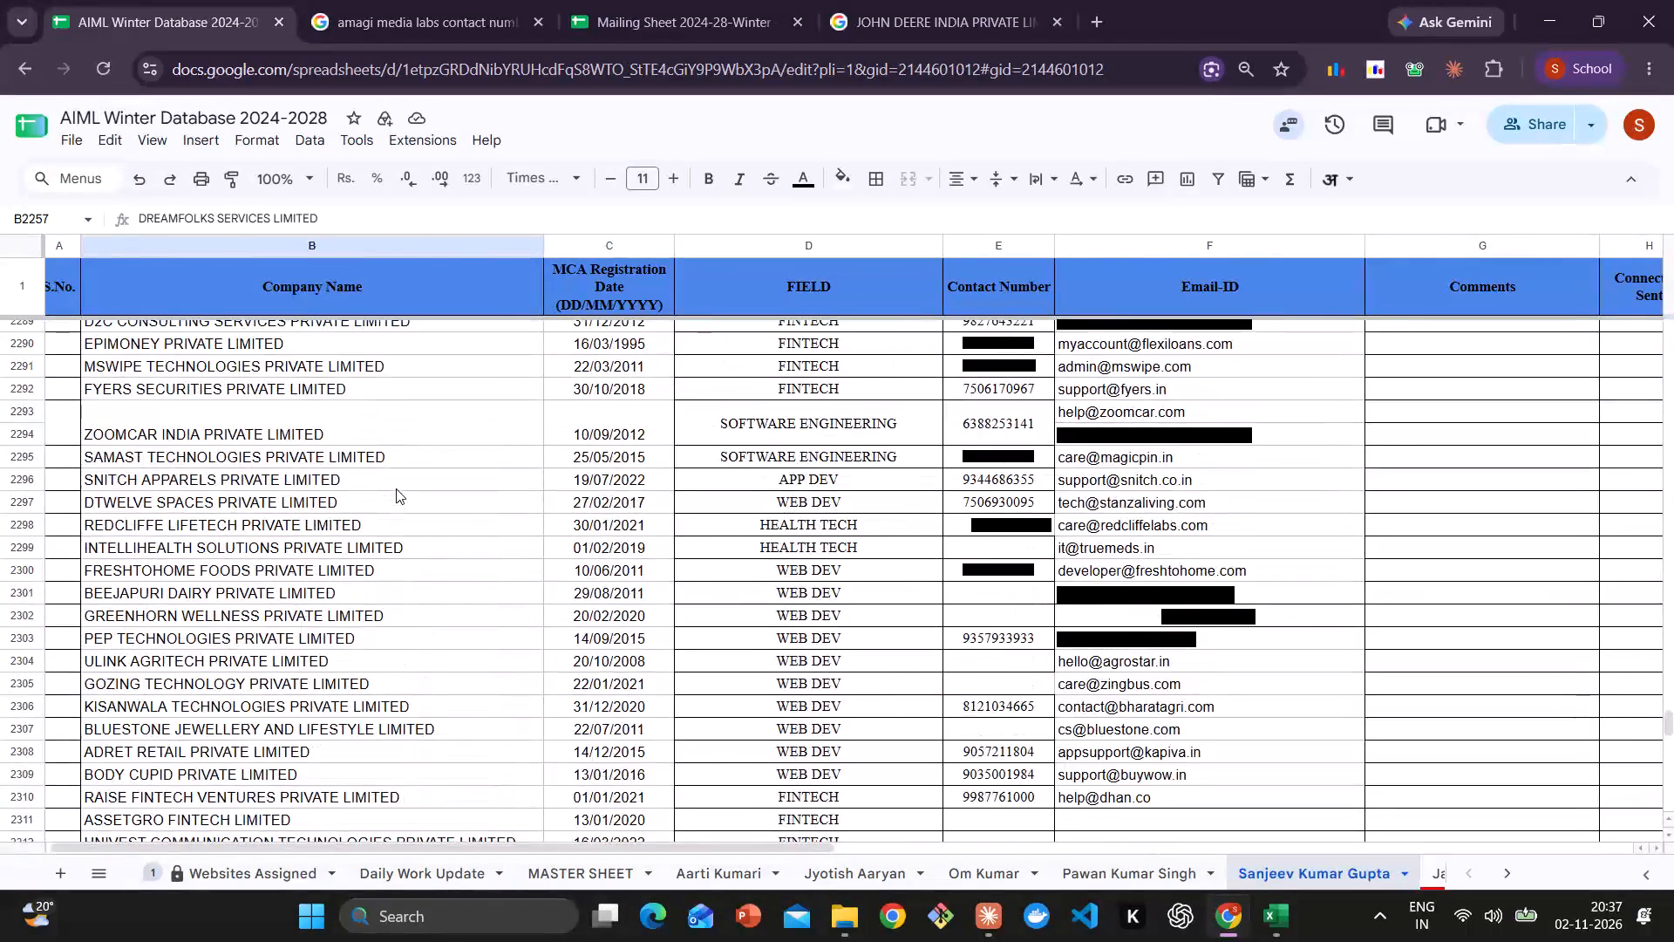
pyautogui.scroll(4, 396, 488)
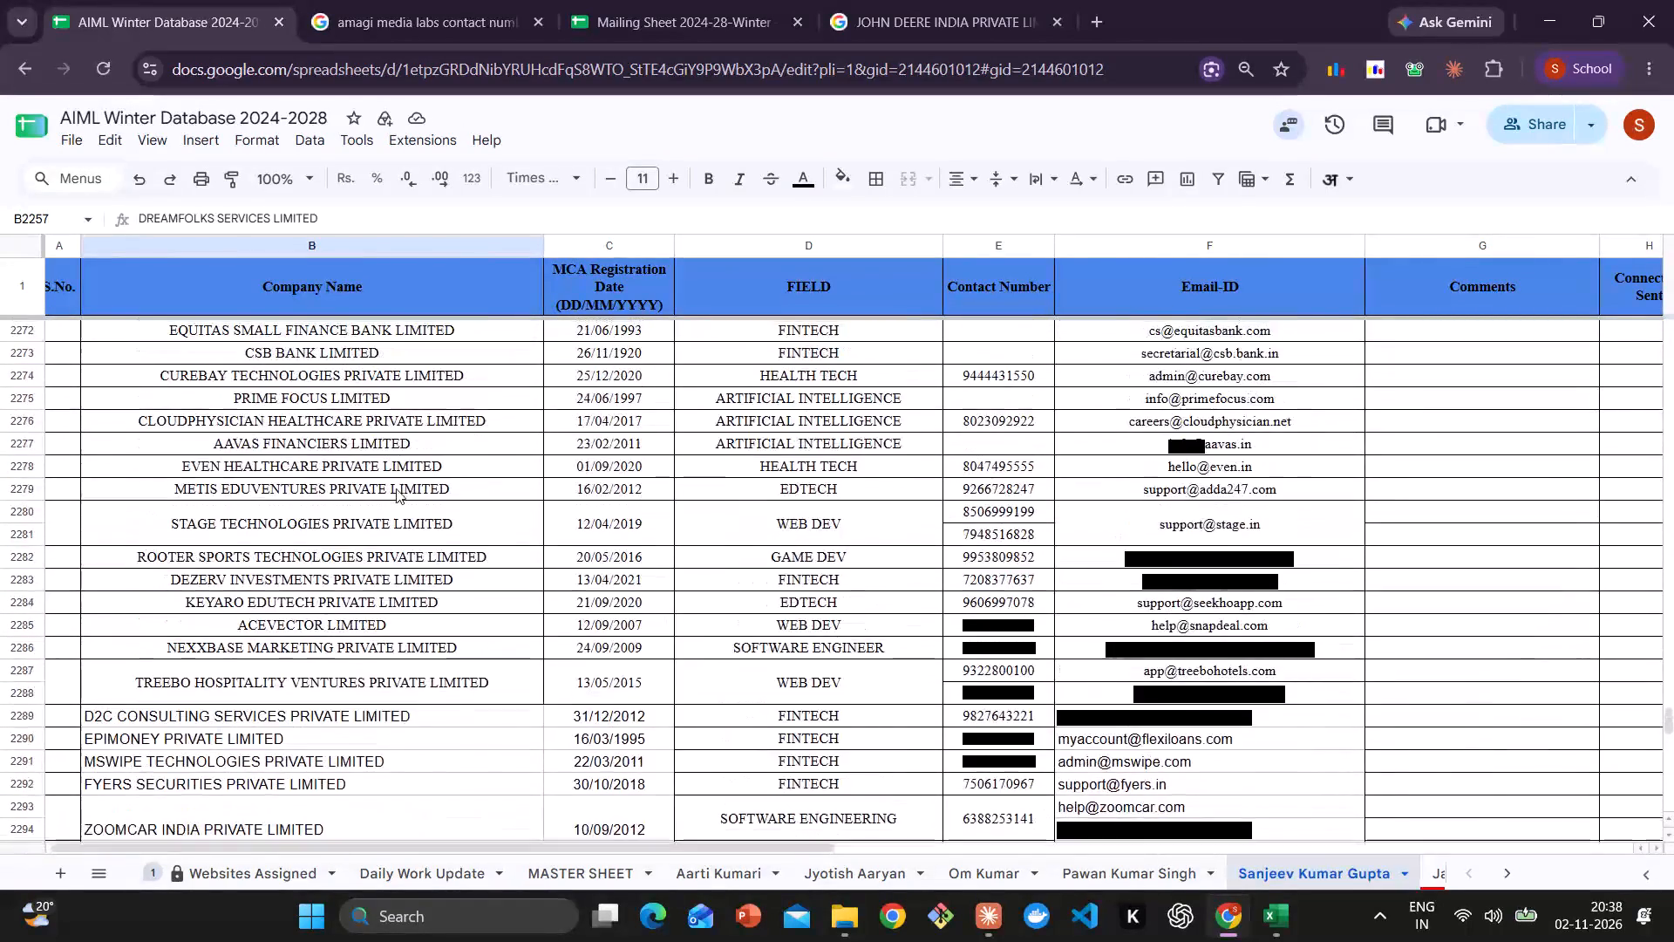
pyautogui.scroll(1, 396, 488)
pyautogui.hotkey('alt', 'Tab')
pyautogui.hotkey('alt', 'Tab')
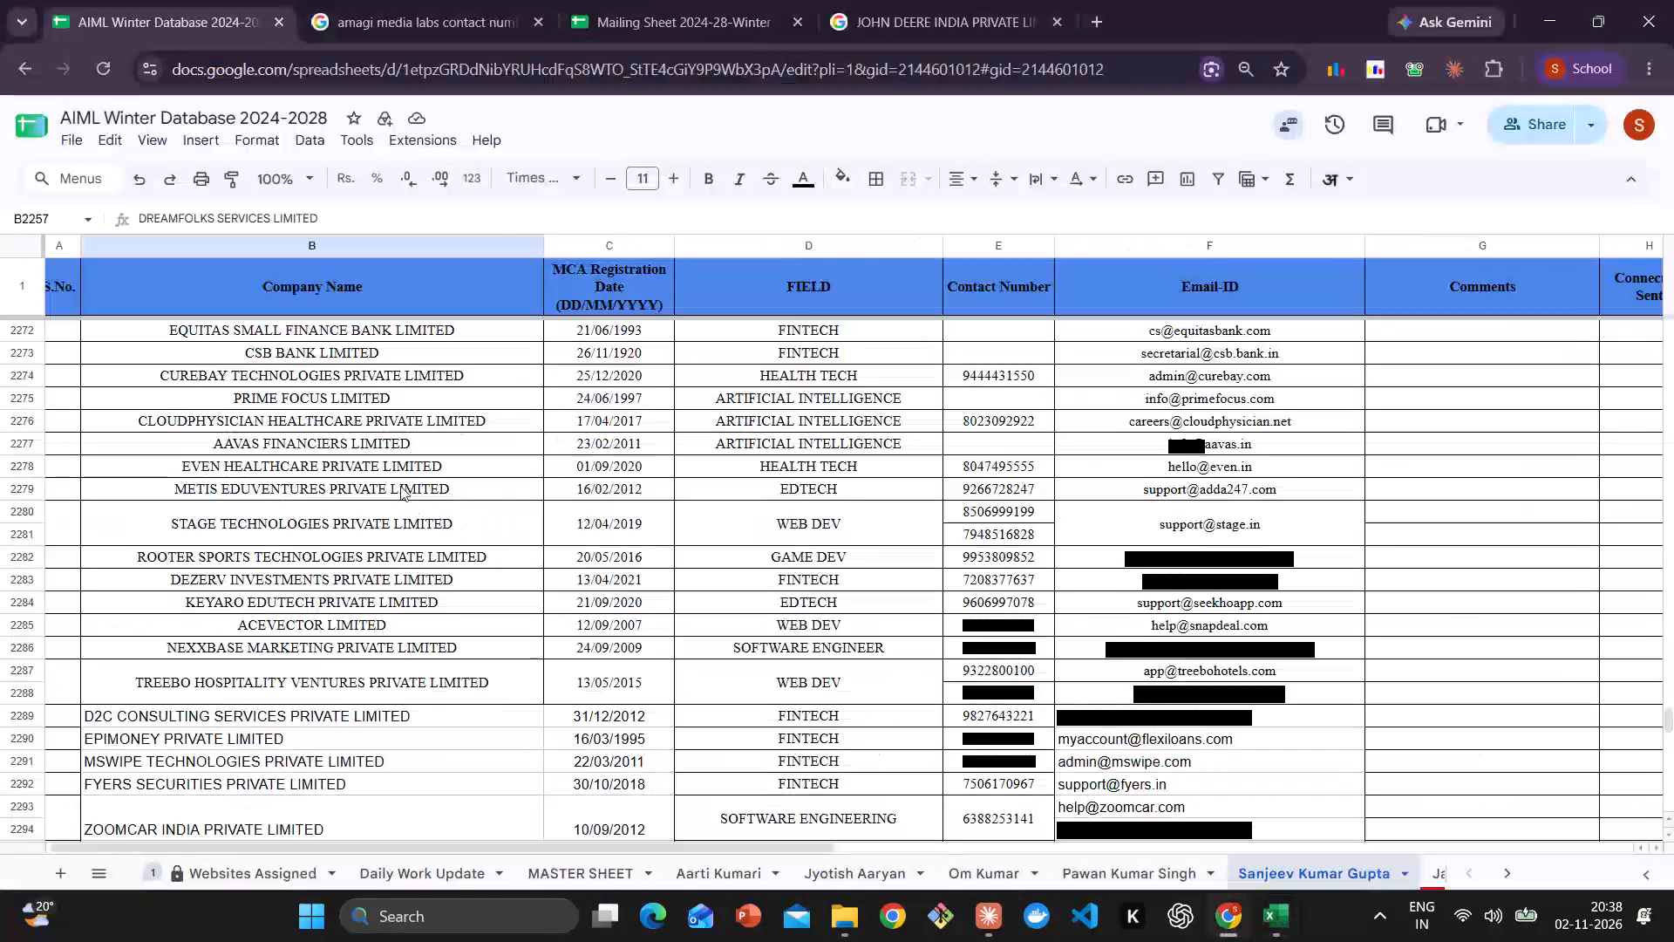
# Copy the Email-IDs in rows 1530 to 1629, from THOMSON REUTERS INDIA to ITECH BRAINS IOT SERVICES LLP, in the AIML Winter Database.
pyautogui.click(682, 26)
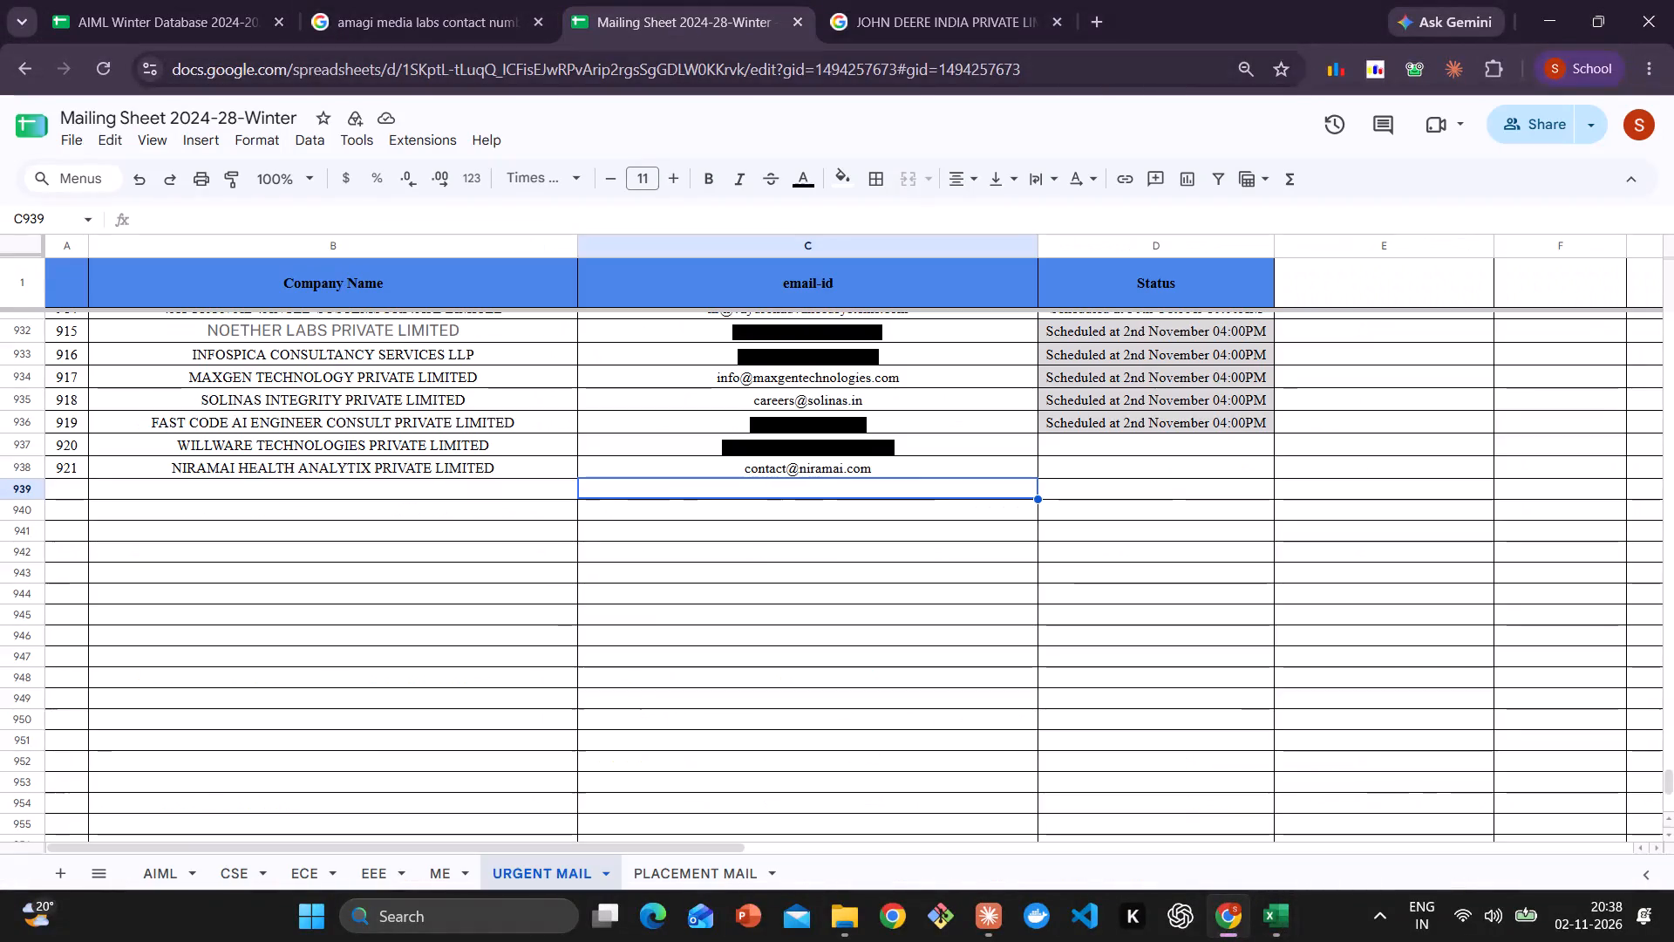
pyautogui.click(208, 31)
pyautogui.scroll(9, 754, 577)
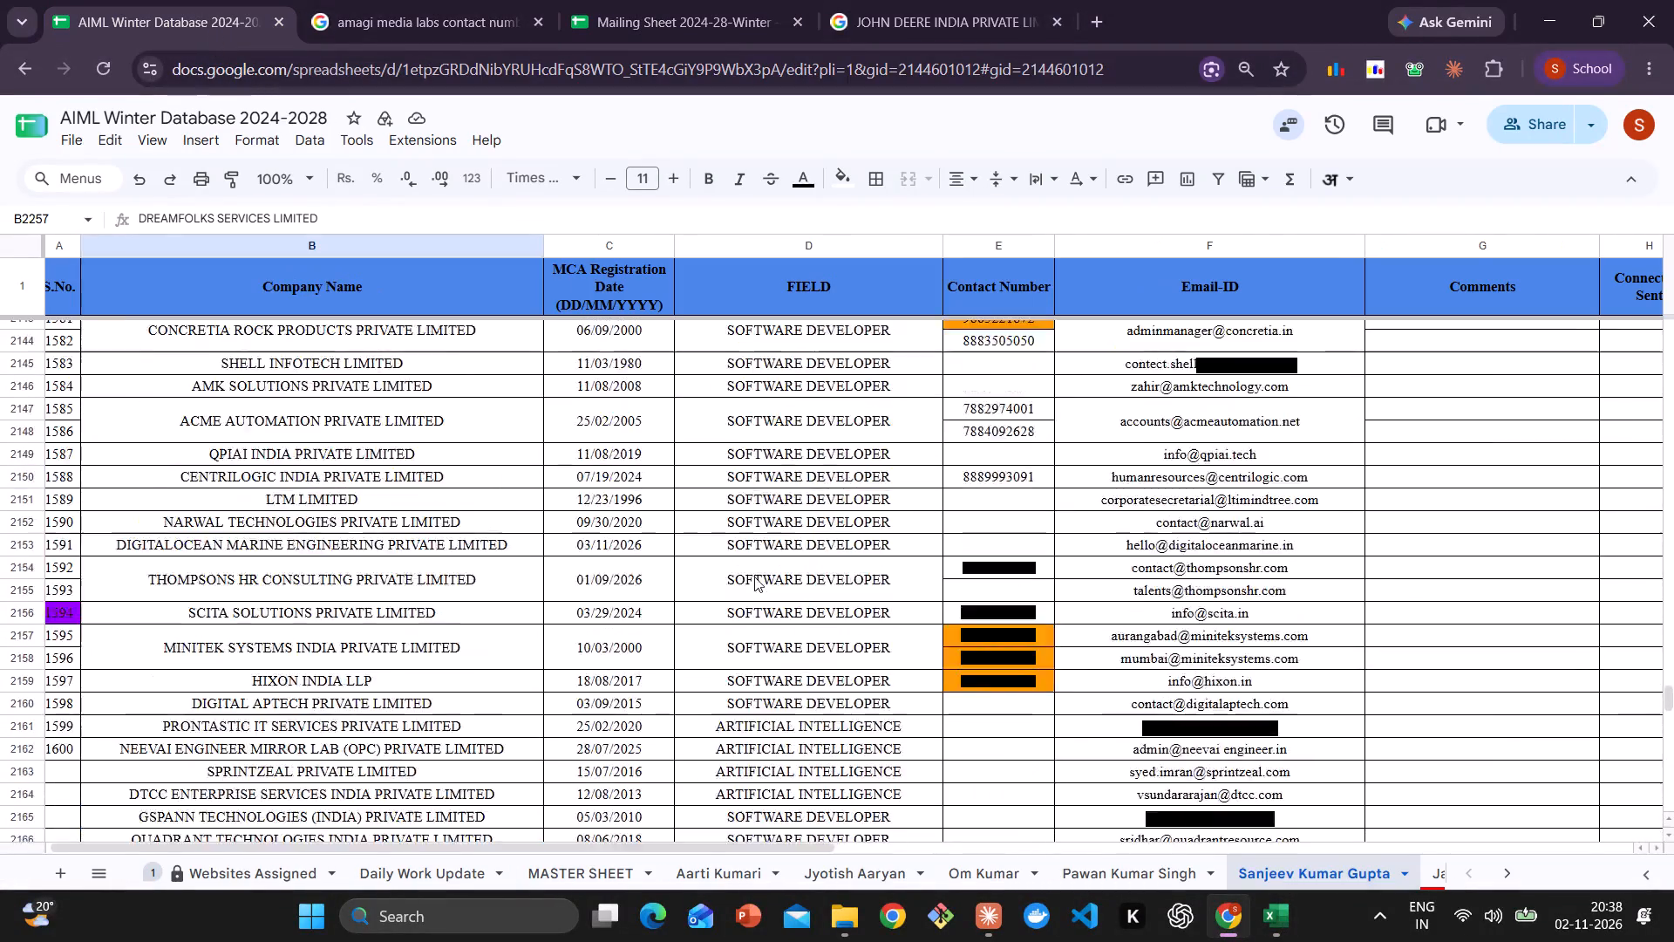
pyautogui.scroll(9, 754, 577)
pyautogui.hscroll(9, 754, 577)
pyautogui.scroll(4, 754, 577)
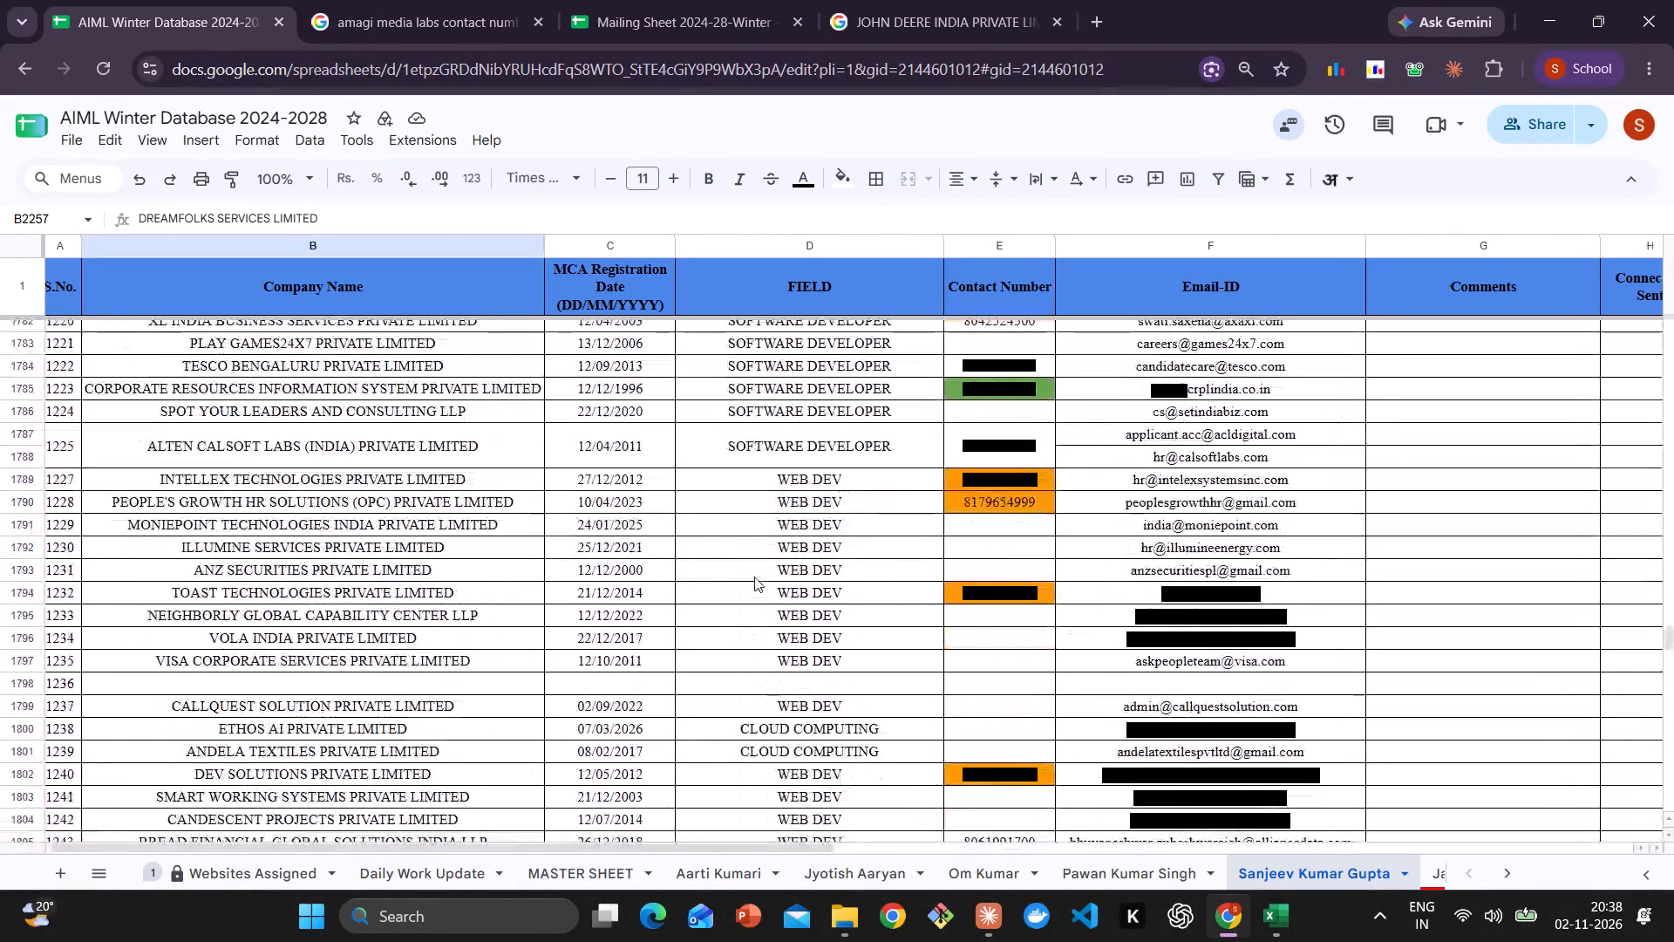
pyautogui.scroll(20, 754, 577)
pyautogui.scroll(-4, 754, 577)
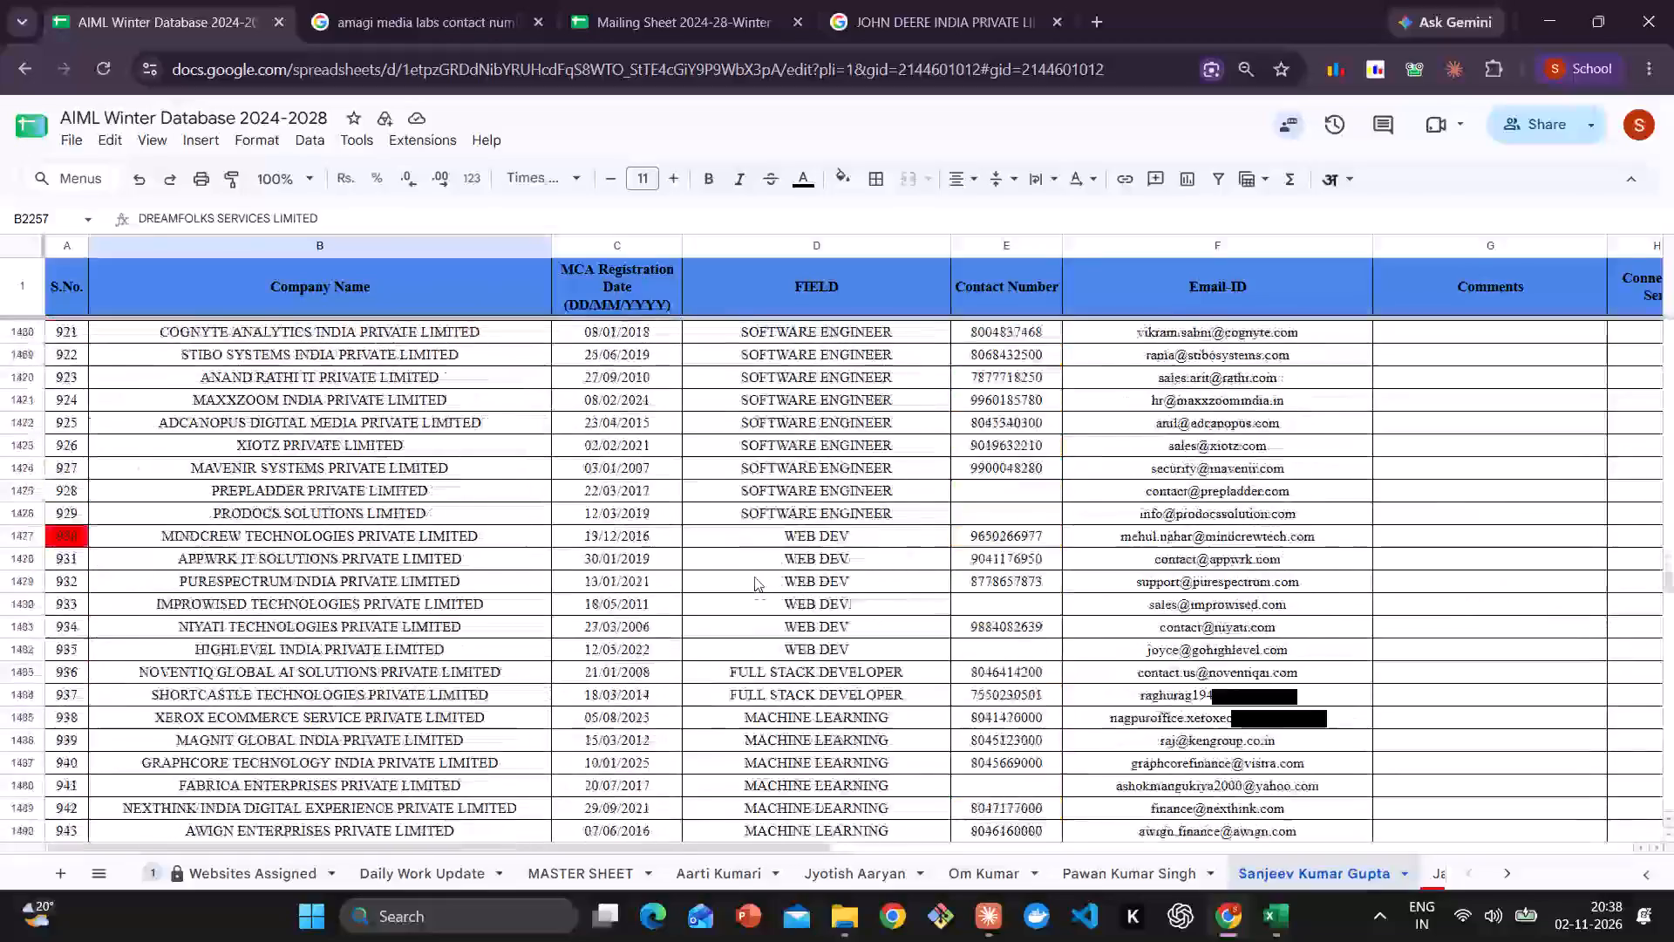
pyautogui.scroll(-2, 754, 577)
pyautogui.scroll(1, 754, 577)
pyautogui.scroll(-1, 754, 577)
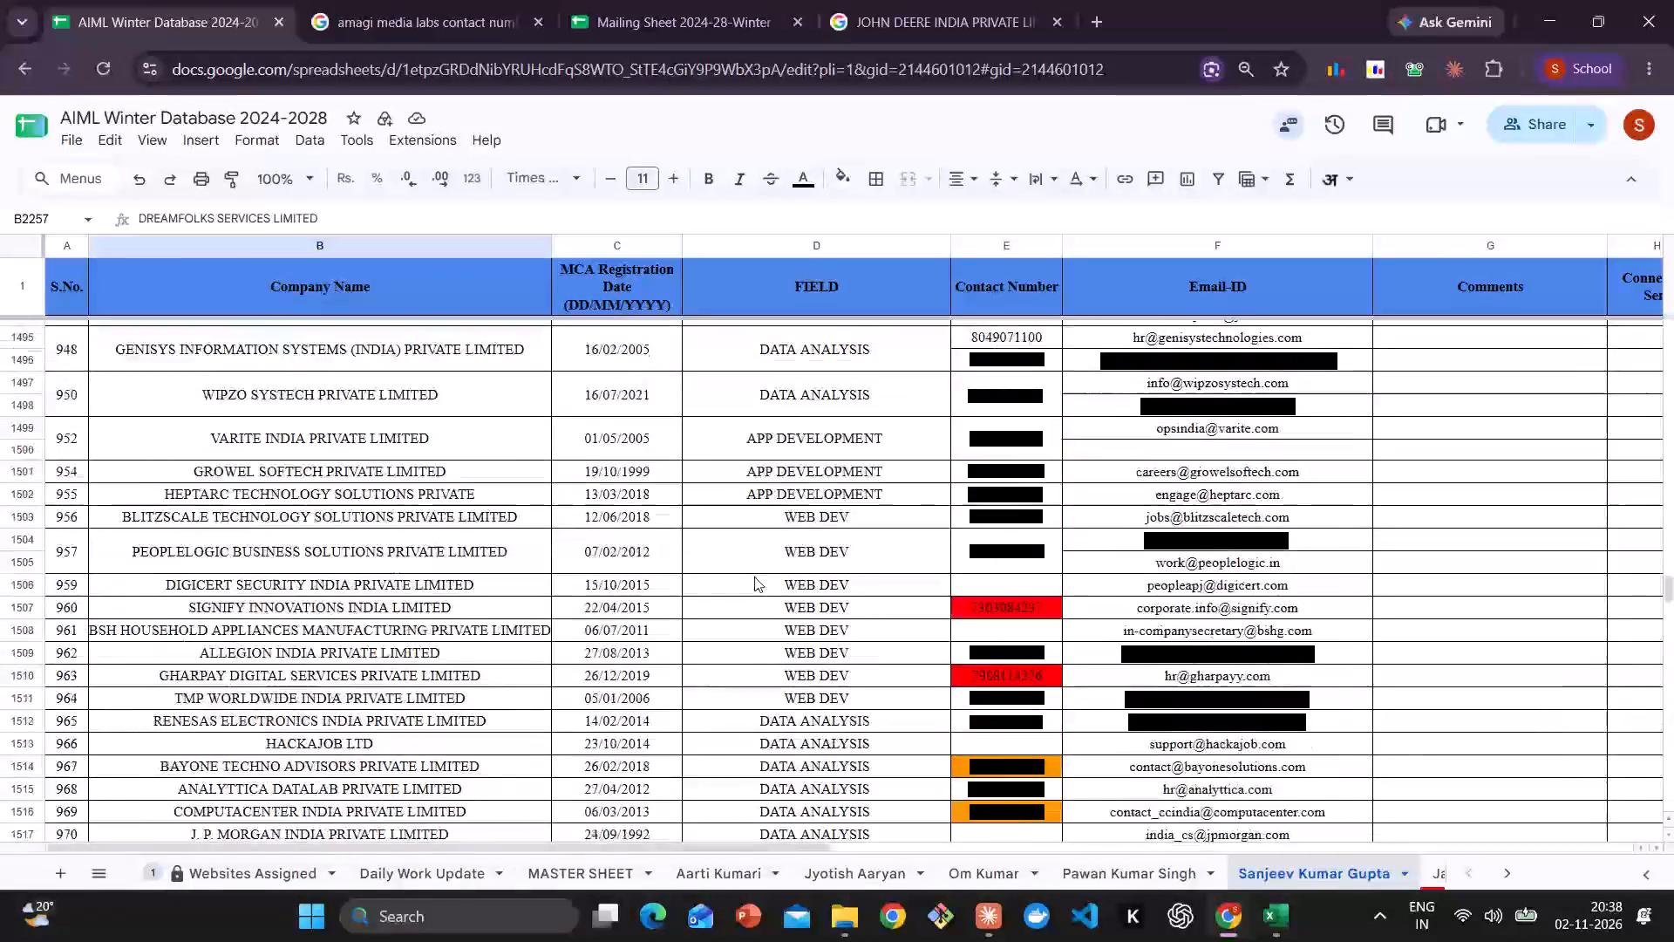
pyautogui.scroll(-5, 754, 577)
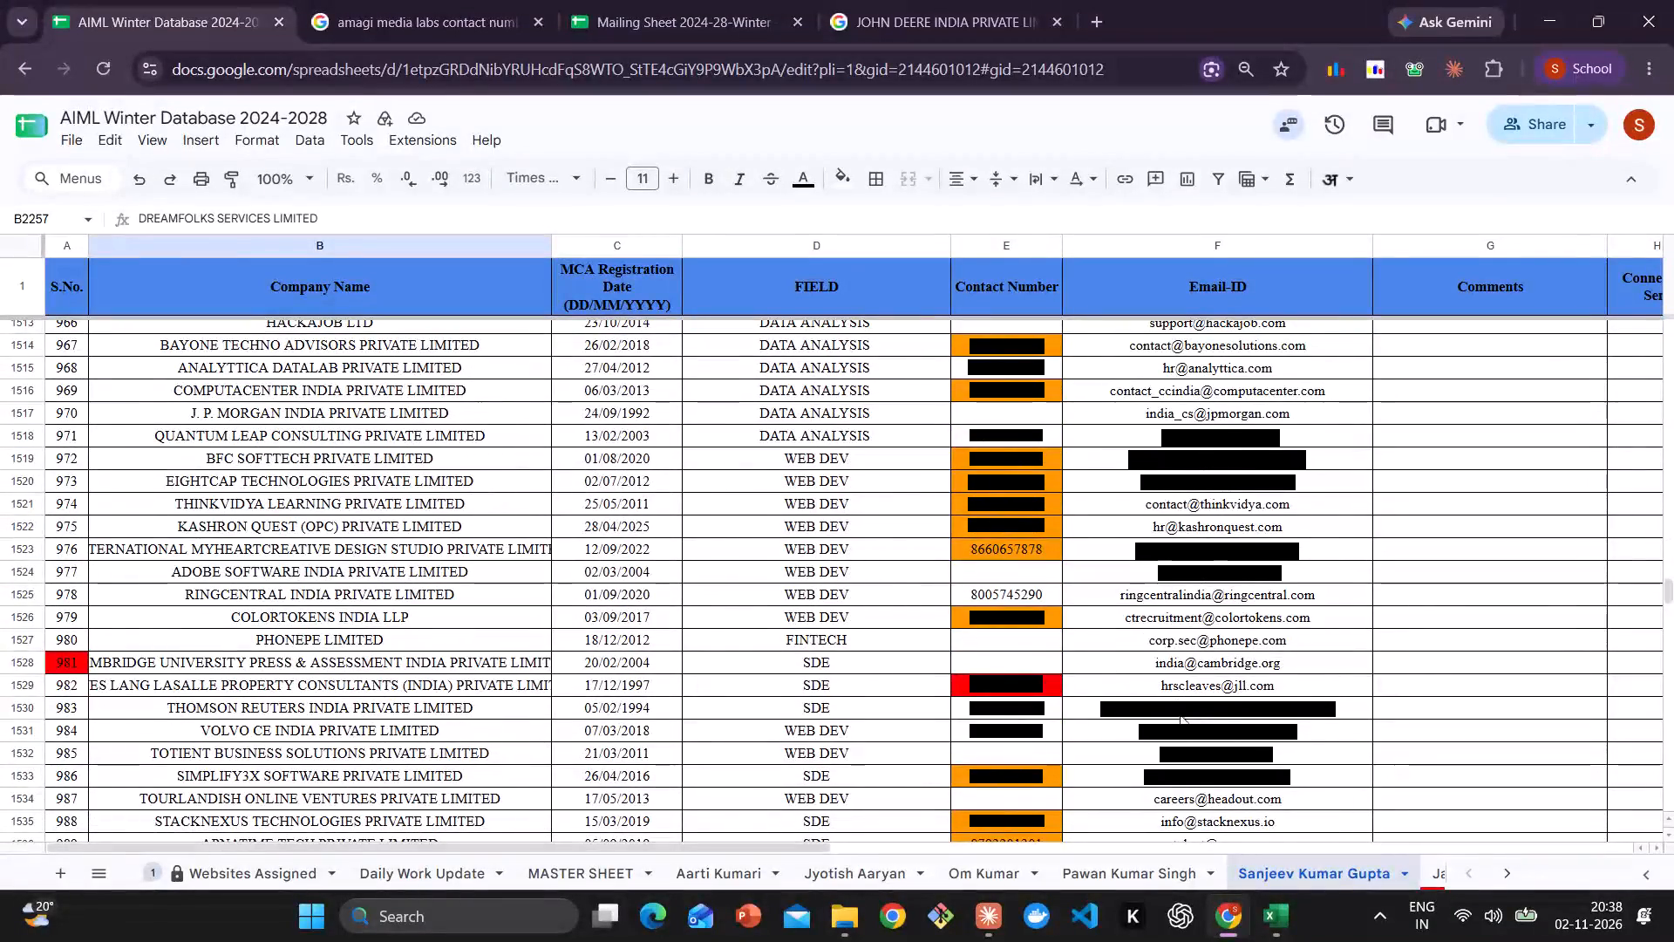
pyautogui.click(1206, 708)
pyautogui.hotkey('shift', 'Down')
pyautogui.hotkey('shift', 'Down')
pyautogui.hotkey('shift', 'Down')
pyautogui.hotkey('shift', 'Down')
pyautogui.hotkey('shift', 'Down')
pyautogui.hotkey('shift', 'Down')
pyautogui.hotkey('shift', 'Down')
pyautogui.hotkey('shift', 'Down')
pyautogui.hotkey('shift', 'Down')
pyautogui.hotkey('shift', 'Down')
pyautogui.hotkey('shift', 'Down')
pyautogui.hotkey('shift', 'Down')
pyautogui.hotkey('shift', 'Down')
pyautogui.hotkey('shift', 'Down')
pyautogui.hotkey('shift', 'Down')
pyautogui.hotkey('shift', 'Down')
pyautogui.hotkey('shift', 'Down')
pyautogui.hotkey('shift', 'Down')
pyautogui.hotkey('shift', 'Down')
pyautogui.hotkey('shift', 'Down')
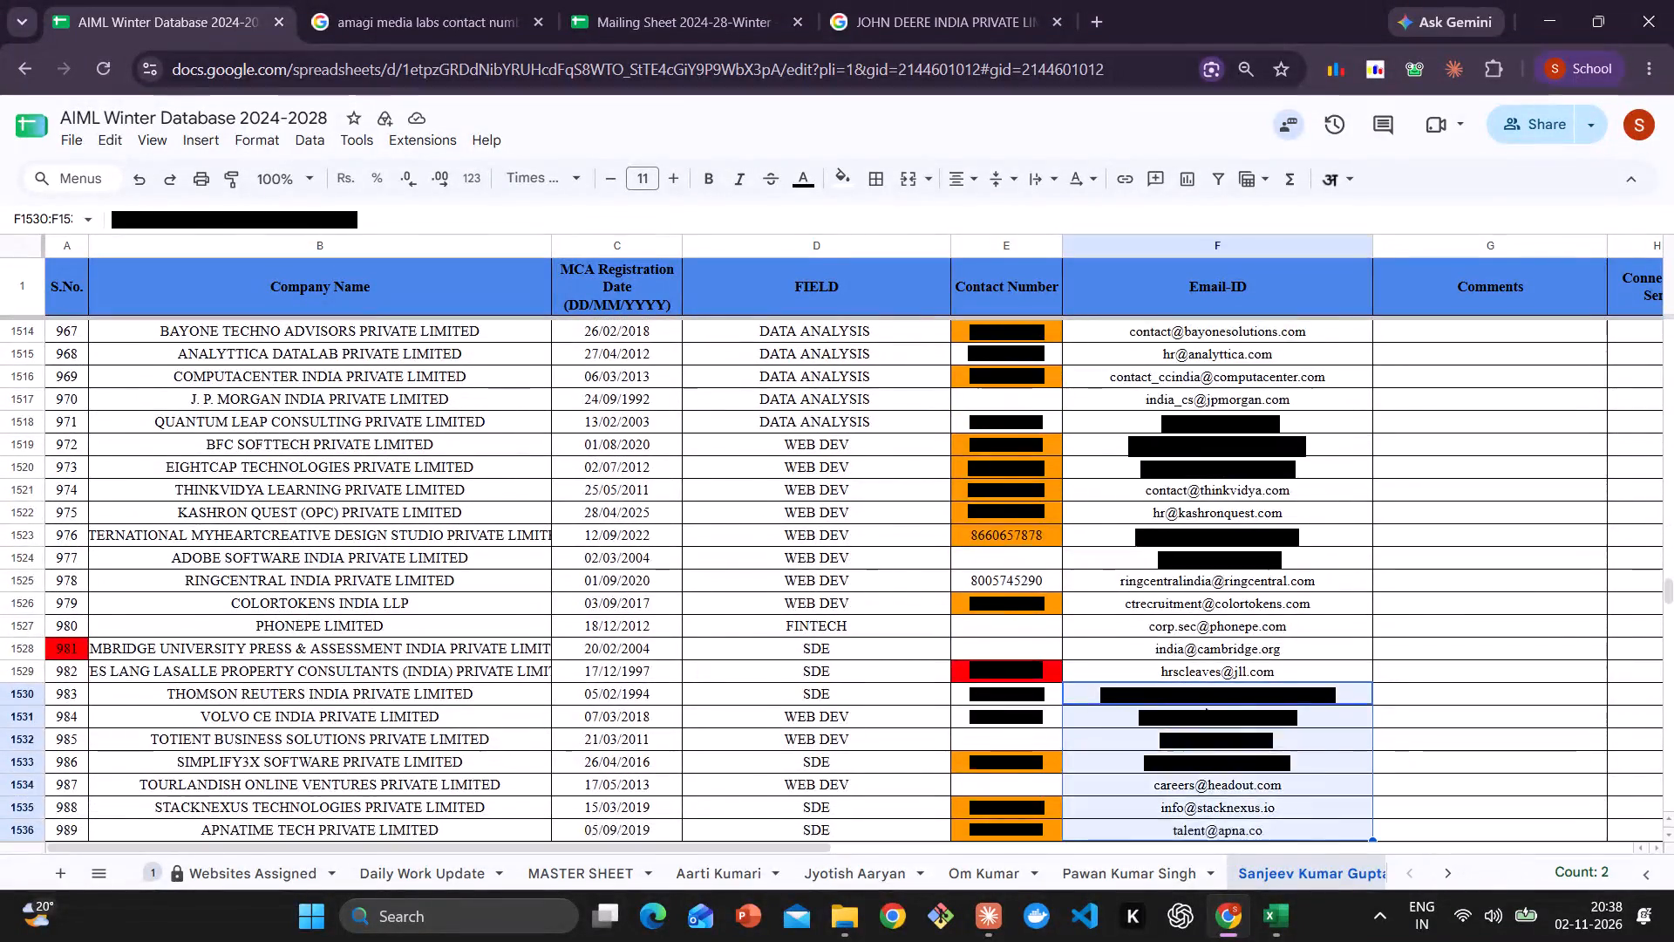
pyautogui.hotkey('shift', 'Up')
pyautogui.hotkey('shift', 'Down')
pyautogui.hotkey('shift', 'Down')
pyautogui.hotkey('shift', 'Down')
pyautogui.hotkey('shift', 'Down')
pyautogui.hotkey('shift', 'Down')
pyautogui.hotkey('shift', 'Down')
pyautogui.hotkey('shift', 'Down')
pyautogui.hotkey('shift', 'Down')
pyautogui.hotkey('shift', 'Down')
pyautogui.hotkey('shift', 'Down')
pyautogui.hotkey('shift', 'Down')
pyautogui.hotkey('shift', 'Down')
pyautogui.hotkey('shift', 'Down')
pyautogui.hotkey('shift', 'Down')
pyautogui.hotkey('shift', 'Down')
pyautogui.hotkey('shift', 'Down')
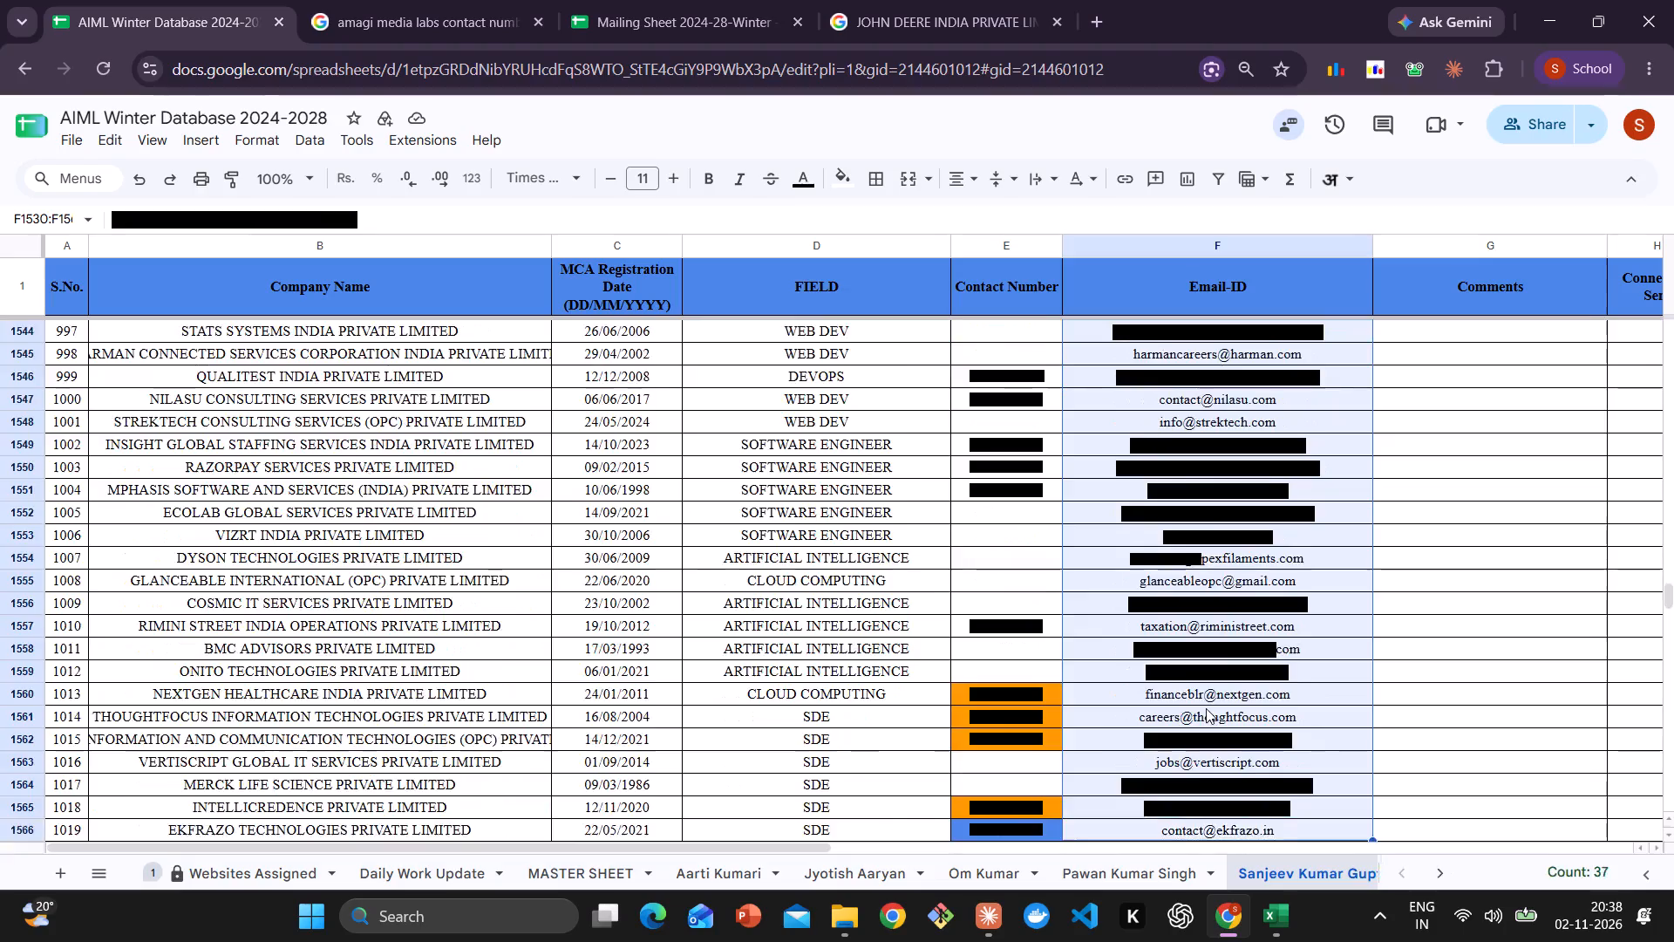
pyautogui.hotkey('shift', 'Up')
pyautogui.hotkey('shift', 'Up')
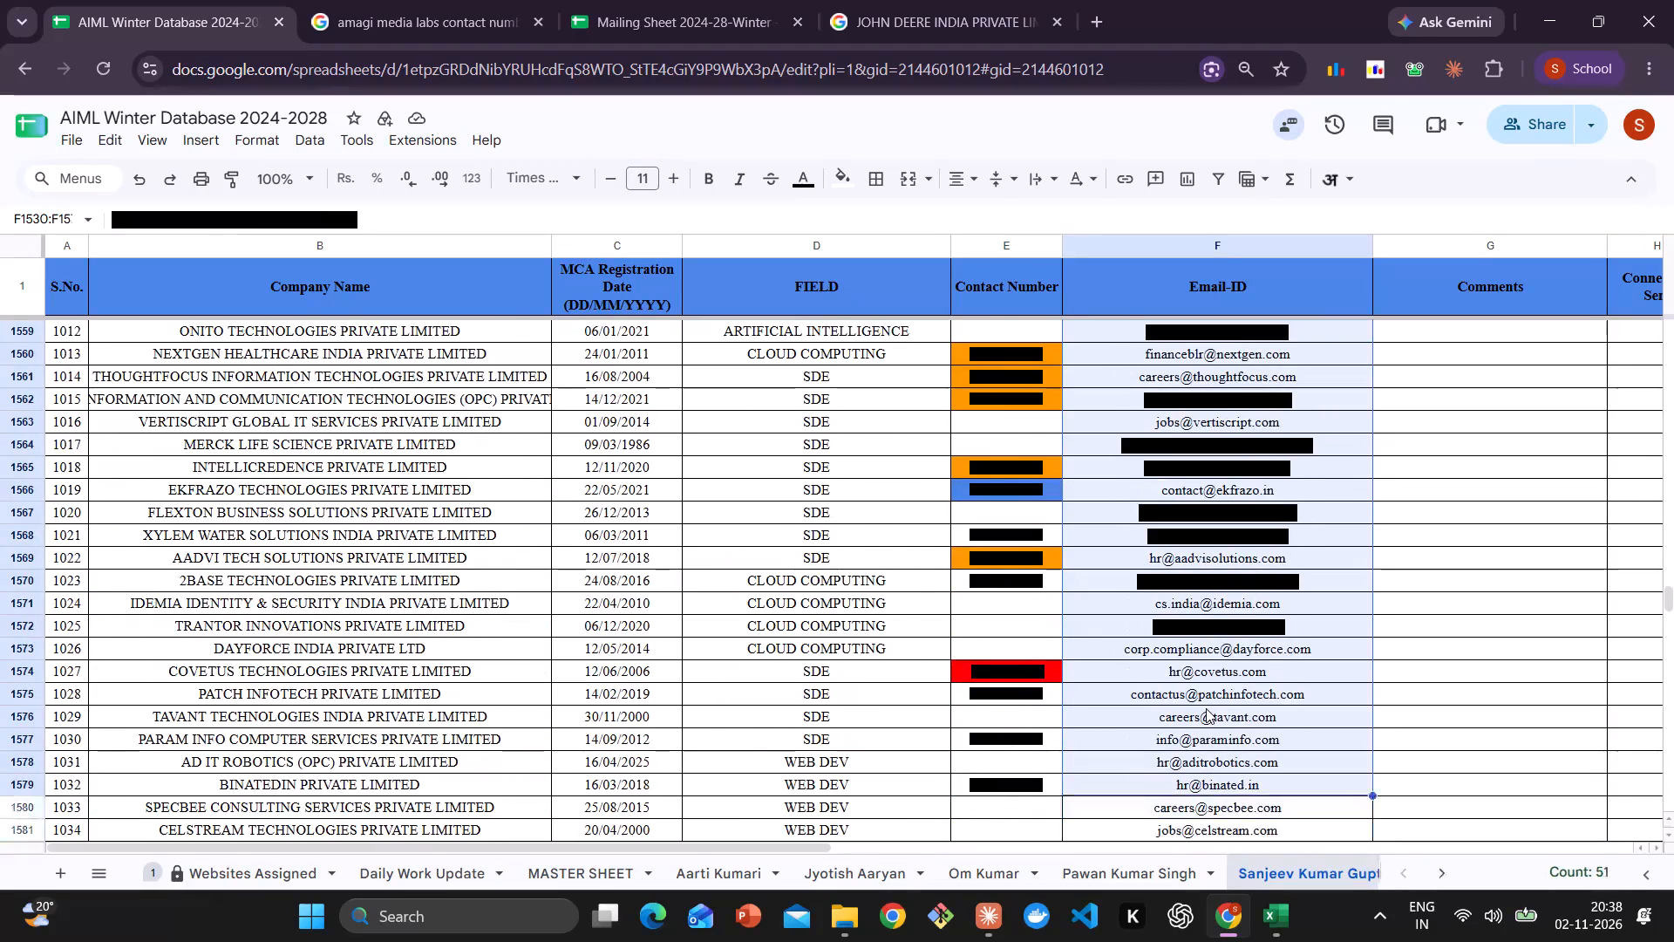
pyautogui.hotkey('shift', 'Down')
pyautogui.hotkey('shift', 'Down')
pyautogui.hotkey('shift', 'Down')
pyautogui.hotkey('shift', 'Down')
pyautogui.hotkey('shift', 'Down')
pyautogui.hotkey('shift', 'Down')
pyautogui.hotkey('shift', 'Down')
pyautogui.hotkey('shift', 'Down')
pyautogui.hotkey('shift', 'Down')
pyautogui.hotkey('shift', 'Down')
pyautogui.hotkey('shift', 'Down')
pyautogui.hotkey('shift', 'Down')
pyautogui.hotkey('shift', 'Down')
pyautogui.hotkey('shift', 'Down')
pyautogui.hotkey('shift', 'Down')
pyautogui.hotkey('shift', 'Down')
pyautogui.hotkey('shift', 'Down')
pyautogui.hotkey('shift', 'Down')
pyautogui.hotkey('shift', 'Down')
pyautogui.hotkey('shift', 'Down')
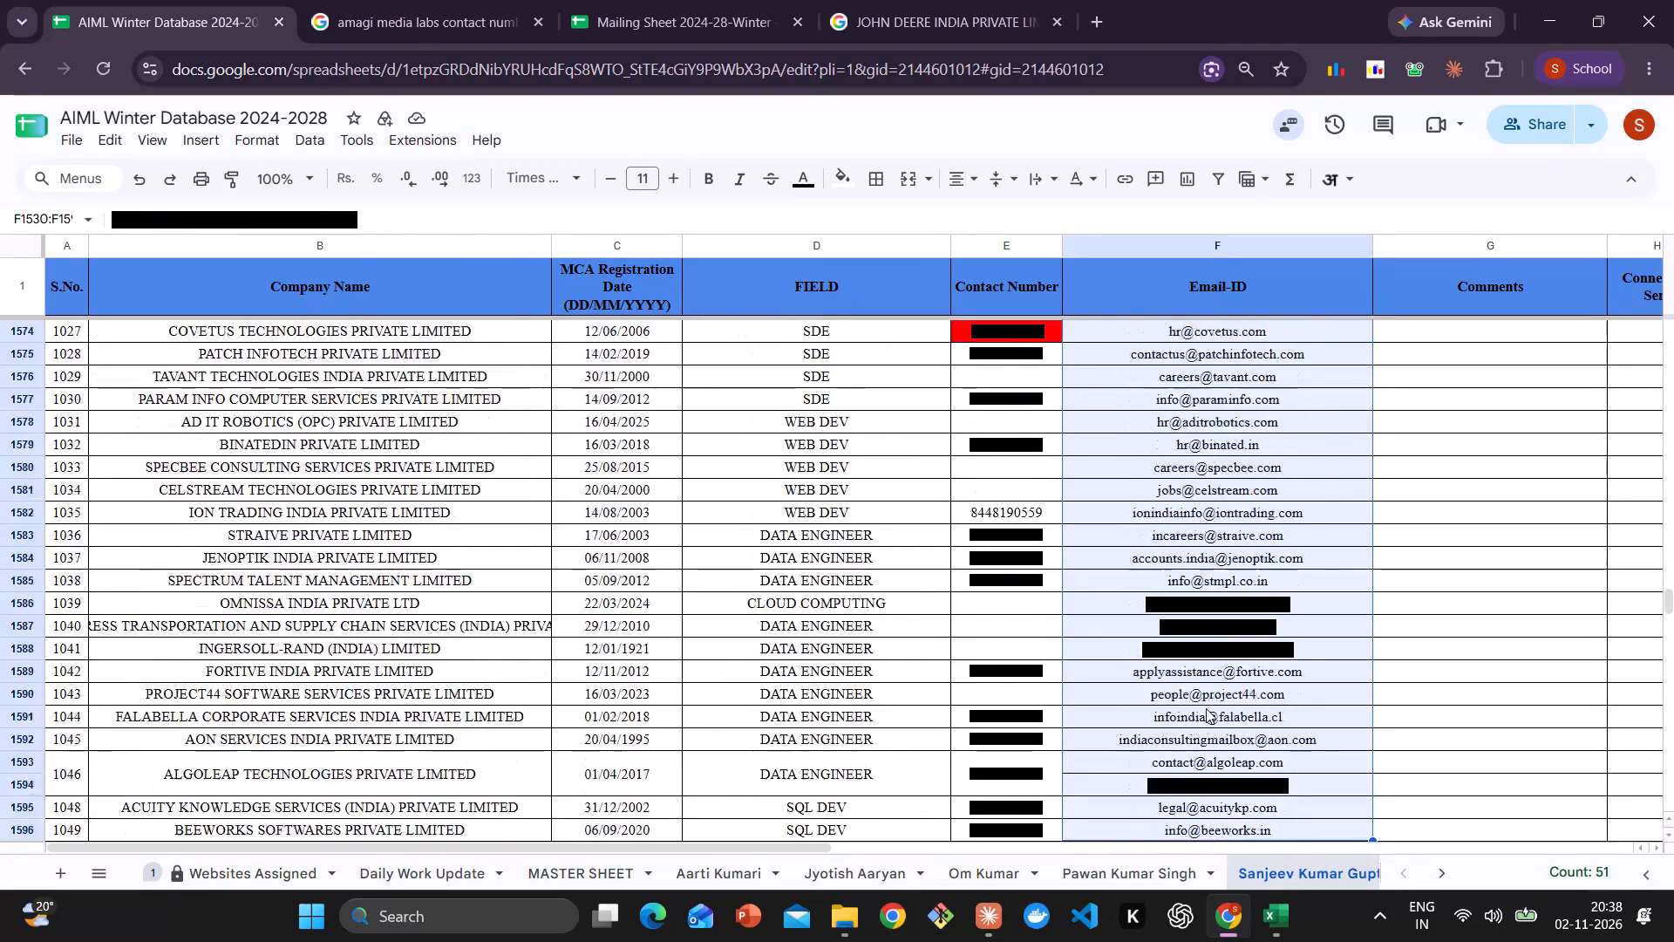
pyautogui.hotkey('shift', 'Down')
pyautogui.hotkey('shift', 'Down')
pyautogui.hotkey('shift', 'Down')
pyautogui.hotkey('shift', 'Down')
pyautogui.hotkey('shift', 'Down')
pyautogui.hotkey('shift', 'Down')
pyautogui.hotkey('shift', 'Down')
pyautogui.hotkey('shift', 'Down')
pyautogui.hotkey('shift', 'Down')
pyautogui.hotkey('shift', 'Down')
pyautogui.hotkey('shift', 'Down')
pyautogui.hotkey('shift', 'Down')
pyautogui.hotkey('shift', 'Down')
pyautogui.hotkey('shift', 'Down')
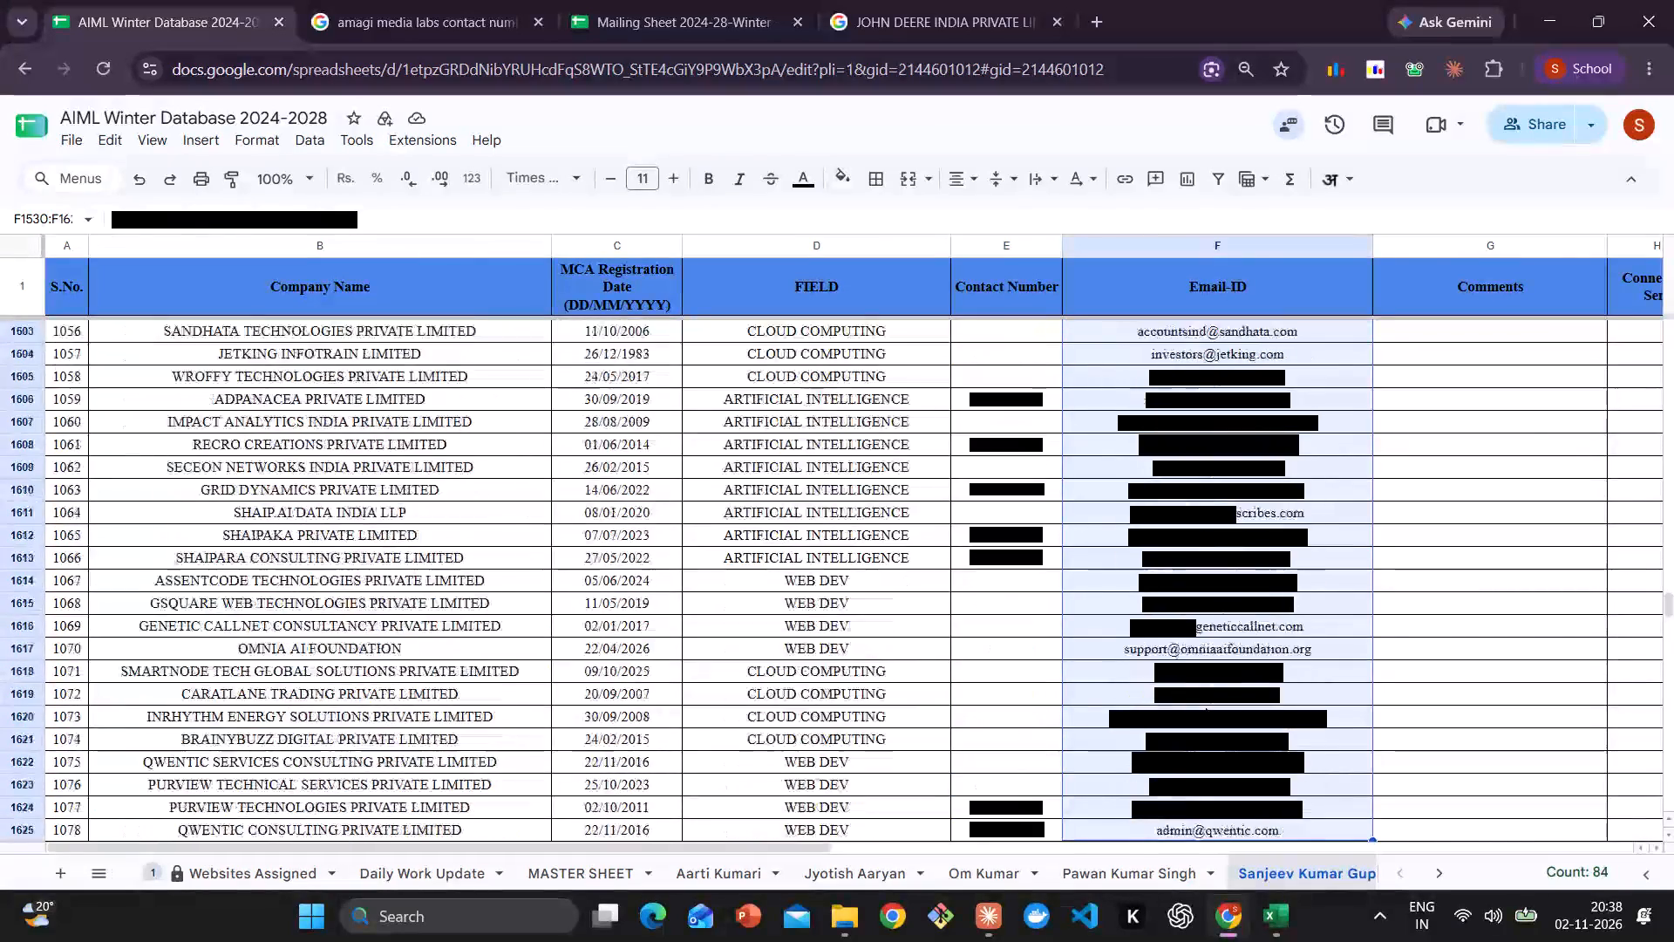
pyautogui.hotkey('shift', 'Down')
pyautogui.hotkey('shift', 'Down')
pyautogui.hotkey('shift', 'Down')
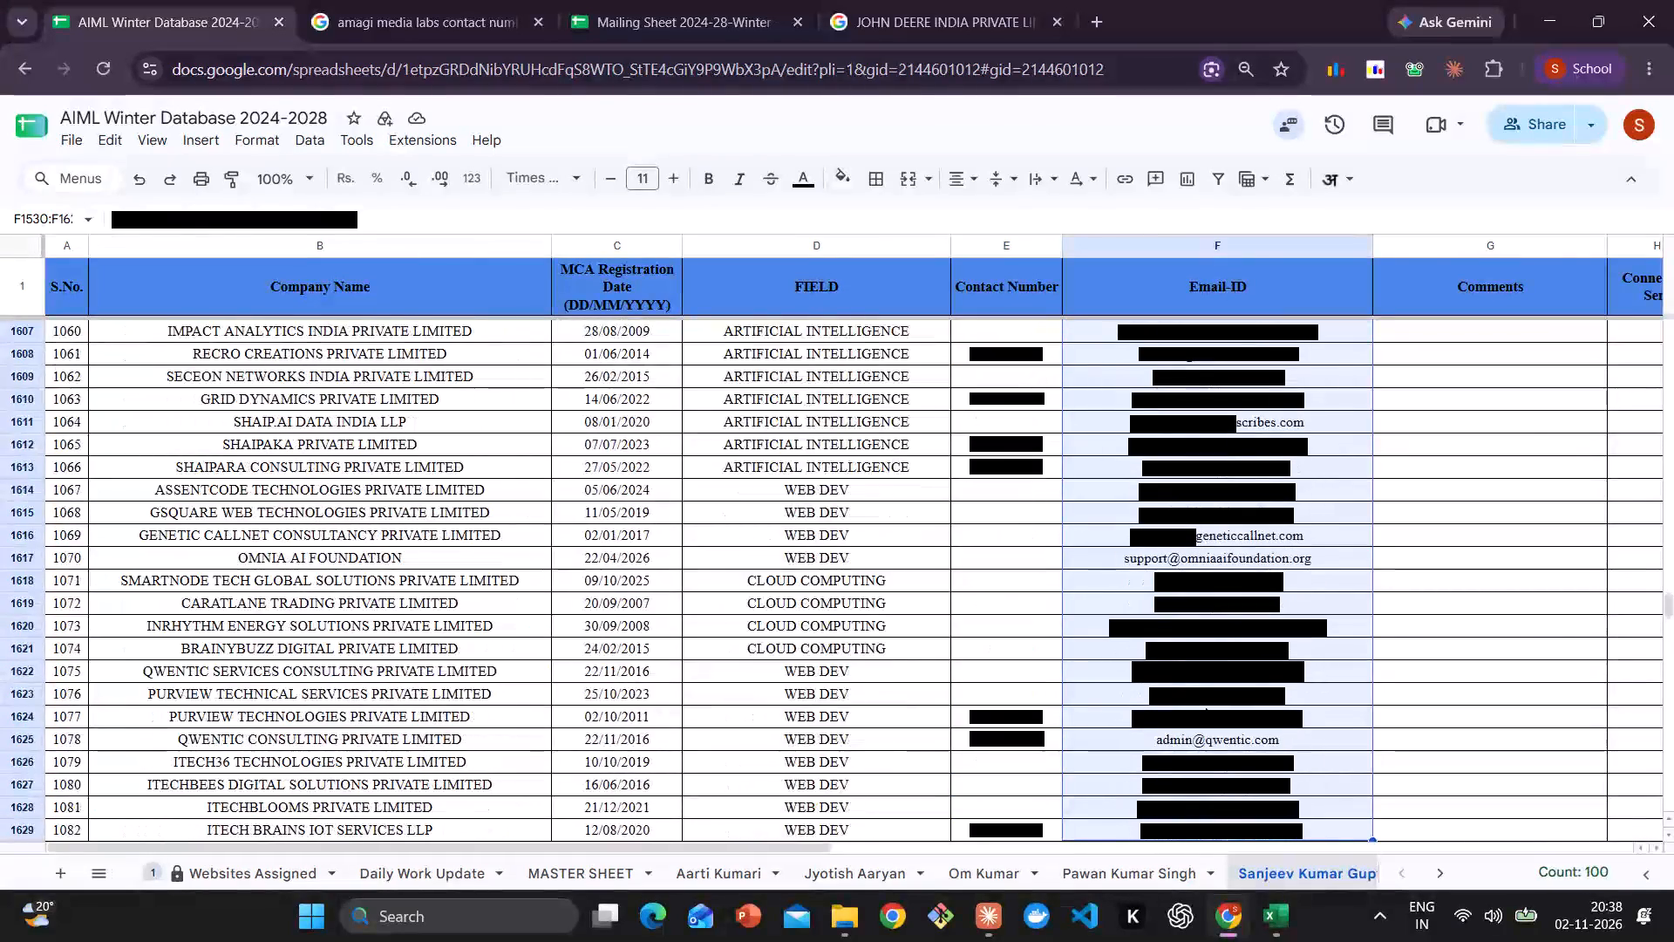
pyautogui.hotkey('ctrl', 'c')
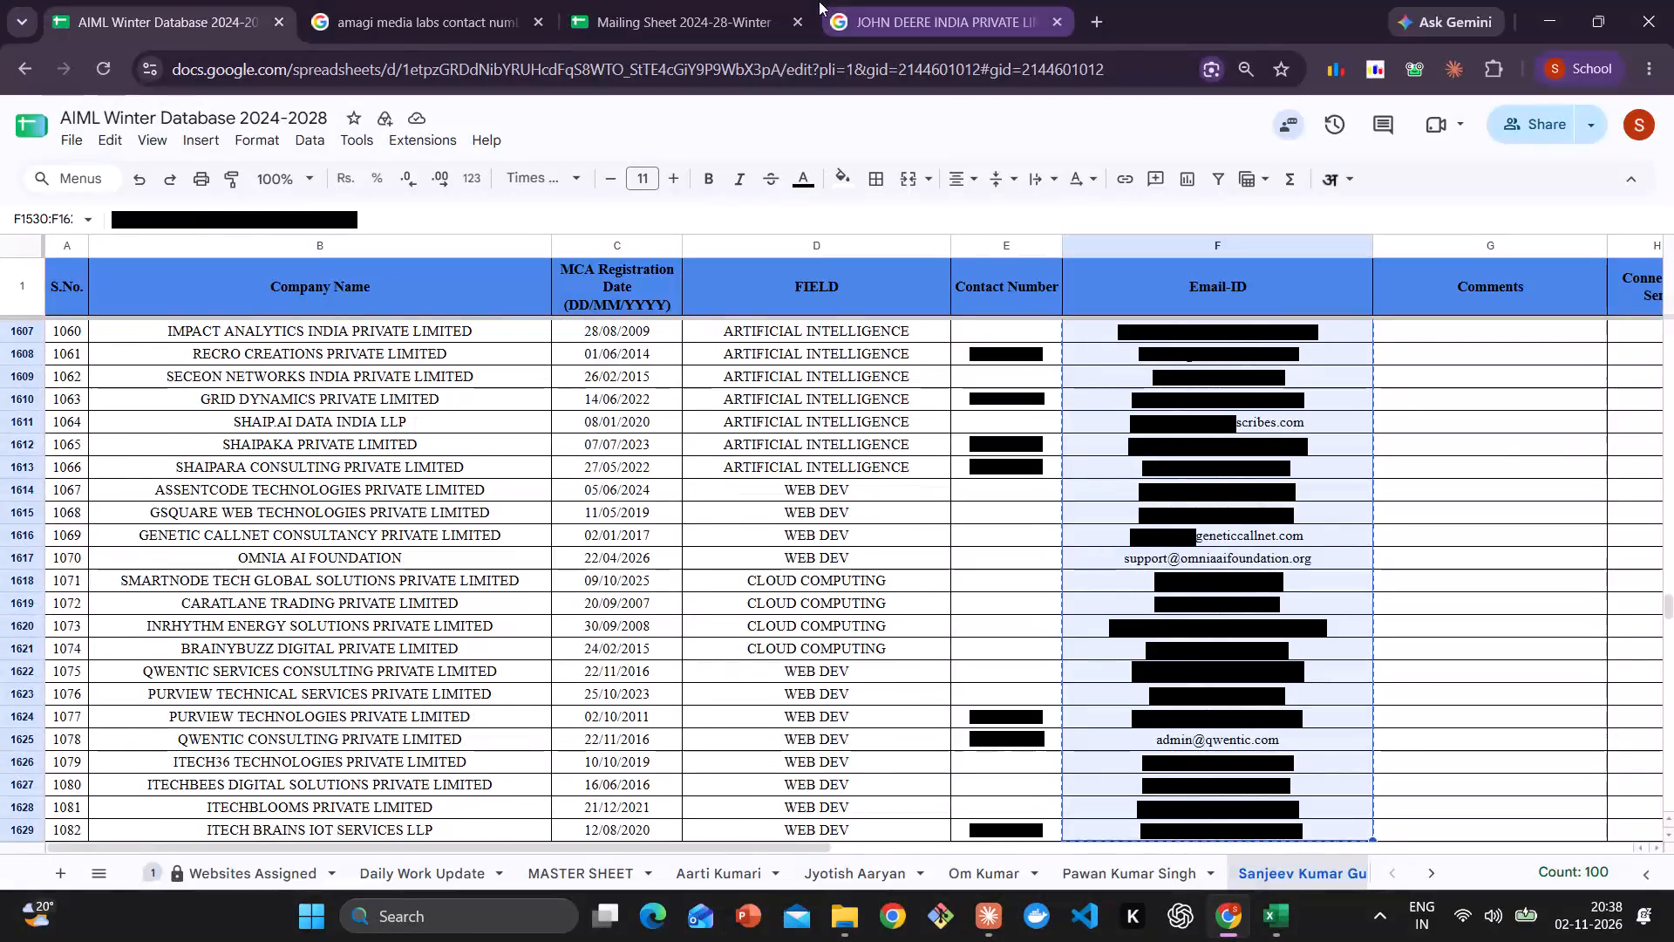
# Paste the copied Email-IDs into the Email-Id column of the Mailing Sheet's AIML sheet, starting at row 8561 below ABBOTT INDIA LIMITED.
pyautogui.click(678, 3)
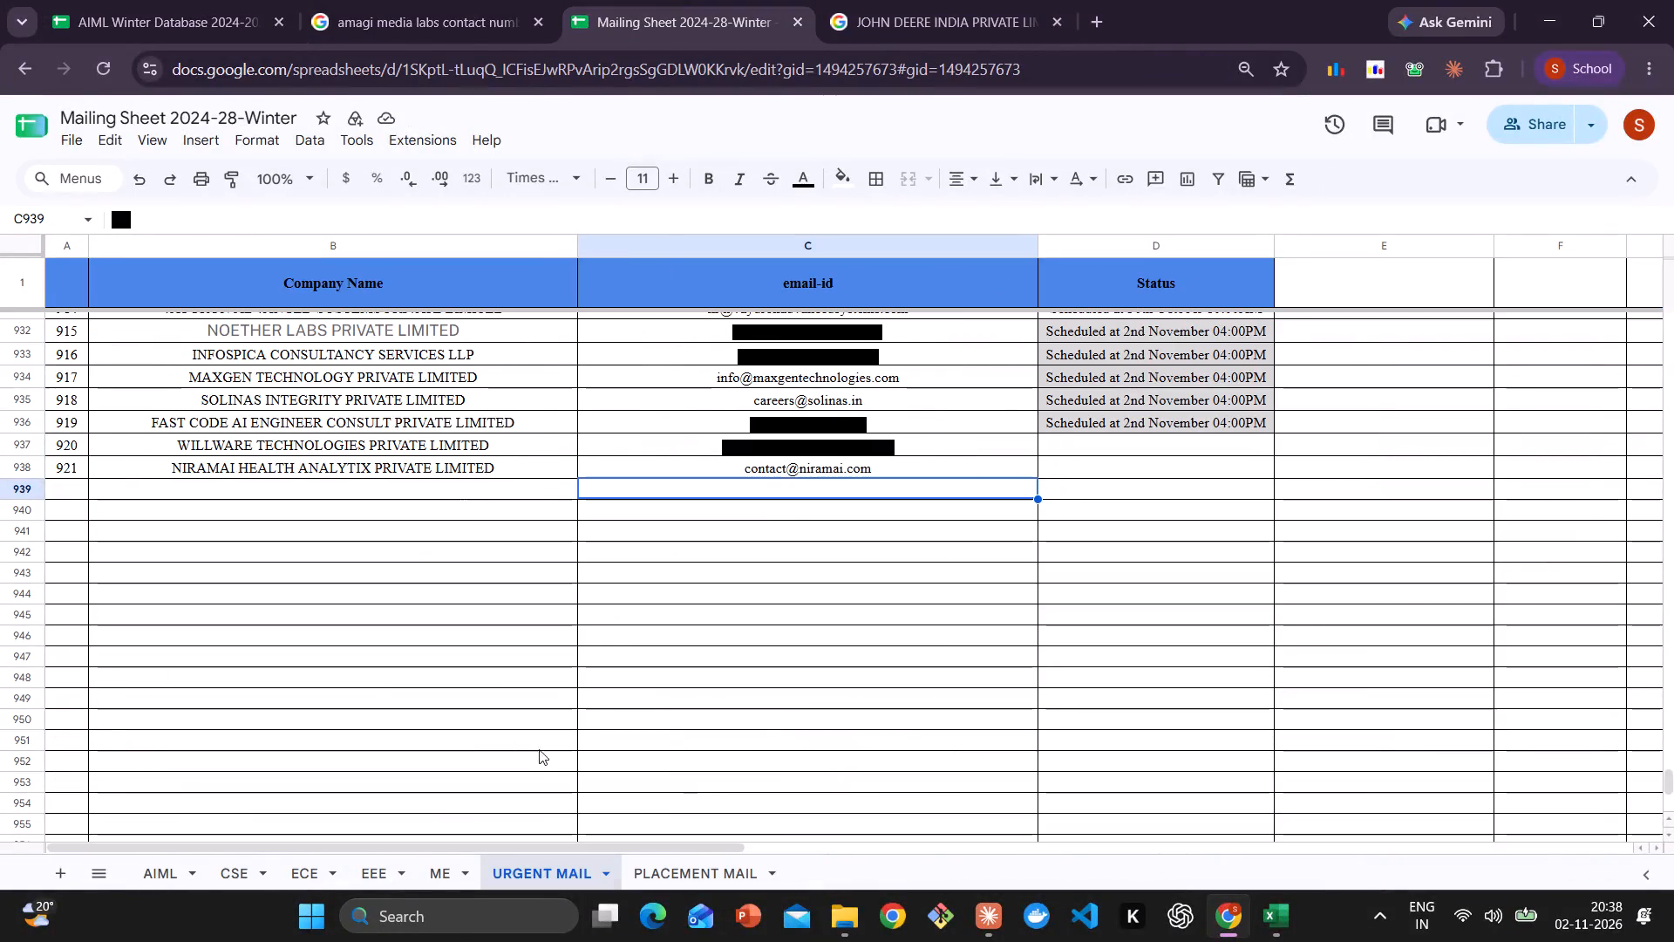
pyautogui.click(188, 878)
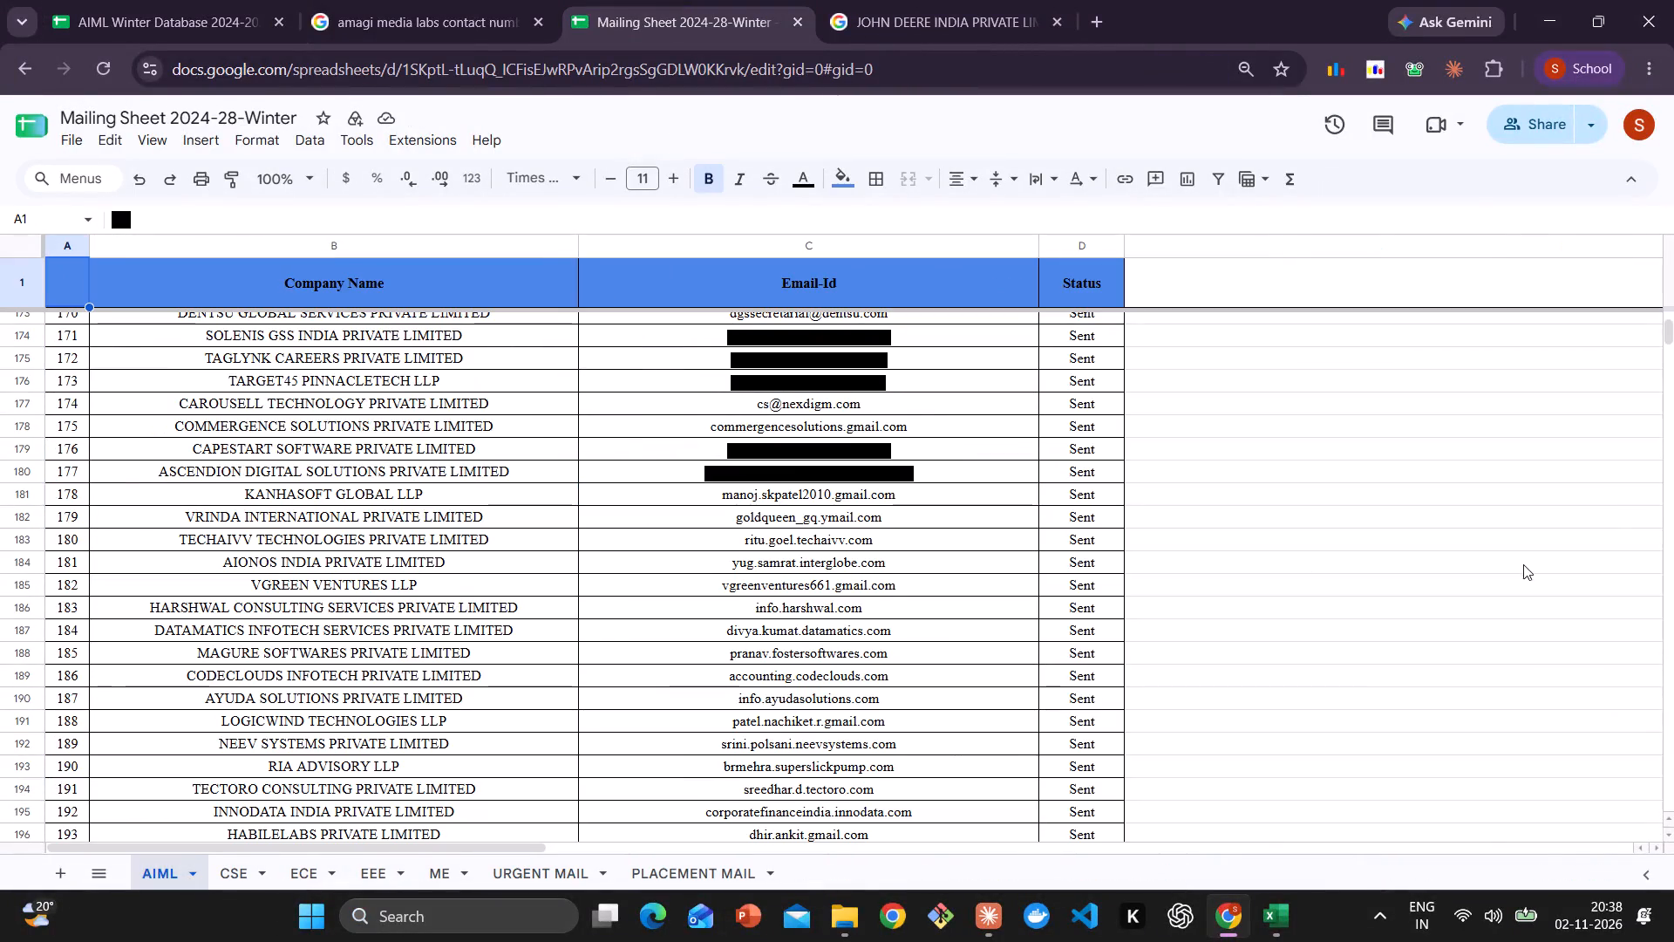
pyautogui.moveTo(1673, 341); pyautogui.dragTo(1673, 941)
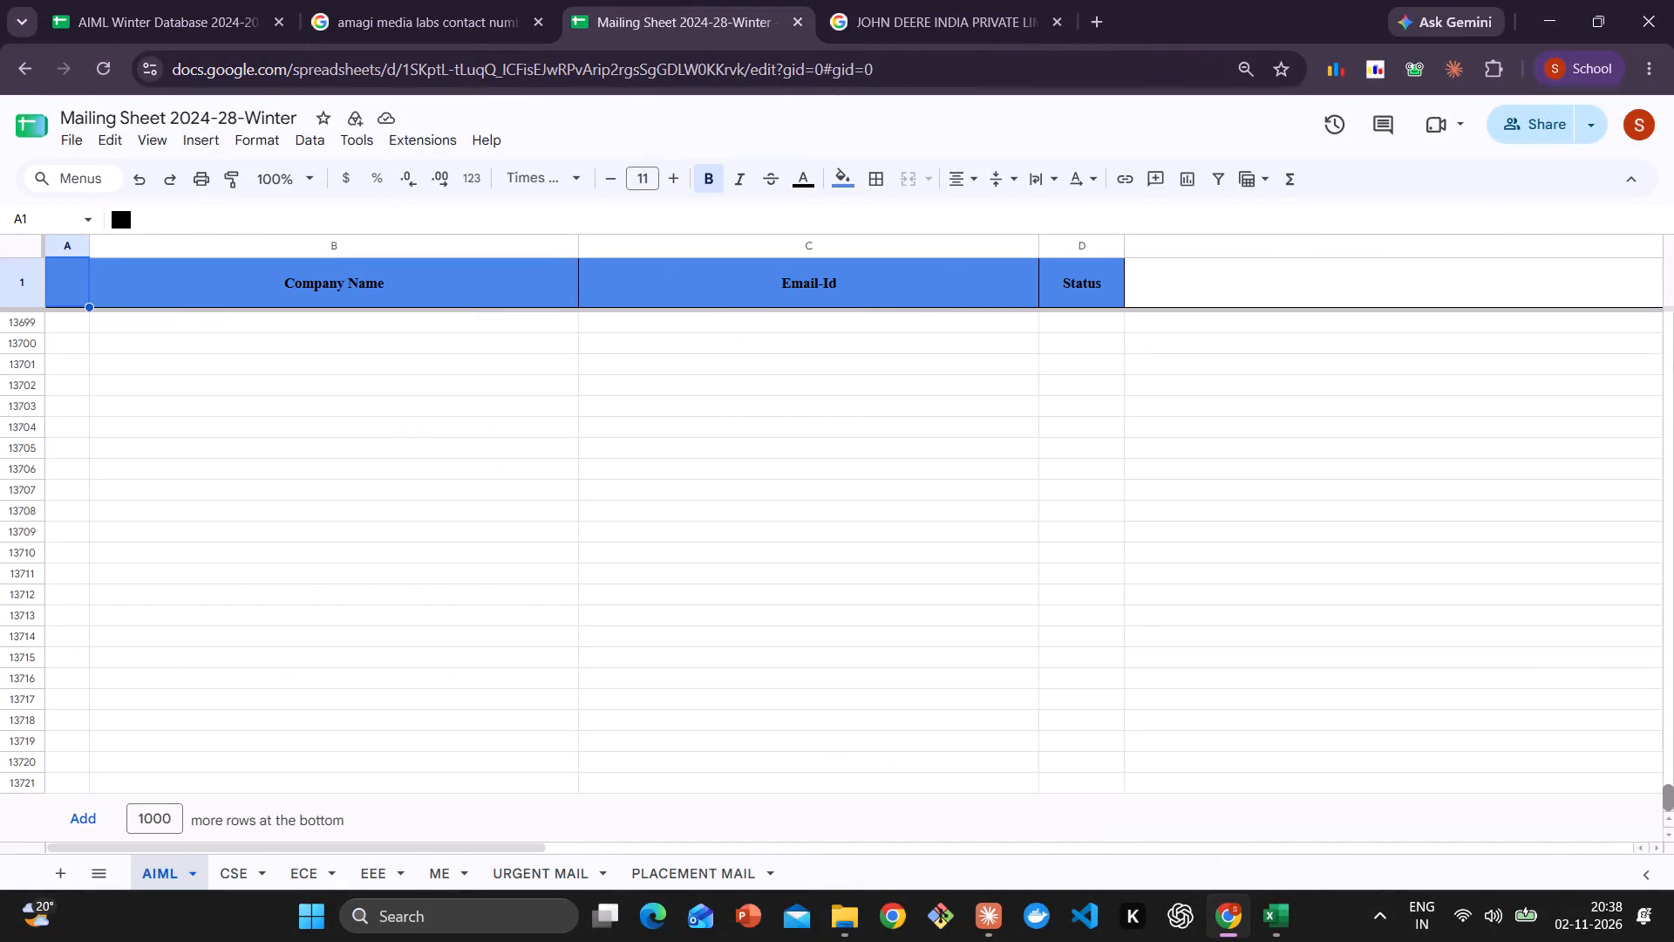
pyautogui.moveTo(1673, 941); pyautogui.dragTo(1672, 585)
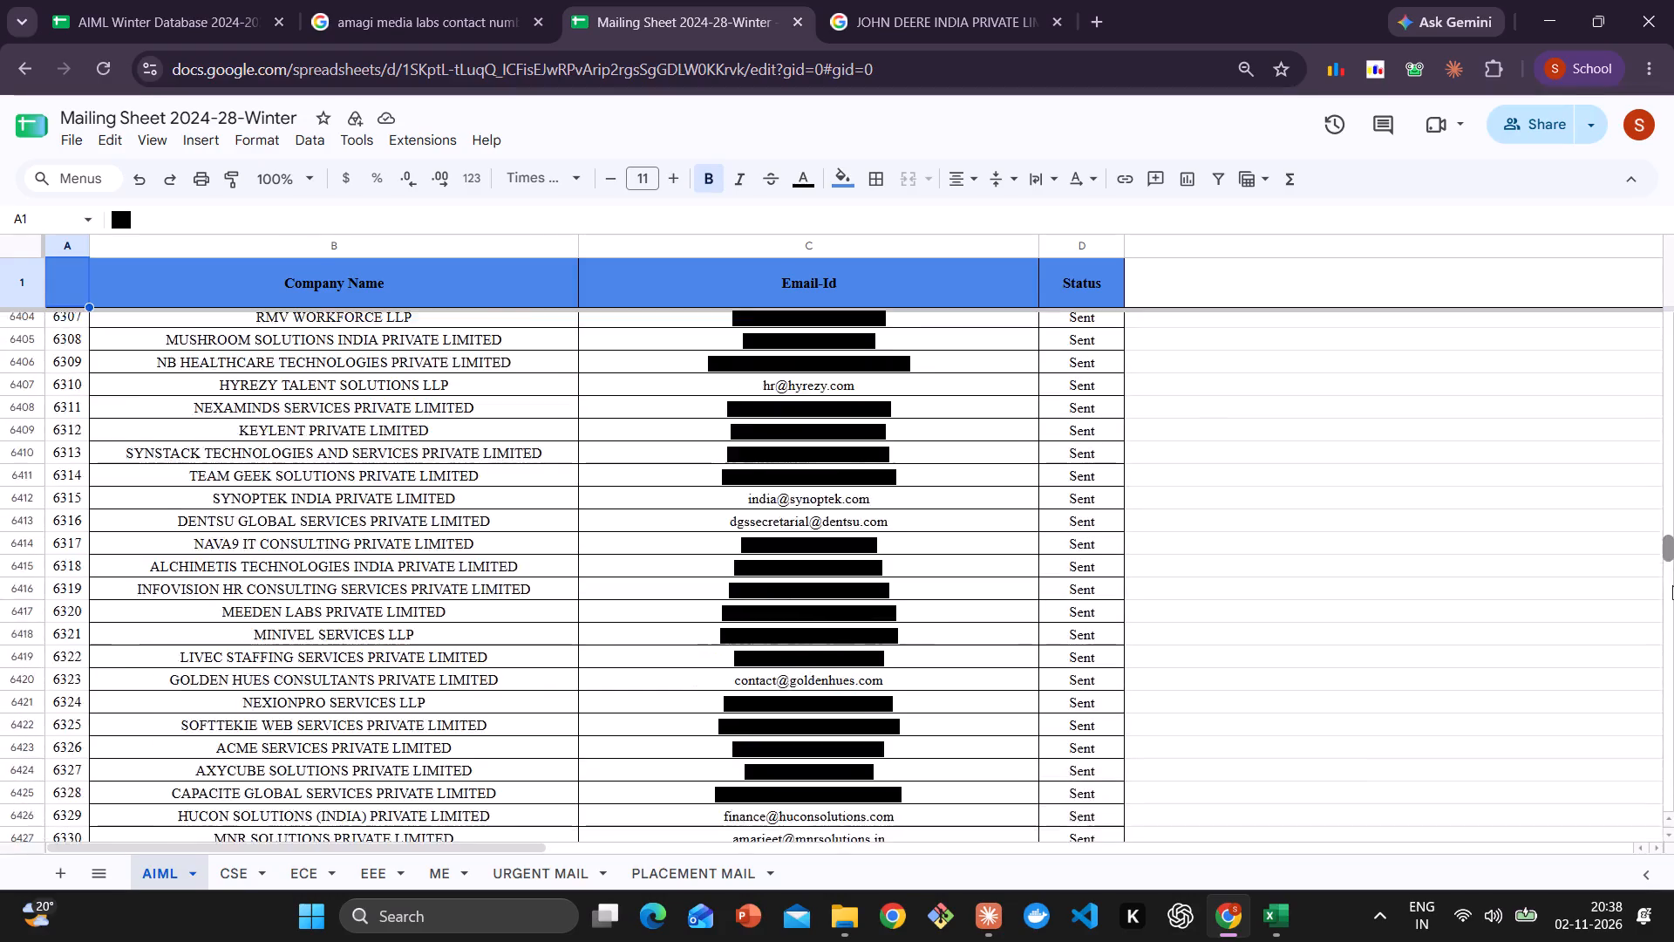
pyautogui.moveTo(1672, 585); pyautogui.dragTo(1673, 623)
pyautogui.scroll(-13, 1246, 635)
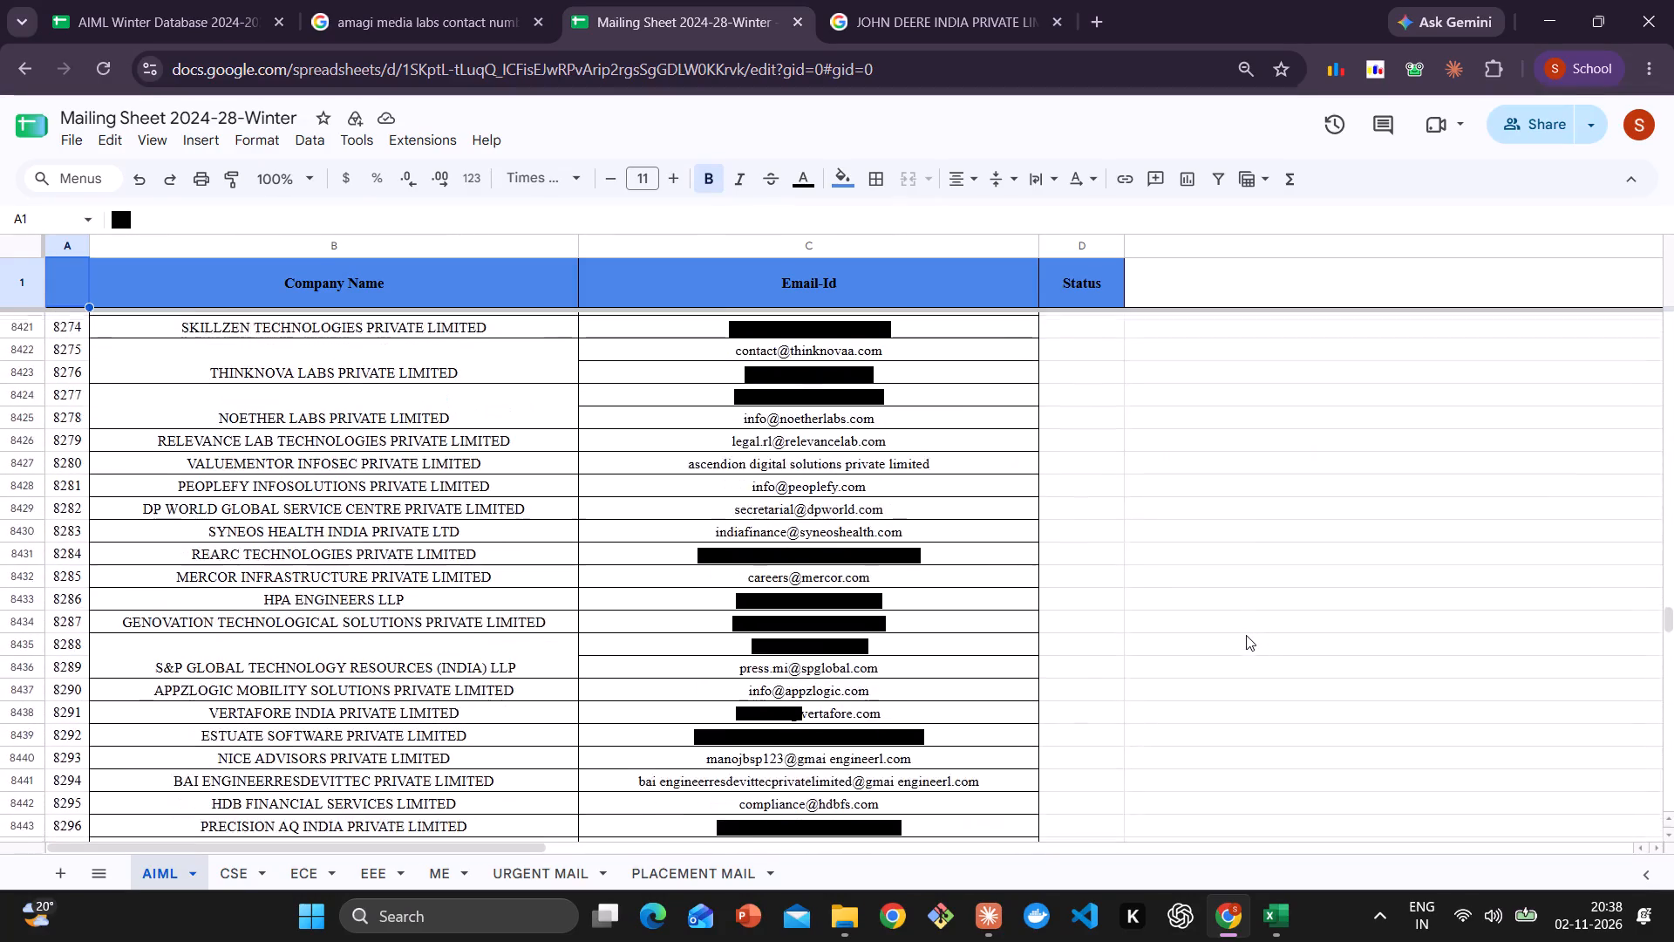
pyautogui.scroll(-20, 1246, 635)
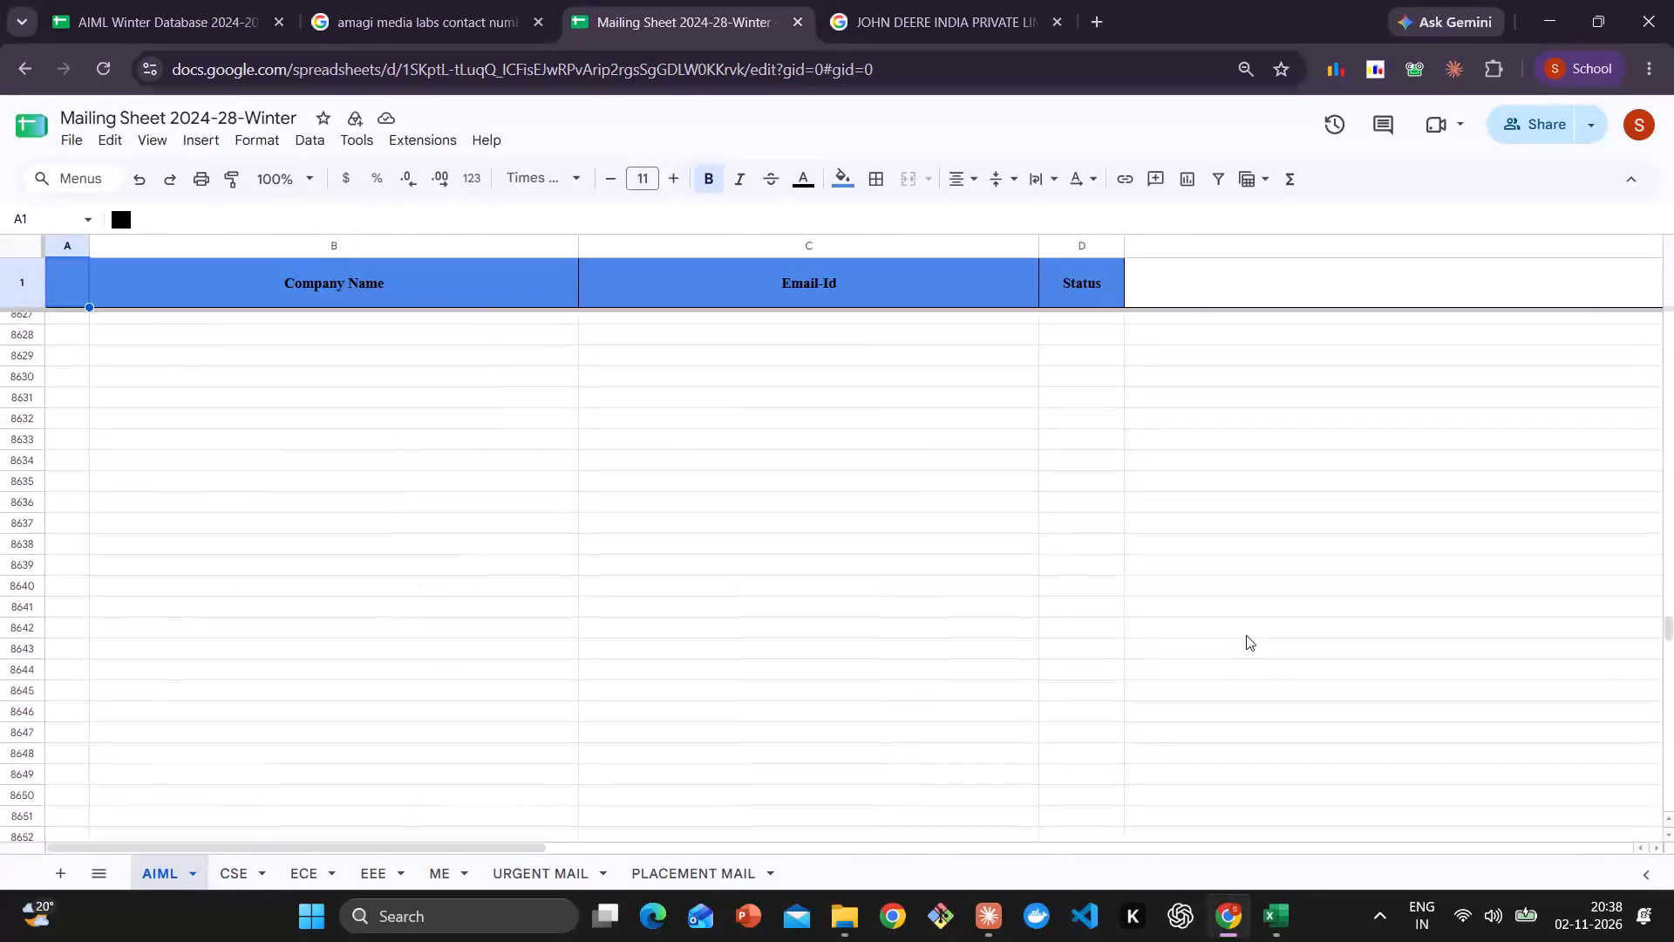
pyautogui.scroll(7, 1246, 635)
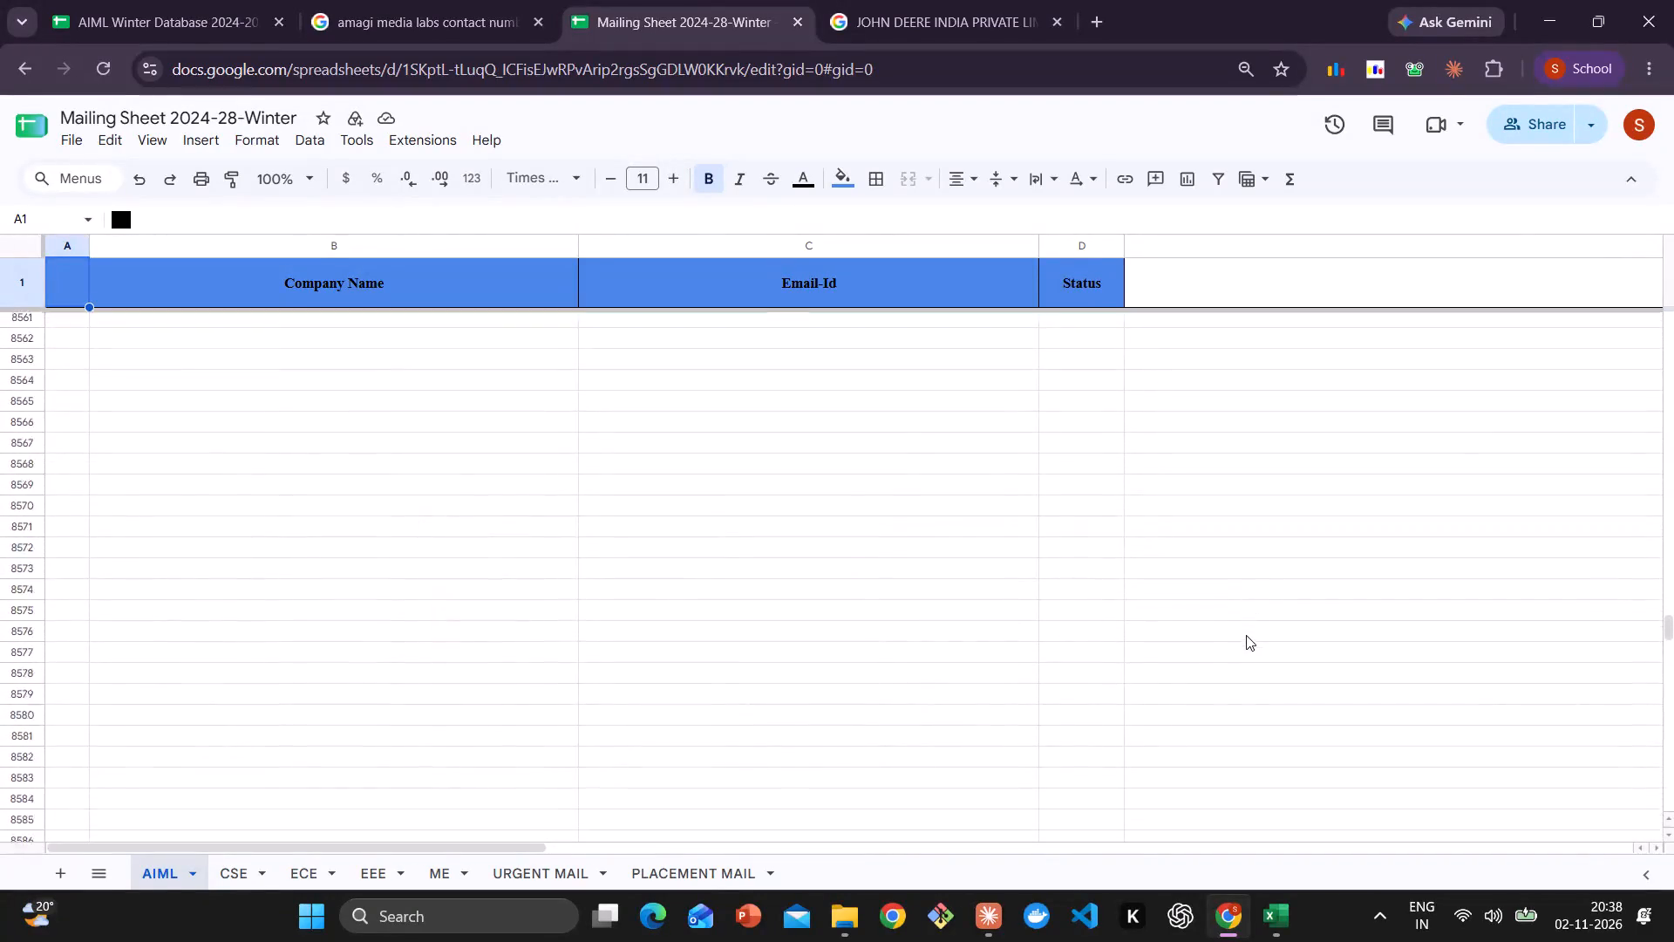
pyautogui.scroll(4, 1246, 635)
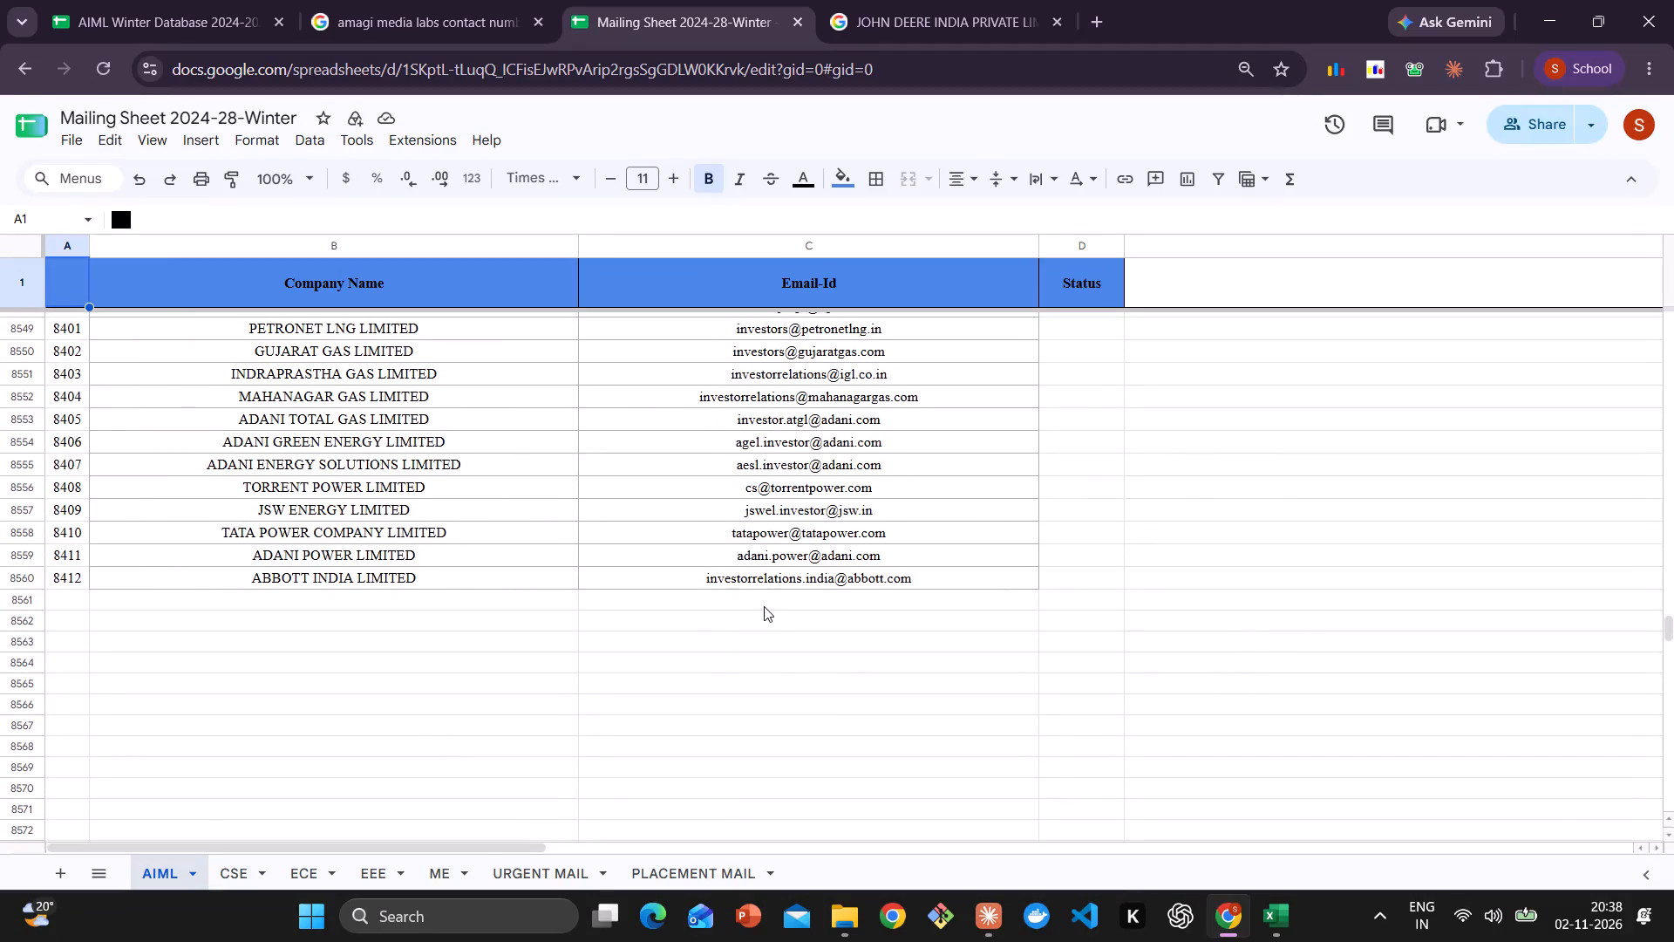
pyautogui.click(764, 606)
pyautogui.hotkey('ctrl', 'v')
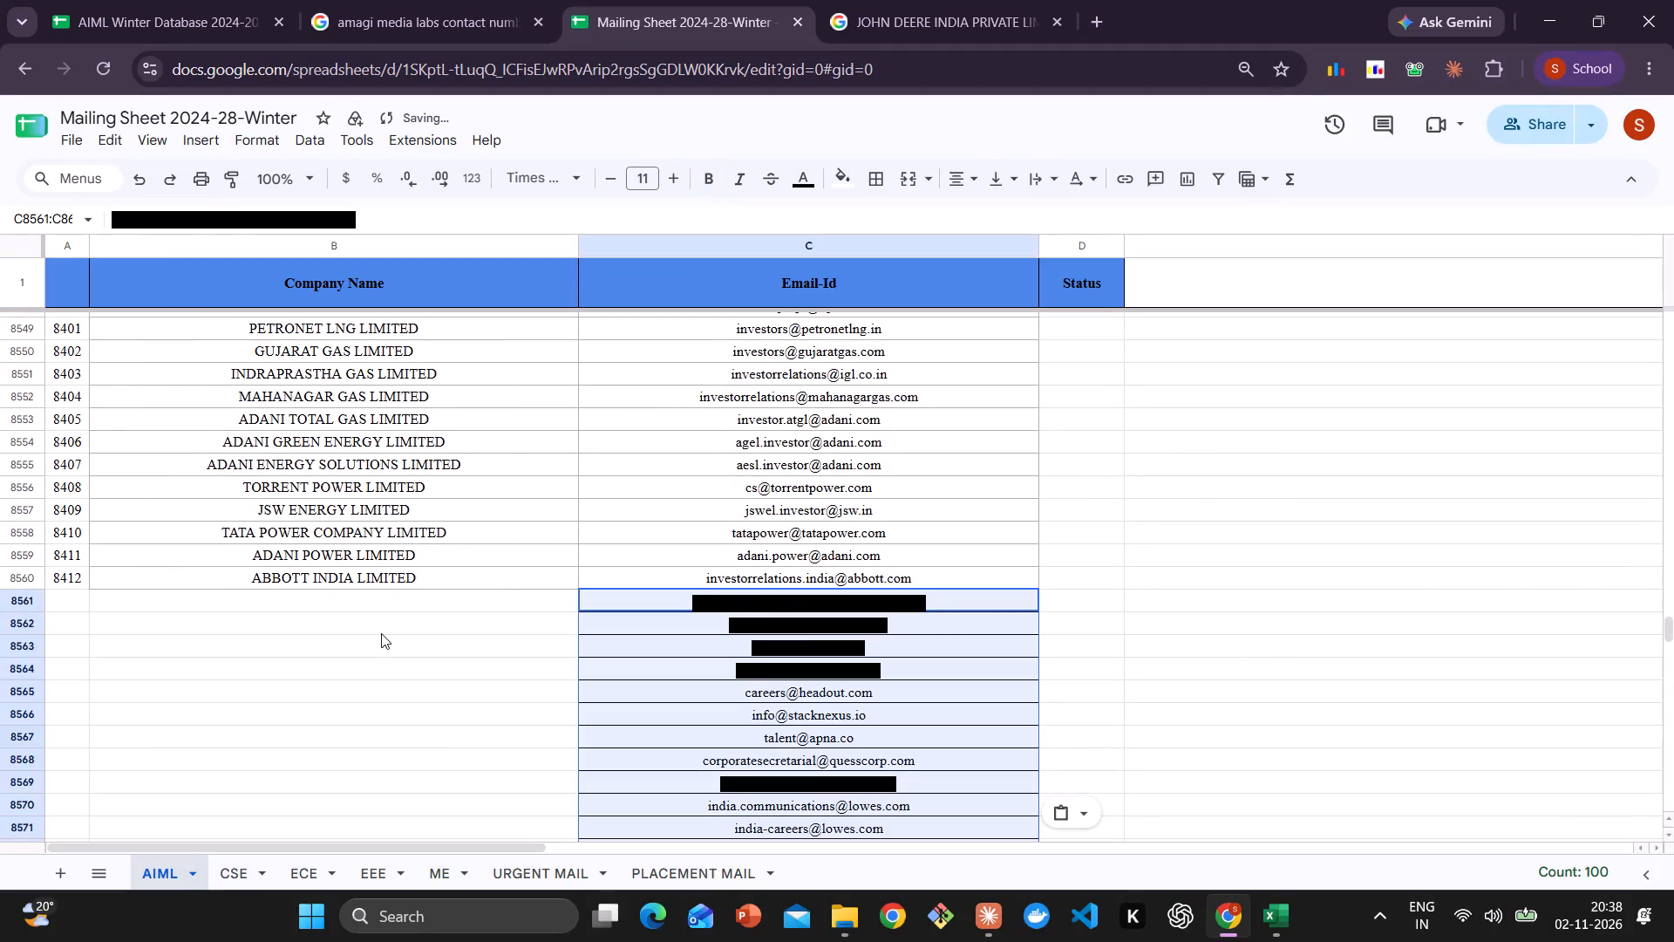
# Copy the company names in rows 1529 to 1629, from JONES LANG LASALLE to ITECH BRAINS IOT SERVICES LLP, in the AIML Winter Database.
pyautogui.click(432, 601)
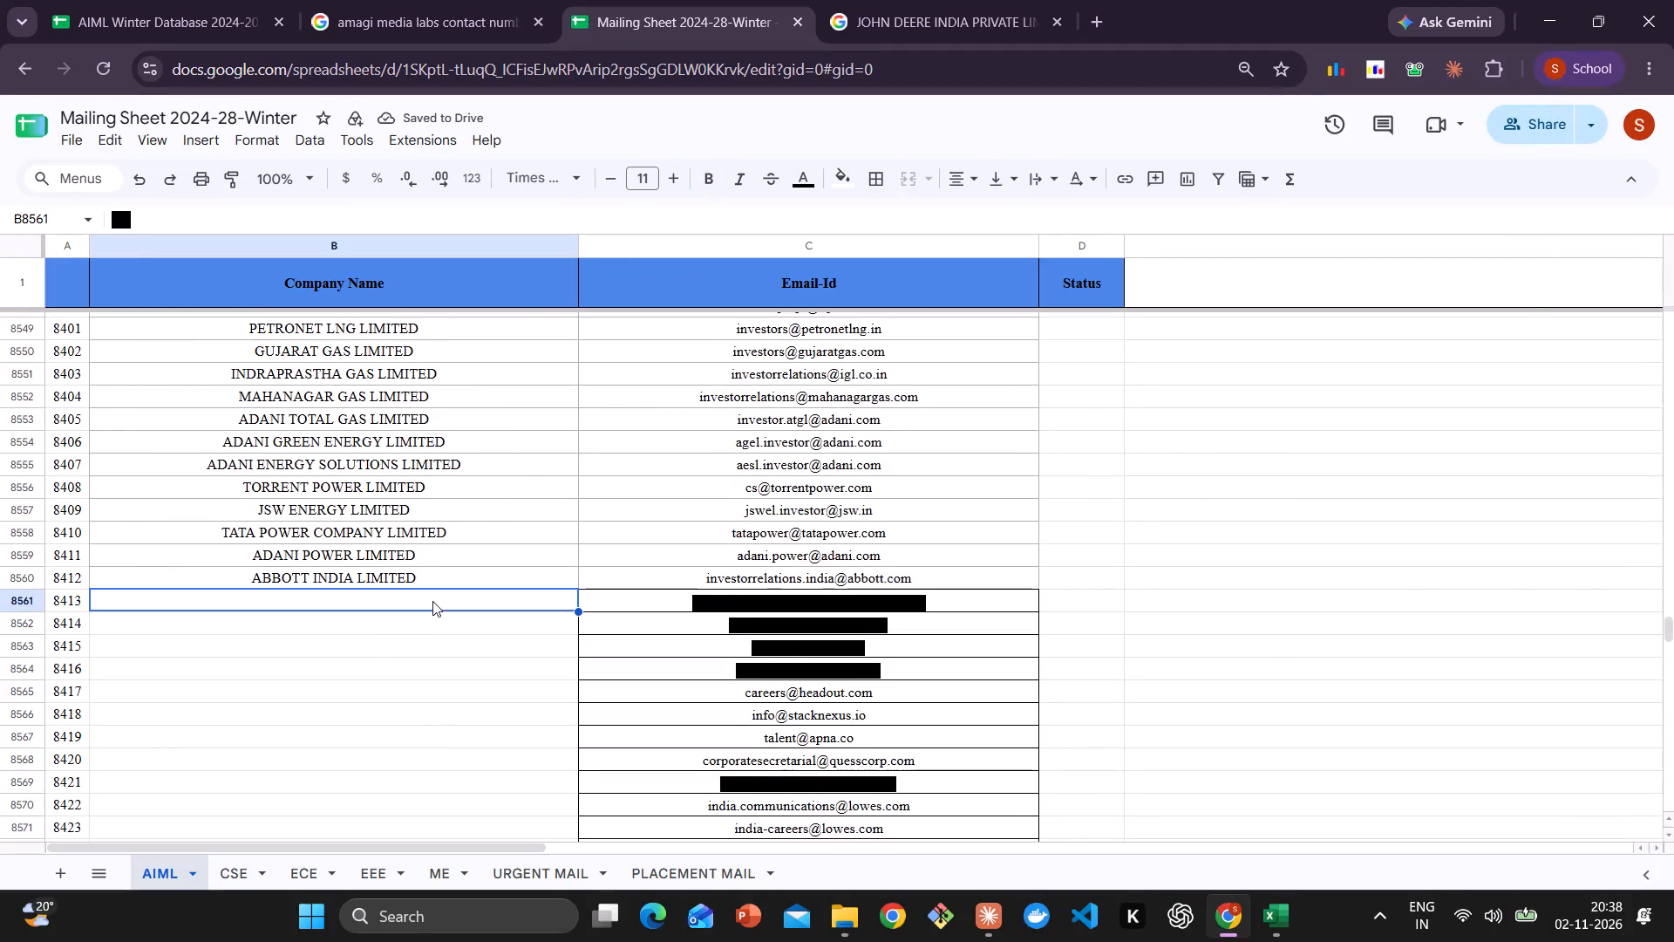
pyautogui.hotkey('alt', 'Tab')
pyautogui.hotkey('alt', 'Tab')
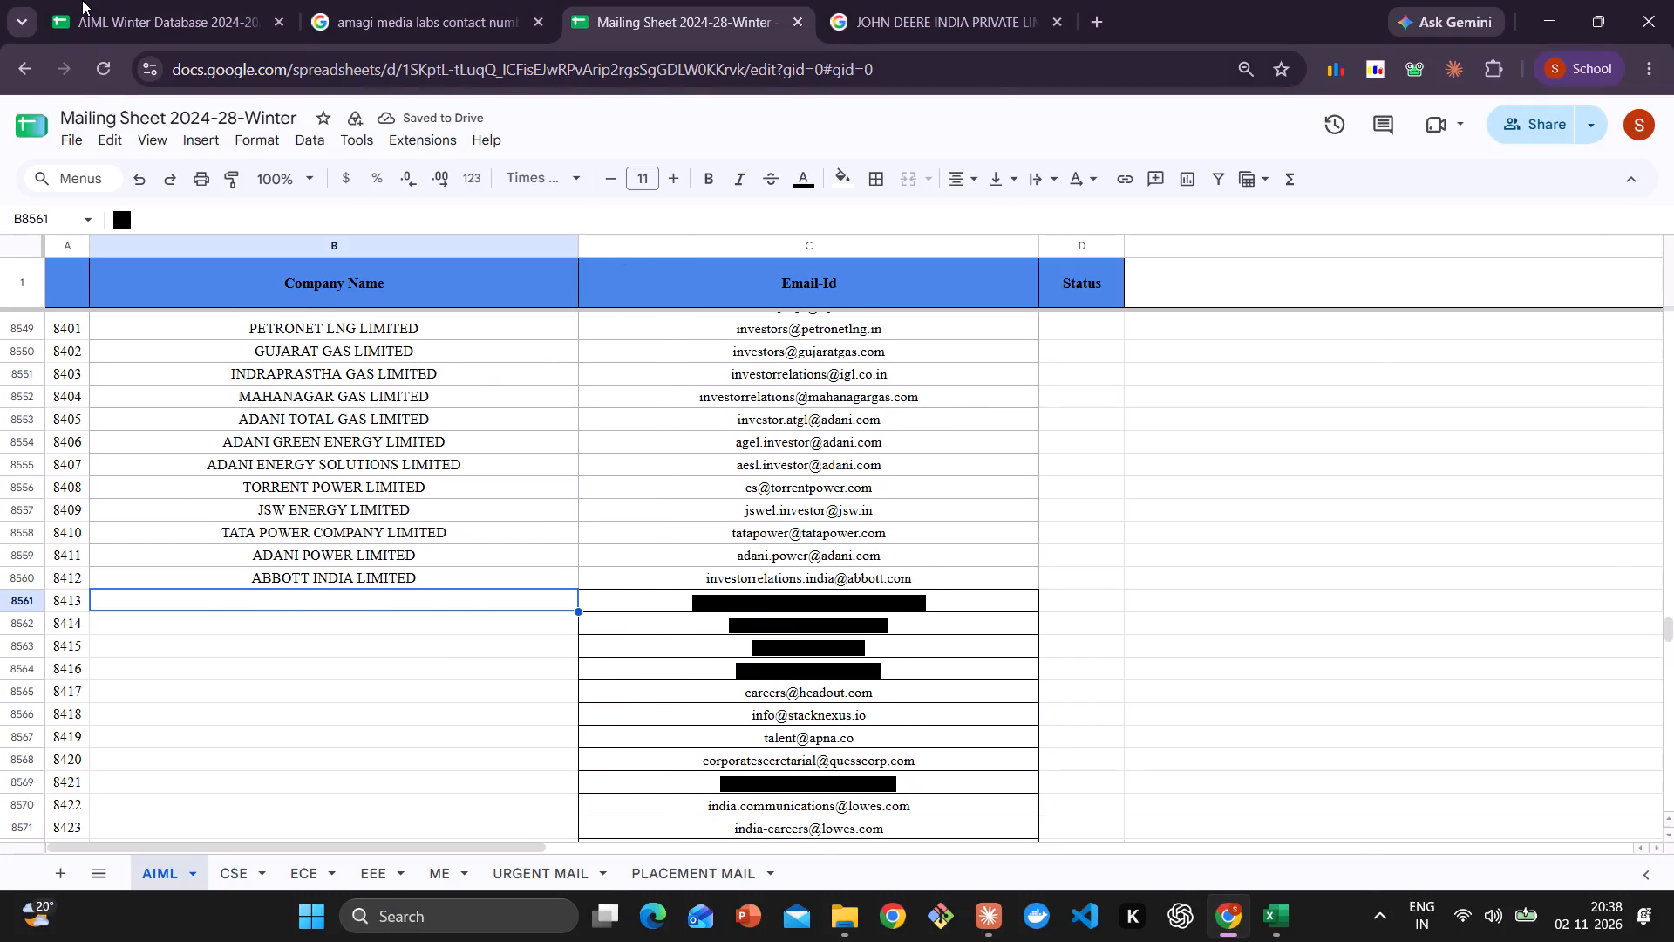
pyautogui.click(82, 0)
pyautogui.scroll(-1, 559, 637)
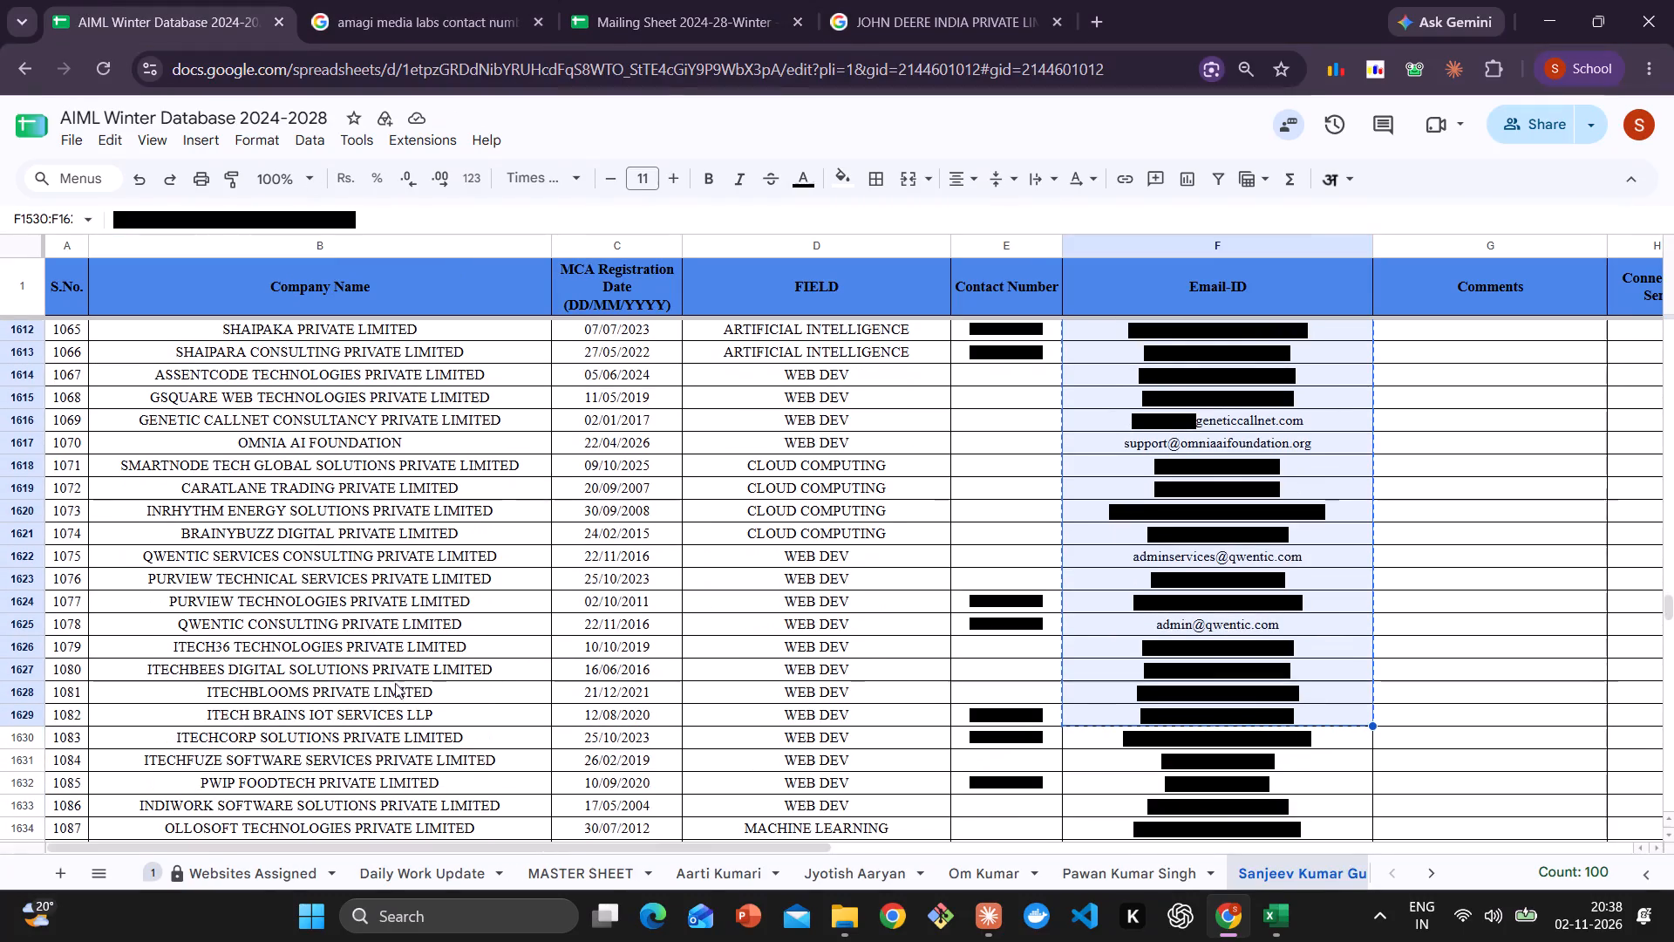
pyautogui.click(333, 718)
pyautogui.hotkey('shift', 'Up')
pyautogui.hotkey('shift', 'Up')
pyautogui.hotkey('shift', 'Up')
pyautogui.hotkey('shift', 'Up')
pyautogui.hotkey('shift', 'Up')
pyautogui.hotkey('shift', 'Up')
pyautogui.hotkey('shift', 'Up')
pyautogui.hotkey('shift', 'Up')
pyautogui.hotkey('shift', 'Up')
pyautogui.hotkey('shift', 'Up')
pyautogui.hotkey('shift', 'Up')
pyautogui.hotkey('shift', 'Up')
pyautogui.hotkey('shift', 'Up')
pyautogui.hotkey('shift', 'Up')
pyautogui.hotkey('shift', 'Up')
pyautogui.hotkey('shift', 'Up')
pyautogui.hotkey('shift', 'Up')
pyautogui.hotkey('shift', 'Up')
pyautogui.hotkey('shift', 'Up')
pyautogui.hotkey('shift', 'Up')
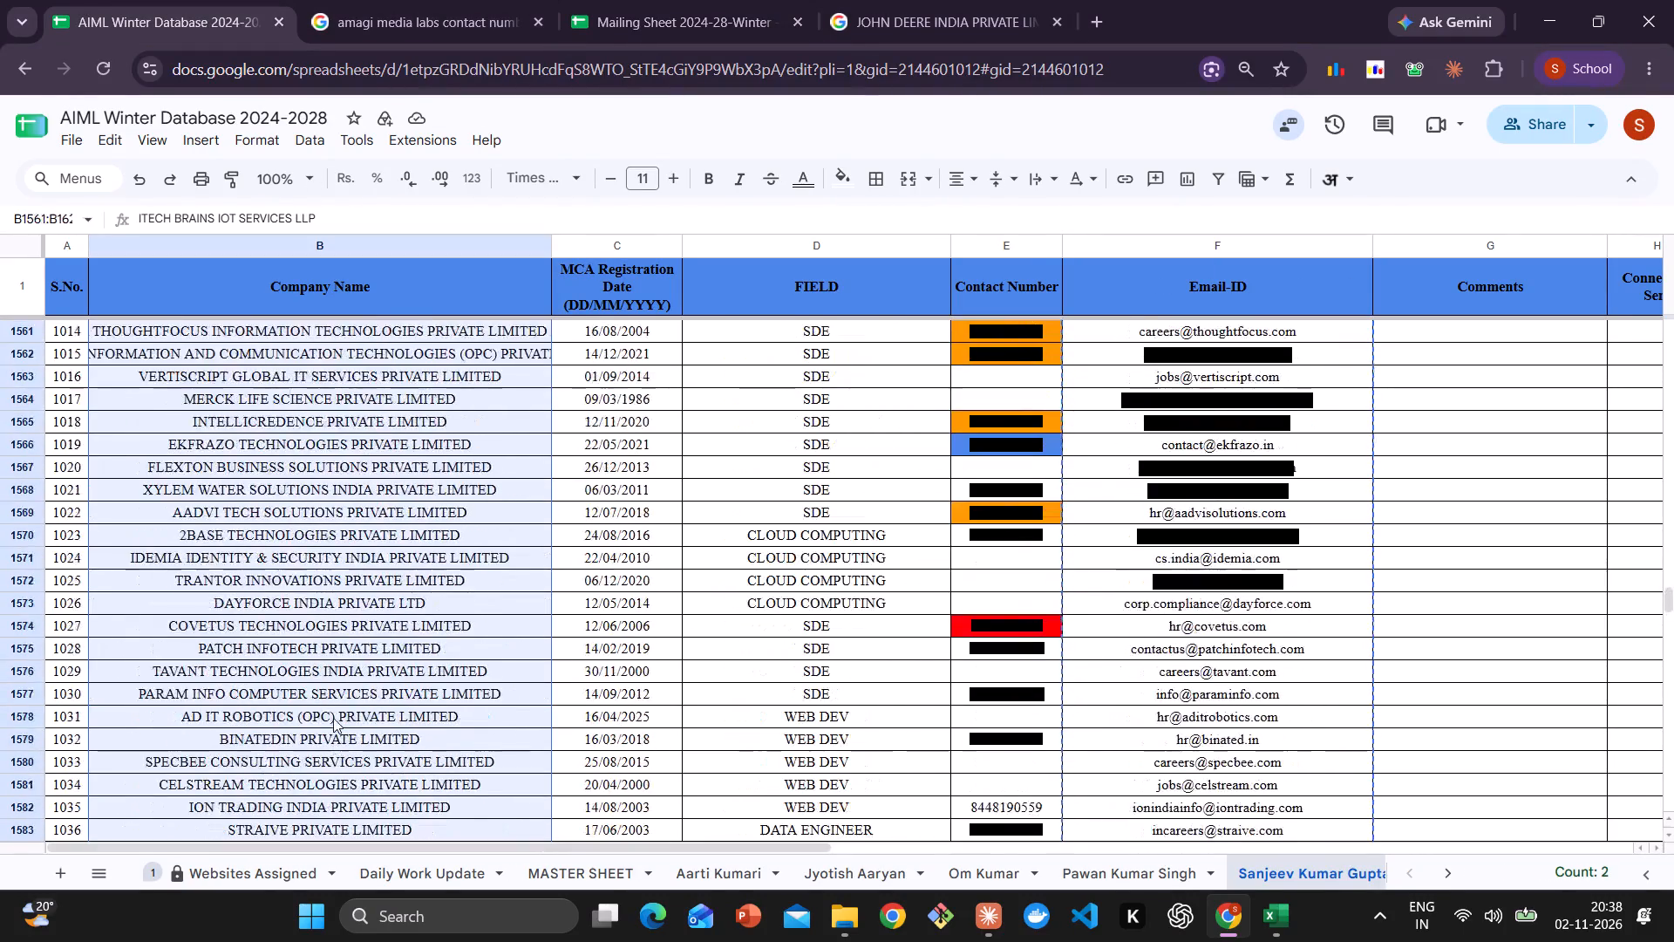
pyautogui.hotkey('shift', 'Up')
pyautogui.hotkey('shift', 'Up')
pyautogui.hotkey('shift', 'Up')
pyautogui.hotkey('shift', 'Up')
pyautogui.hotkey('shift', 'Up')
pyautogui.hotkey('shift', 'Up')
pyautogui.hotkey('shift', 'Up')
pyautogui.hotkey('shift', 'Up')
pyautogui.hotkey('shift', 'Up')
pyautogui.hotkey('shift', 'Up')
pyautogui.hotkey('shift', 'Up')
pyautogui.hotkey('shift', 'Up')
pyautogui.hotkey('shift', 'Up')
pyautogui.hotkey('shift', 'Up')
pyautogui.hotkey('shift', 'Up')
pyautogui.hotkey('shift', 'Up')
pyautogui.hotkey('shift', 'Up')
pyautogui.hotkey('shift', 'Up')
pyautogui.hotkey('shift', 'Up')
pyautogui.hotkey('shift', 'Up')
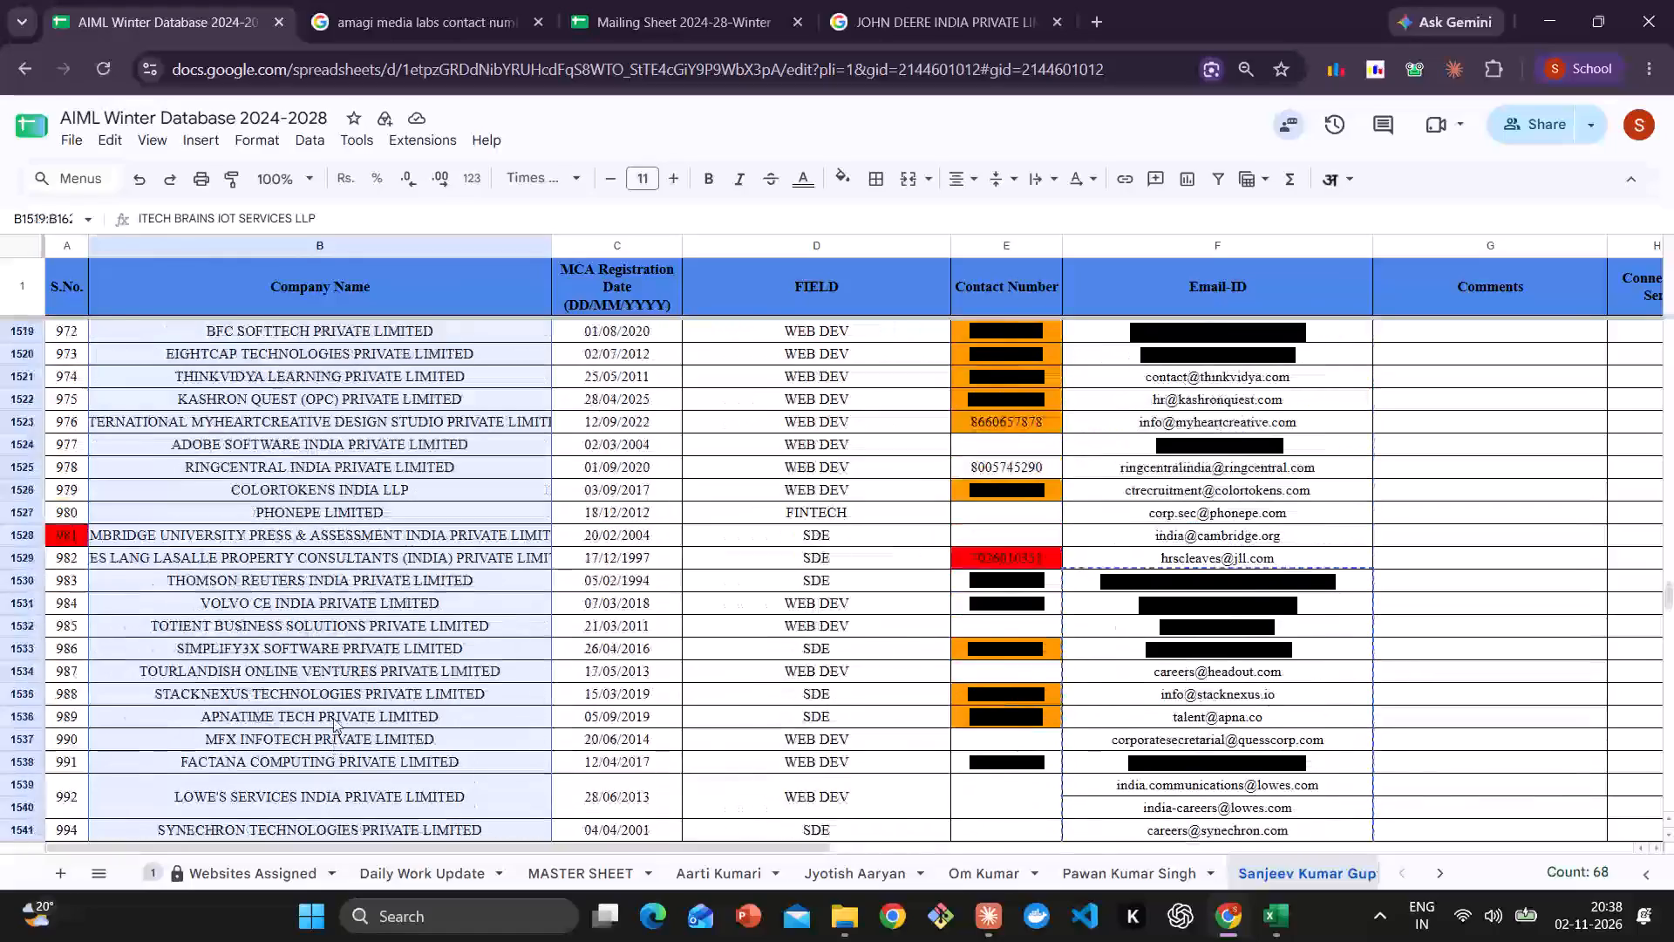
pyautogui.hotkey('shift', 'Down')
pyautogui.hotkey('shift', 'Down')
pyautogui.hotkey('shift', 'Down')
pyautogui.hotkey('shift', 'Down')
pyautogui.hotkey('shift', 'Down')
pyautogui.hotkey('shift', 'Down')
pyautogui.hotkey('shift', 'Down')
pyautogui.hotkey('shift', 'Down')
pyautogui.hotkey('shift', 'Down')
pyautogui.hotkey('shift', 'Down')
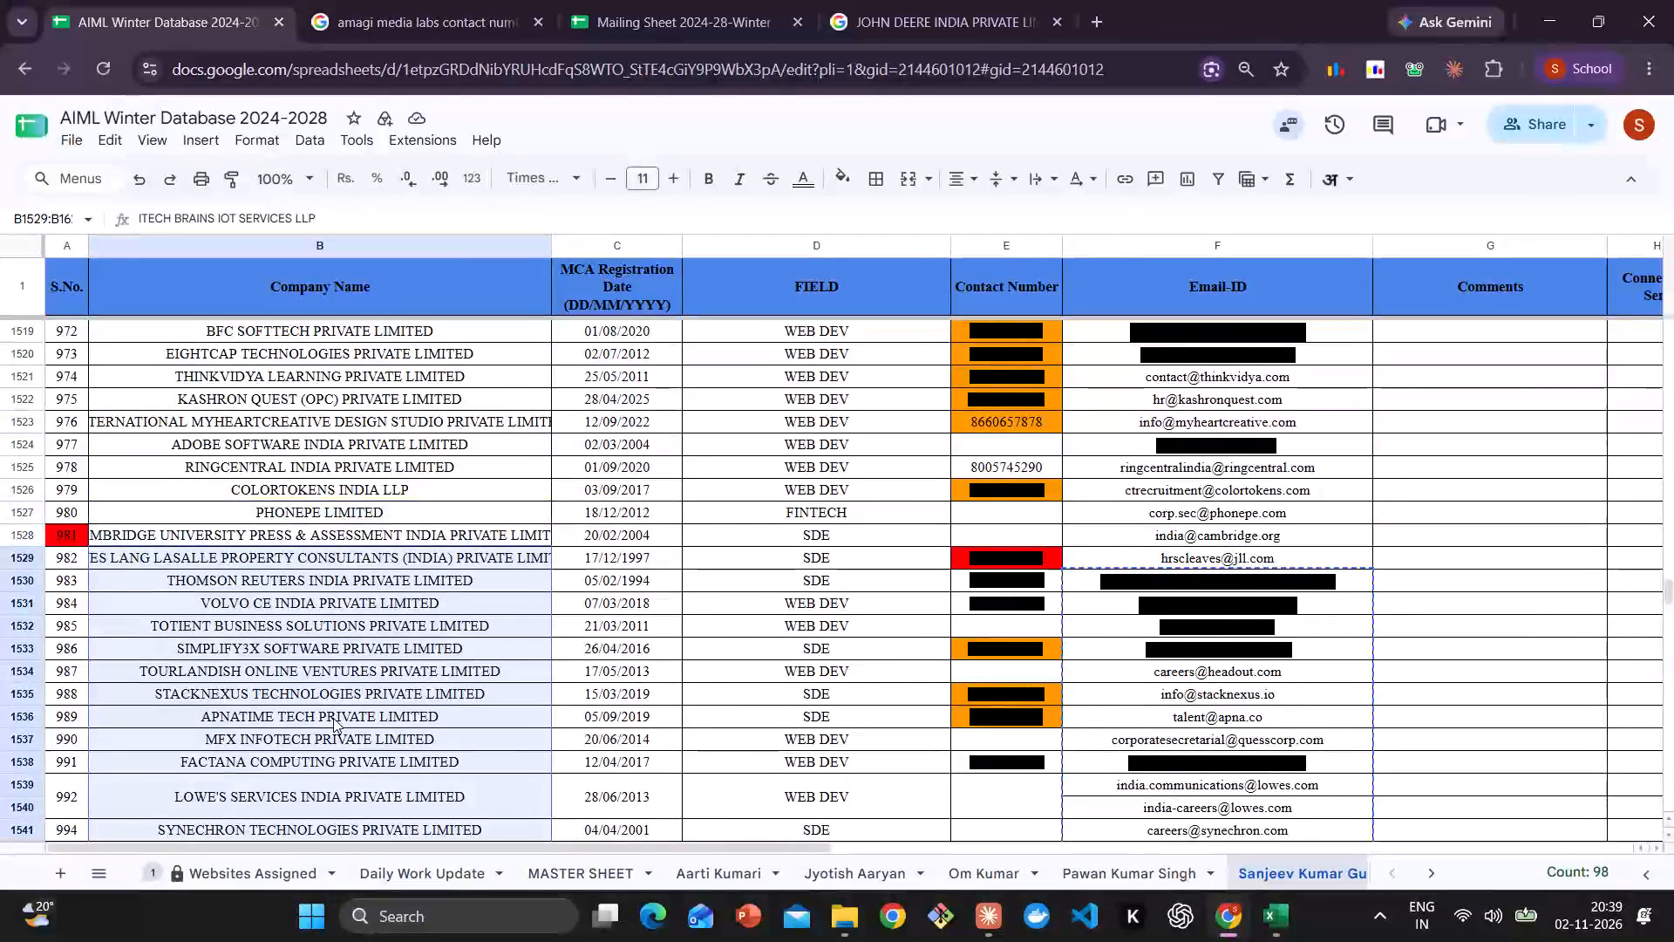
pyautogui.hotkey('ctrl', 'c')
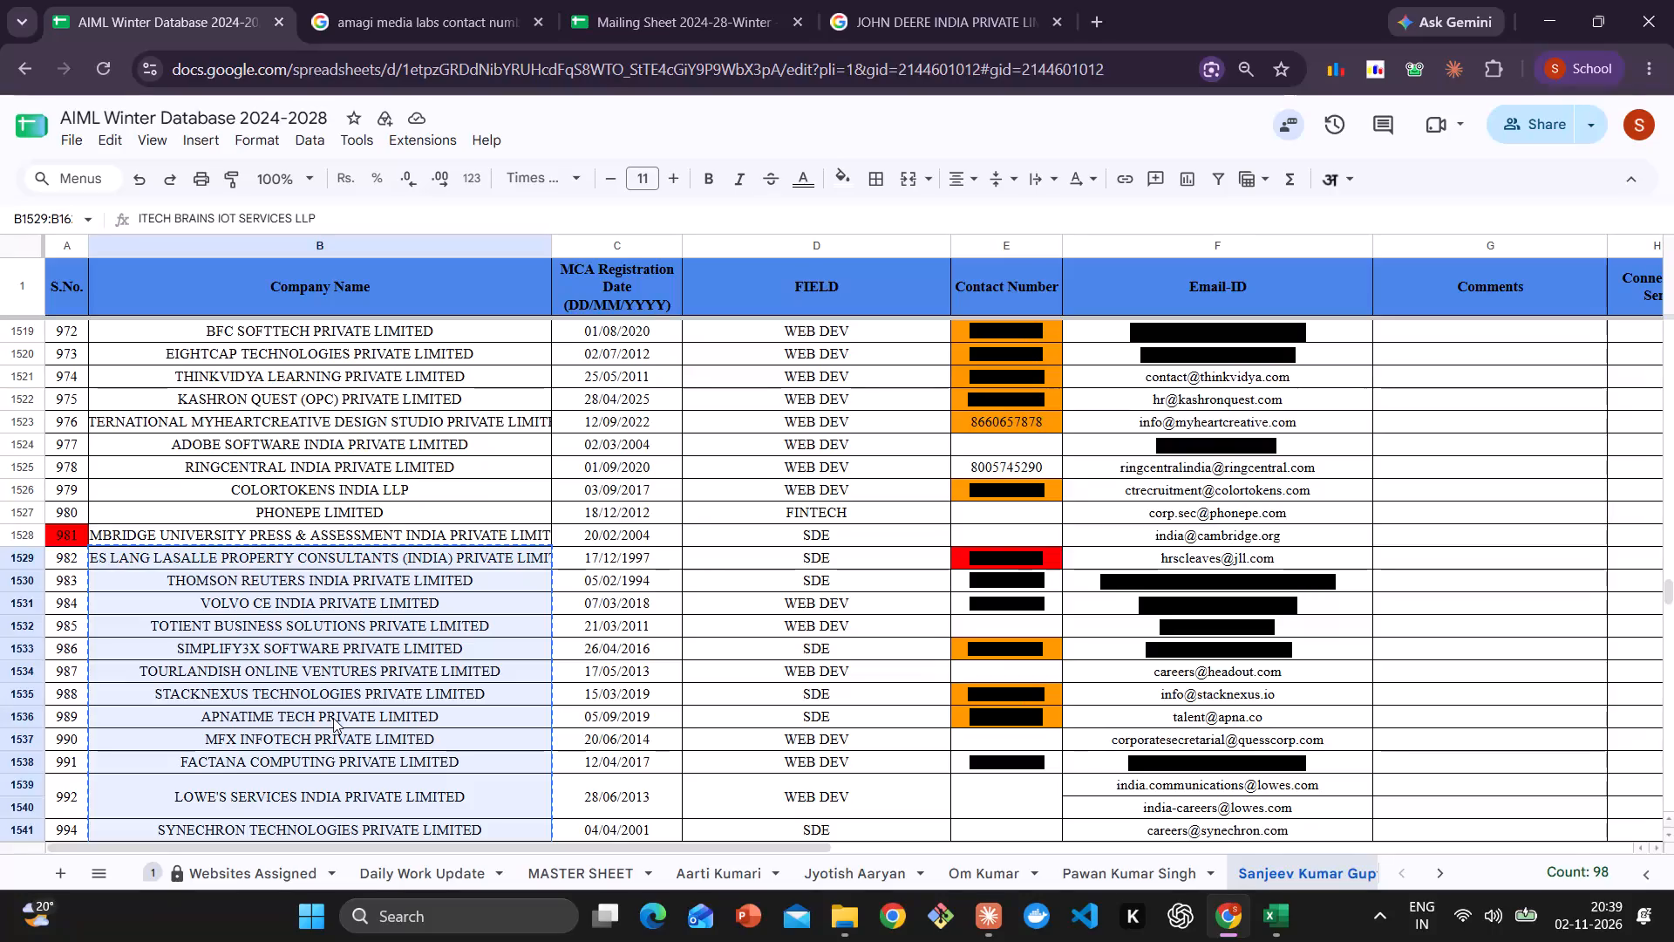
# Paste the copied company names into the Company Name column of the Mailing Sheet's AIML sheet, starting at row 8561.
pyautogui.hotkey('alt', 'Tab')
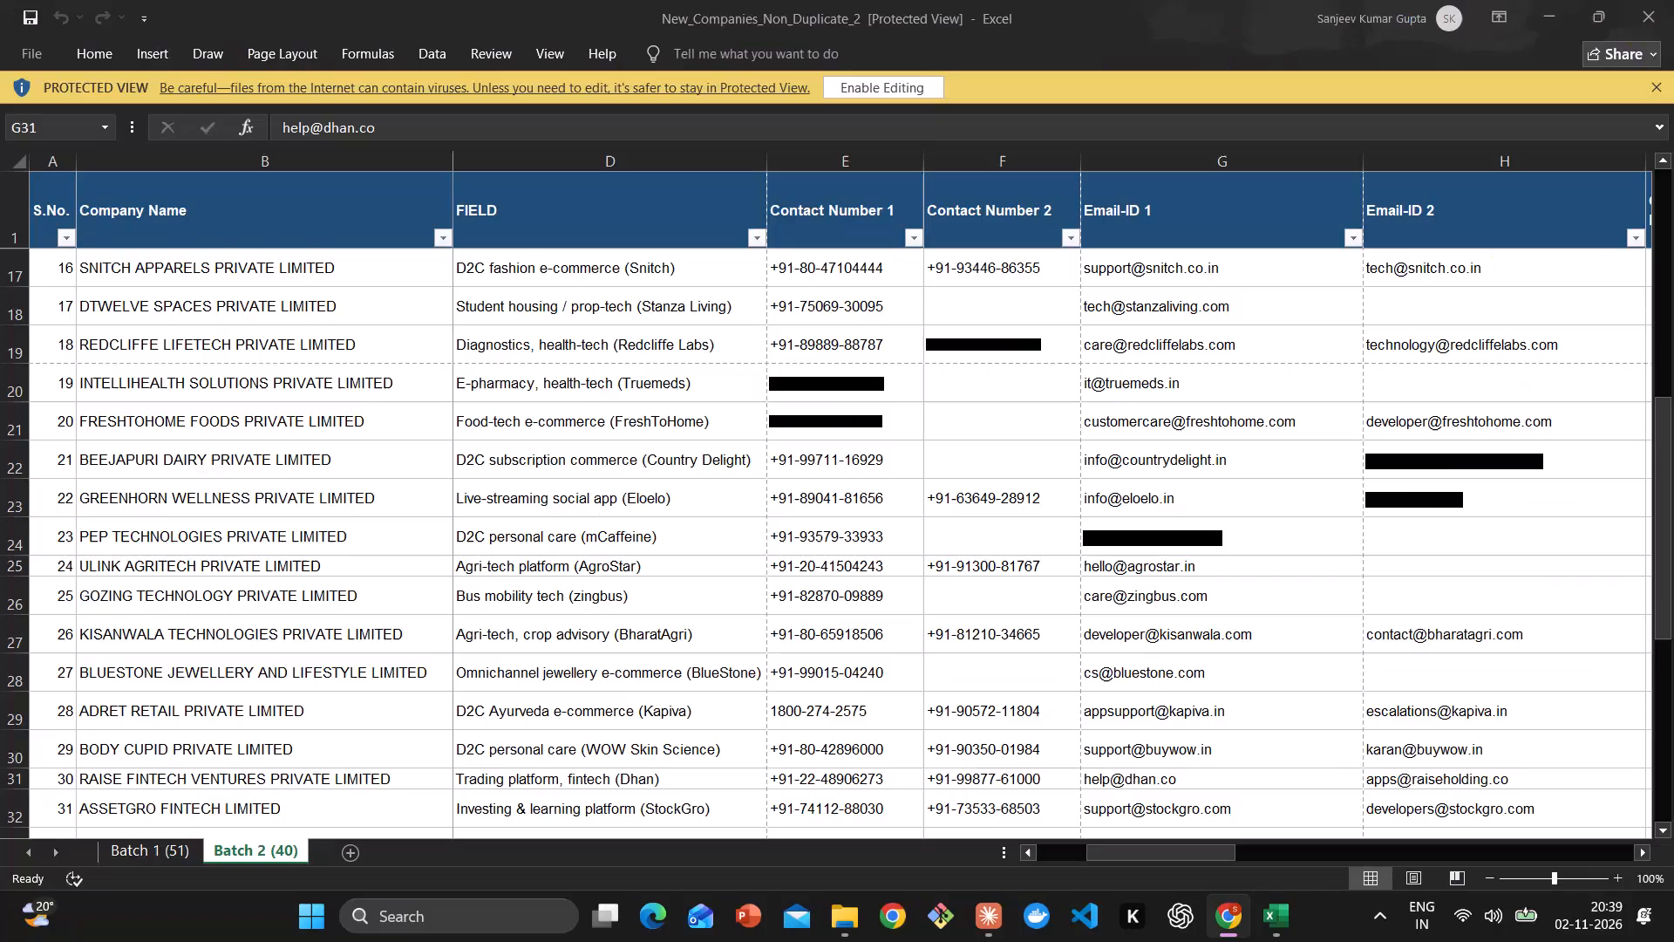
pyautogui.hotkey('alt', 'Tab')
pyautogui.click(779, 0)
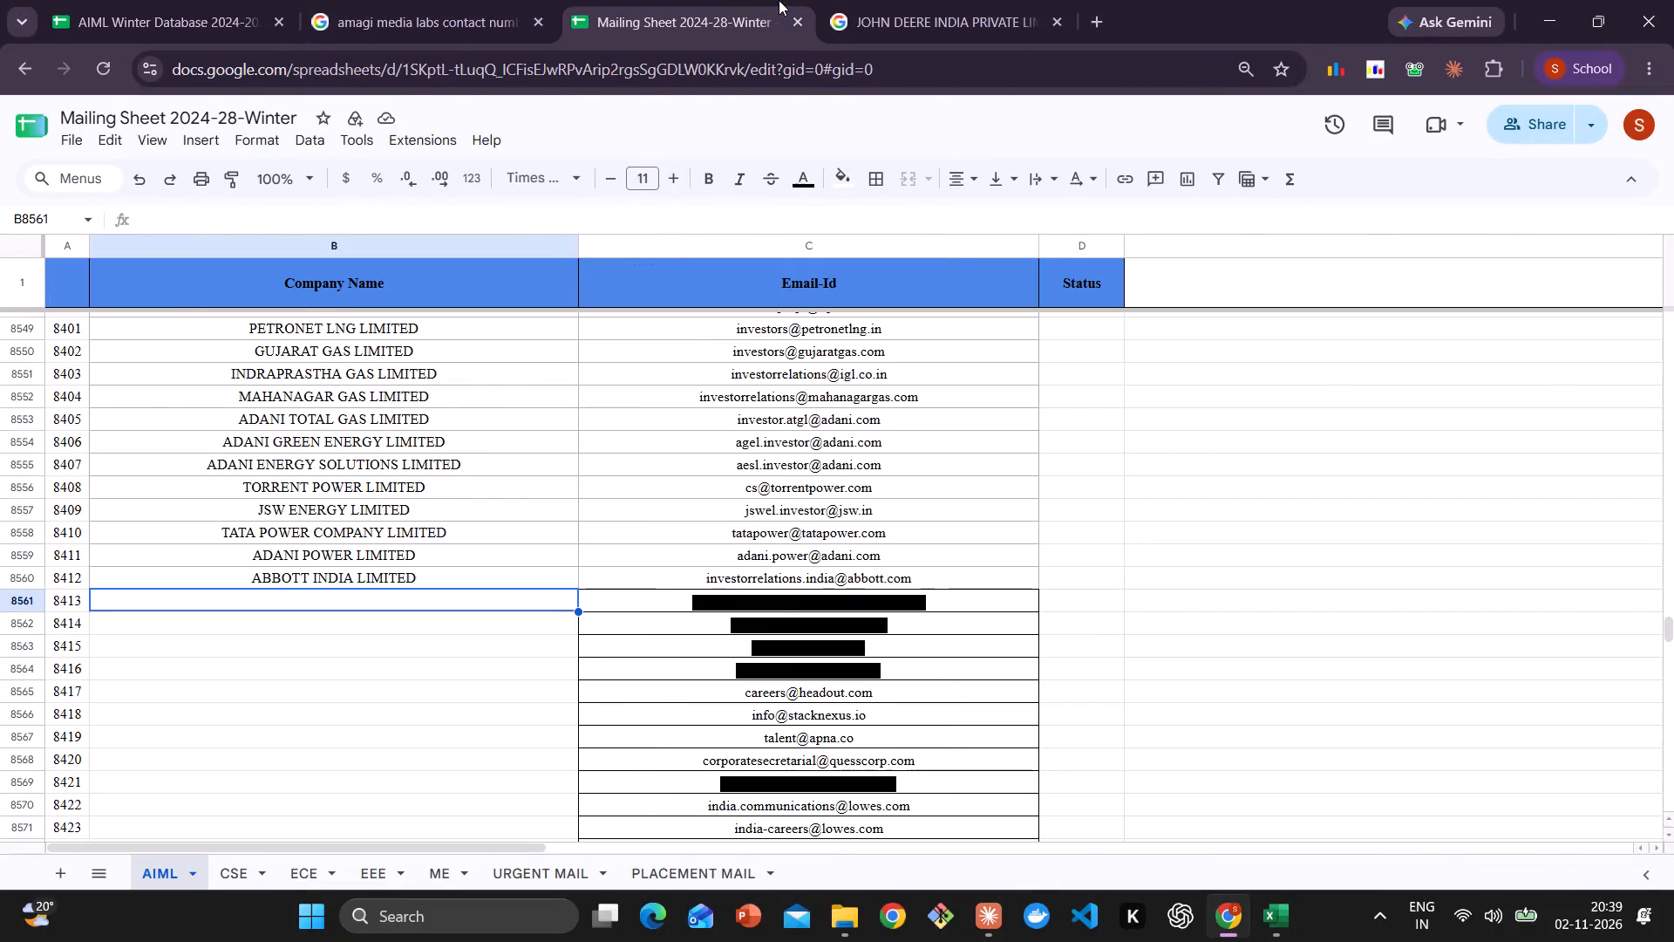
pyautogui.hotkey('ctrl', 'v')
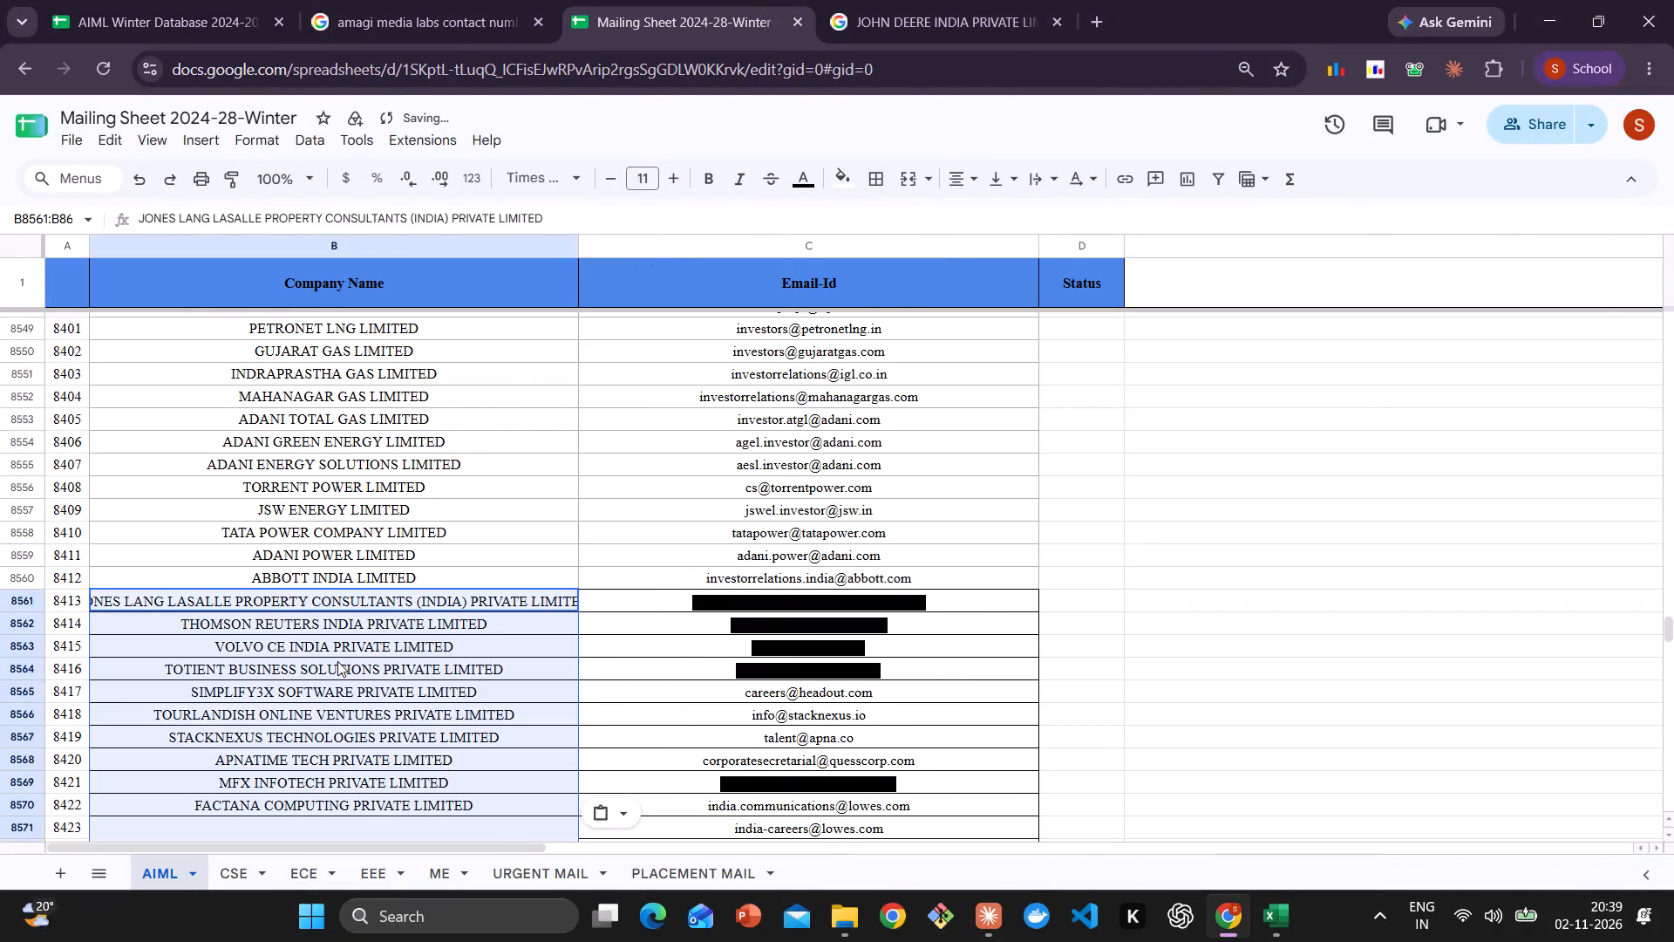
# Clear the company name ITECH BRAINS IOT SERVICES LLP from row 8661, below the last Email-Id row.
pyautogui.scroll(-11, 493, 626)
pyautogui.scroll(1, 493, 626)
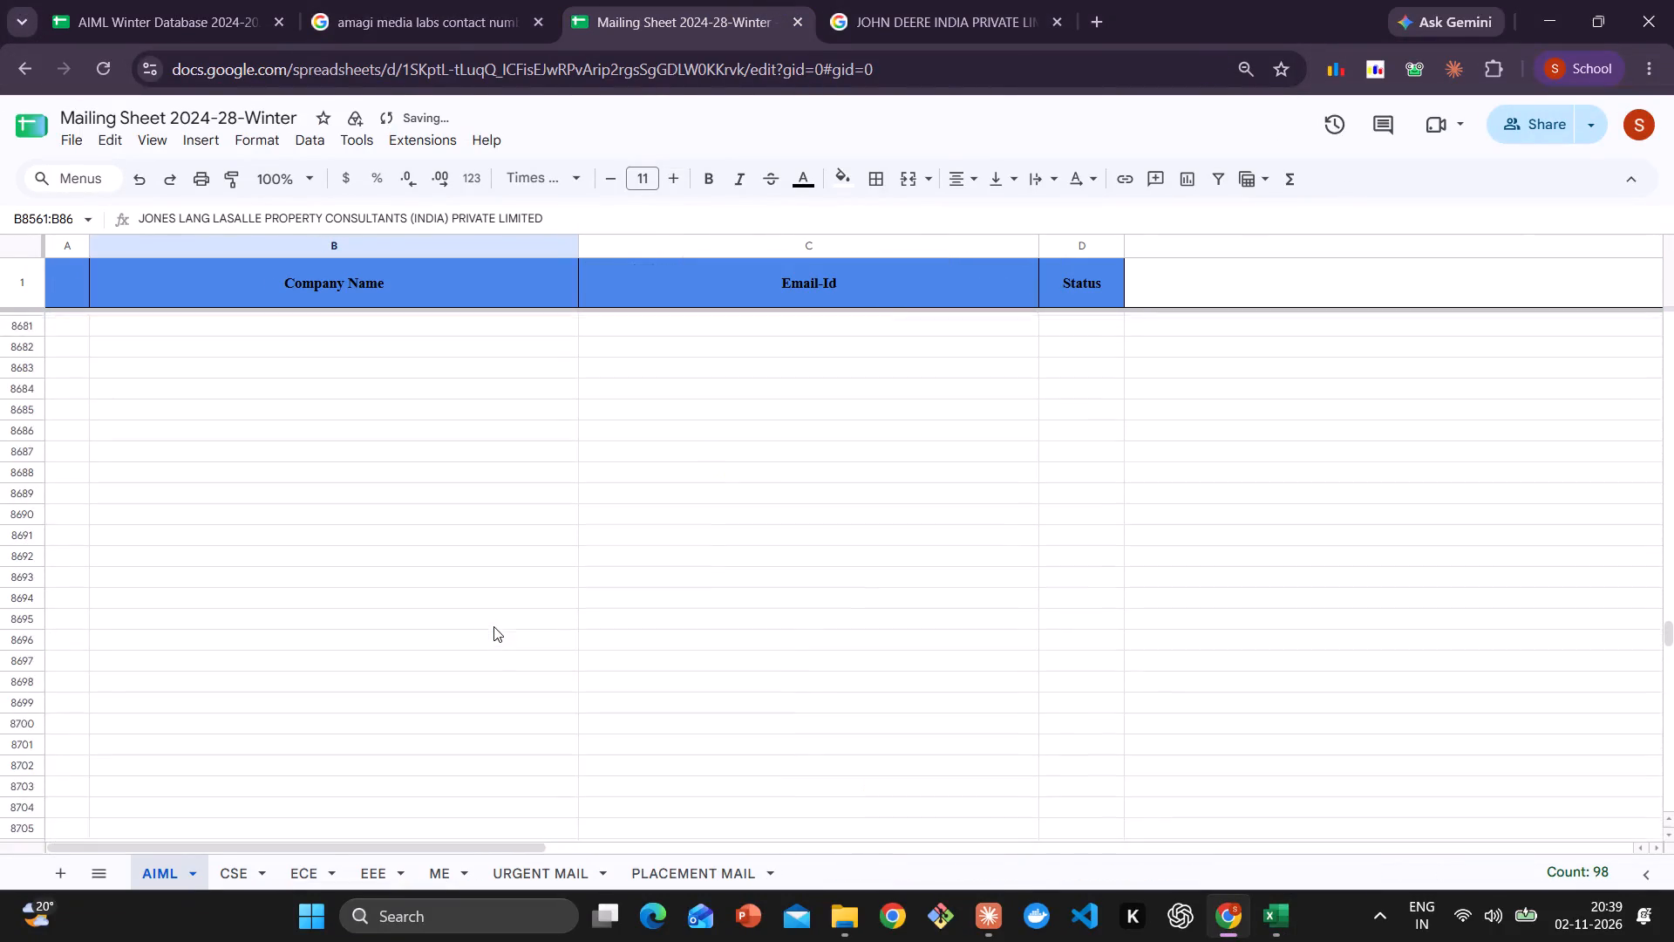
pyautogui.scroll(4, 493, 626)
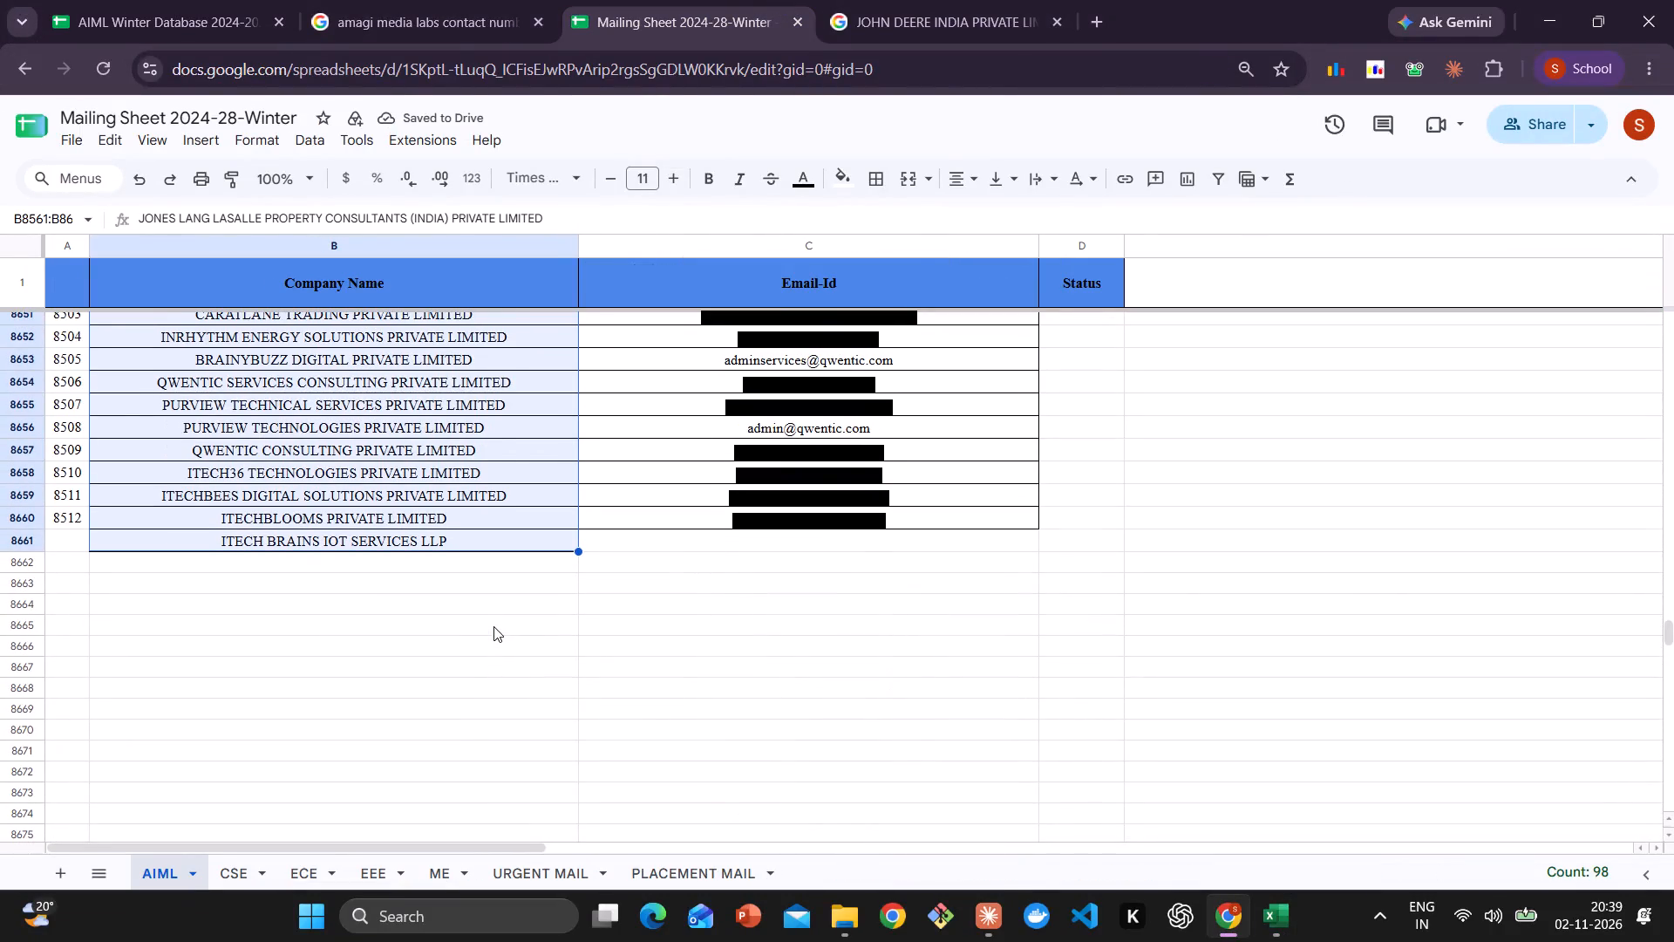
pyautogui.click(408, 545)
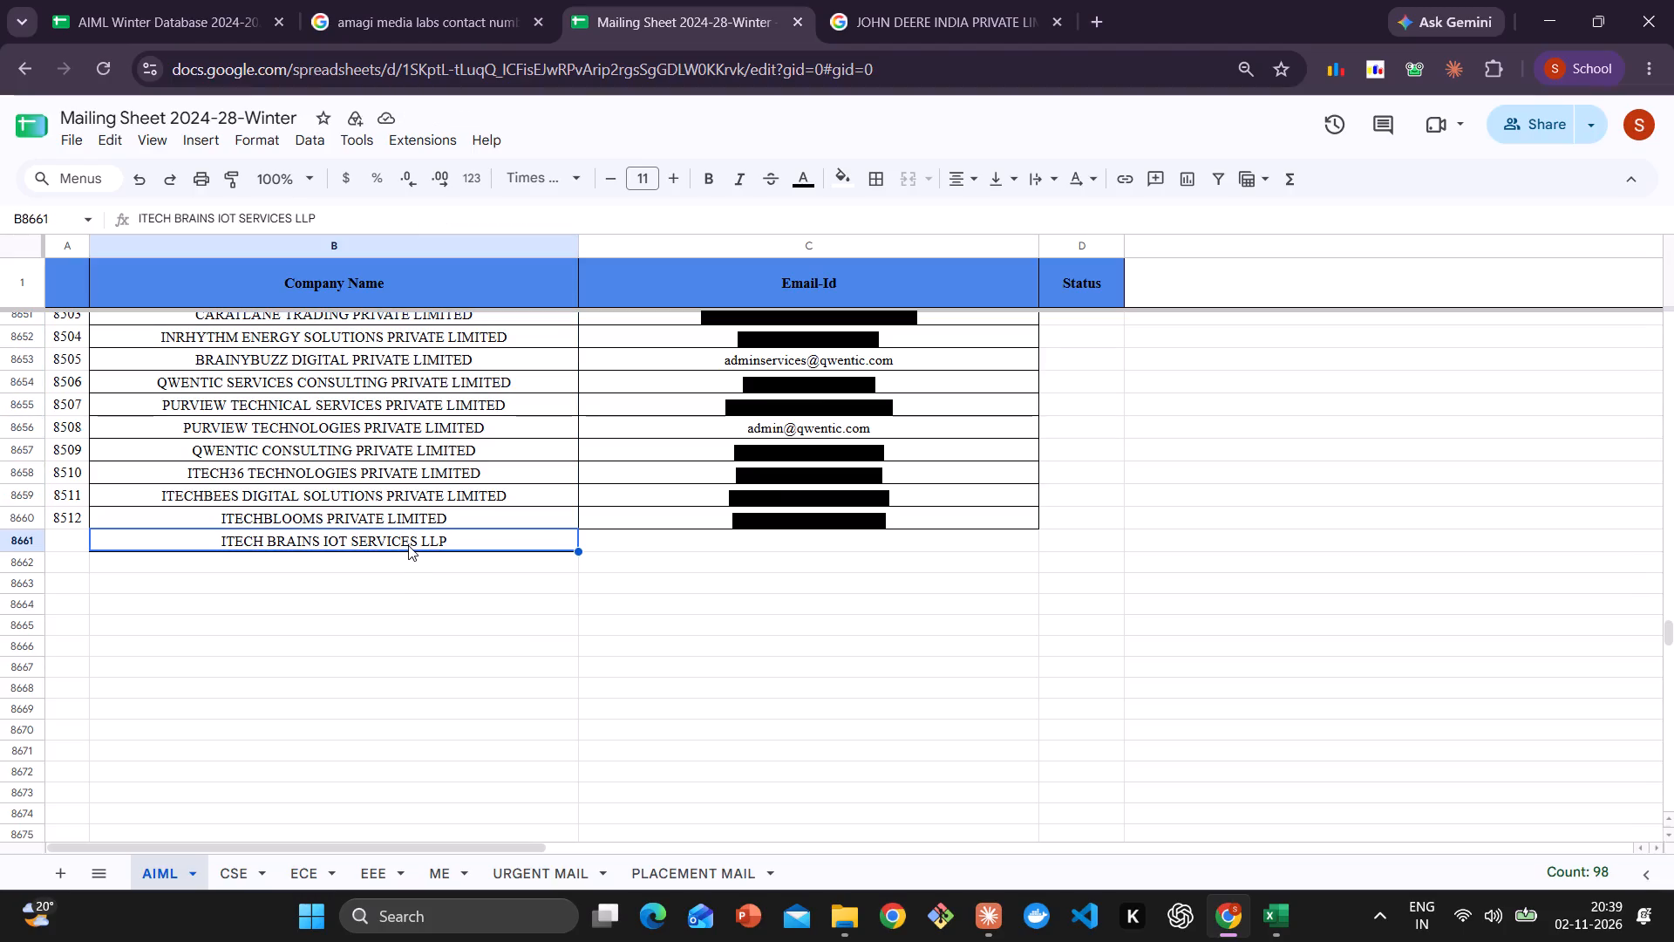
pyautogui.press('BackSpace')
# Compare the company and email rows in the AIML Winter Database with those pasted in the Mailing Sheet's AIML sheet.
pyautogui.hotkey('alt', 'Tab')
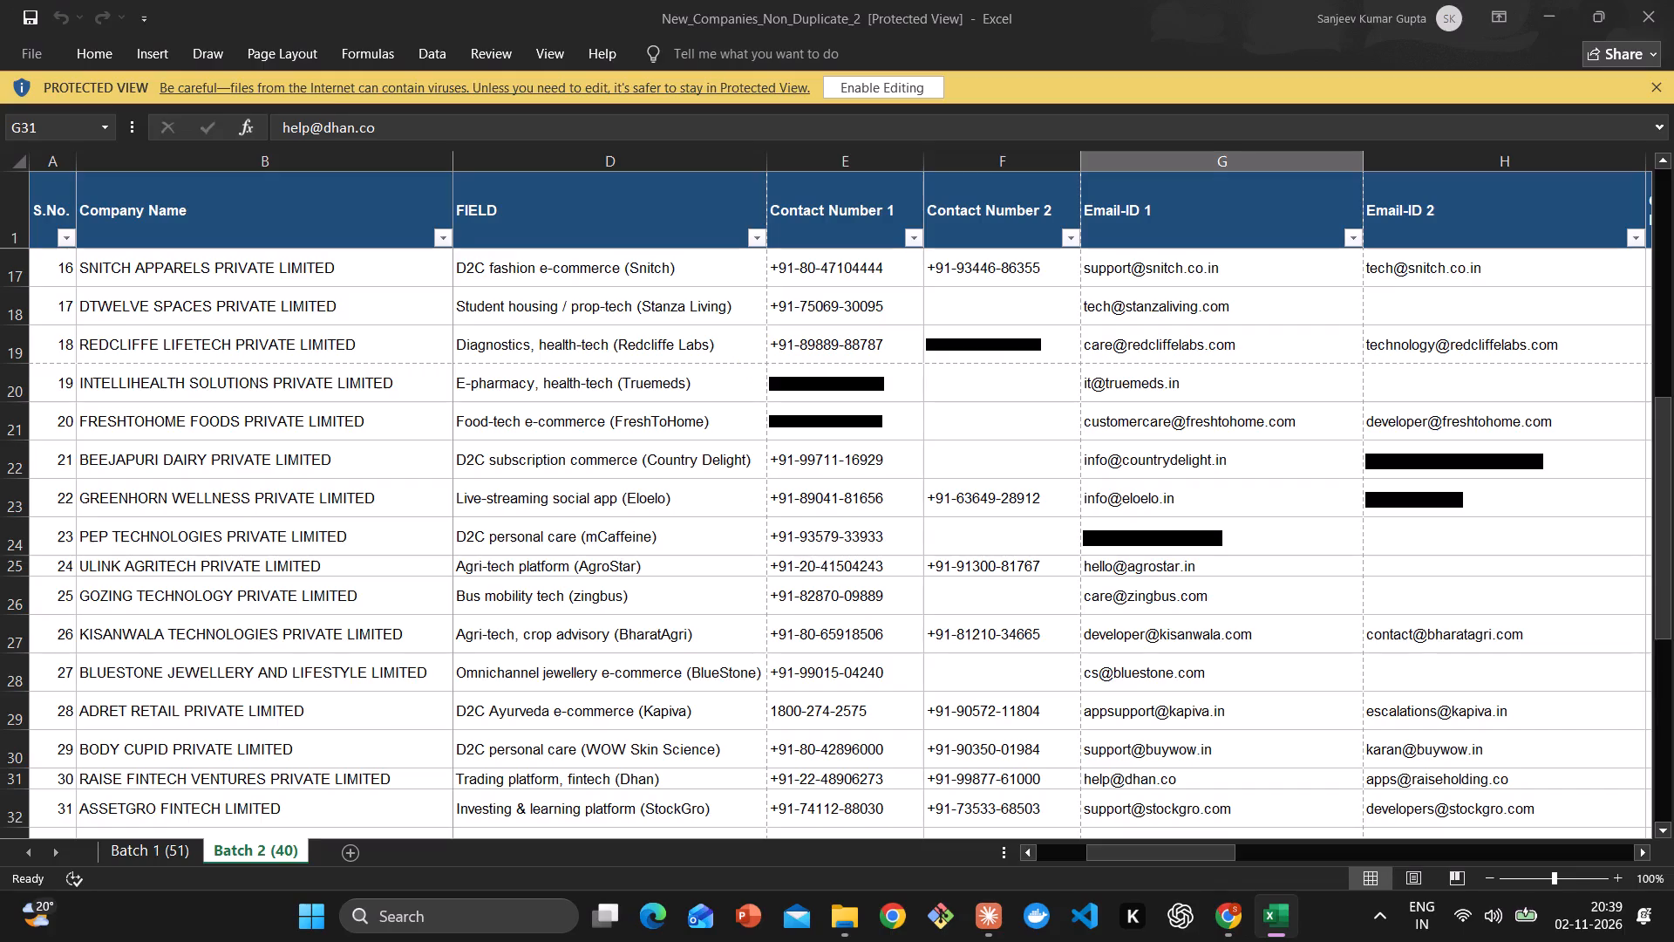
pyautogui.hotkey('alt', 'Tab')
pyautogui.click(150, 0)
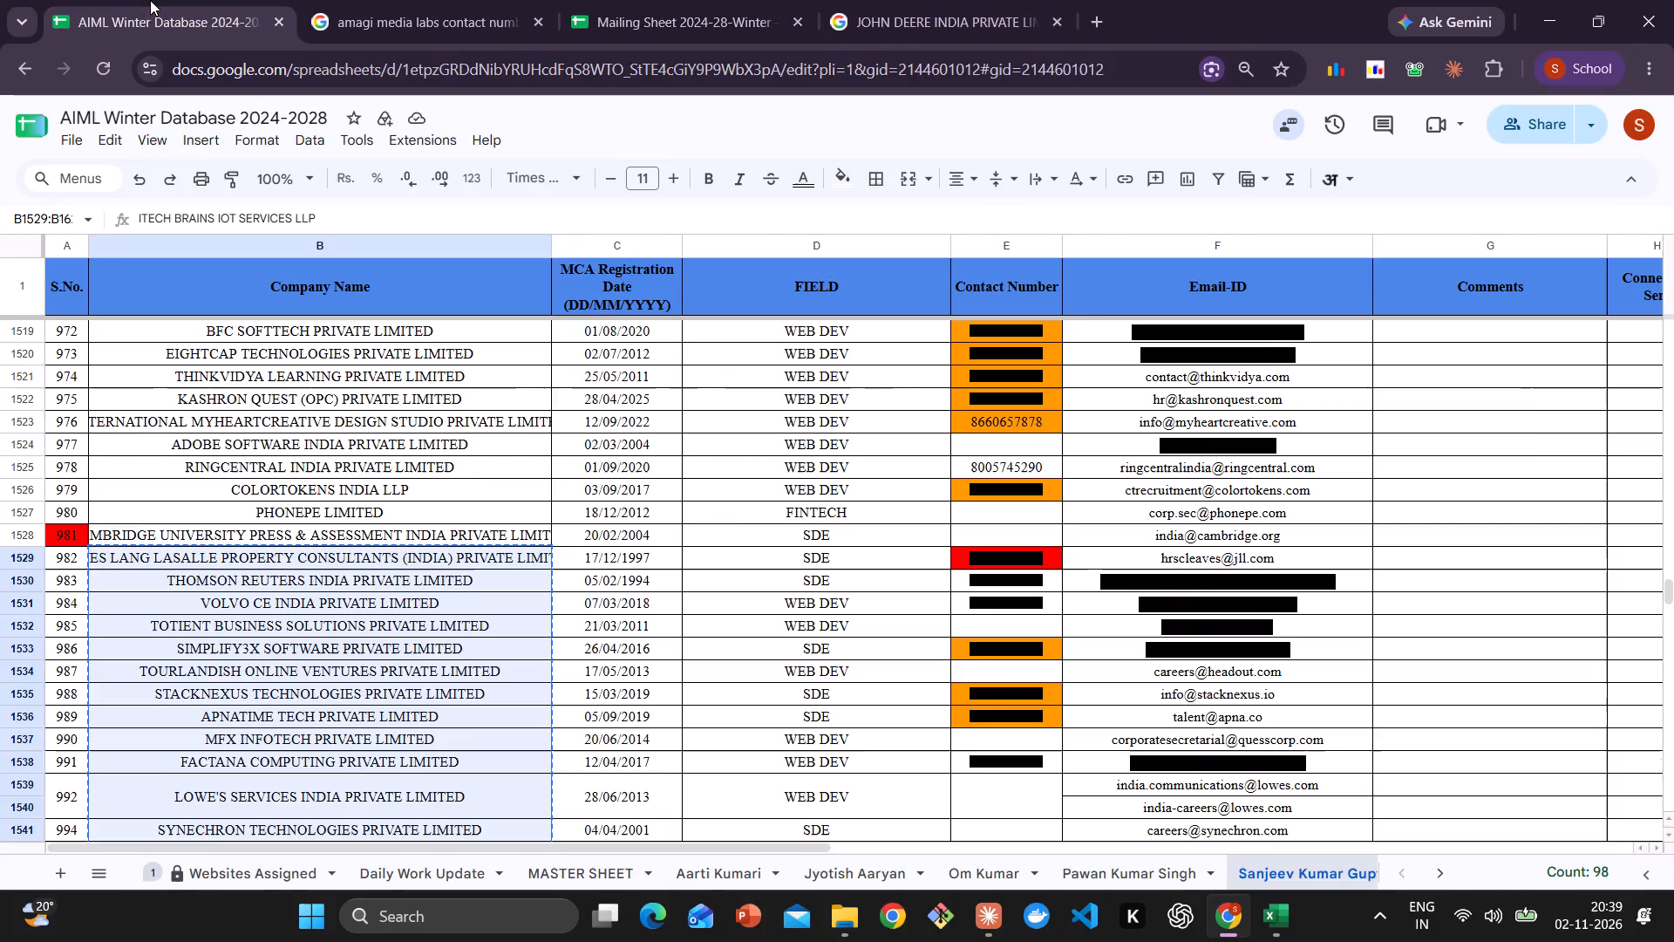
pyautogui.hotkey('alt', 'Tab')
pyautogui.hotkey('alt', 'Tab')
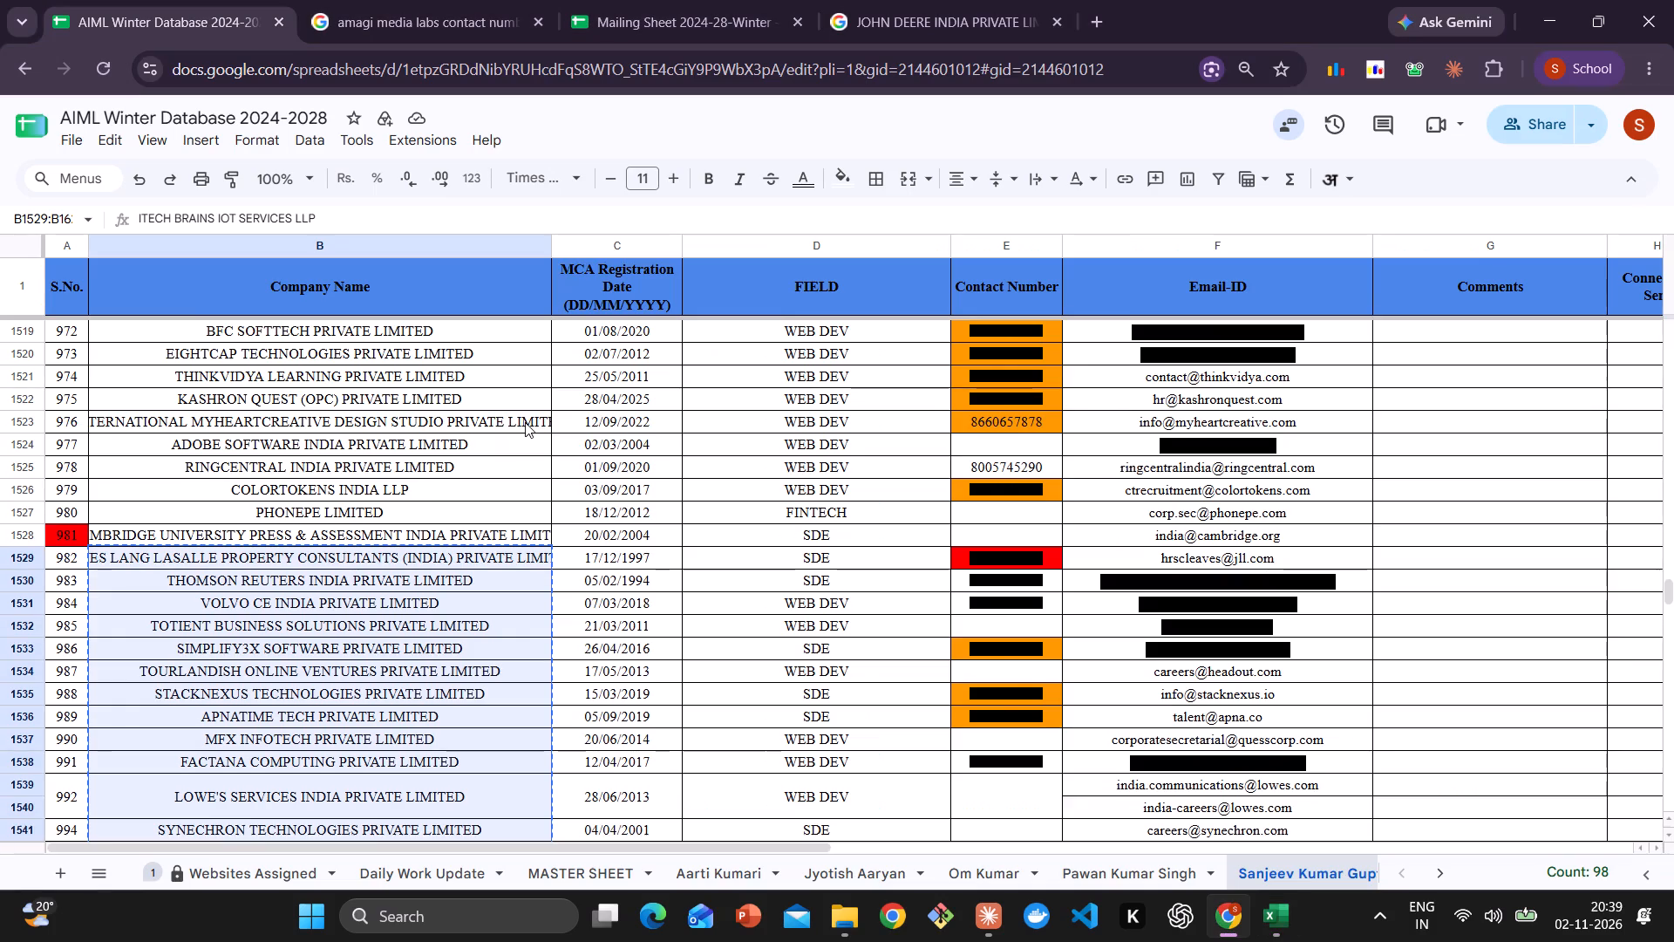
pyautogui.scroll(-2, 525, 422)
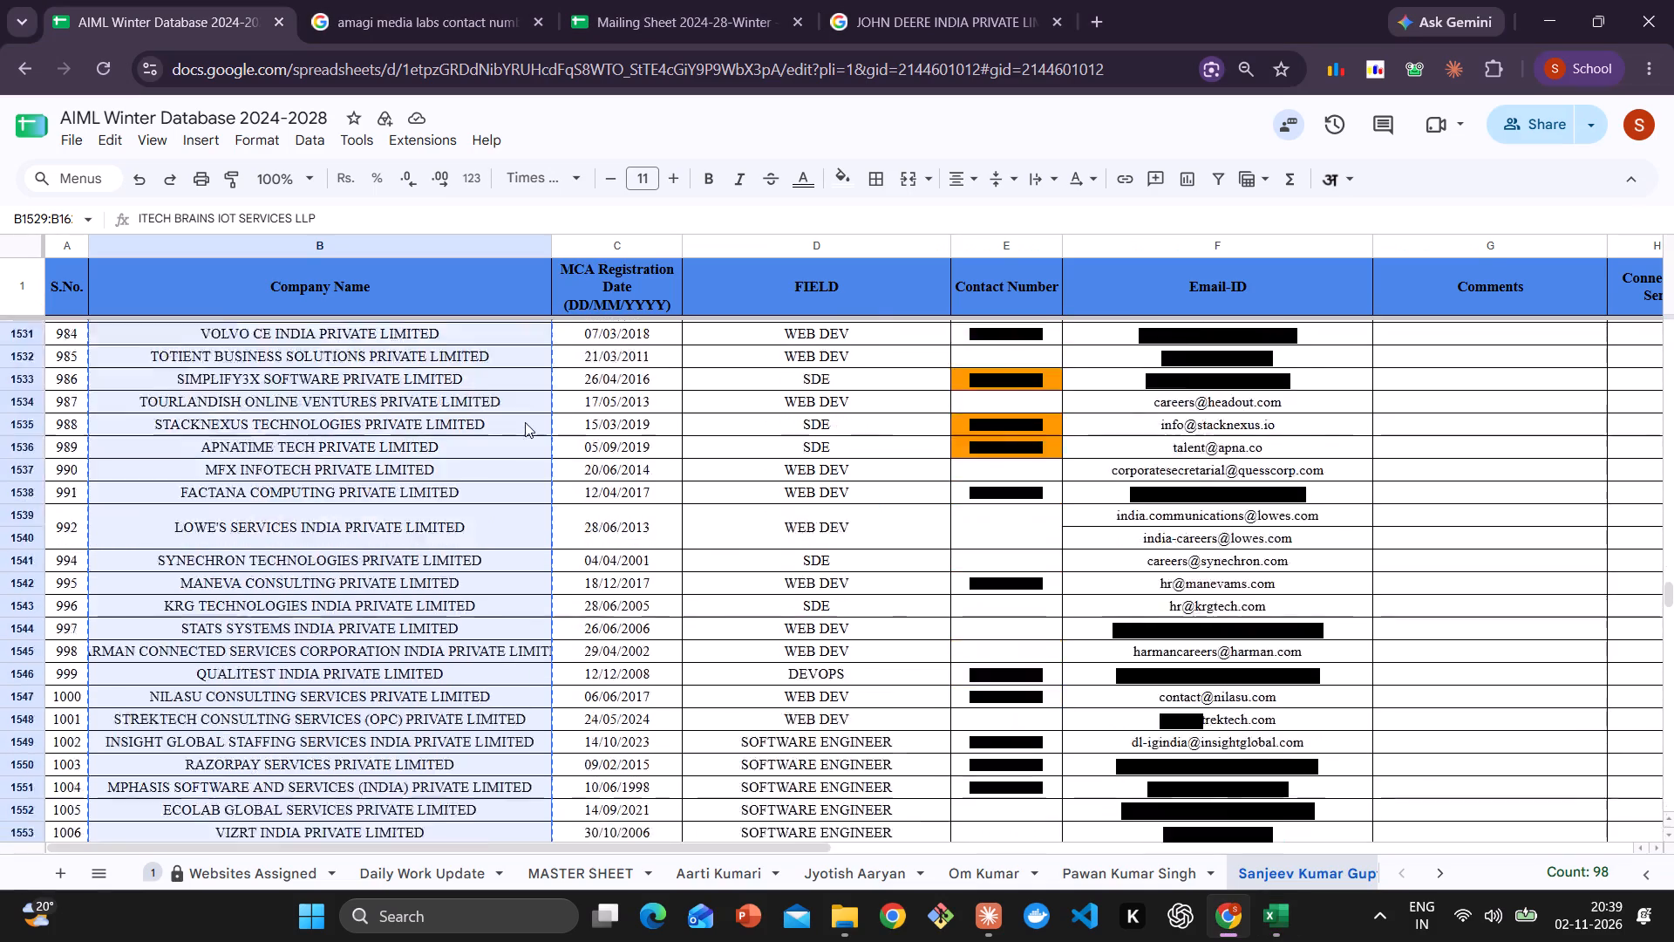
pyautogui.scroll(-1, 525, 422)
pyautogui.click(602, 0)
pyautogui.scroll(16, 640, 427)
pyautogui.scroll(-2, 640, 427)
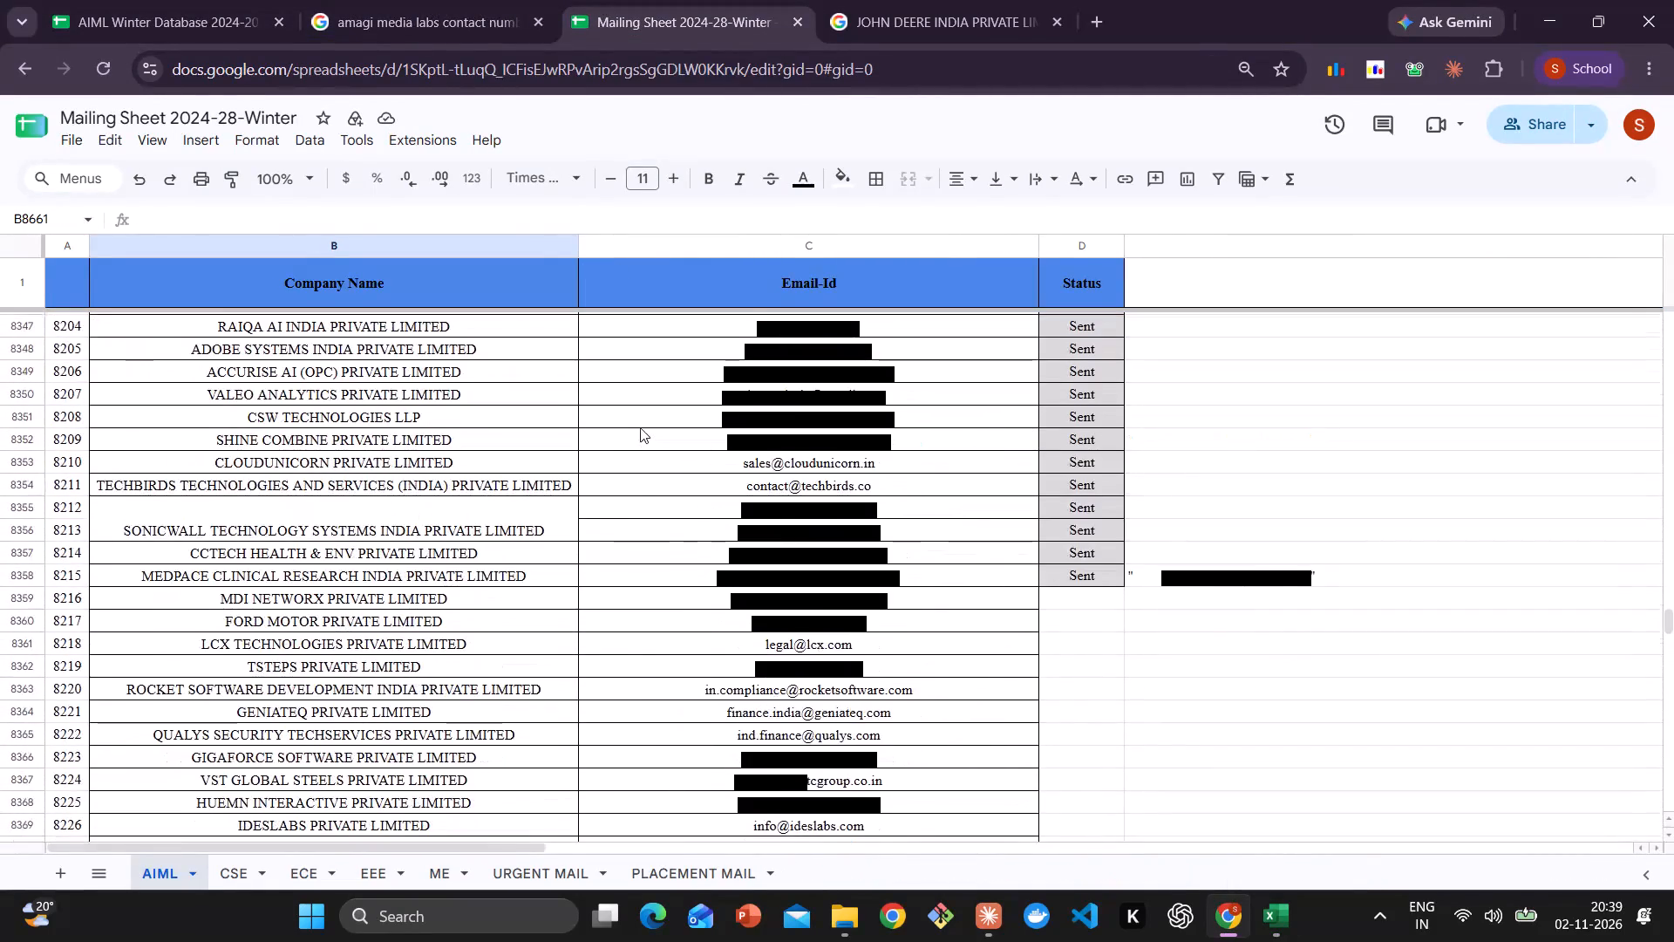
pyautogui.scroll(-6, 640, 427)
pyautogui.scroll(2, 640, 427)
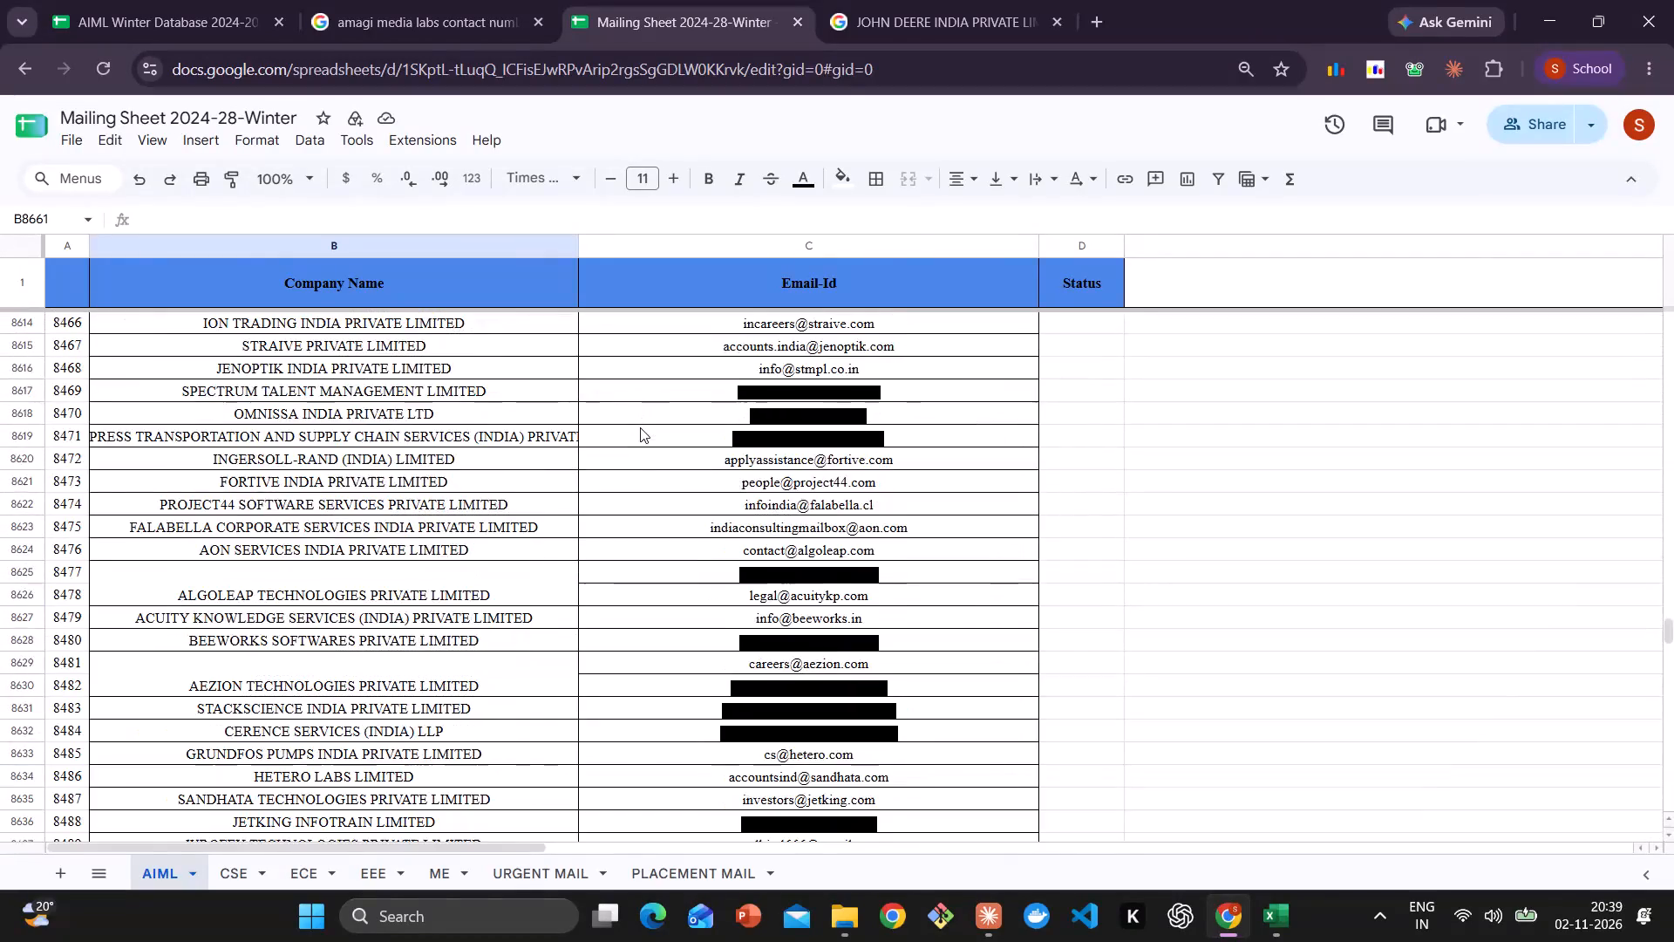
pyautogui.scroll(-5, 640, 427)
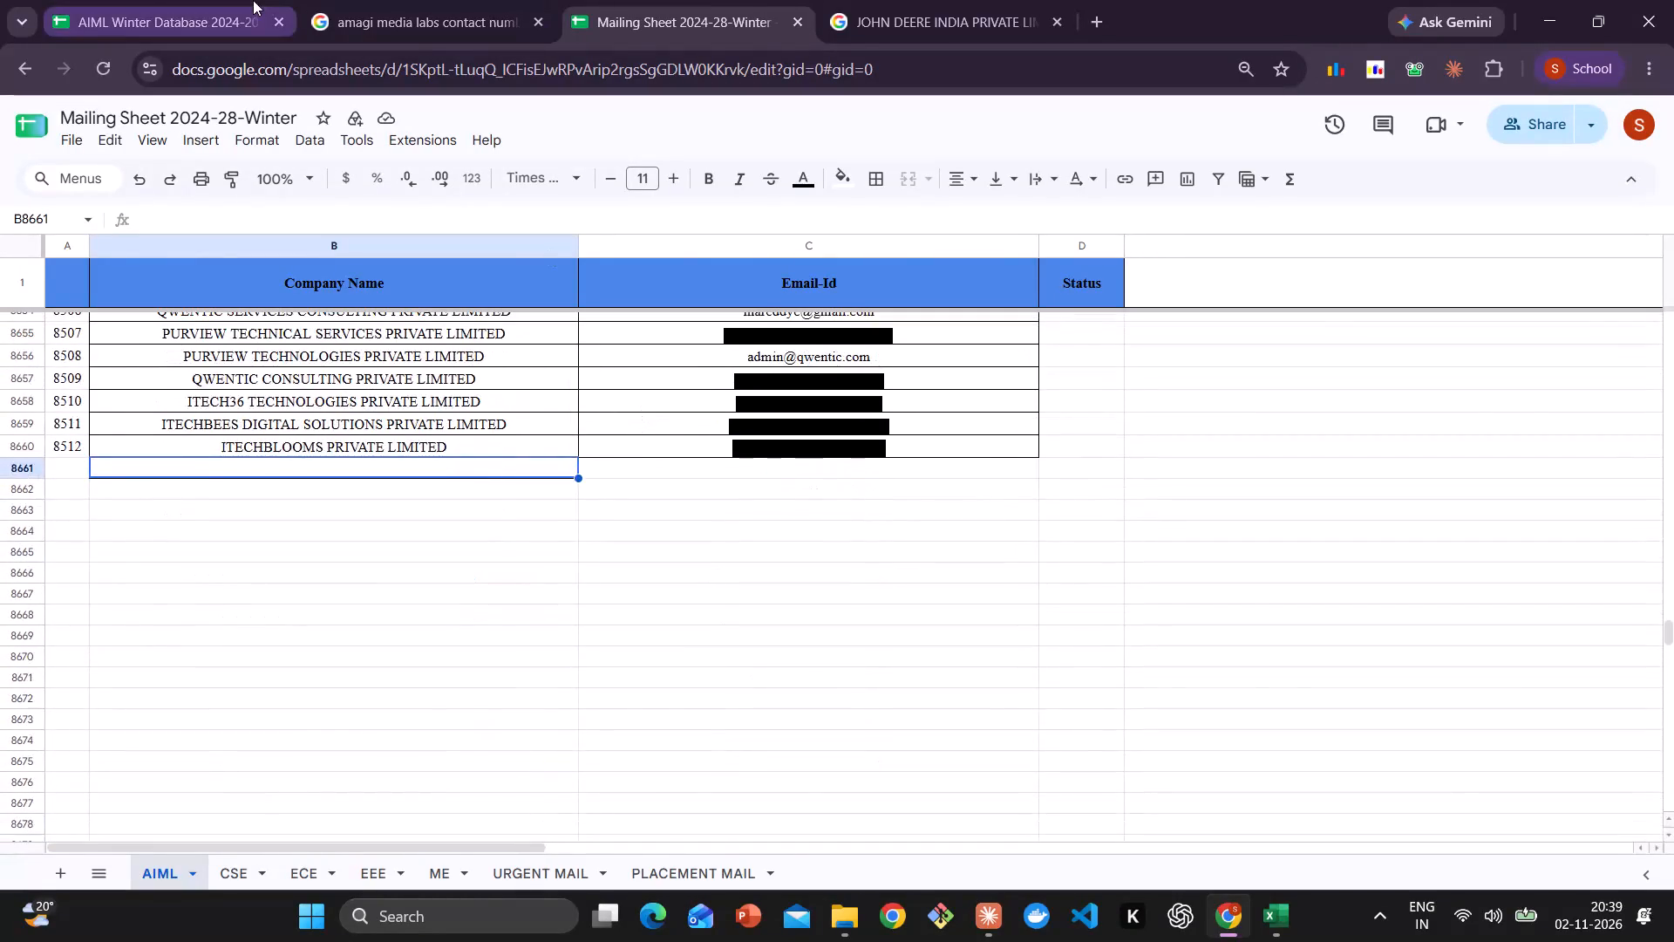
# Fill the S.No. cell of ITECH BRAINS IOT SERVICES LLP in row 1629 of the AIML Winter Database with red.
pyautogui.click(191, 0)
pyautogui.scroll(-3, 761, 748)
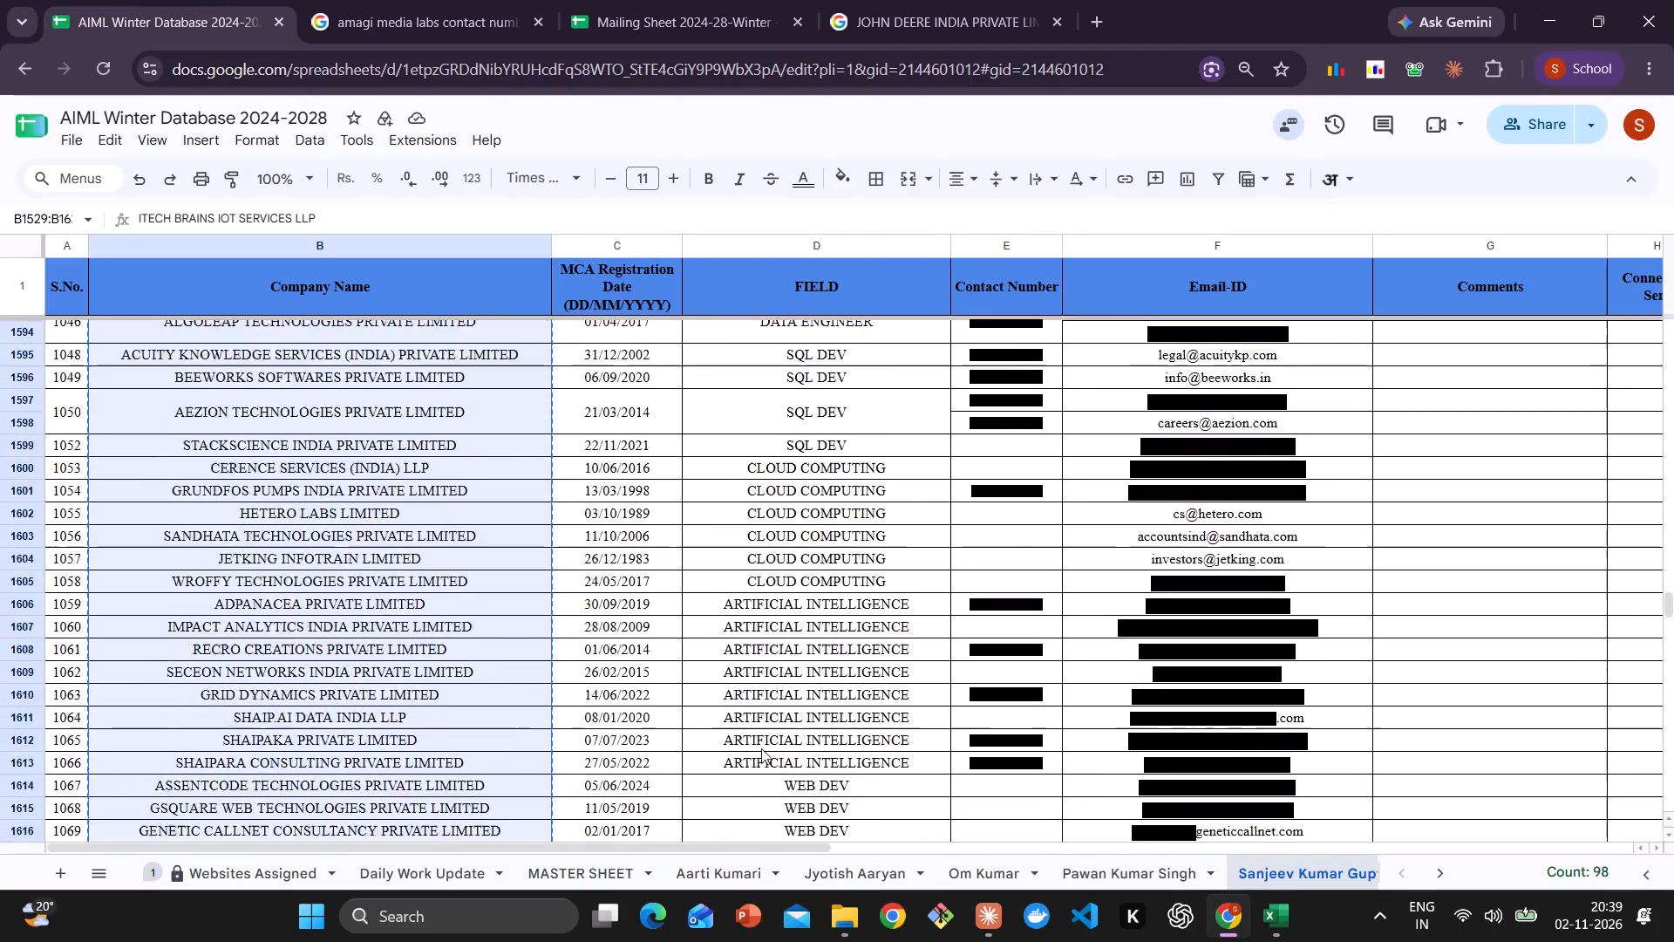
pyautogui.scroll(-5, 761, 748)
pyautogui.scroll(1, 761, 748)
pyautogui.scroll(-1, 248, 673)
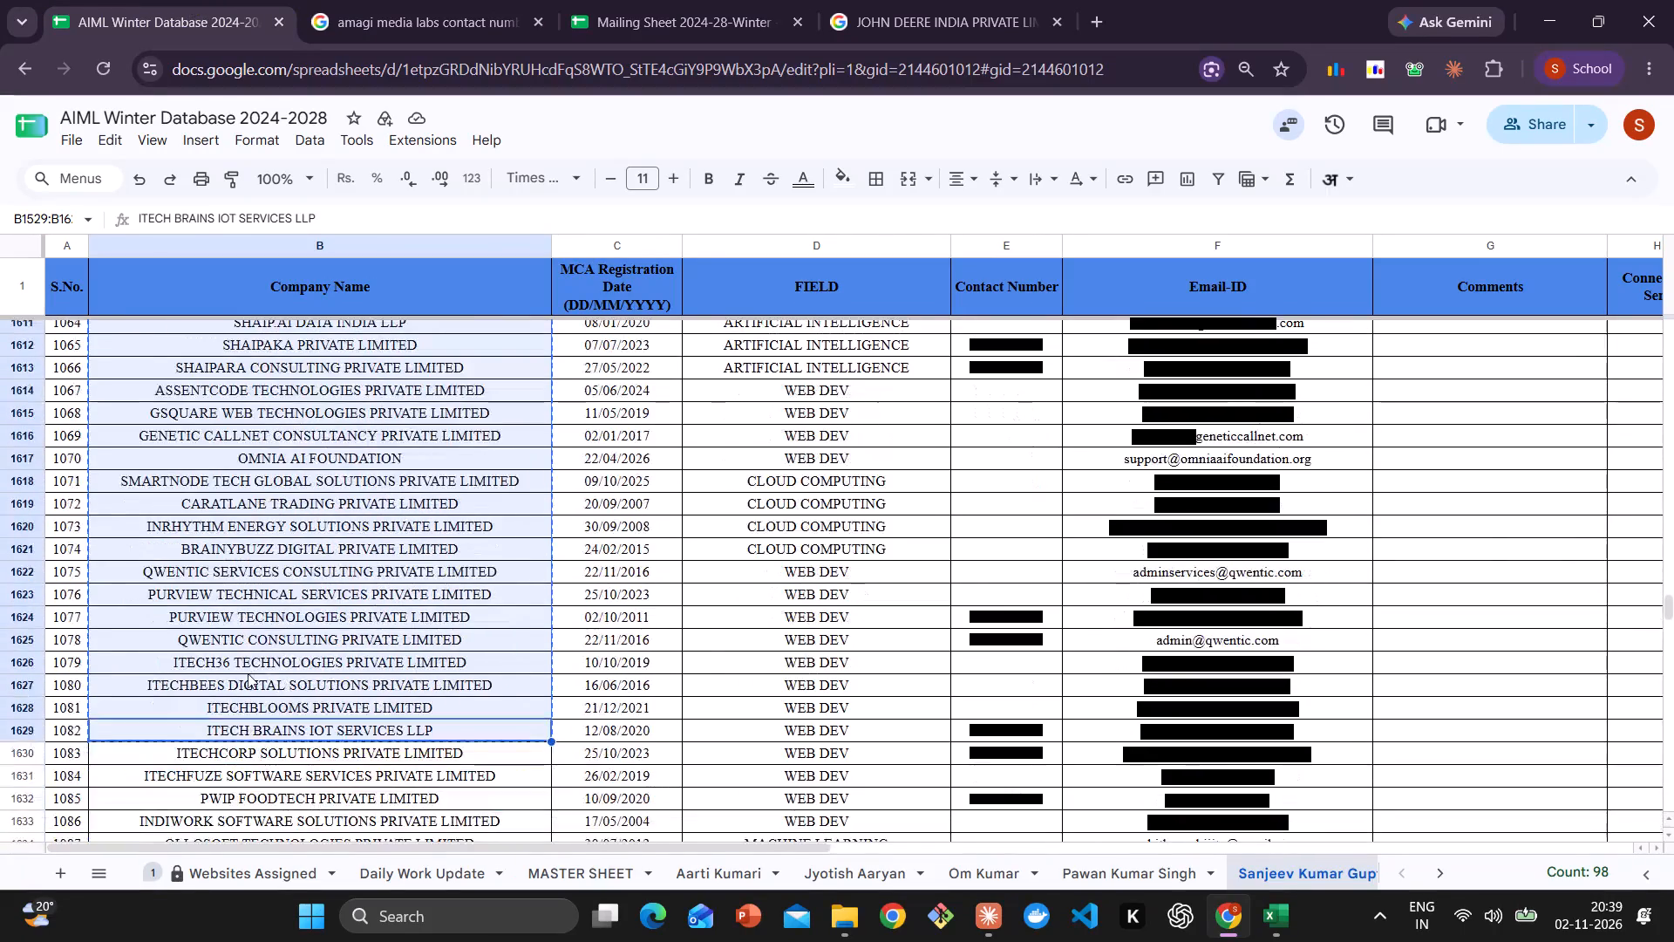
pyautogui.click(66, 737)
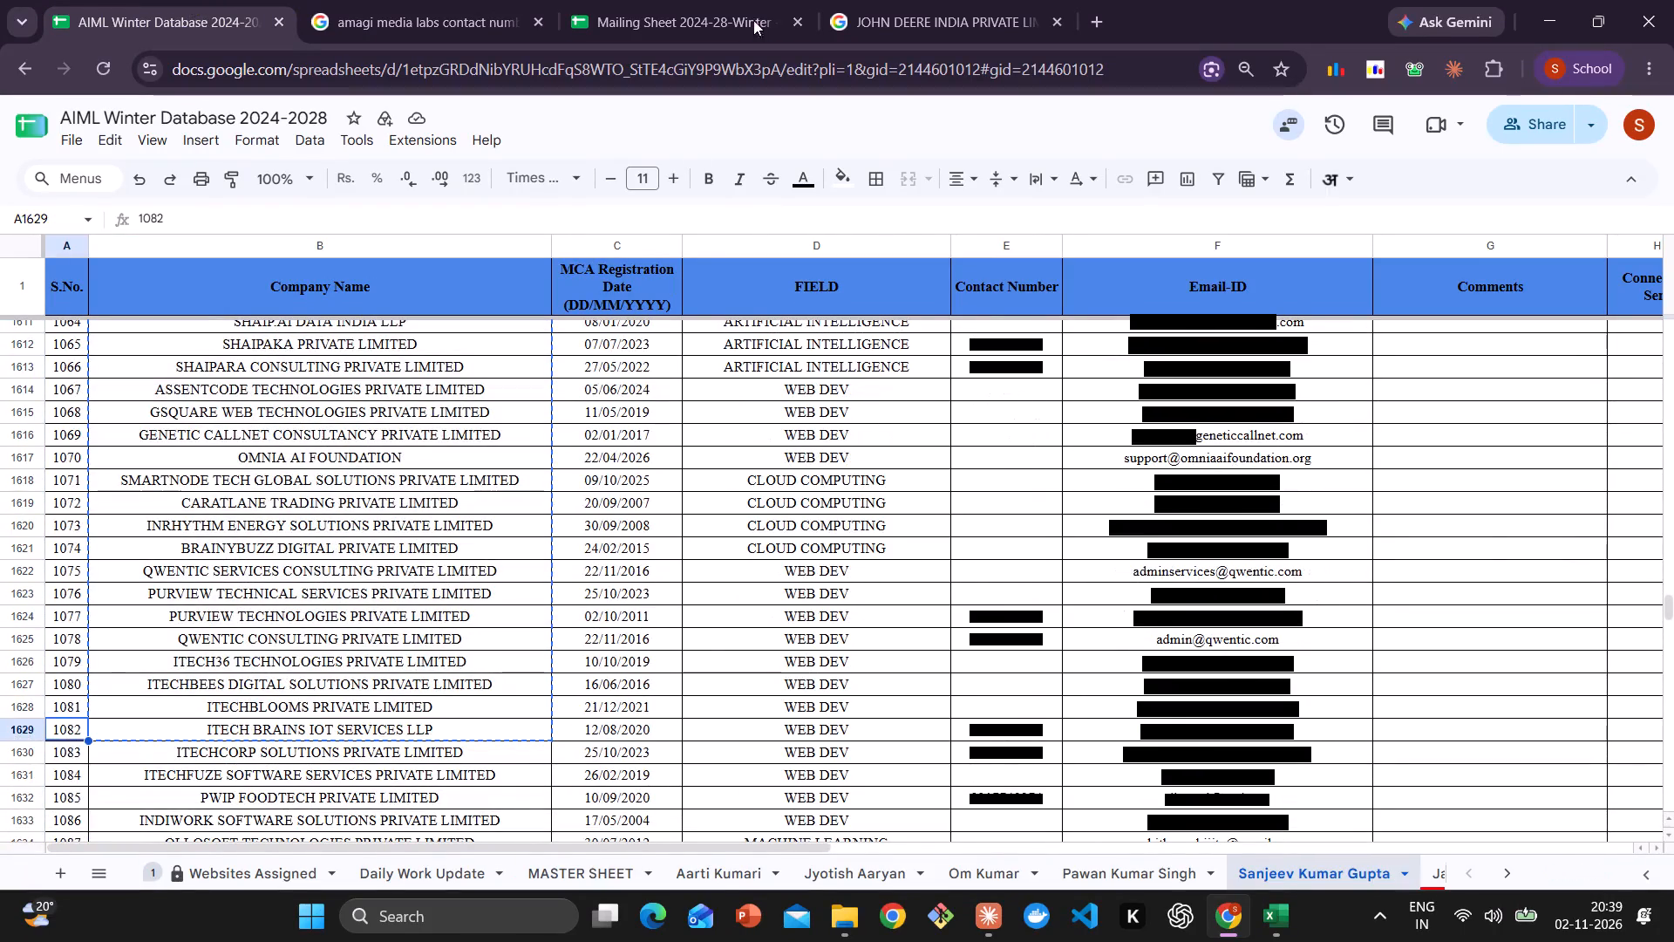
pyautogui.click(847, 180)
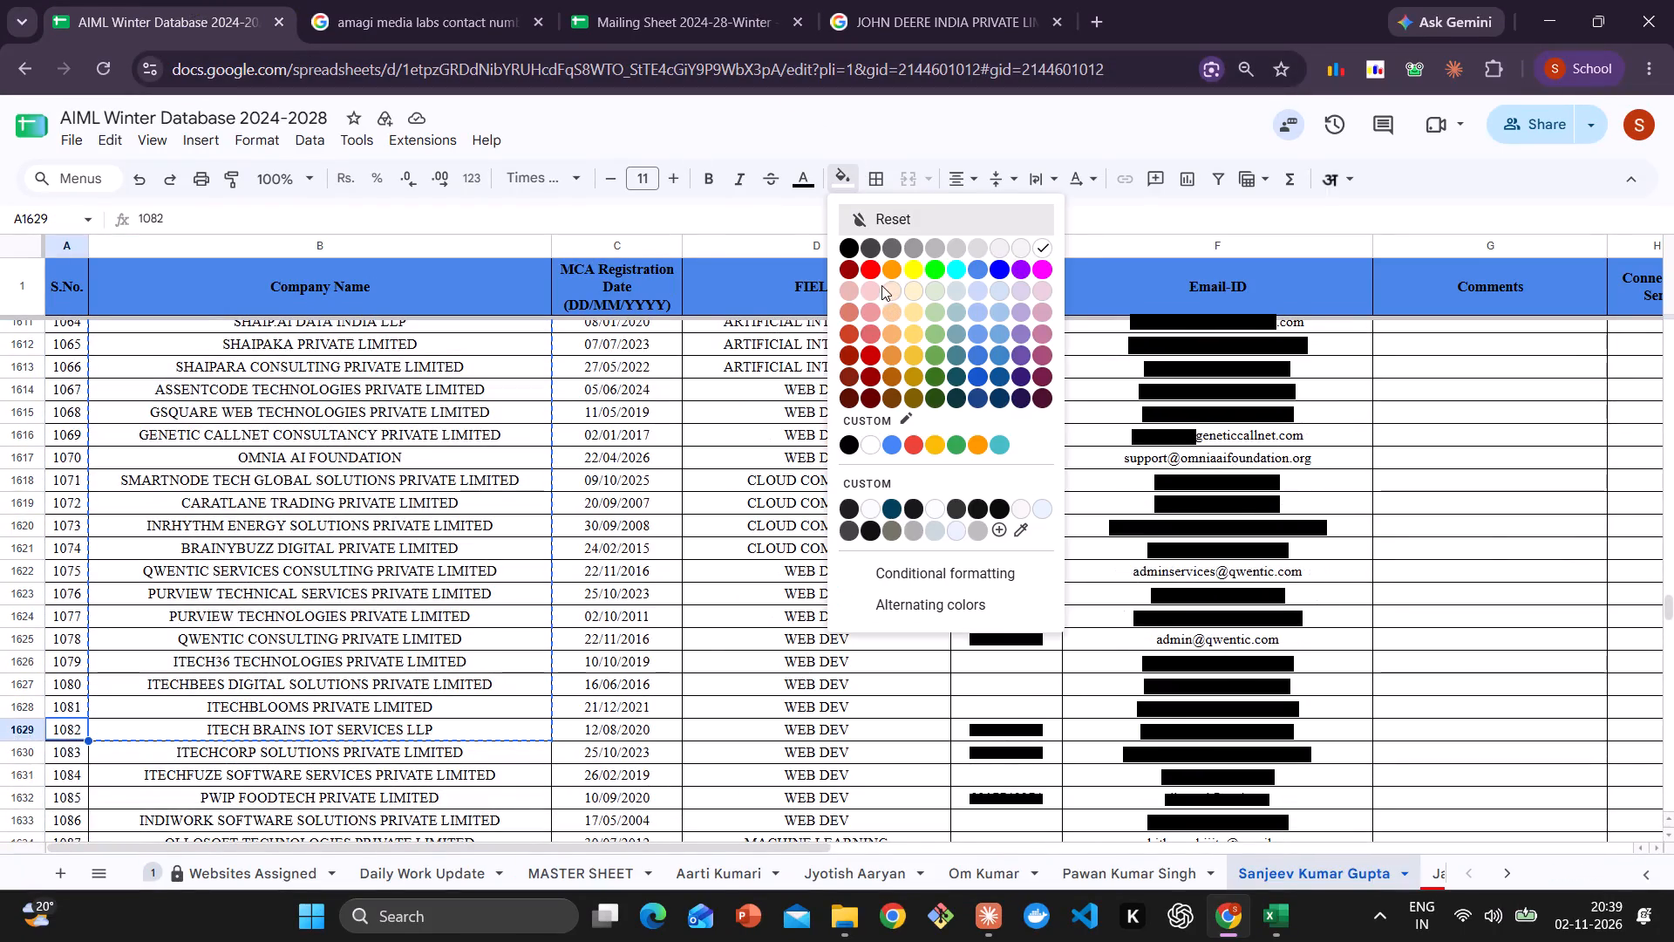
pyautogui.click(874, 282)
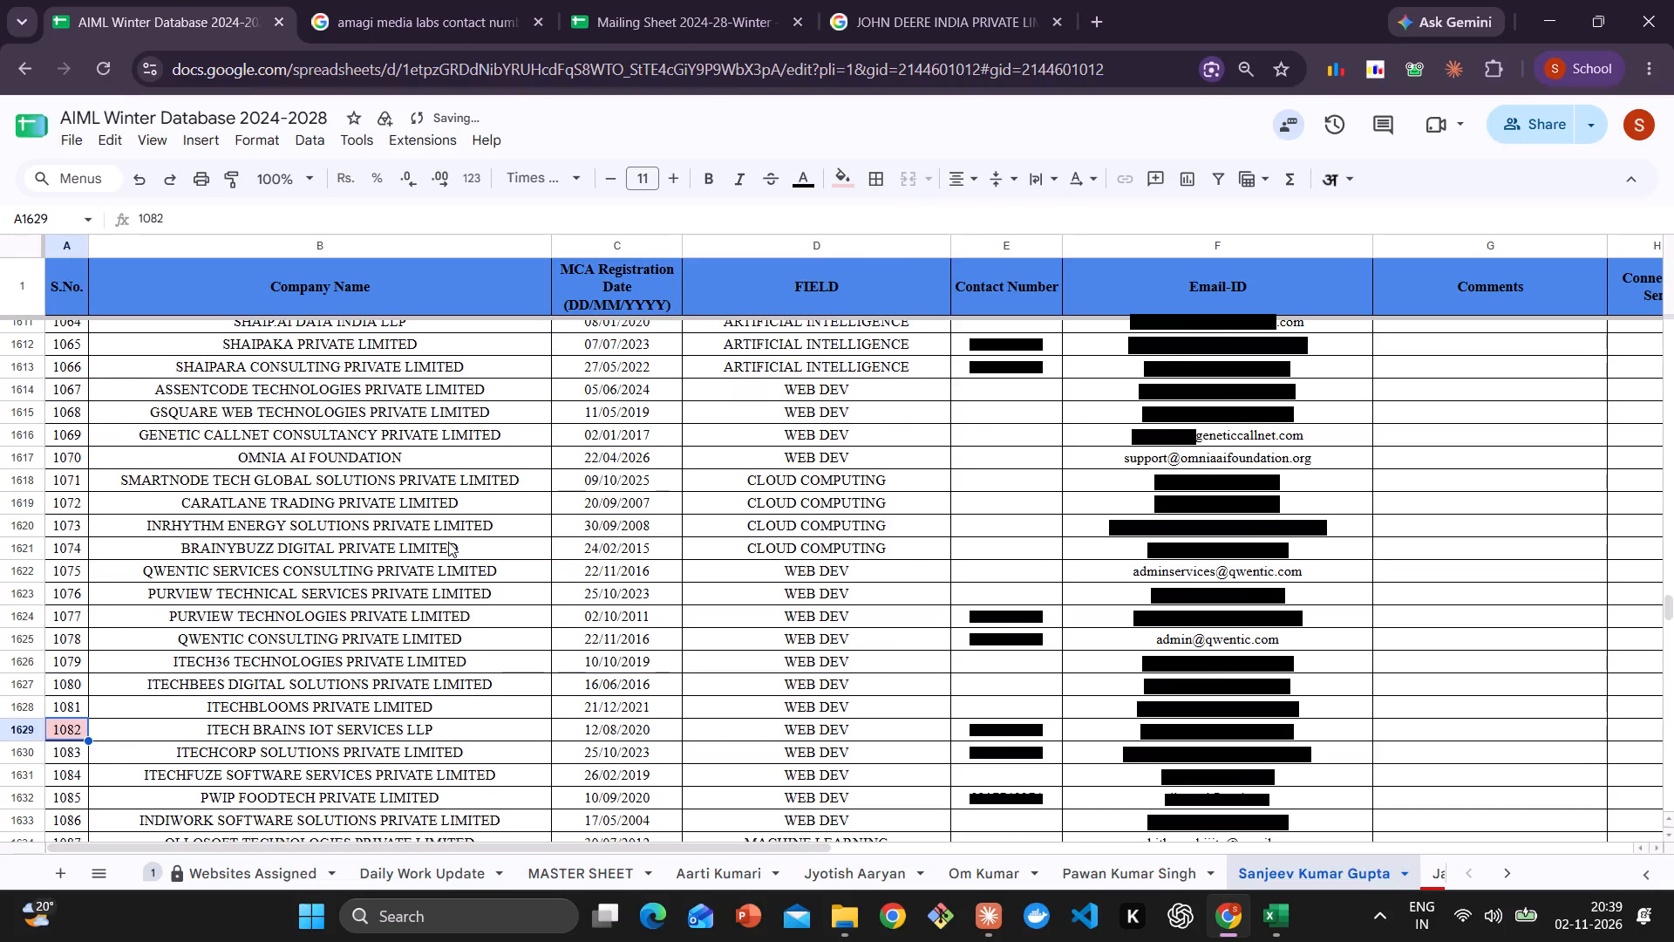
pyautogui.click(70, 720)
pyautogui.click(70, 730)
pyautogui.click(842, 176)
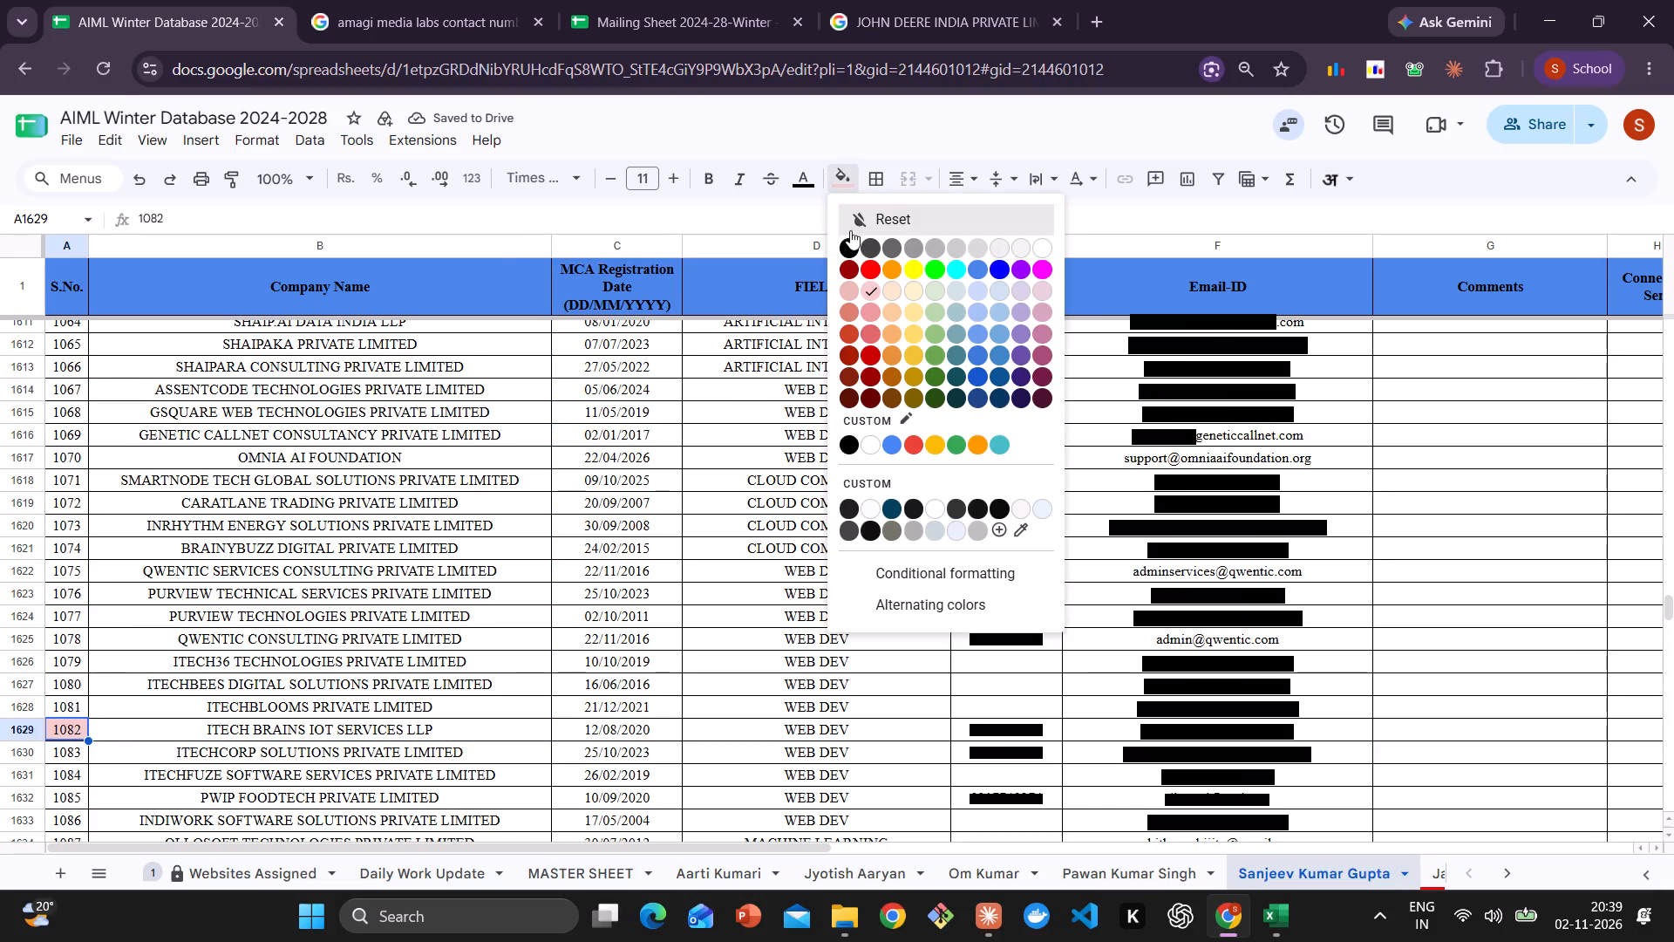
pyautogui.click(872, 265)
# Look over the company rows below row 1629 down to KOMOREBI TECH SOLUTIONS, checking their contact details and formatting.
pyautogui.scroll(-2, 630, 753)
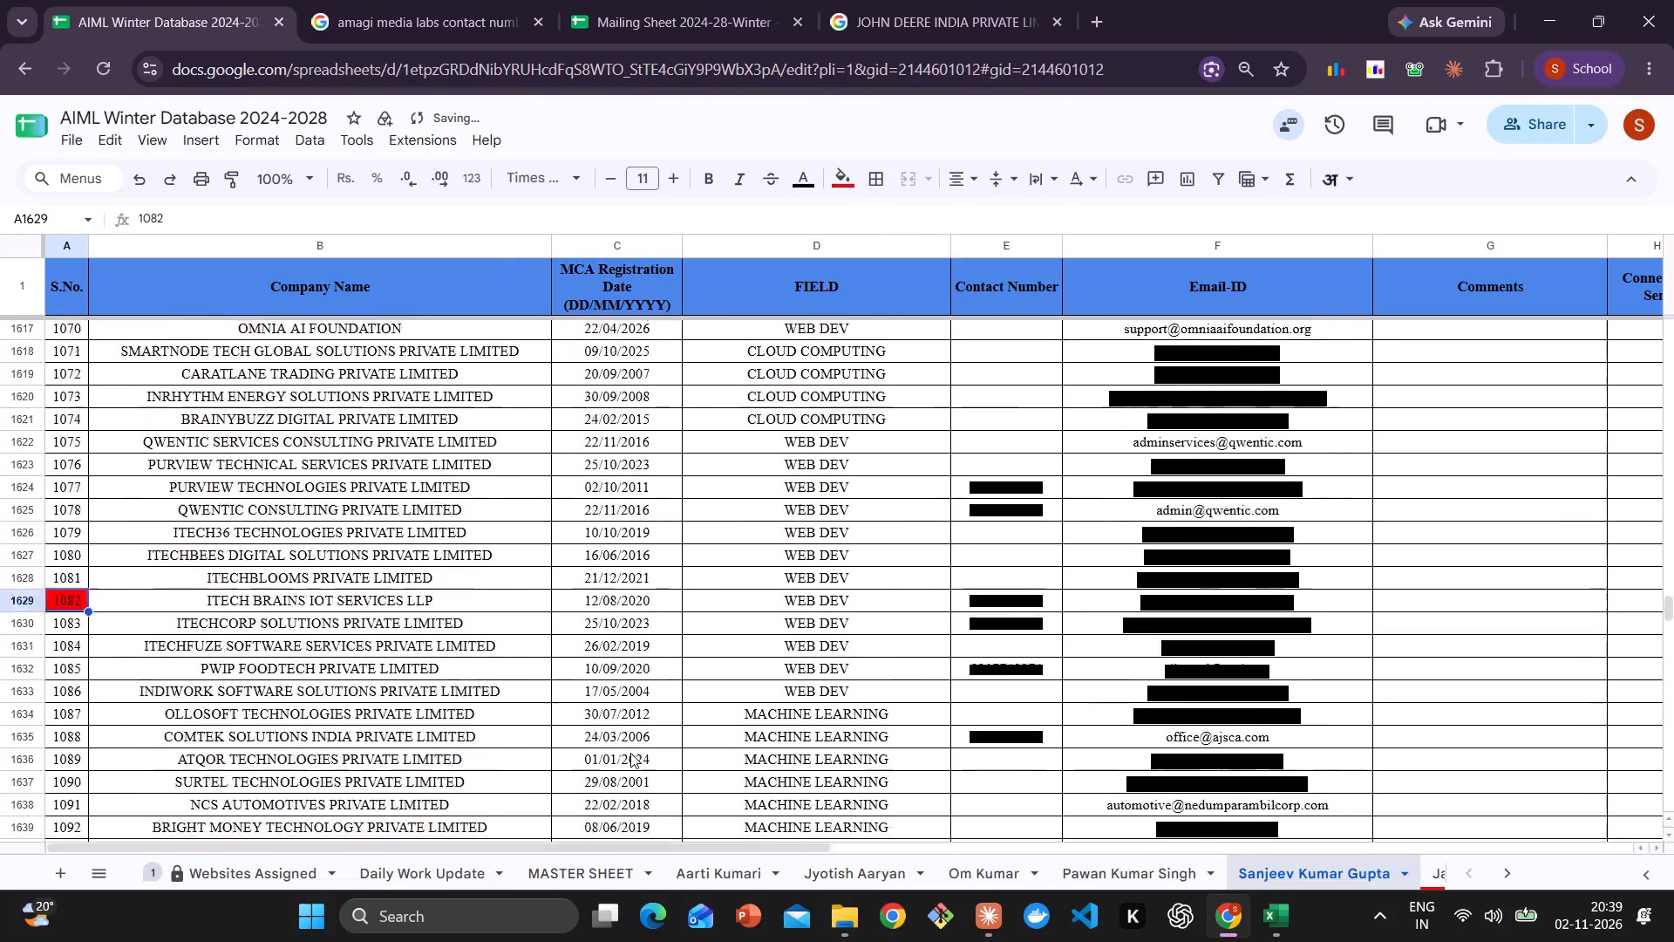
pyautogui.scroll(-16, 630, 753)
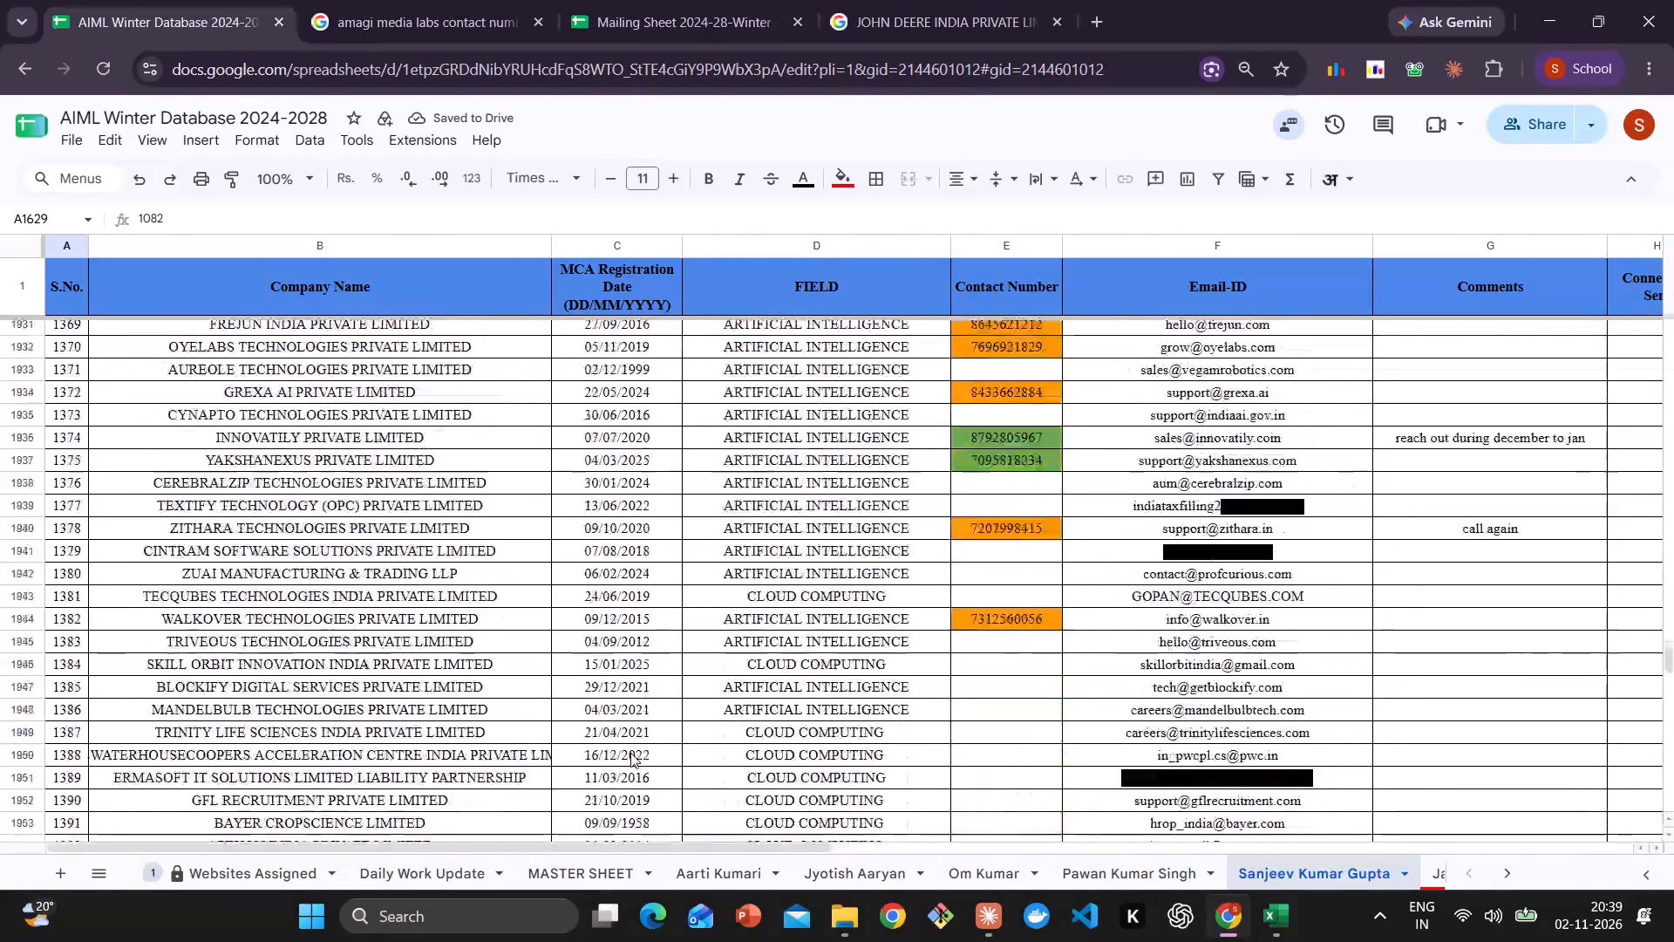
pyautogui.scroll(-10, 630, 753)
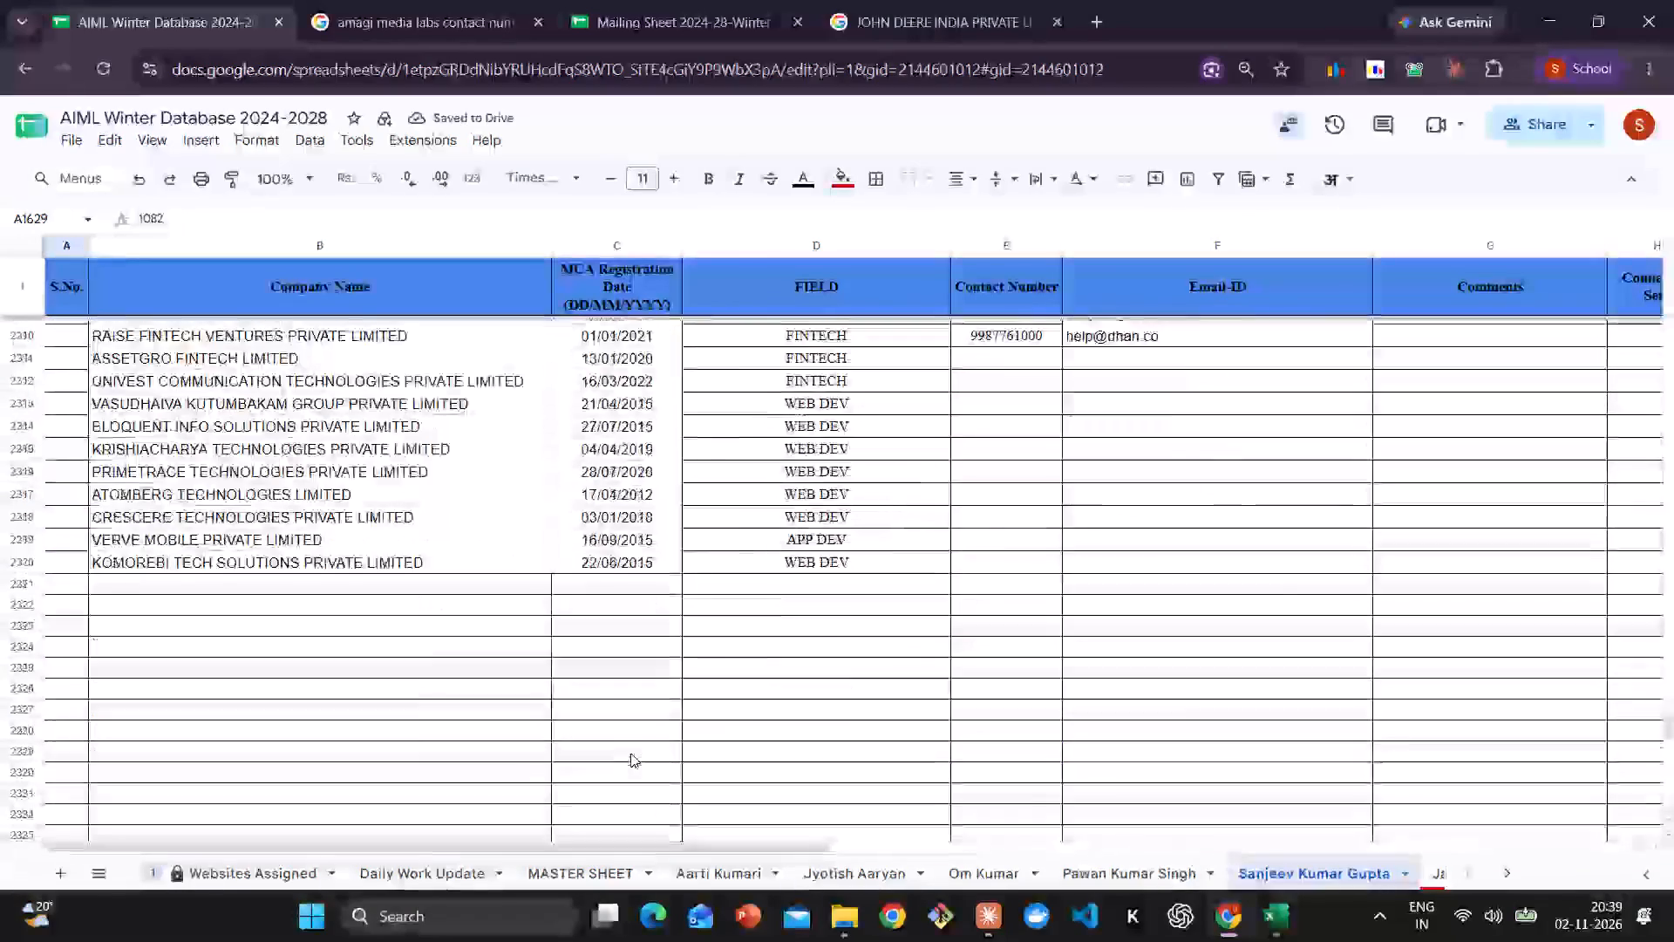
pyautogui.scroll(11, 630, 753)
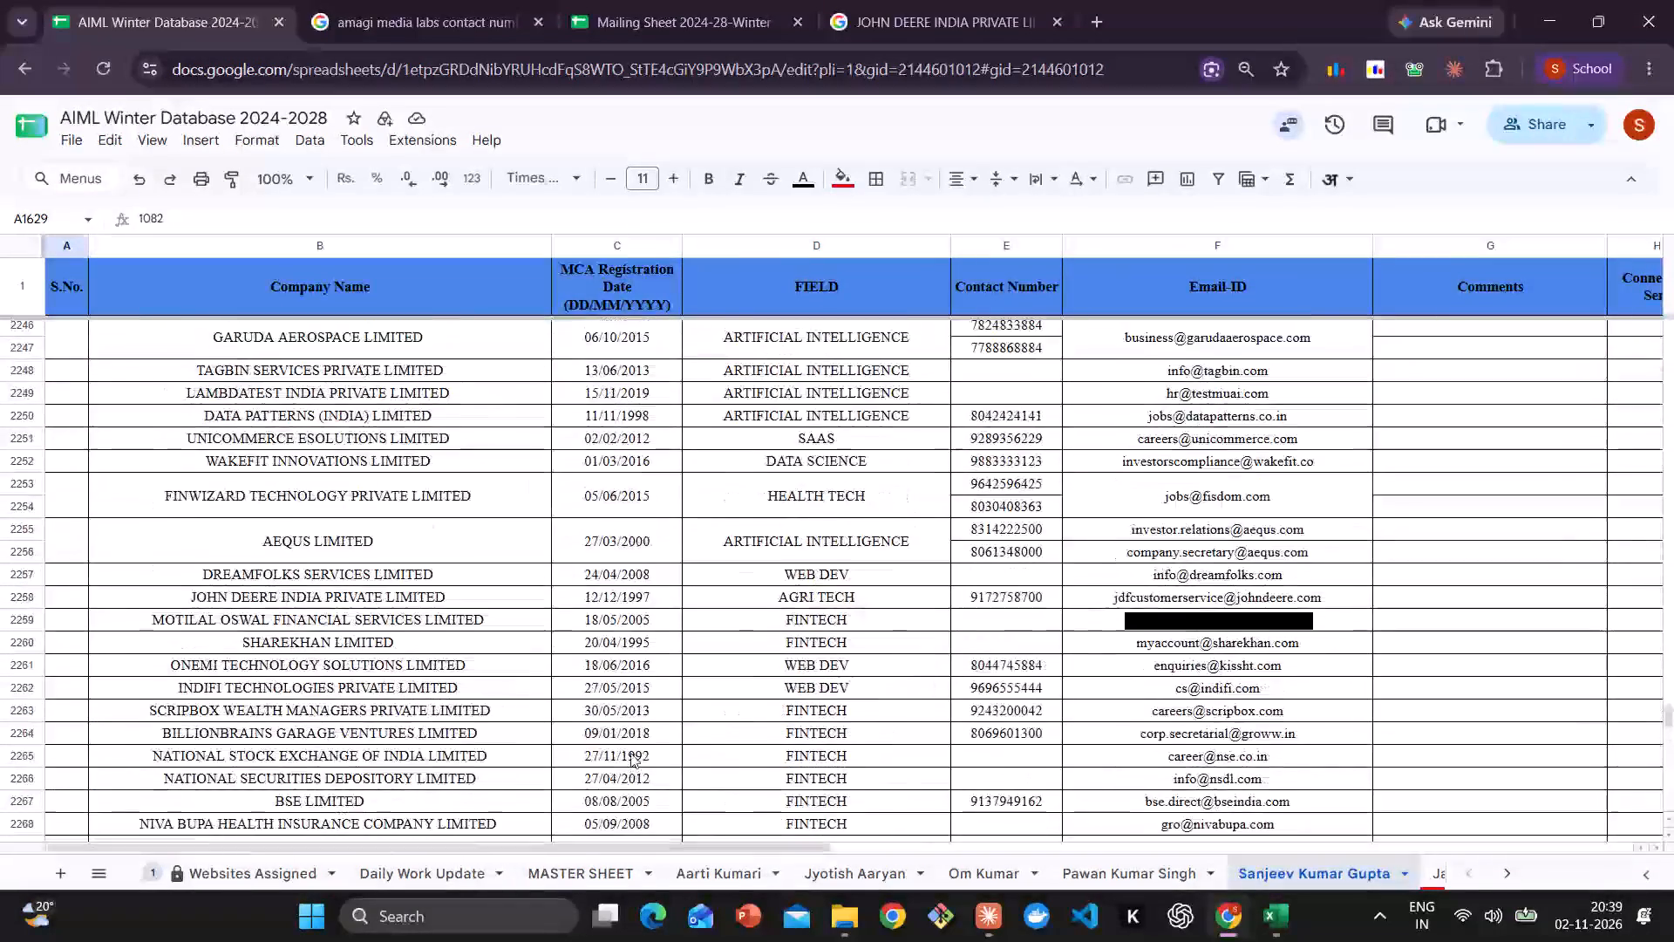
pyautogui.scroll(-2, 630, 753)
pyautogui.scroll(5, 630, 753)
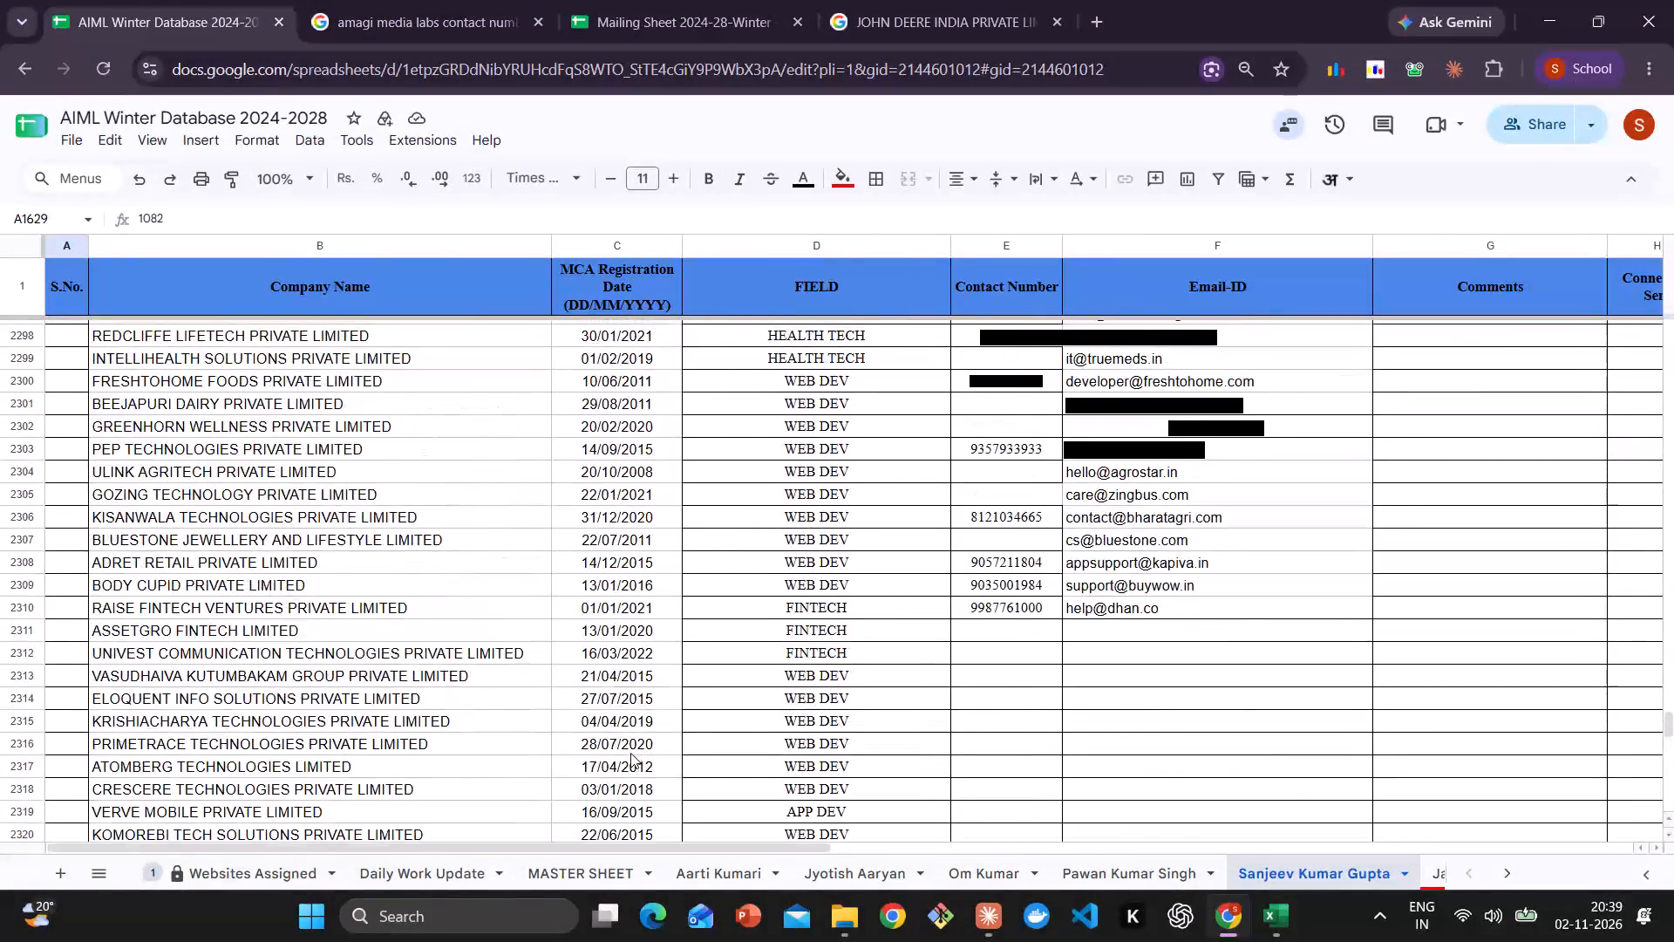
pyautogui.scroll(1, 630, 753)
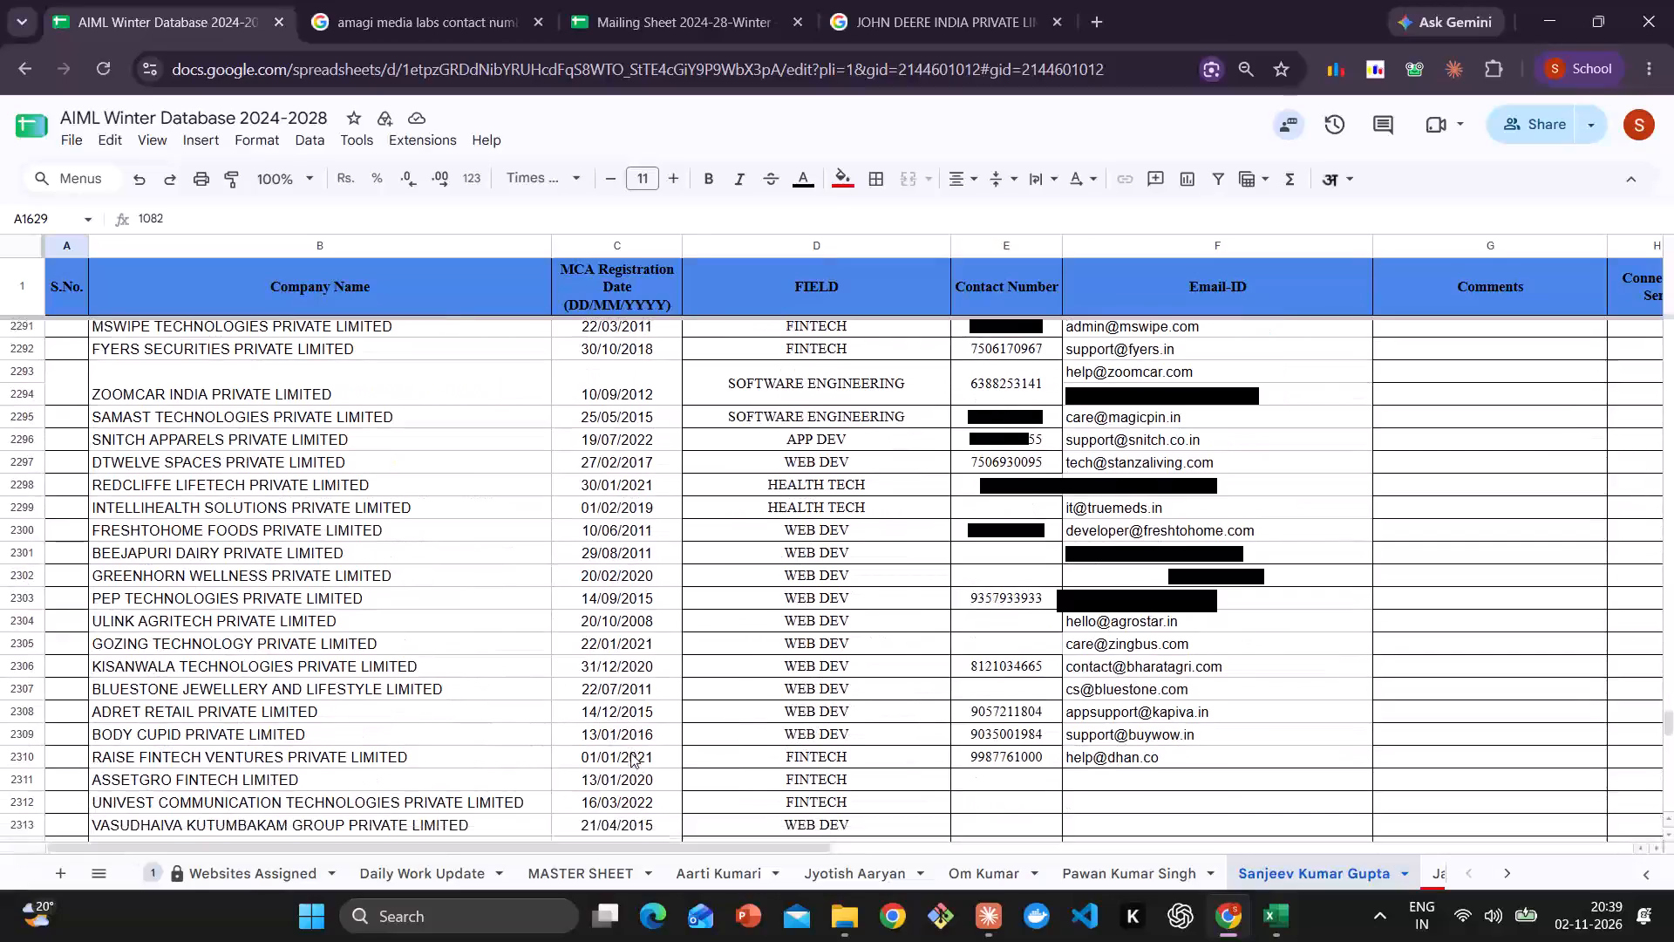
pyautogui.scroll(1, 630, 753)
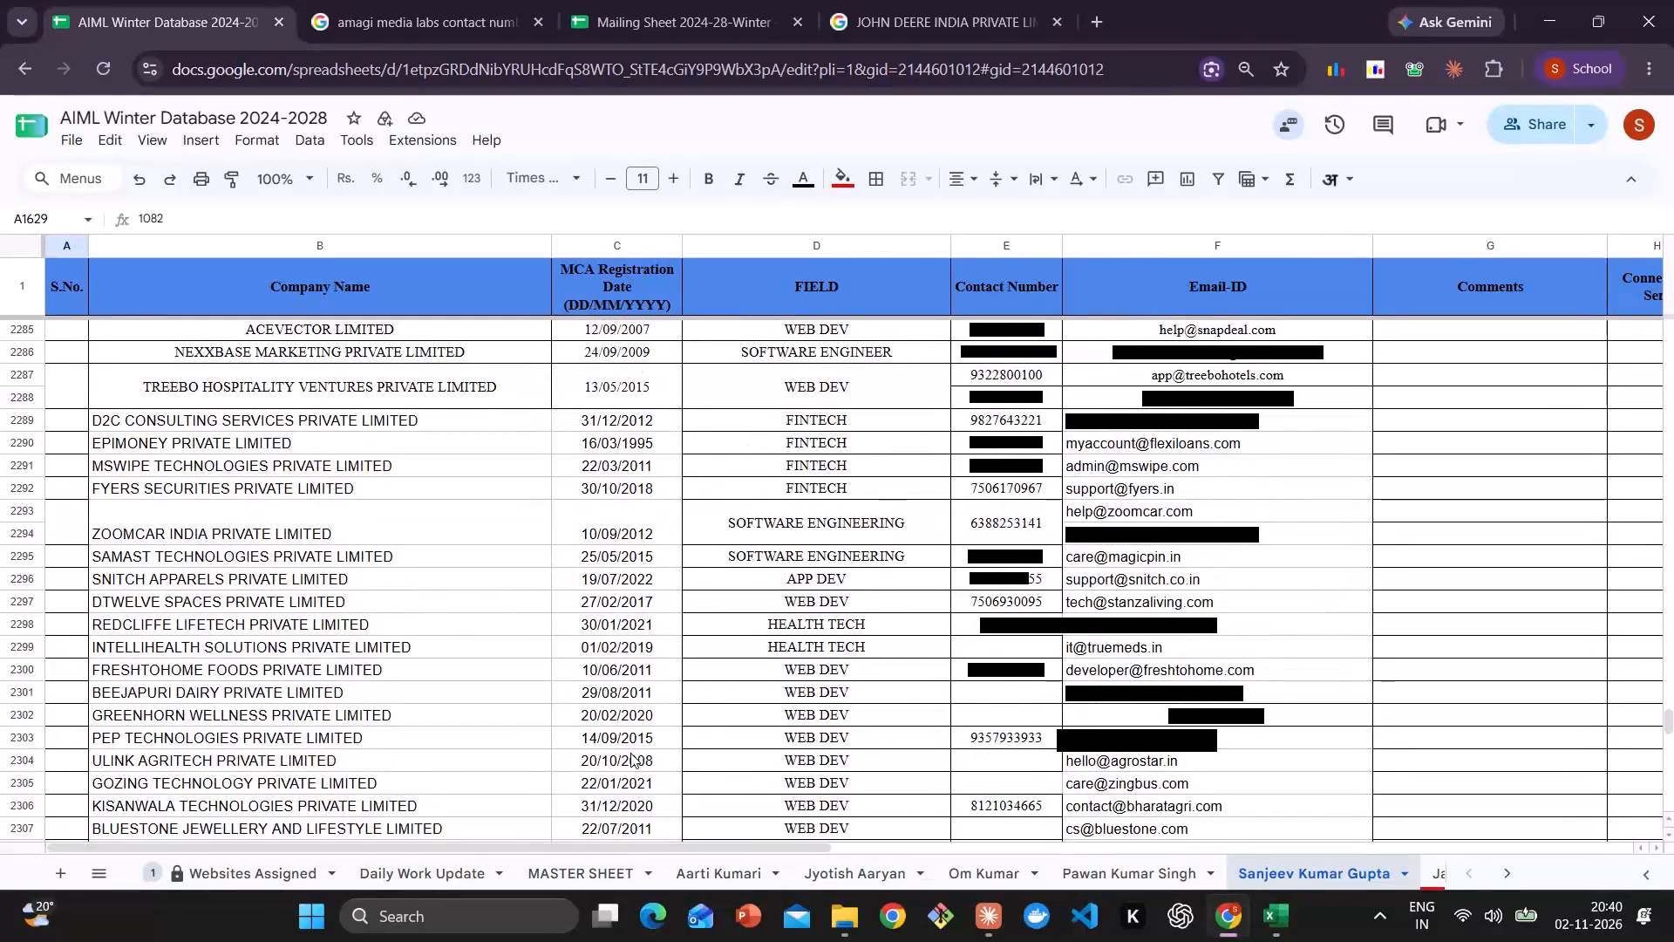
pyautogui.scroll(2, 630, 753)
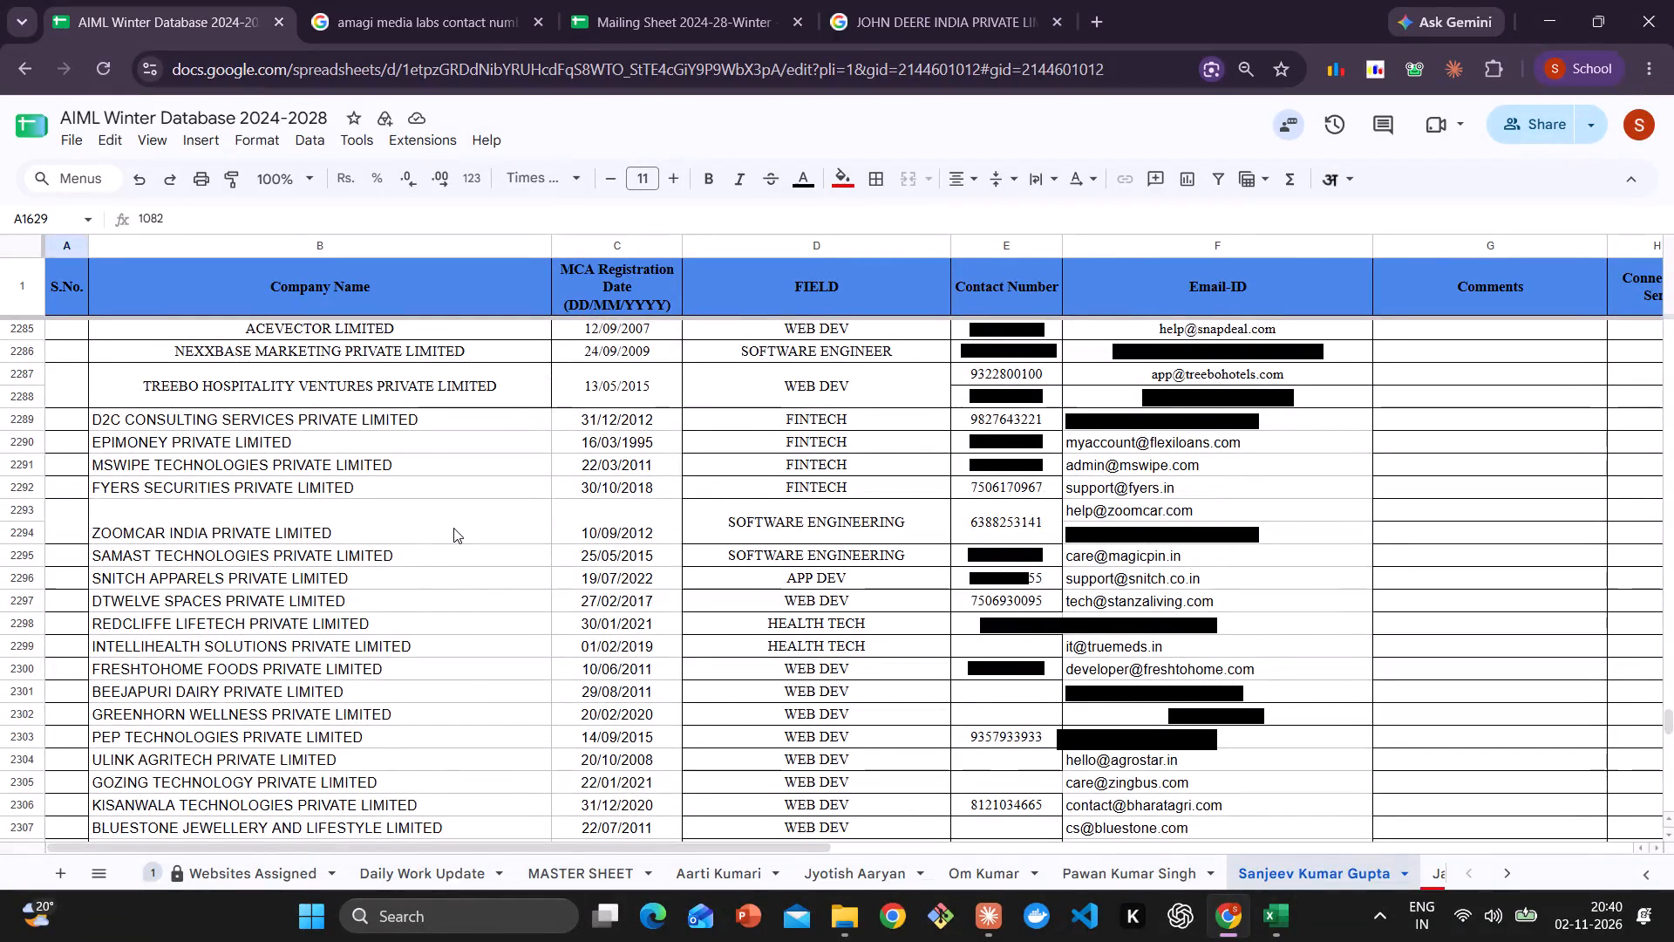
# Select the company names from MEBIGO LABS in row 2228 through KOMOREBI TECH SOLUTIONS in row 2320 to check their count.
pyautogui.scroll(2, 453, 528)
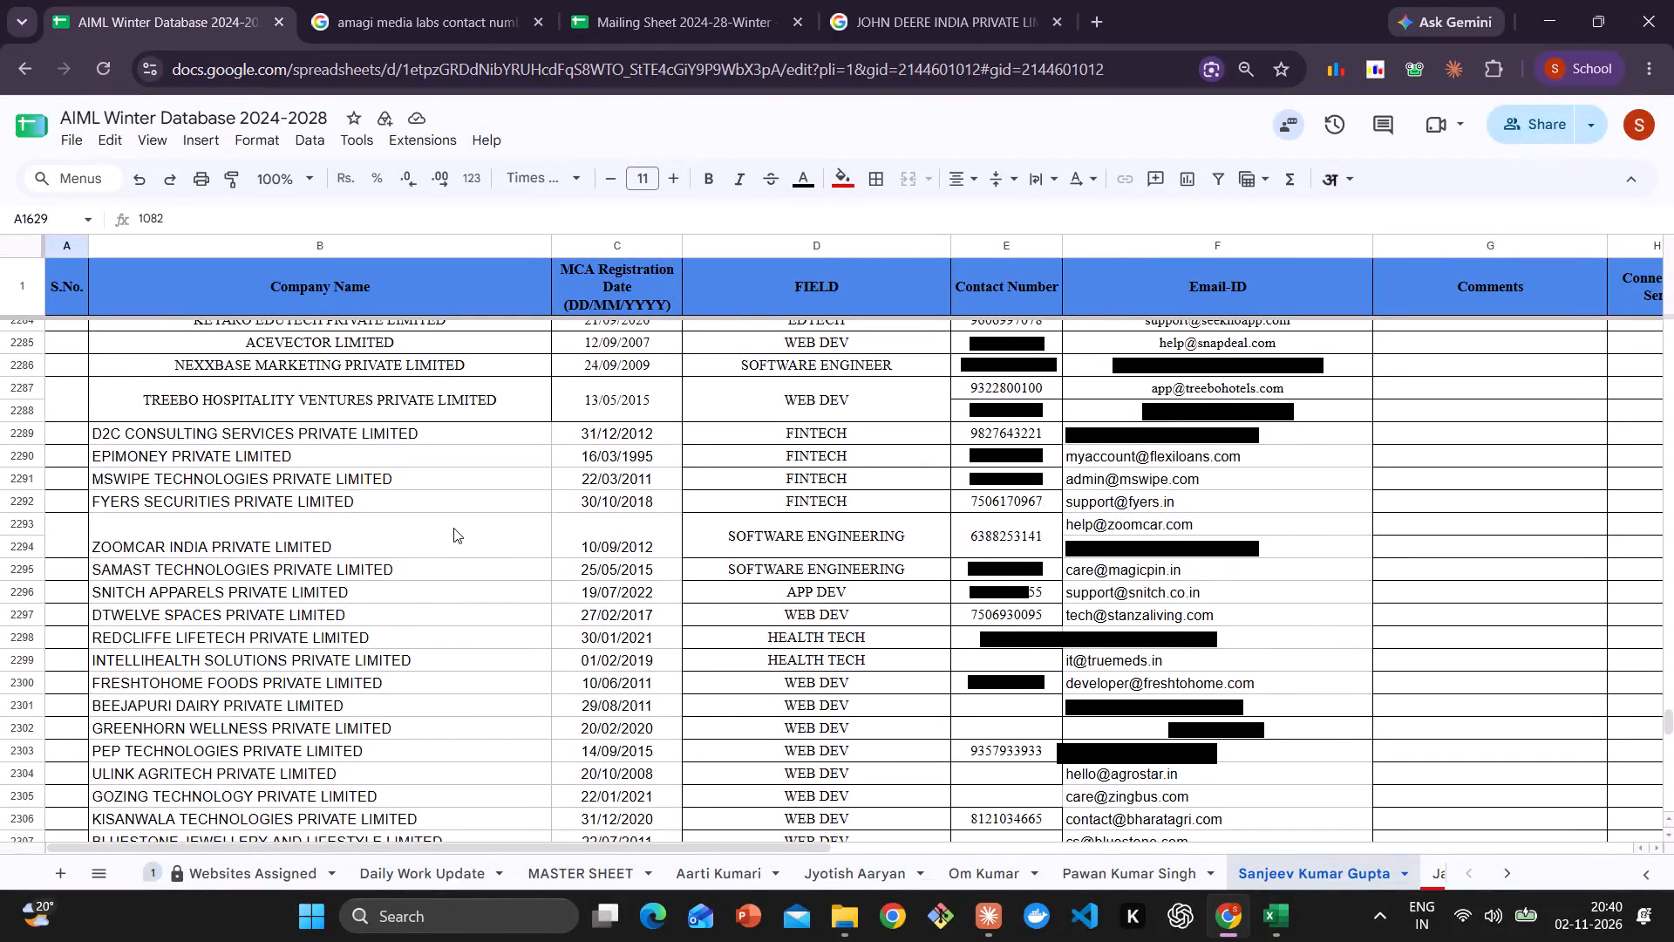
pyautogui.scroll(5, 453, 528)
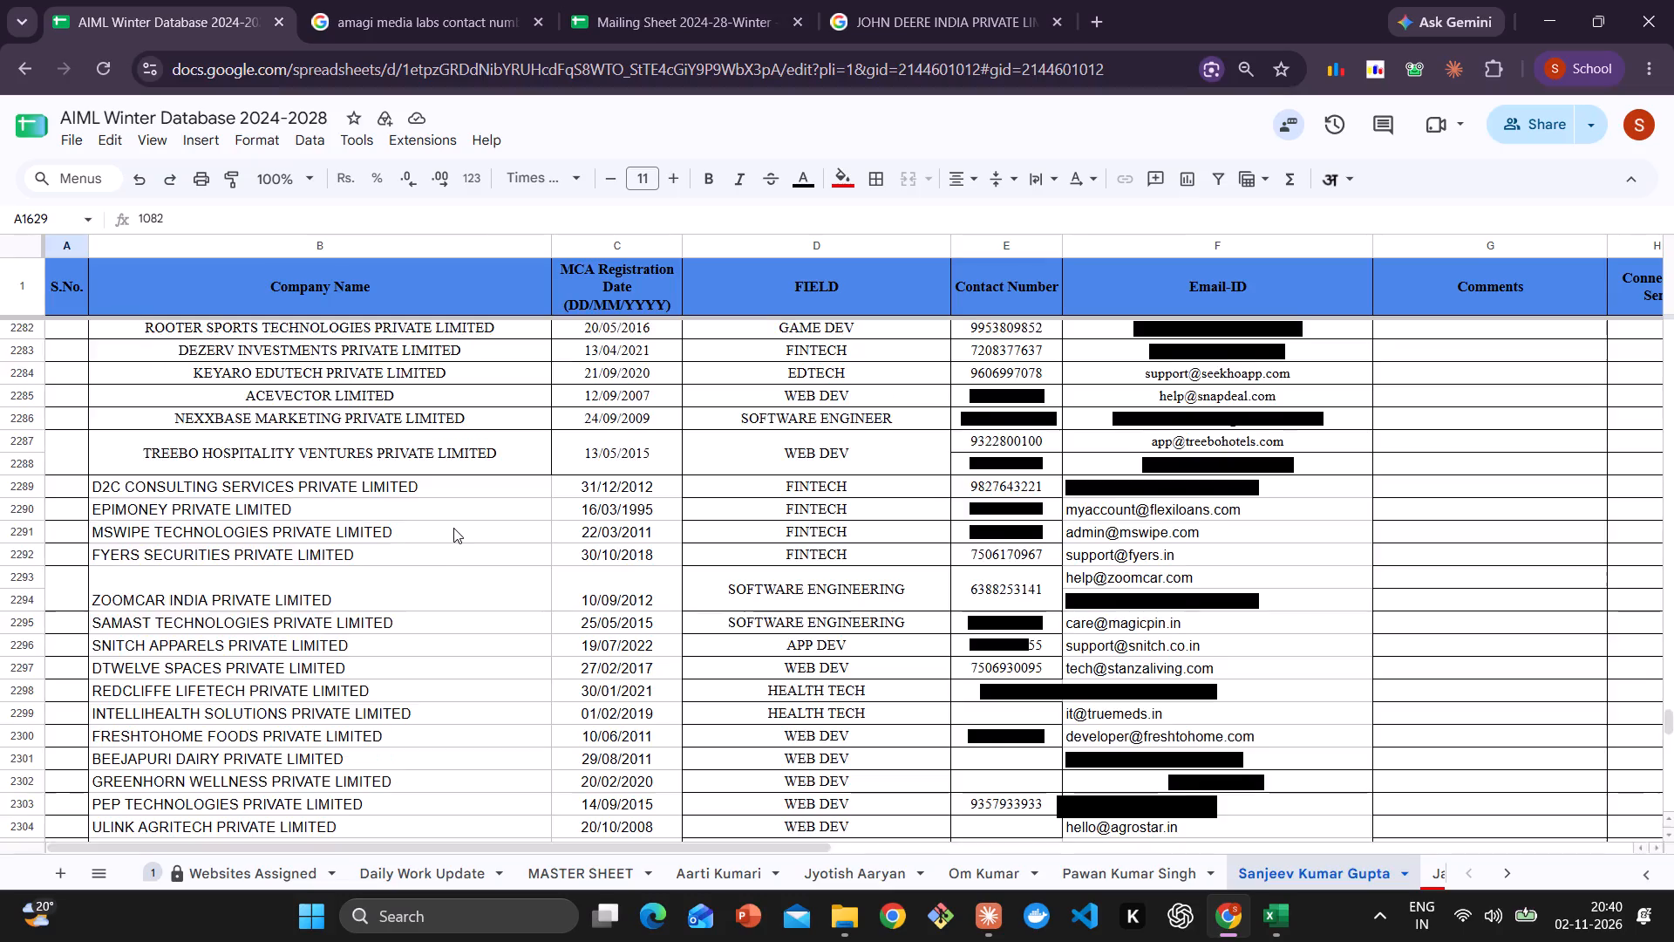
pyautogui.scroll(9, 453, 528)
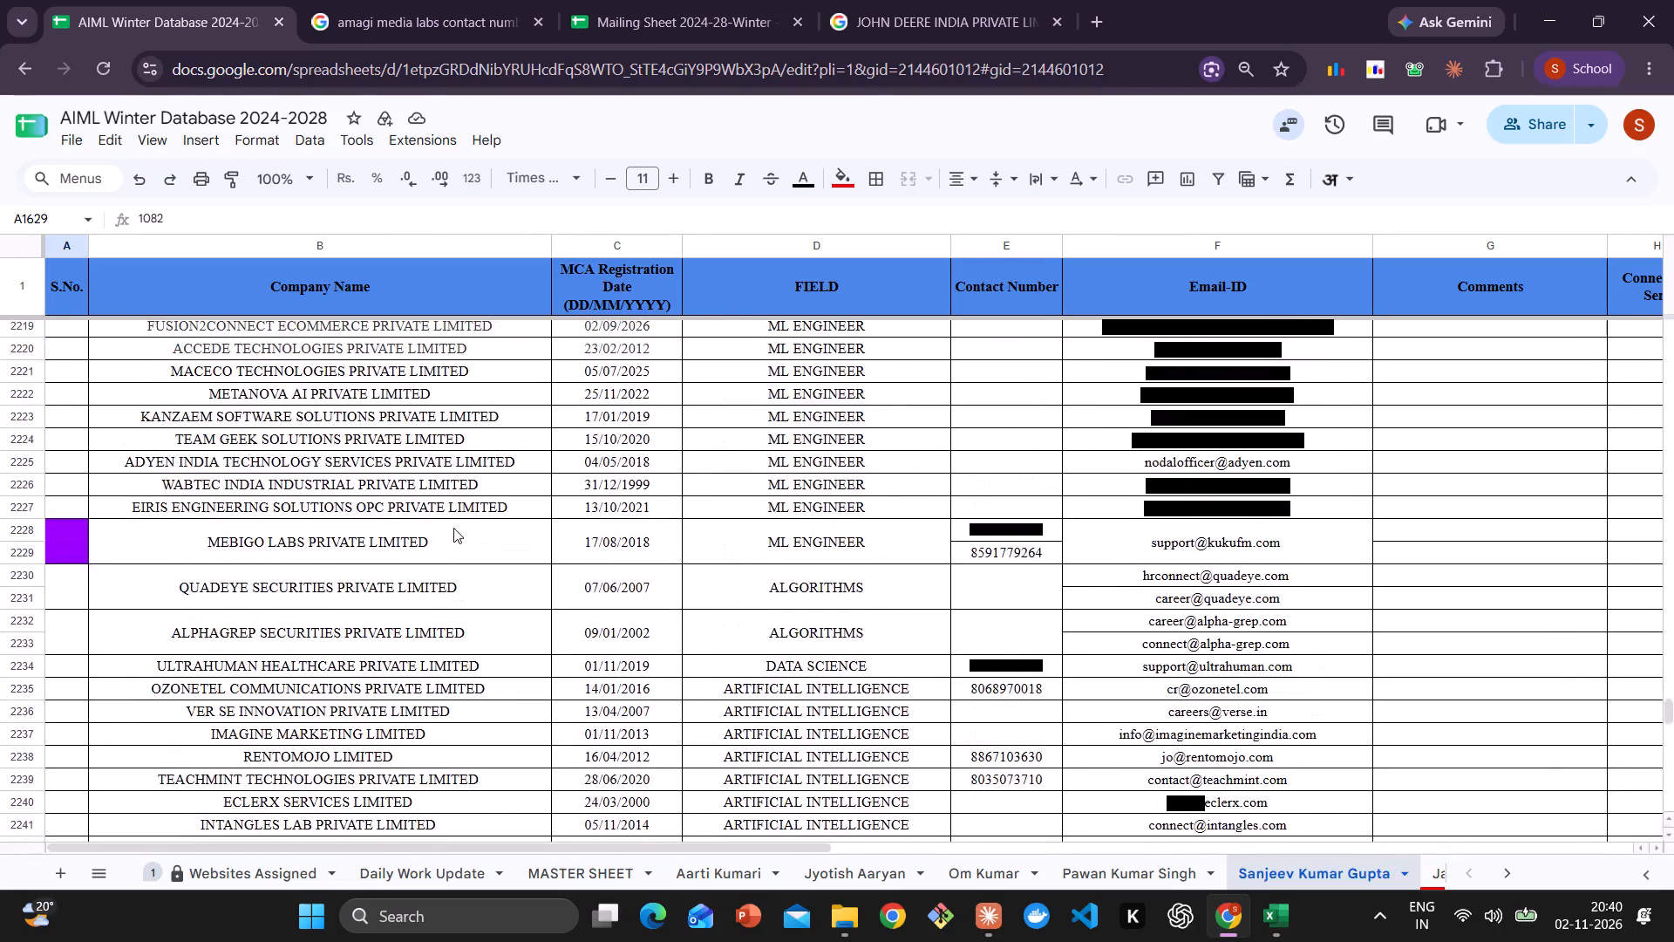
pyautogui.click(446, 534)
pyautogui.hotkey('shift', 'Down')
pyautogui.hotkey('shift', 'Down')
pyautogui.hotkey('shift', 'Down')
pyautogui.hotkey('shift', 'Down')
pyautogui.hotkey('shift', 'Down')
pyautogui.hotkey('shift', 'Down')
pyautogui.hotkey('shift', 'Down')
pyautogui.hotkey('shift', 'Down')
pyautogui.hotkey('shift', 'Down')
pyautogui.hotkey('shift', 'Down')
pyautogui.hotkey('shift', 'Down')
pyautogui.hotkey('shift', 'Down')
pyautogui.hotkey('shift', 'Down')
pyautogui.hotkey('shift', 'Down')
pyautogui.hotkey('shift', 'Down')
pyautogui.hotkey('shift', 'Down')
pyautogui.hotkey('shift', 'Down')
pyautogui.hotkey('shift', 'Down')
pyautogui.hotkey('shift', 'Down')
pyautogui.hotkey('shift', 'Down')
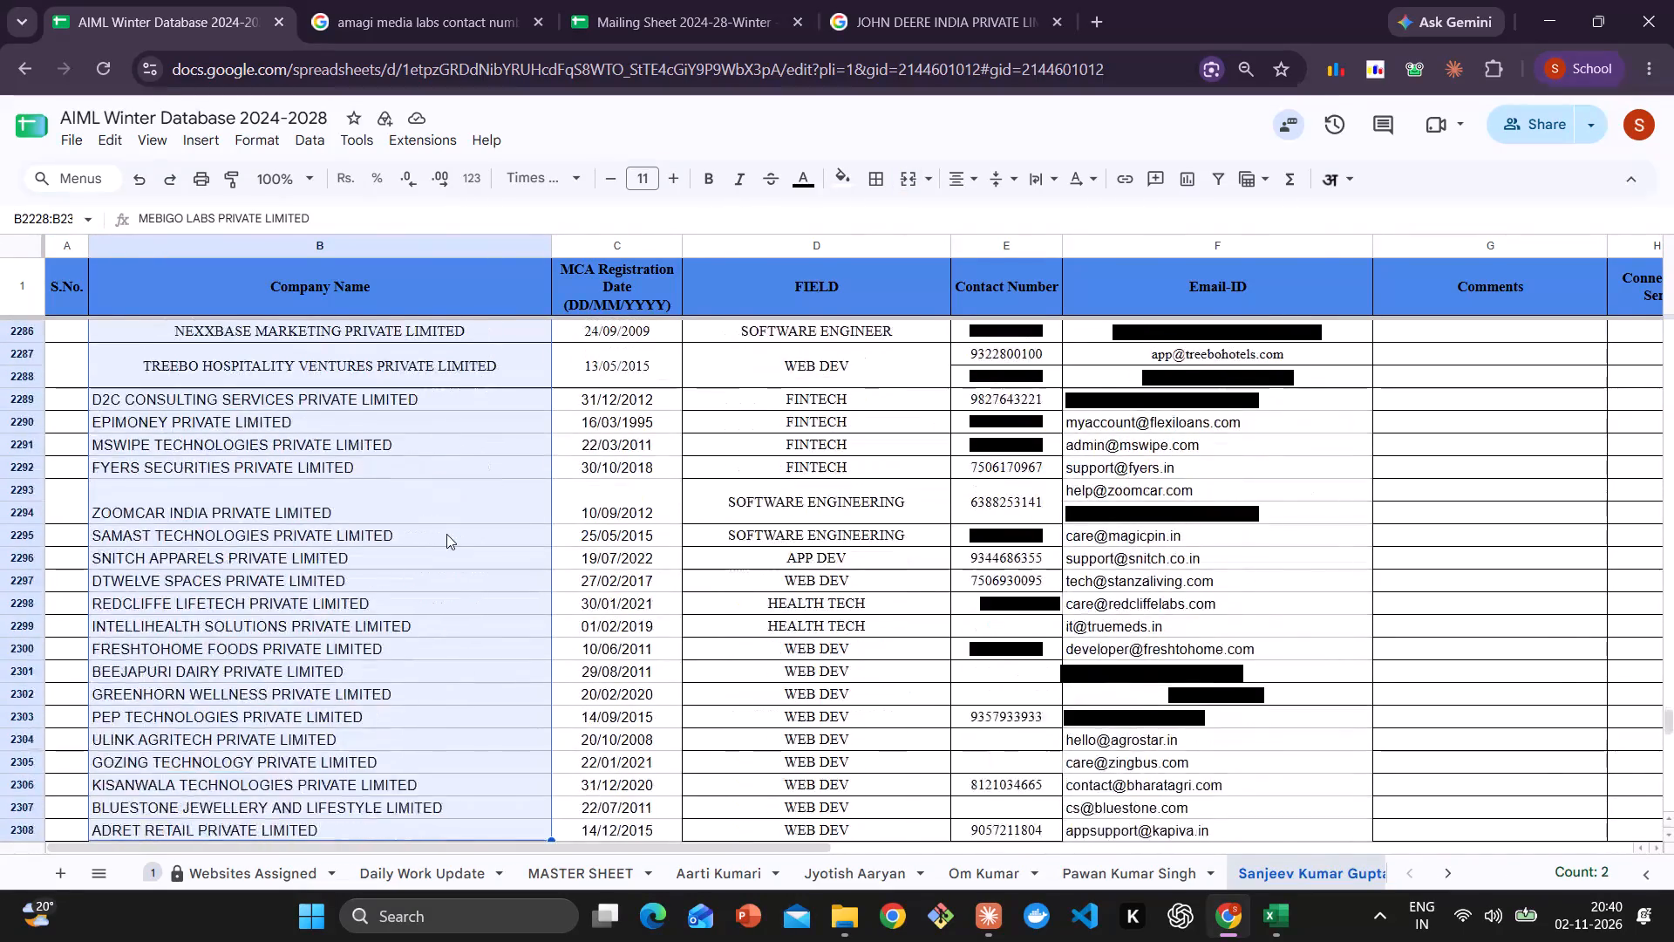
pyautogui.hotkey('shift', 'Down')
pyautogui.hotkey('shift', 'Down')
pyautogui.hotkey('shift', 'Down')
pyautogui.hotkey('shift', 'Down')
pyautogui.hotkey('shift', 'Down')
pyautogui.hotkey('shift', 'Down')
pyautogui.hotkey('shift', 'Down')
pyautogui.hotkey('shift', 'Down')
pyautogui.hotkey('shift', 'Down')
pyautogui.hotkey('shift', 'Down')
pyautogui.hotkey('shift', 'Up')
pyautogui.hotkey('shift', 'Up')
pyautogui.hotkey('shift', 'Up')
pyautogui.hotkey('shift', 'Up')
pyautogui.hotkey('shift', 'Up')
pyautogui.hotkey('shift', 'Up')
pyautogui.hotkey('shift', 'Up')
pyautogui.hotkey('shift', 'Up')
pyautogui.hotkey('shift', 'Up')
pyautogui.hotkey('shift', 'Up')
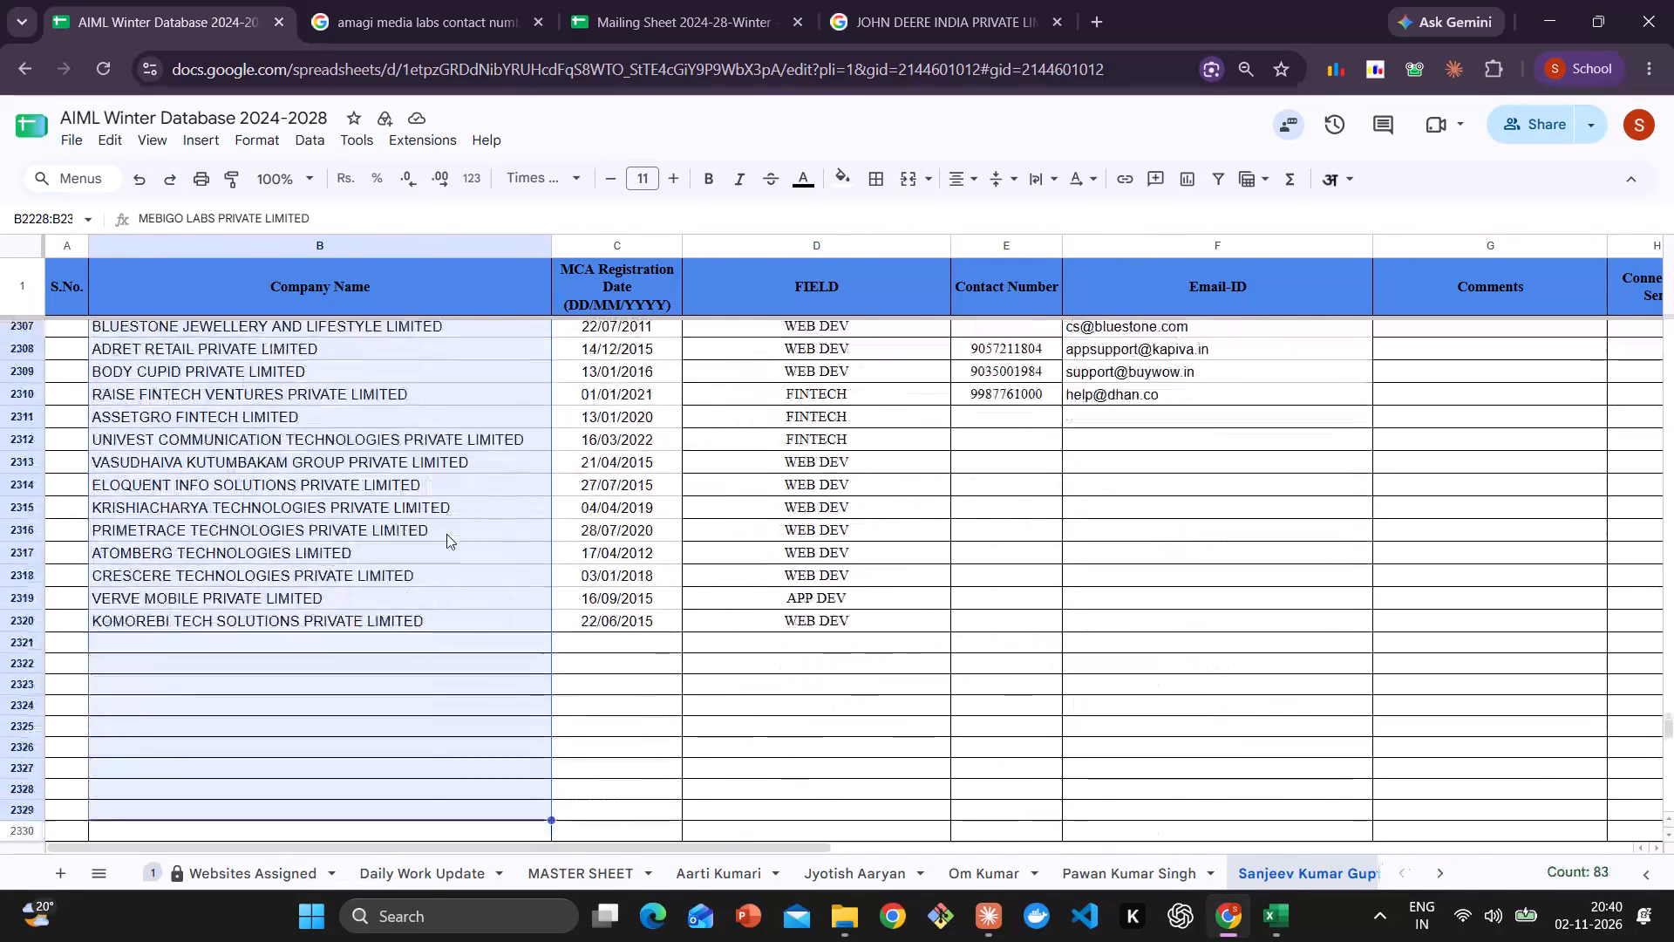
pyautogui.hotkey('shift', 'Down')
pyautogui.hotkey('shift', 'Up')
pyautogui.scroll(2, 446, 534)
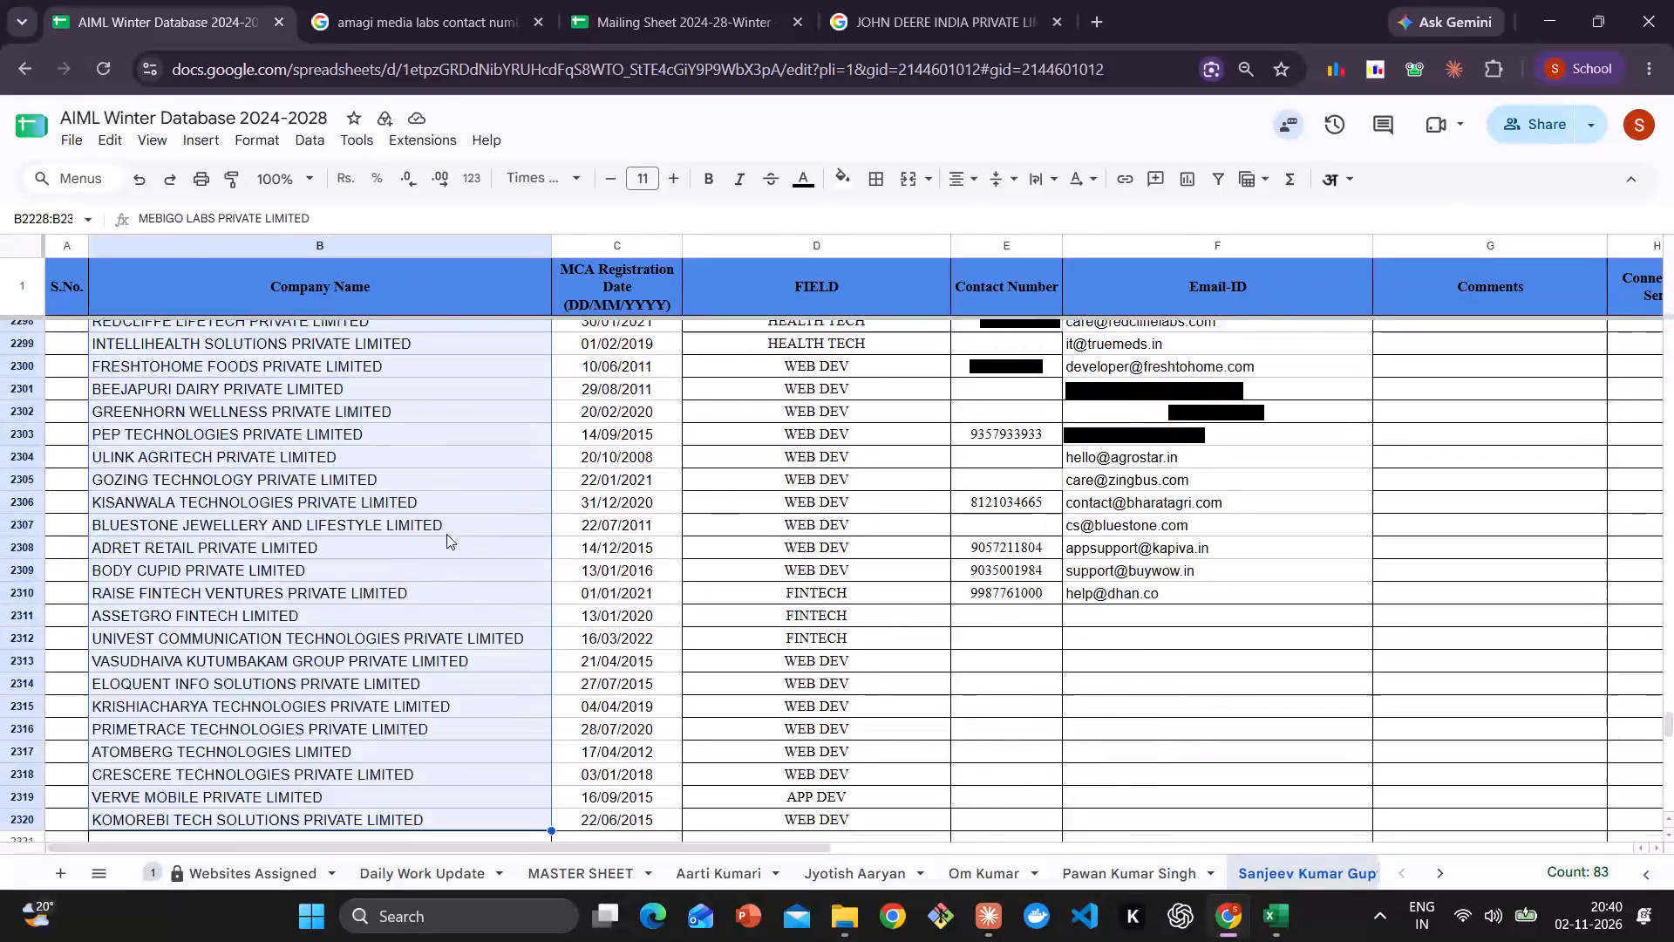
pyautogui.scroll(8, 446, 534)
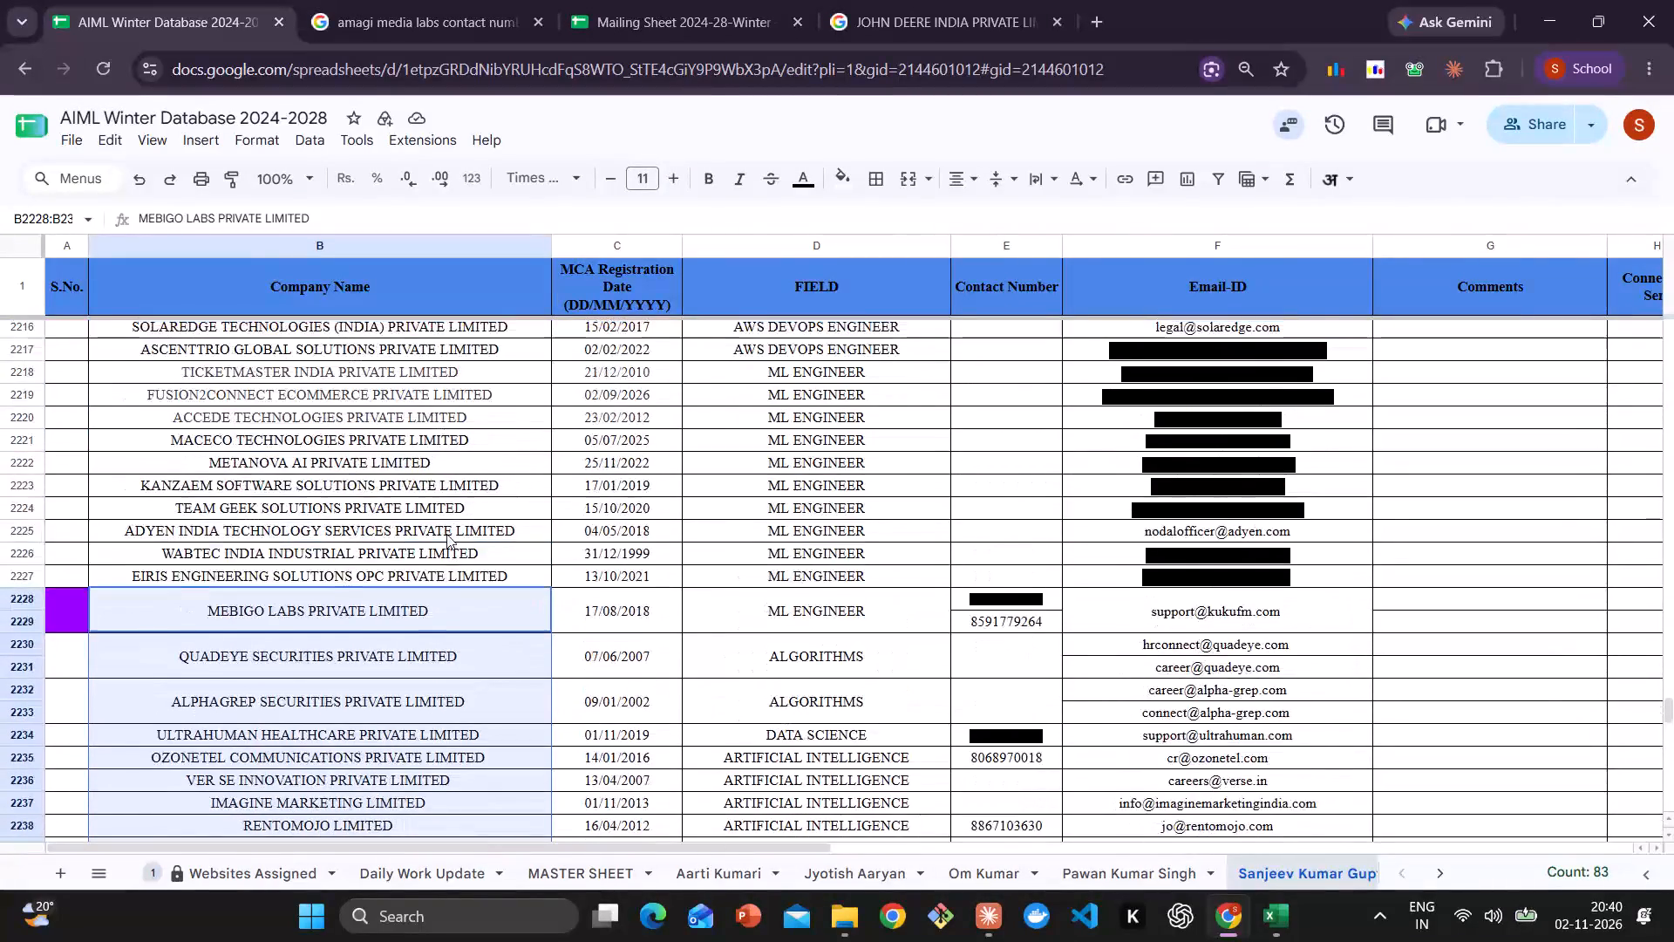
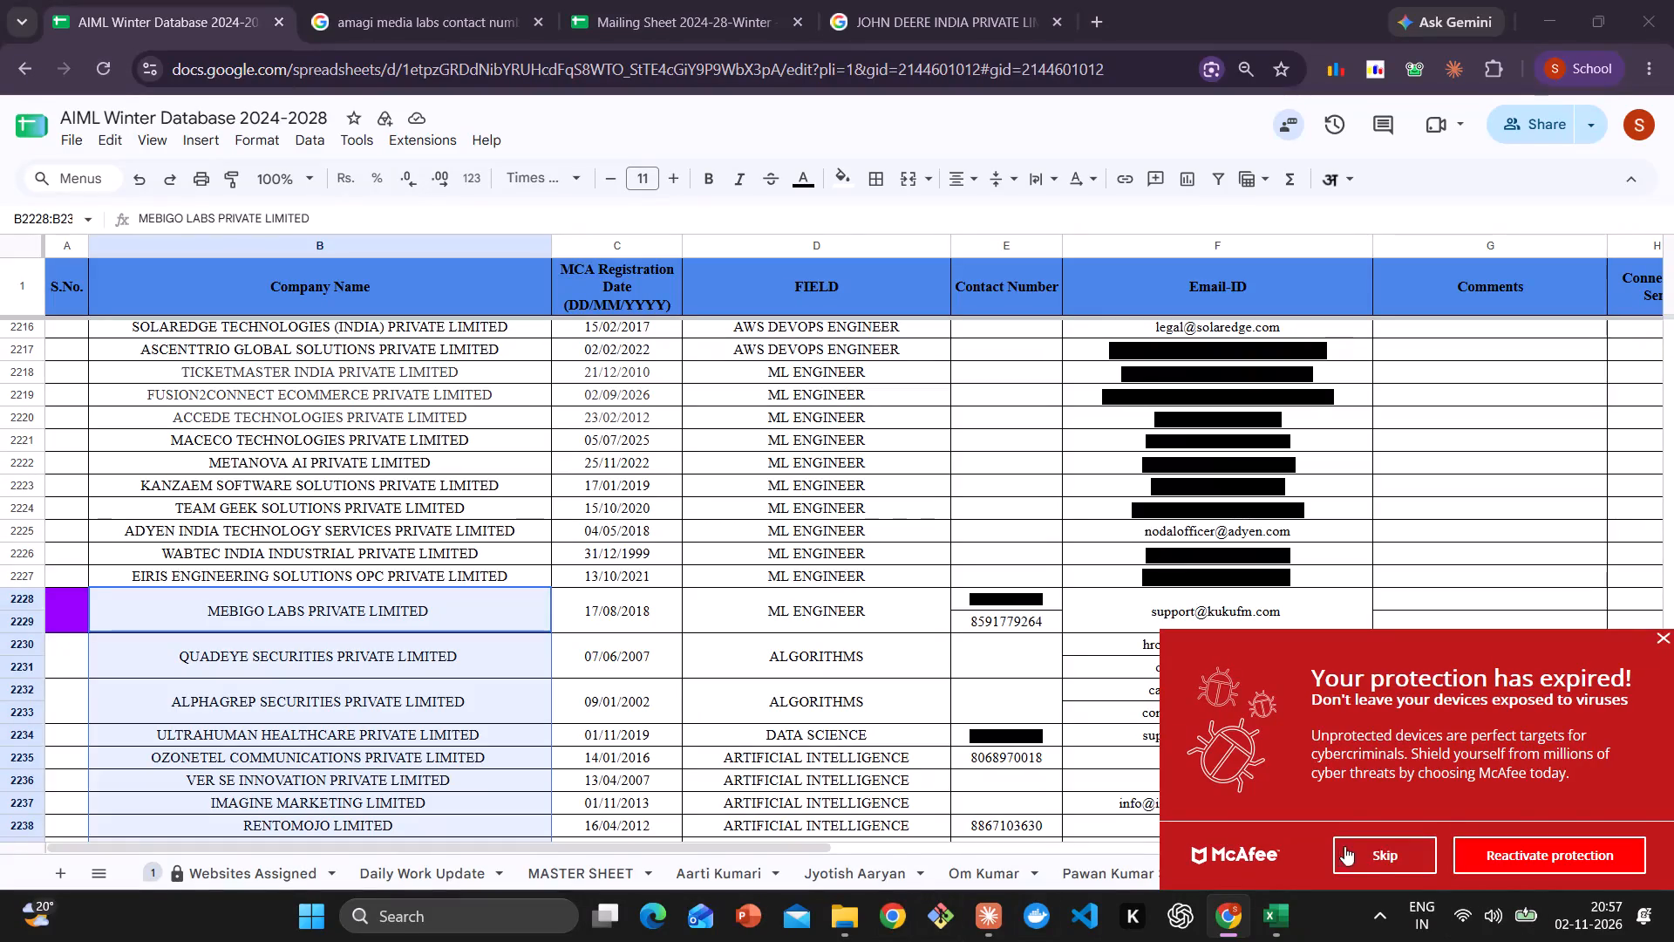
# Dismiss the McAfee protection notice covering the AIML Winter Database without reactivating the protection.
pyautogui.click(1380, 847)
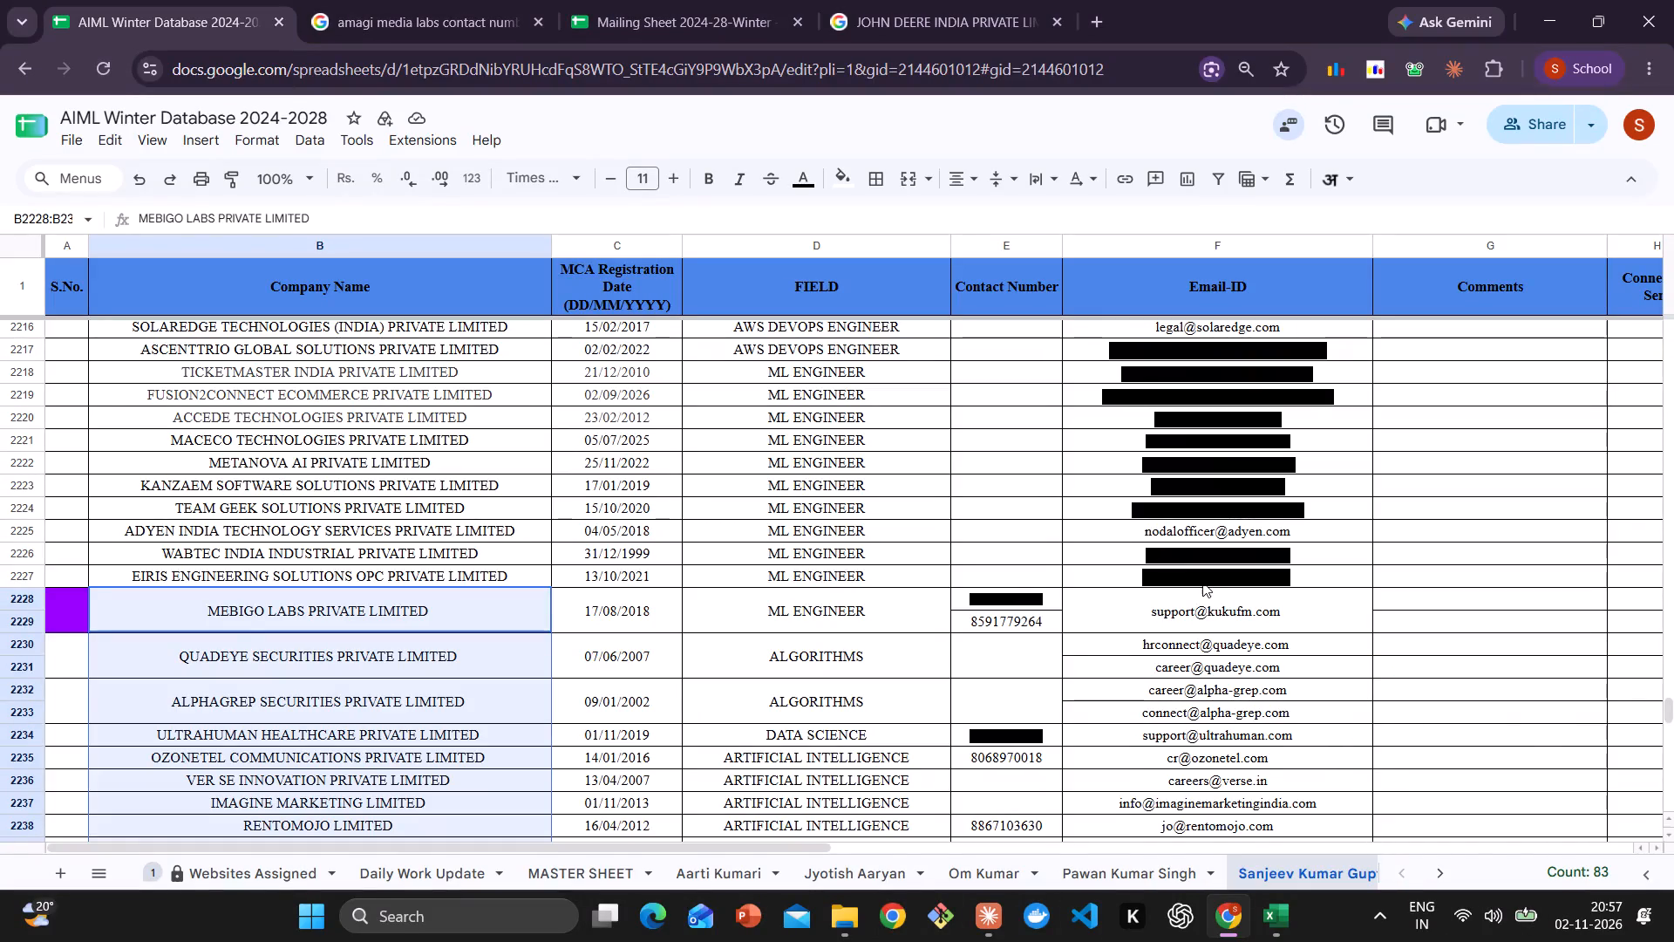